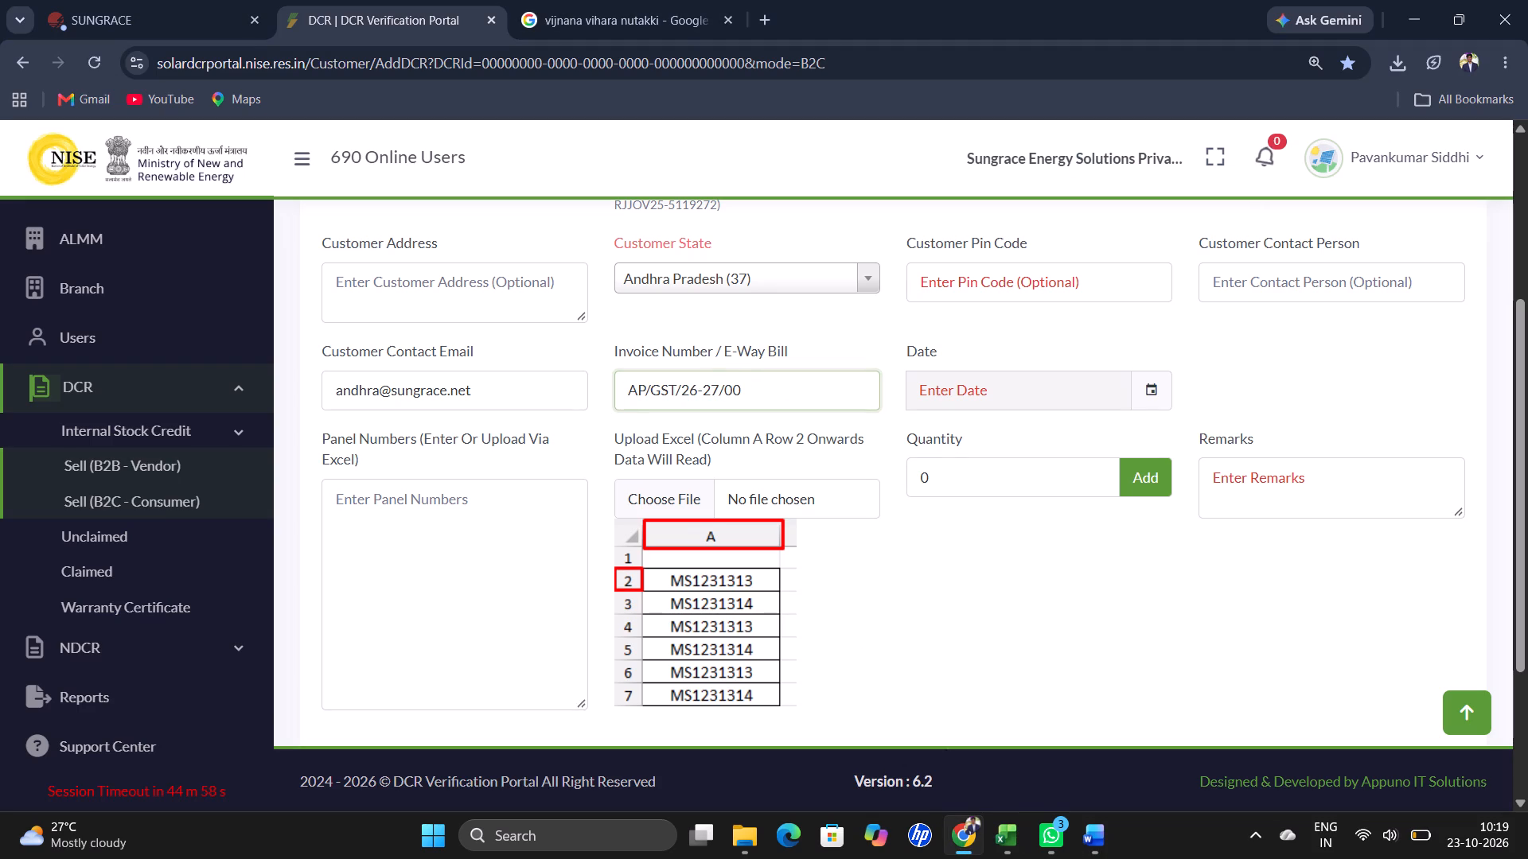
{"action": "key", "text": "7"}
{"action": "key", "text": "Right"}
{"action": "key", "text": "minus"}
In File Explorer, look up the last numbered subfolder in the DCR7 folder inside dcr crf.
{"action": "left_click", "coordinate": [719, 776]}
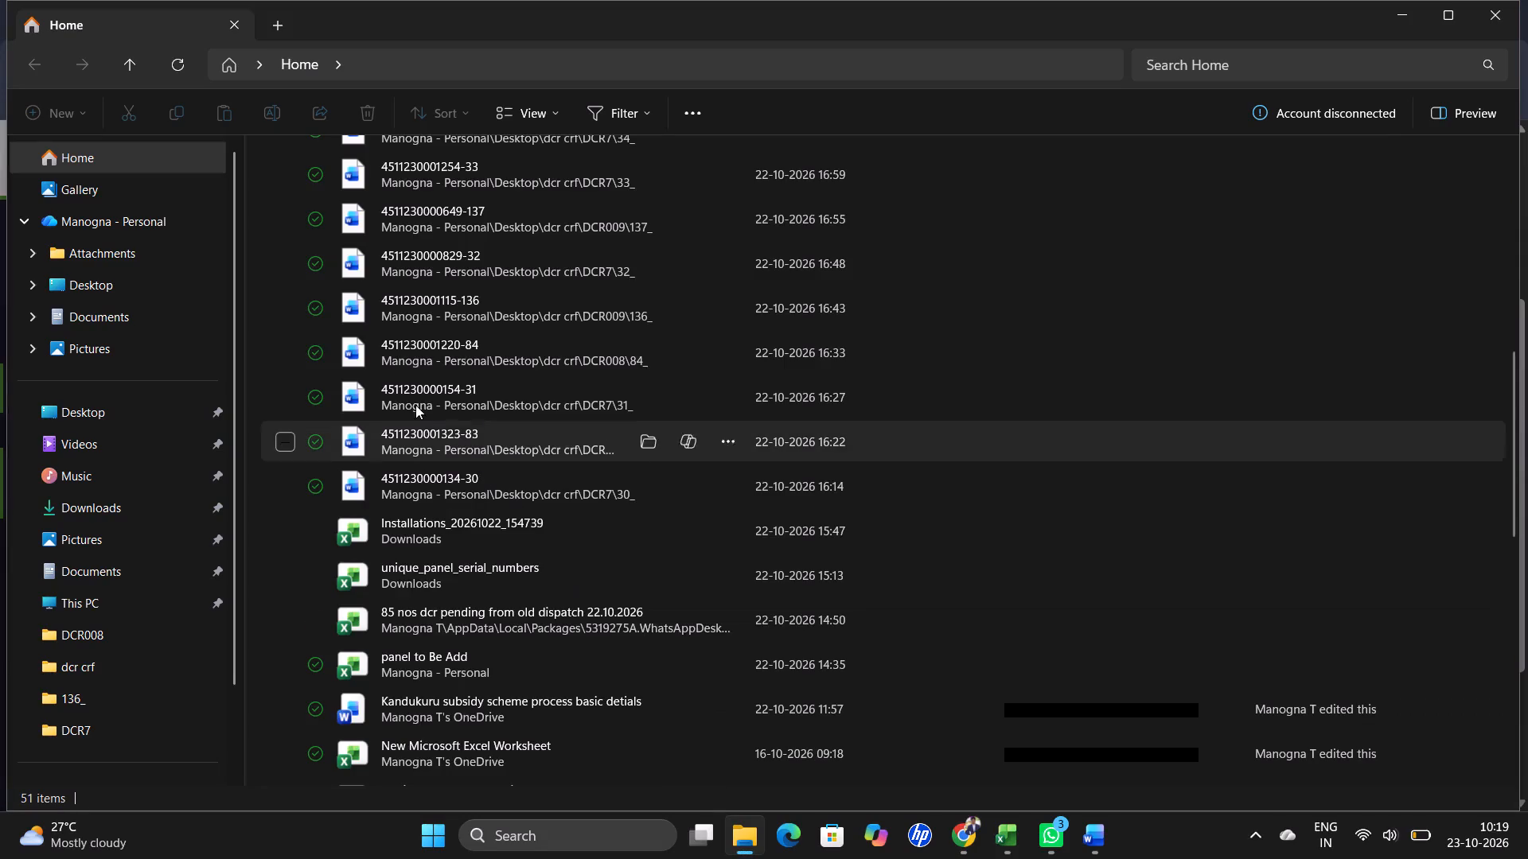
{"action": "scroll", "coordinate": [458, 361], "scroll_direction": "up", "scroll_amount": 17}
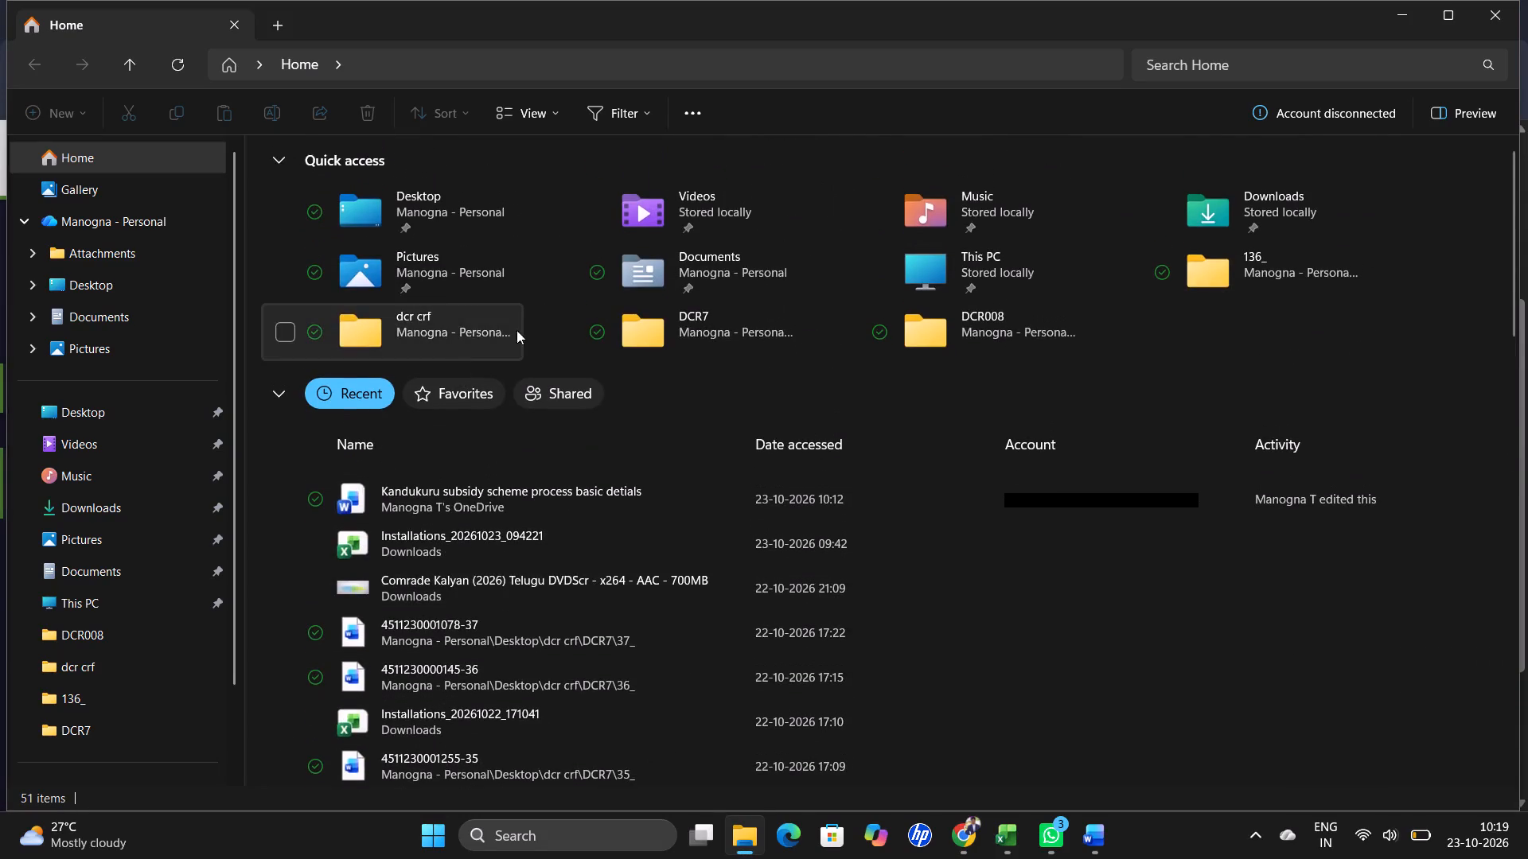
{"action": "double_click", "coordinate": [461, 327]}
{"action": "left_click", "coordinate": [475, 350]}
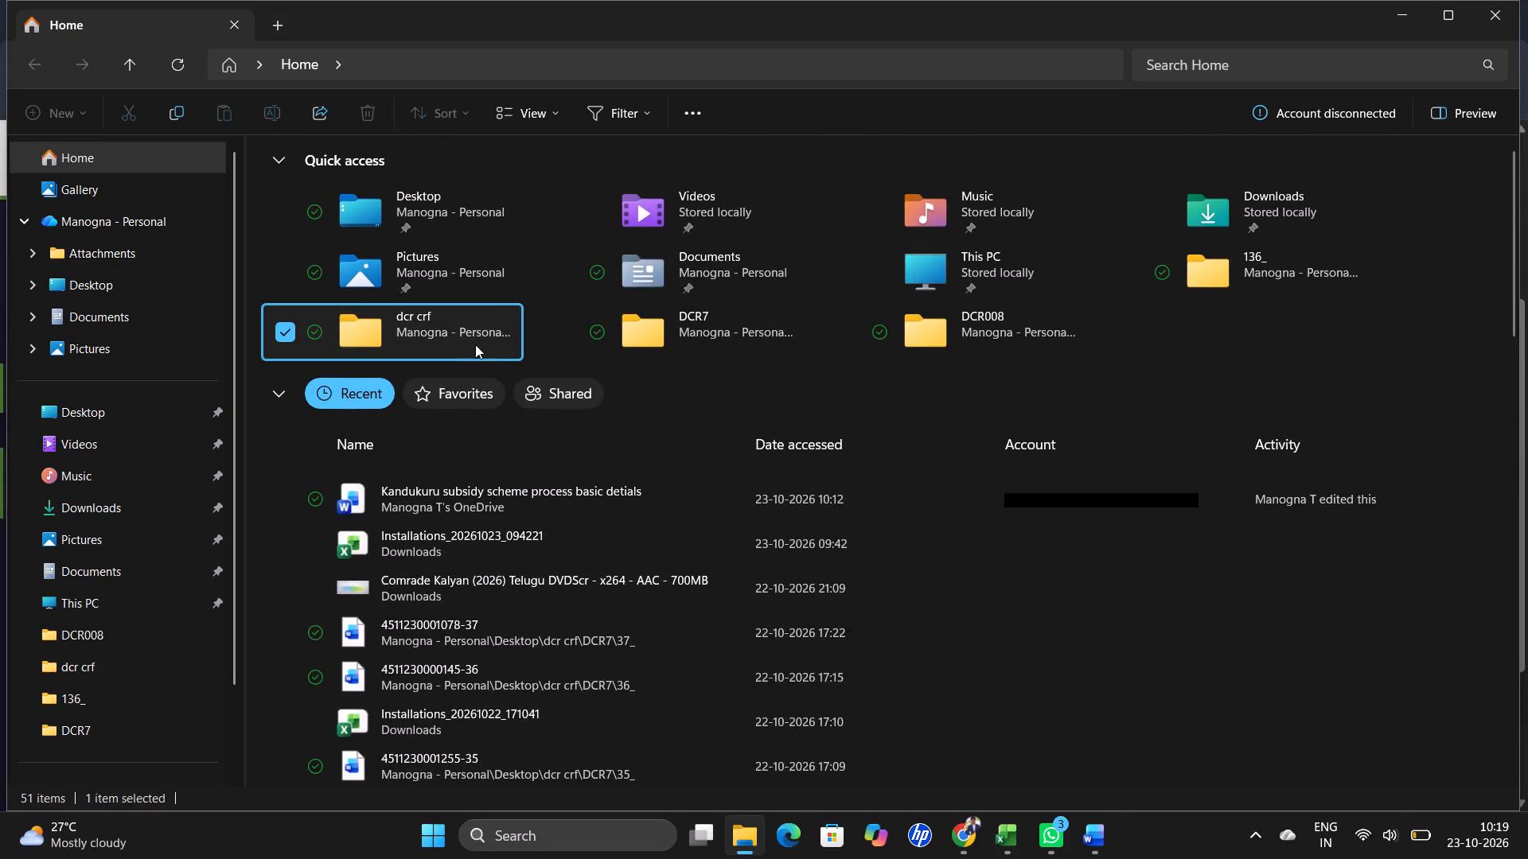
{"action": "left_click", "coordinate": [471, 339]}
{"action": "double_click", "coordinate": [471, 339]}
{"action": "double_click", "coordinate": [472, 346]}
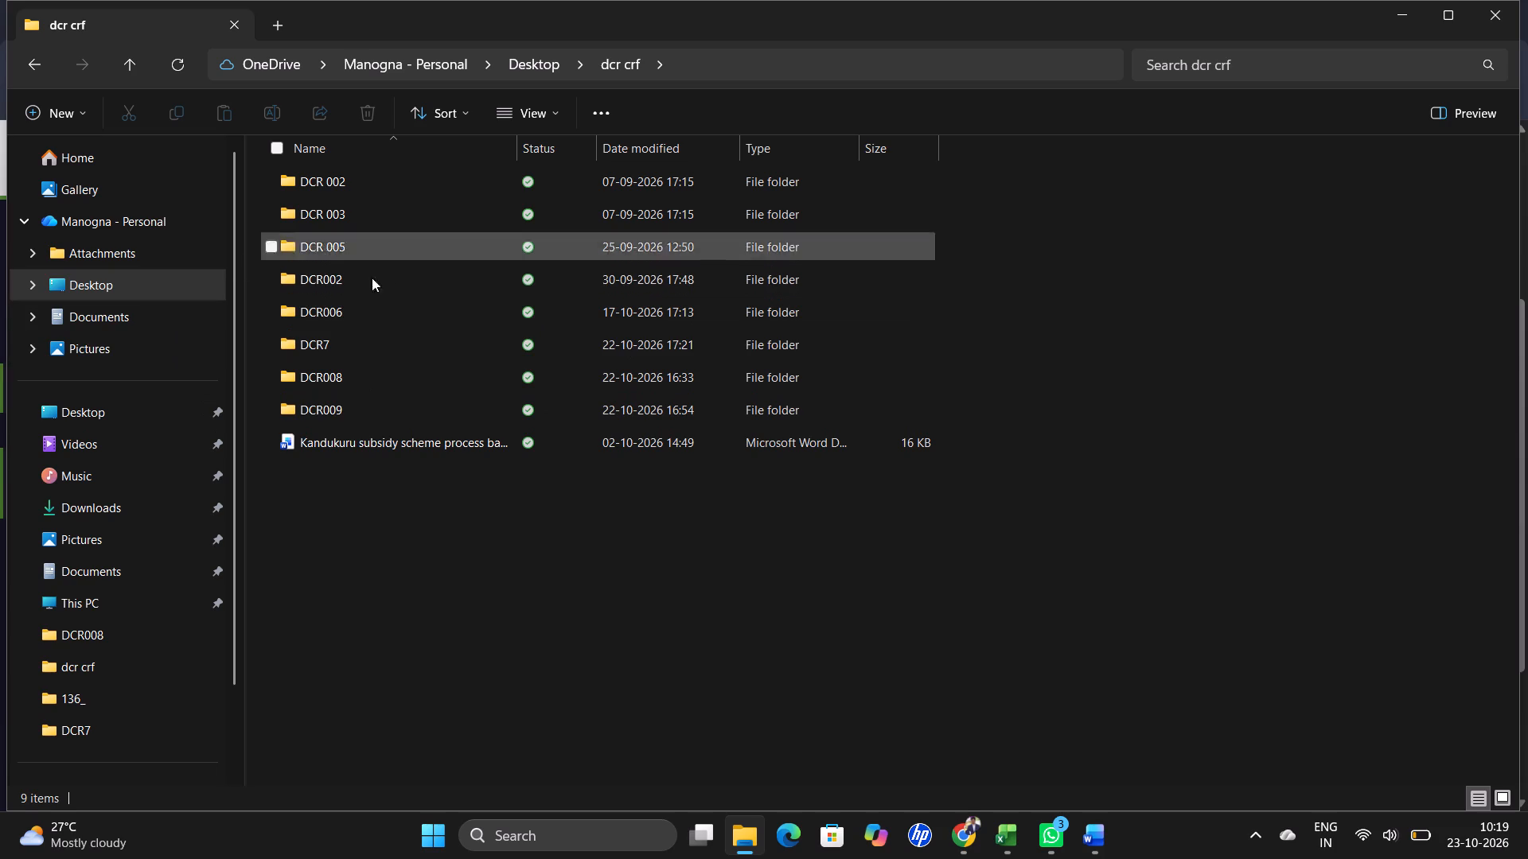
{"action": "left_click", "coordinate": [325, 351]}
{"action": "left_click", "coordinate": [328, 346]}
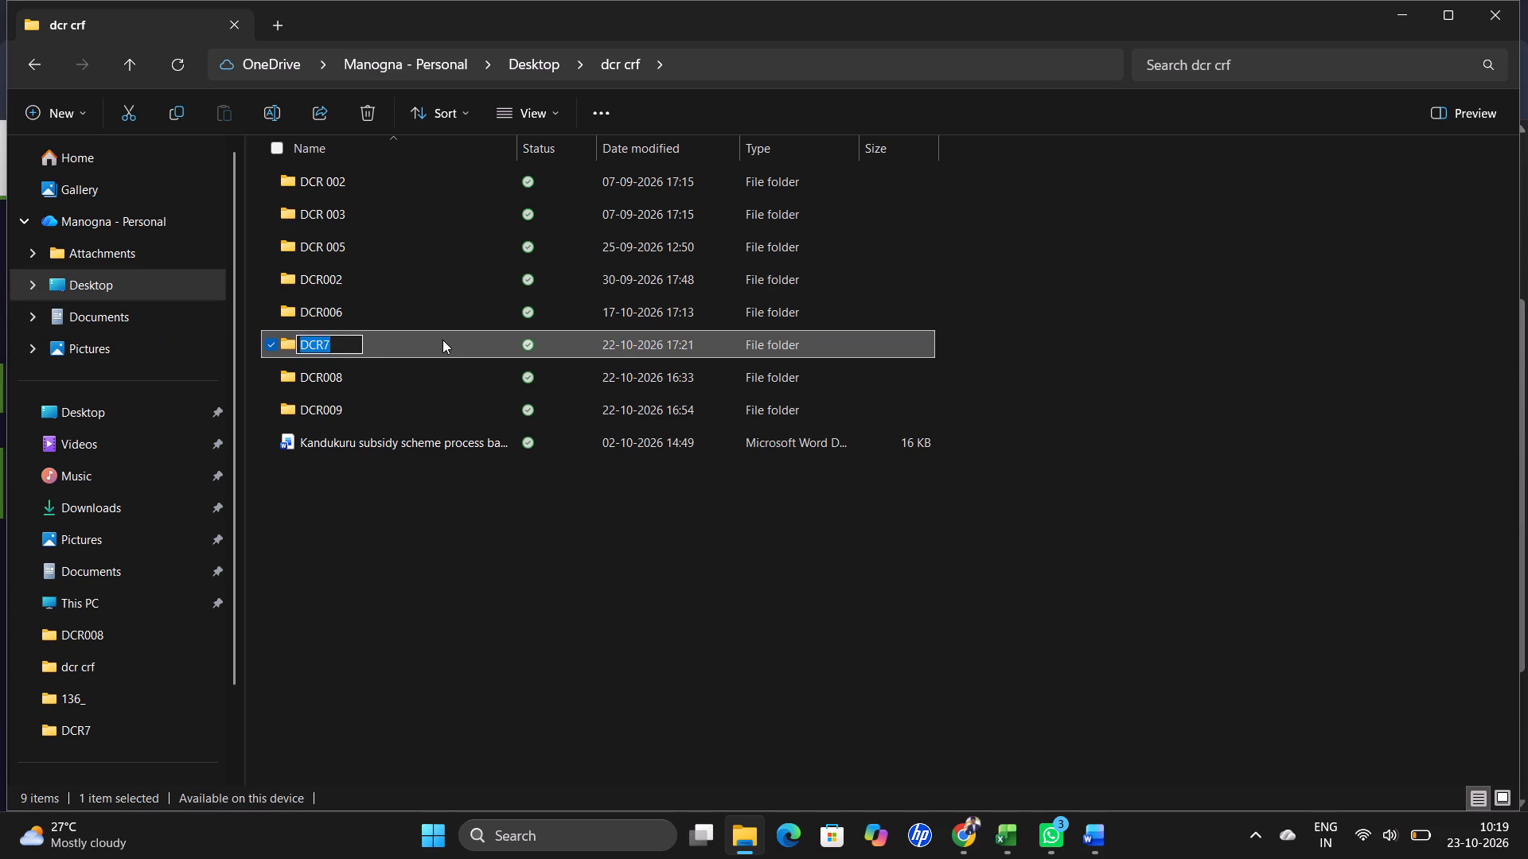
{"action": "double_click", "coordinate": [442, 340]}
{"action": "scroll", "coordinate": [442, 340], "scroll_direction": "down", "scroll_amount": 15}
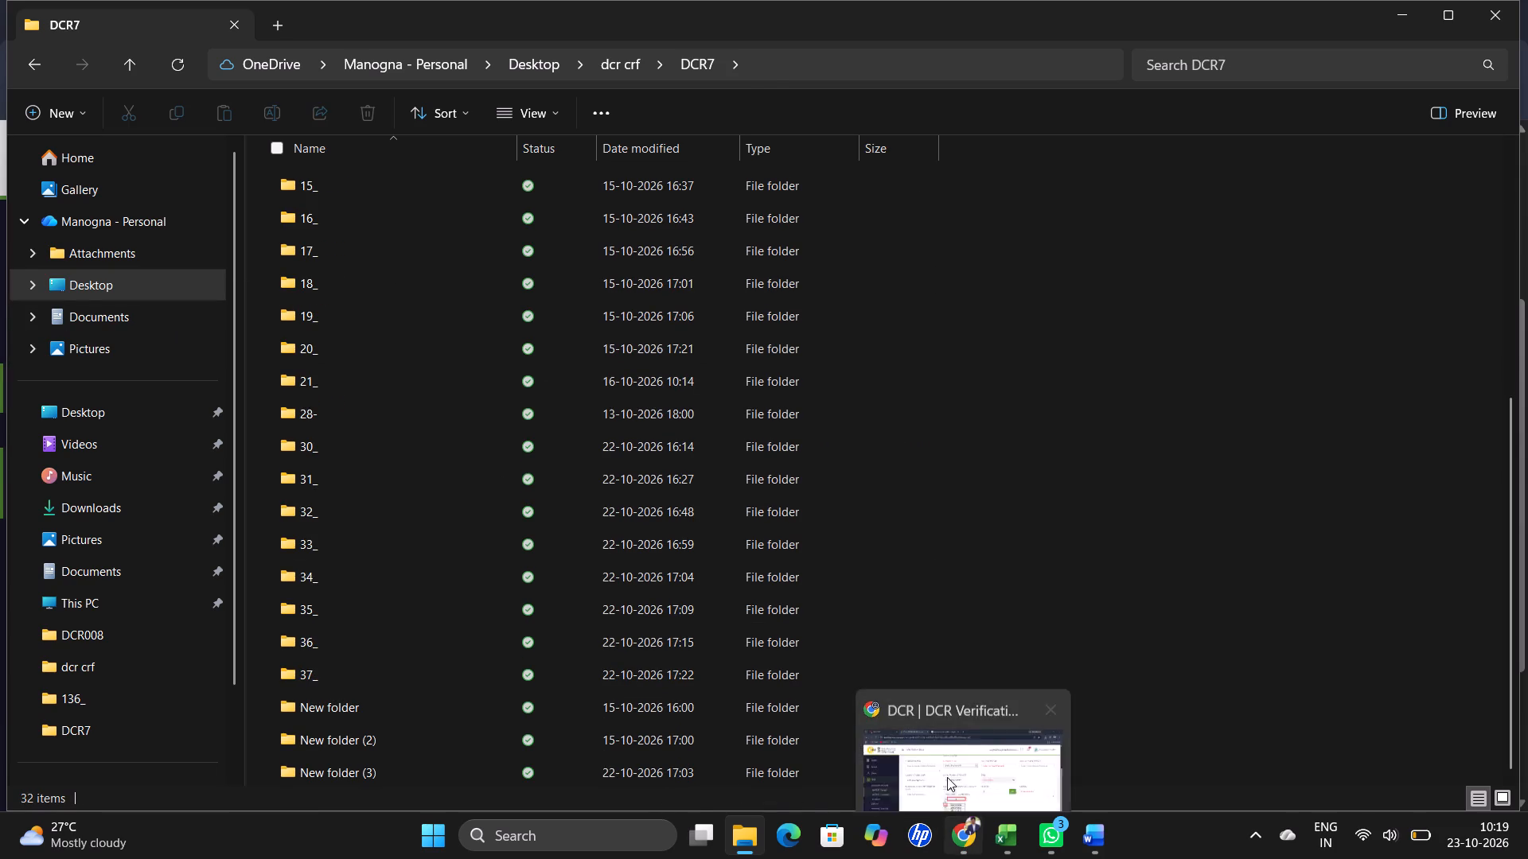
Return to the DCR form in Chrome and complete the invoice number as AP/GST/26-27/007-38.
{"action": "left_click", "coordinate": [938, 759]}
{"action": "type", "text": "38"}
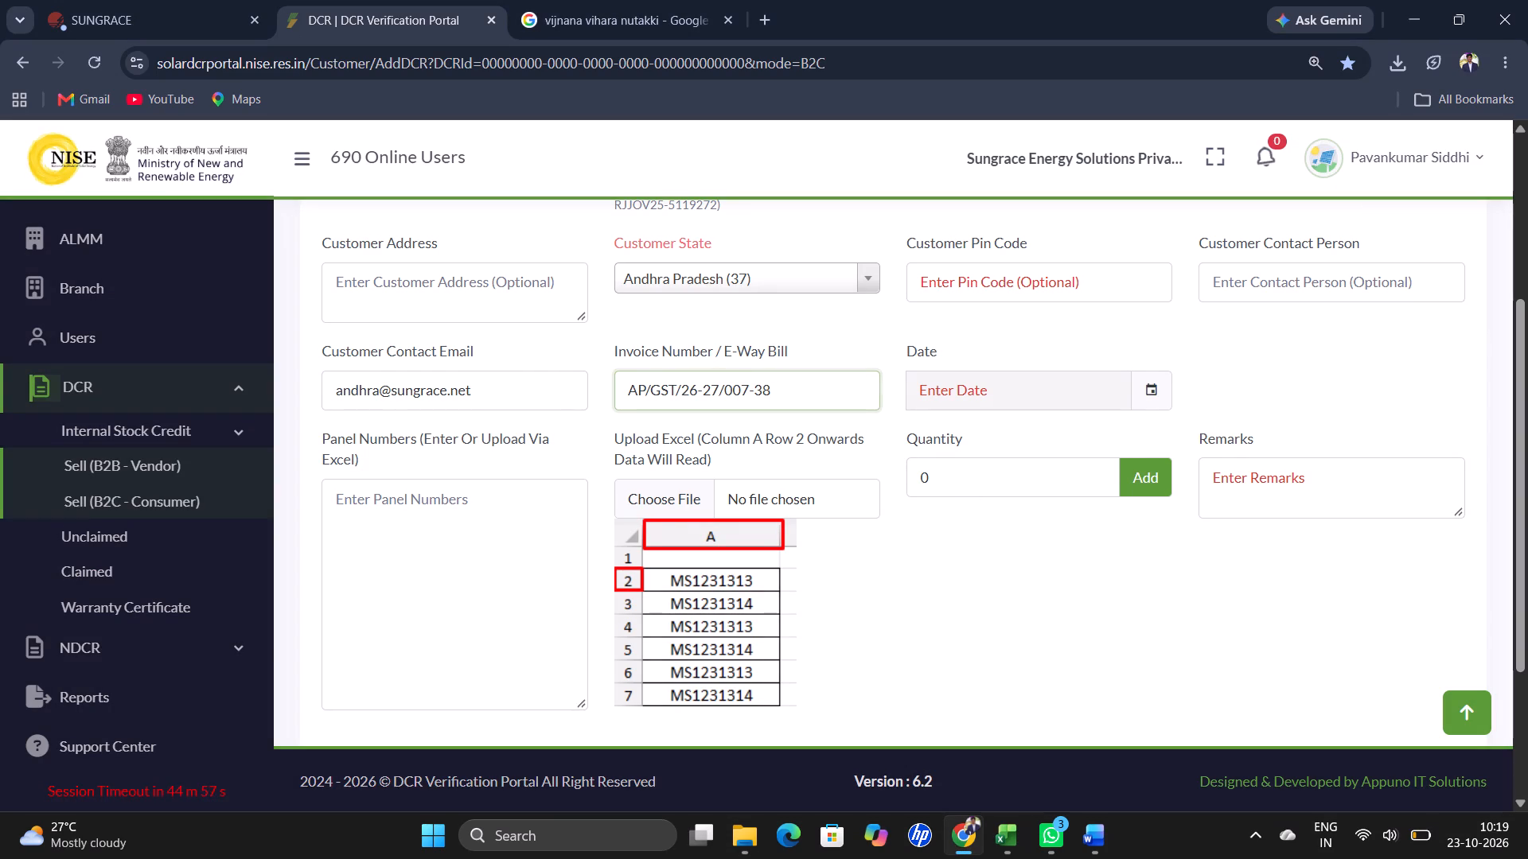
Set the invoice date to 26-Aug-2026.
{"action": "left_click", "coordinate": [959, 383]}
{"action": "left_click", "coordinate": [922, 426]}
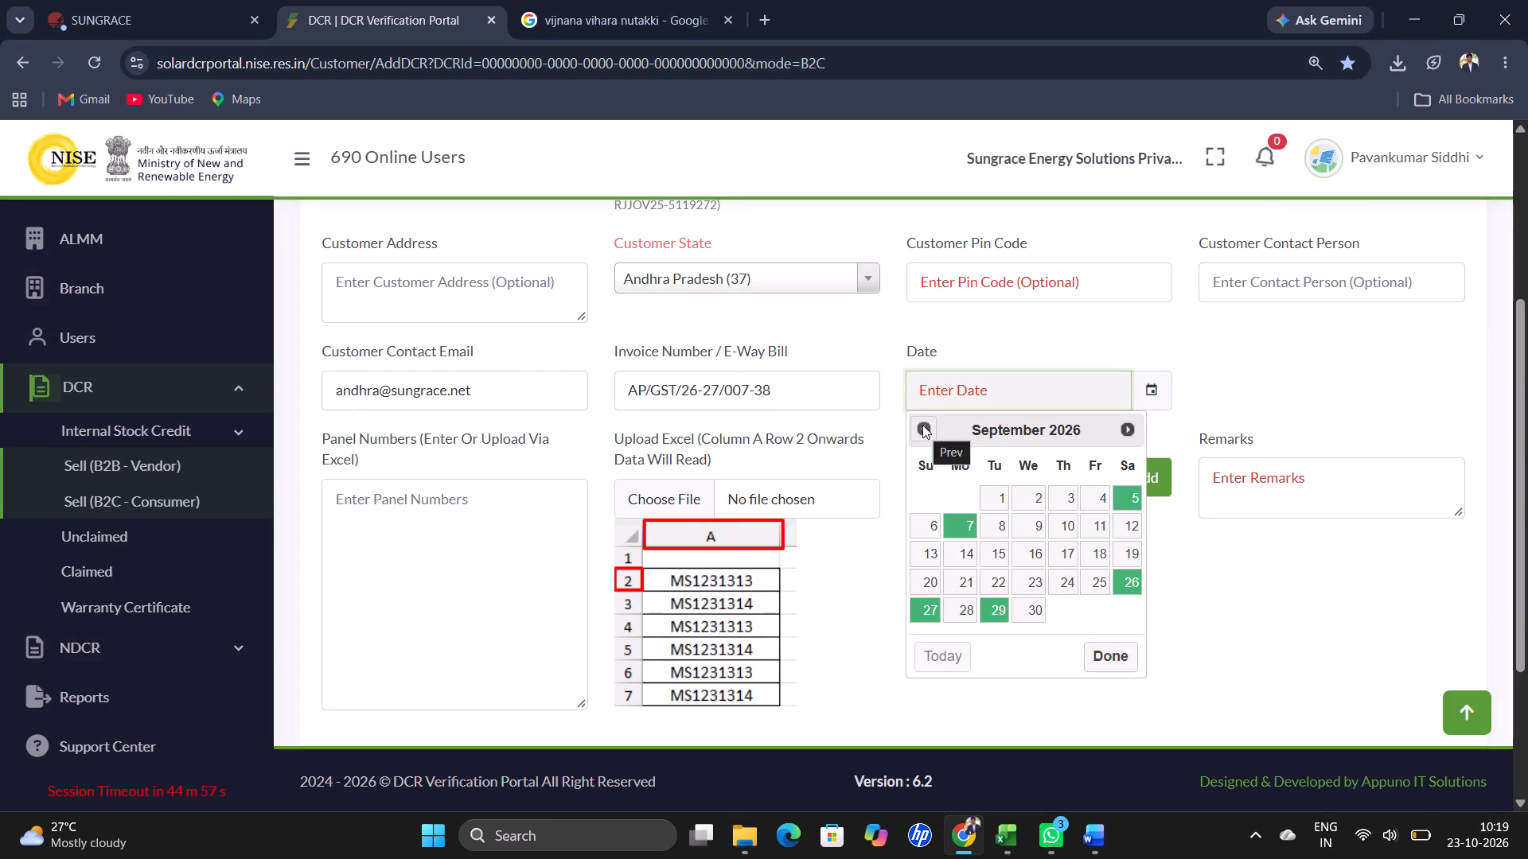
{"action": "left_click", "coordinate": [922, 425]}
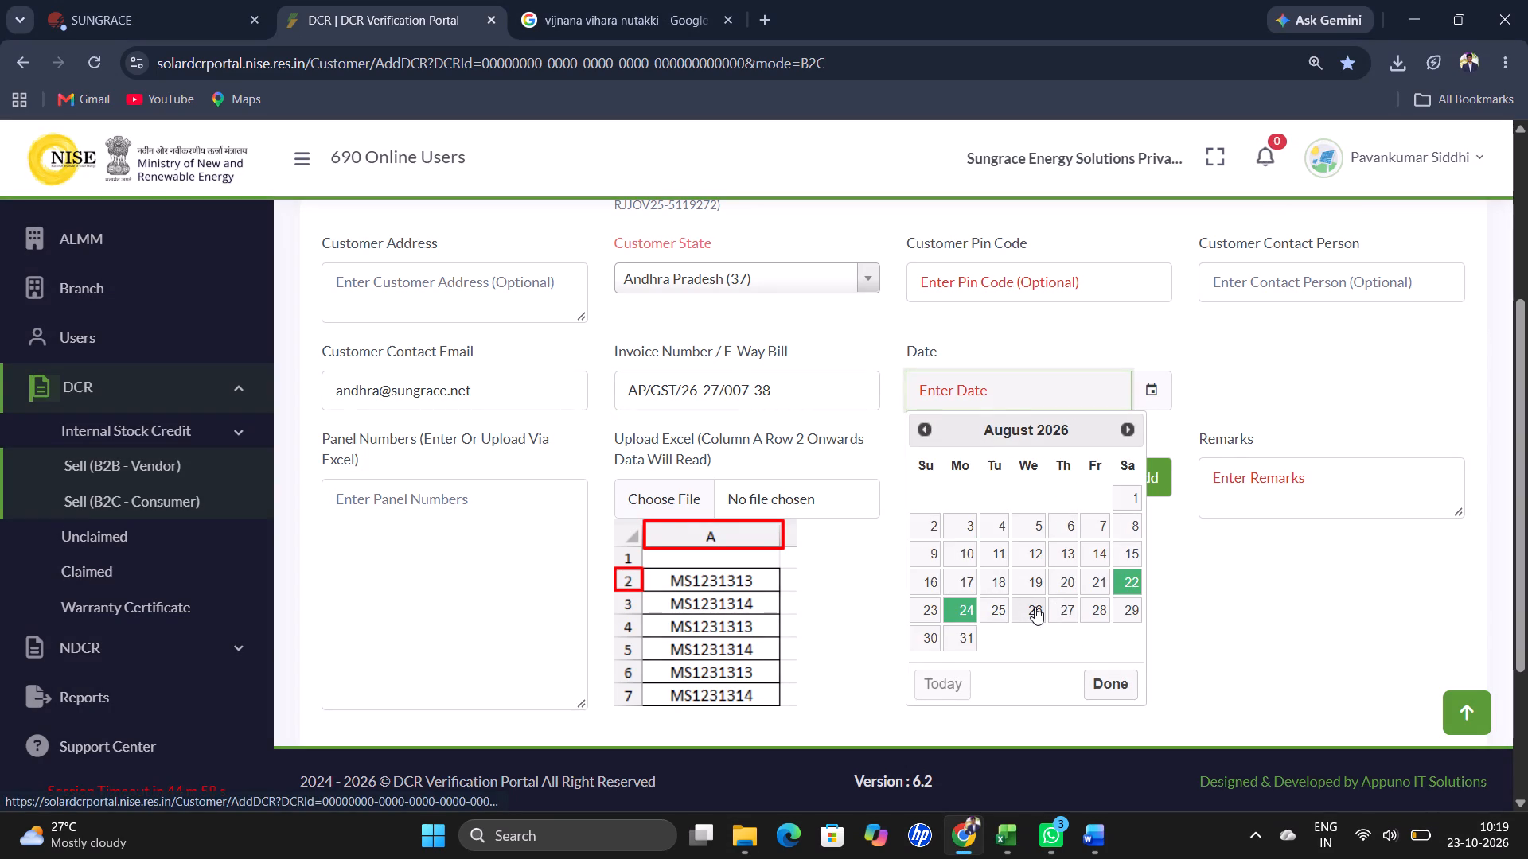
{"action": "left_click", "coordinate": [1035, 607]}
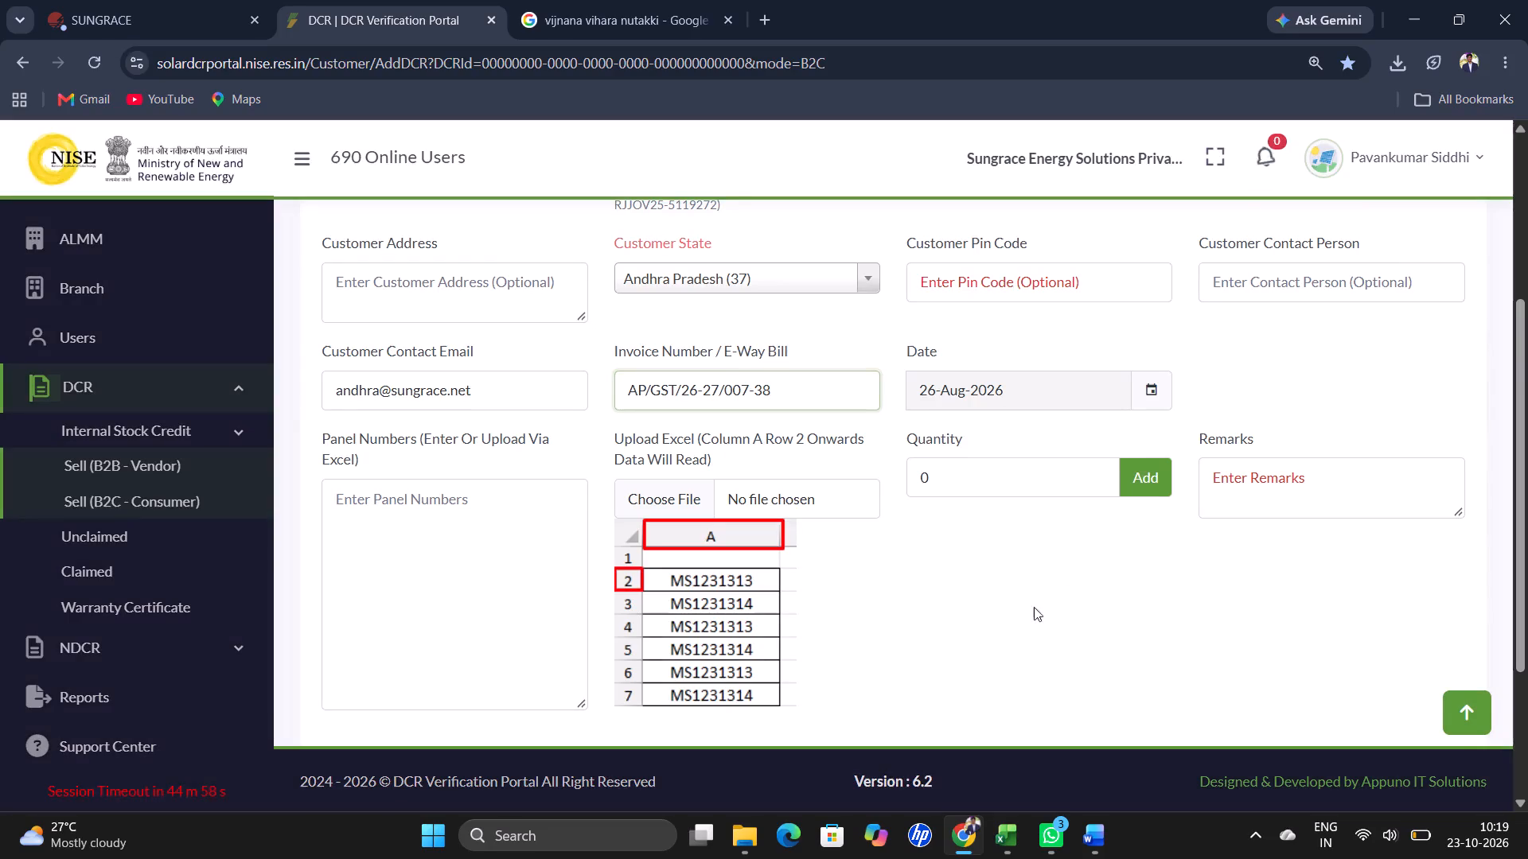
Copy the panel serial numbers from the SUNGRACE page's Quick Copy Details and paste them into the DCR form's Panel Numbers field.
{"action": "left_click", "coordinate": [341, 573]}
{"action": "left_click", "coordinate": [199, 2]}
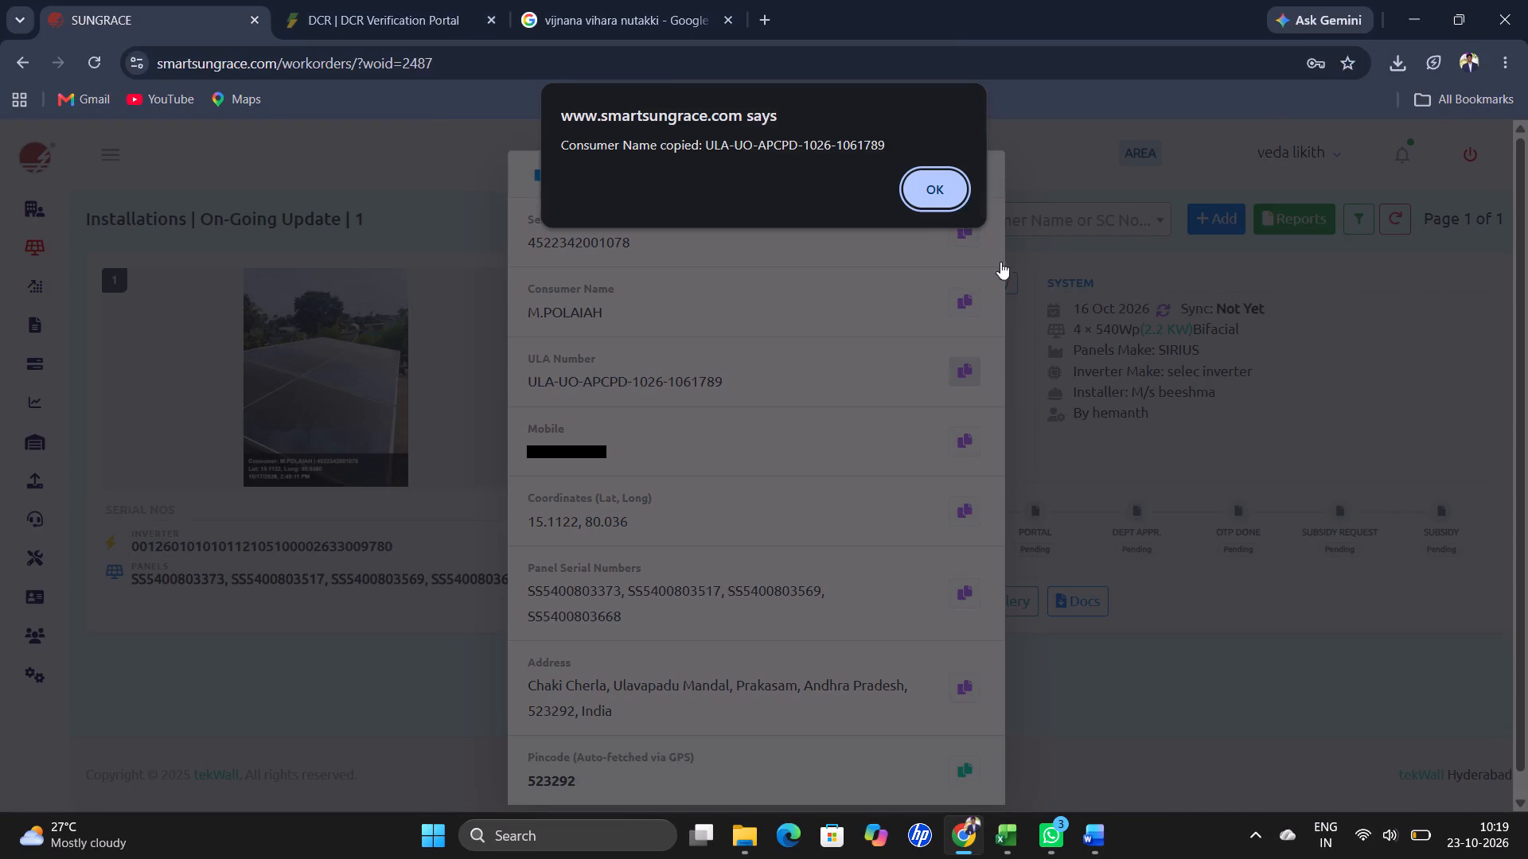
{"action": "left_click", "coordinate": [933, 192]}
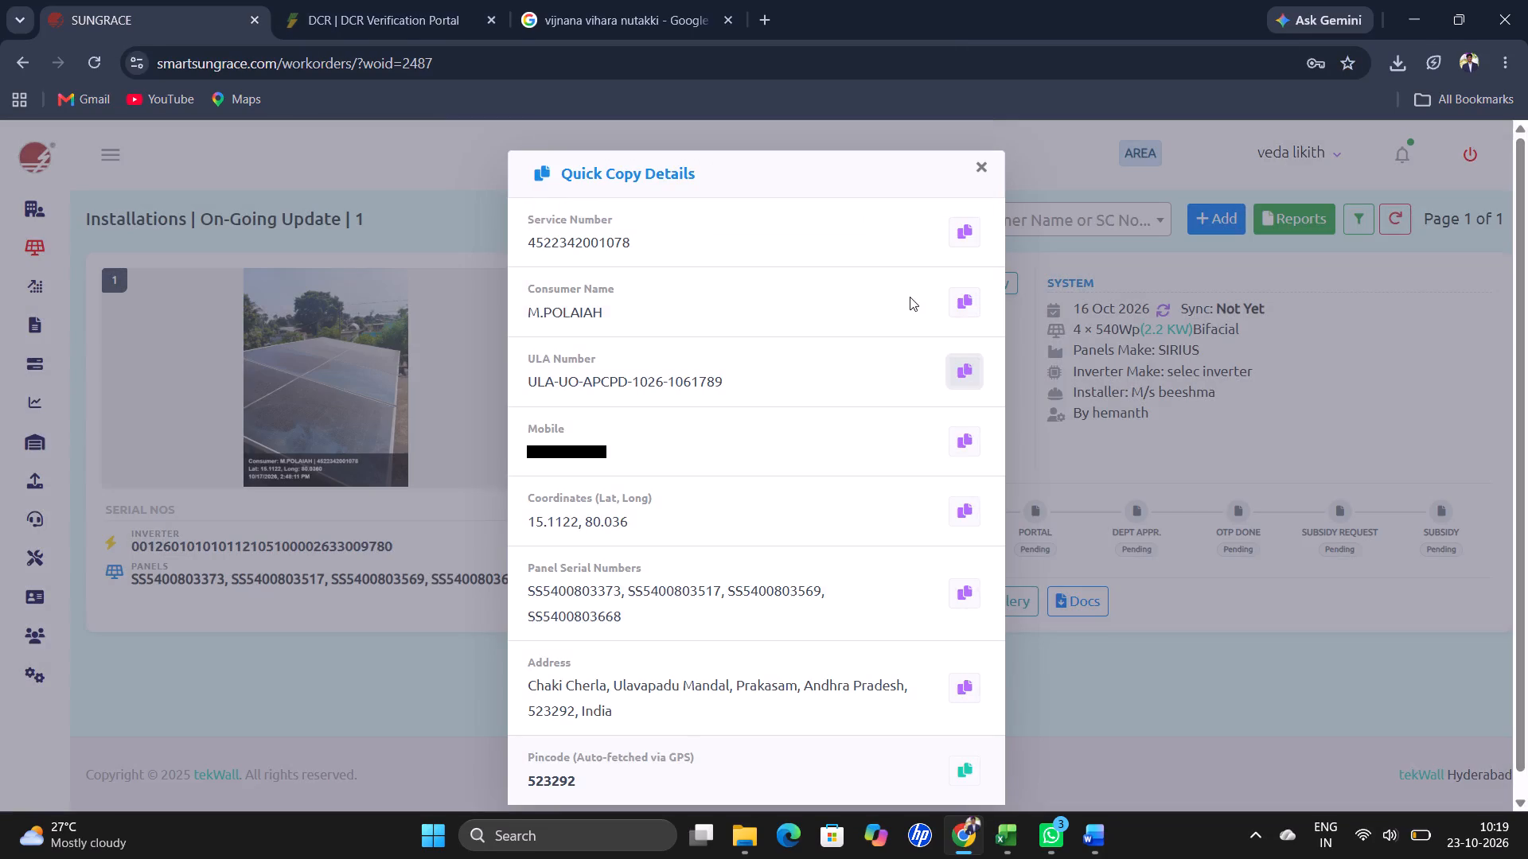
{"action": "left_click", "coordinate": [961, 589]}
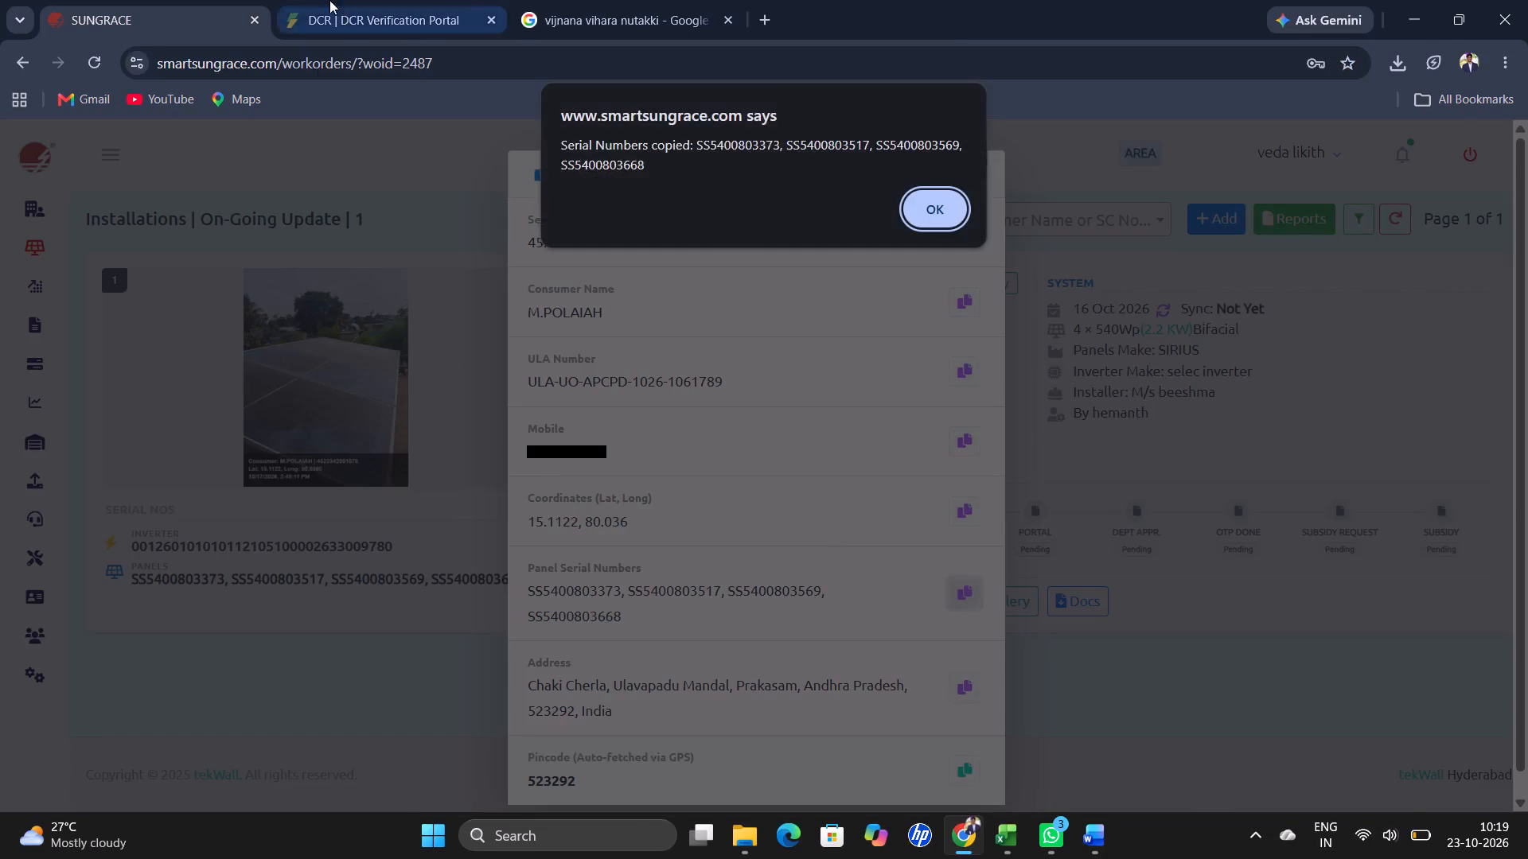
{"action": "left_click_drag", "start_coordinate": [361, 0], "coordinate": [379, 33]}
{"action": "left_click", "coordinate": [376, 617]}
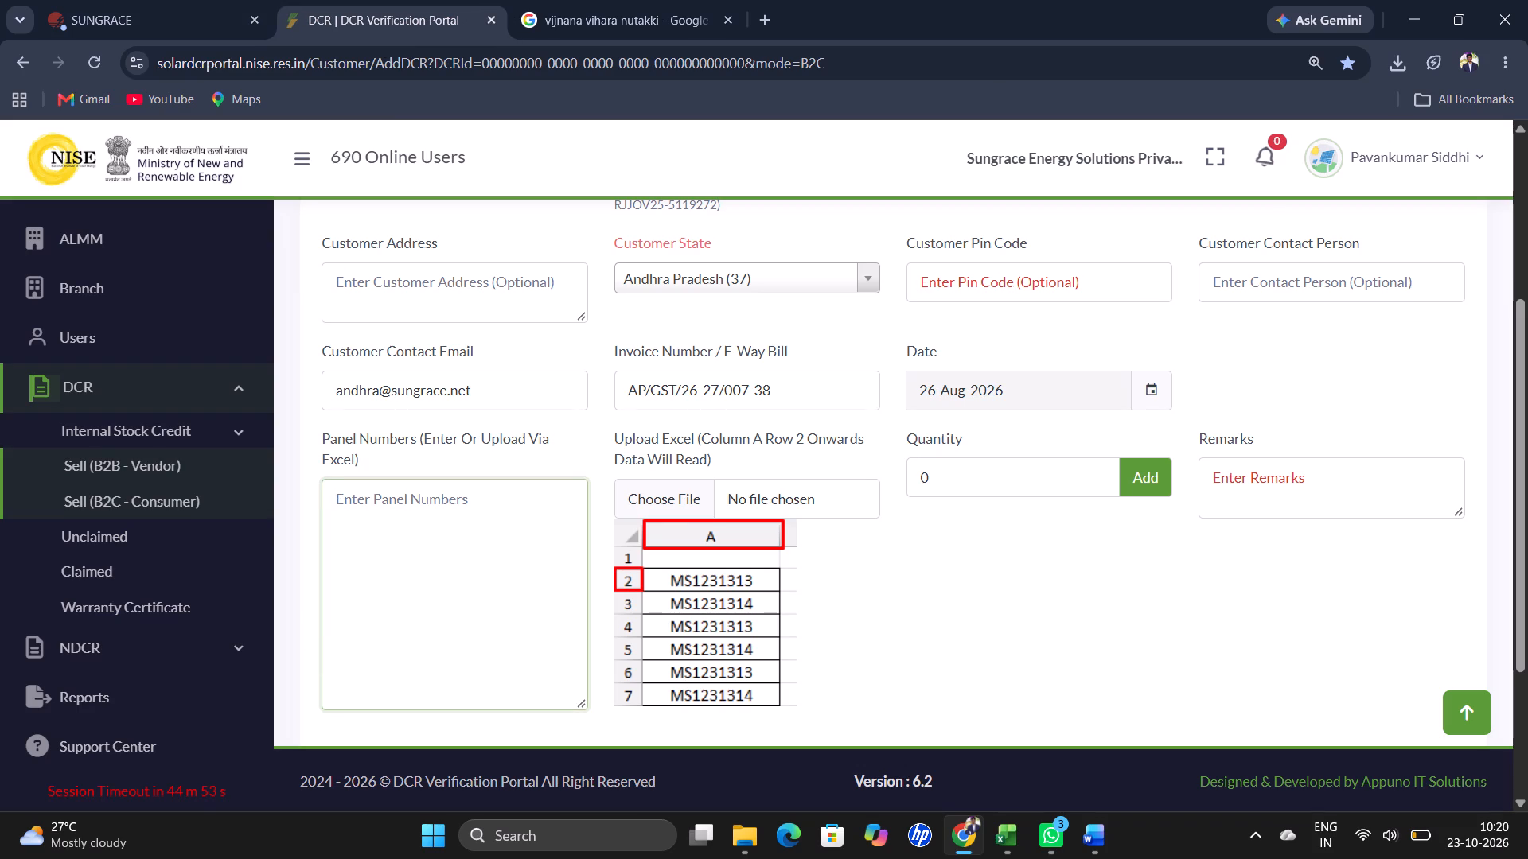
{"action": "key", "text": "ctrl+v"}
{"action": "key", "text": "Left"}
{"action": "key", "text": "Left"}
{"action": "key", "text": "Left"}
{"action": "key", "text": "Left"}
{"action": "key", "text": "Left"}
{"action": "key", "text": "Left"}
{"action": "key", "text": "Left"}
{"action": "key", "text": "Left"}
{"action": "key", "text": "Left"}
{"action": "key", "text": "Left"}
{"action": "key", "text": "Left"}
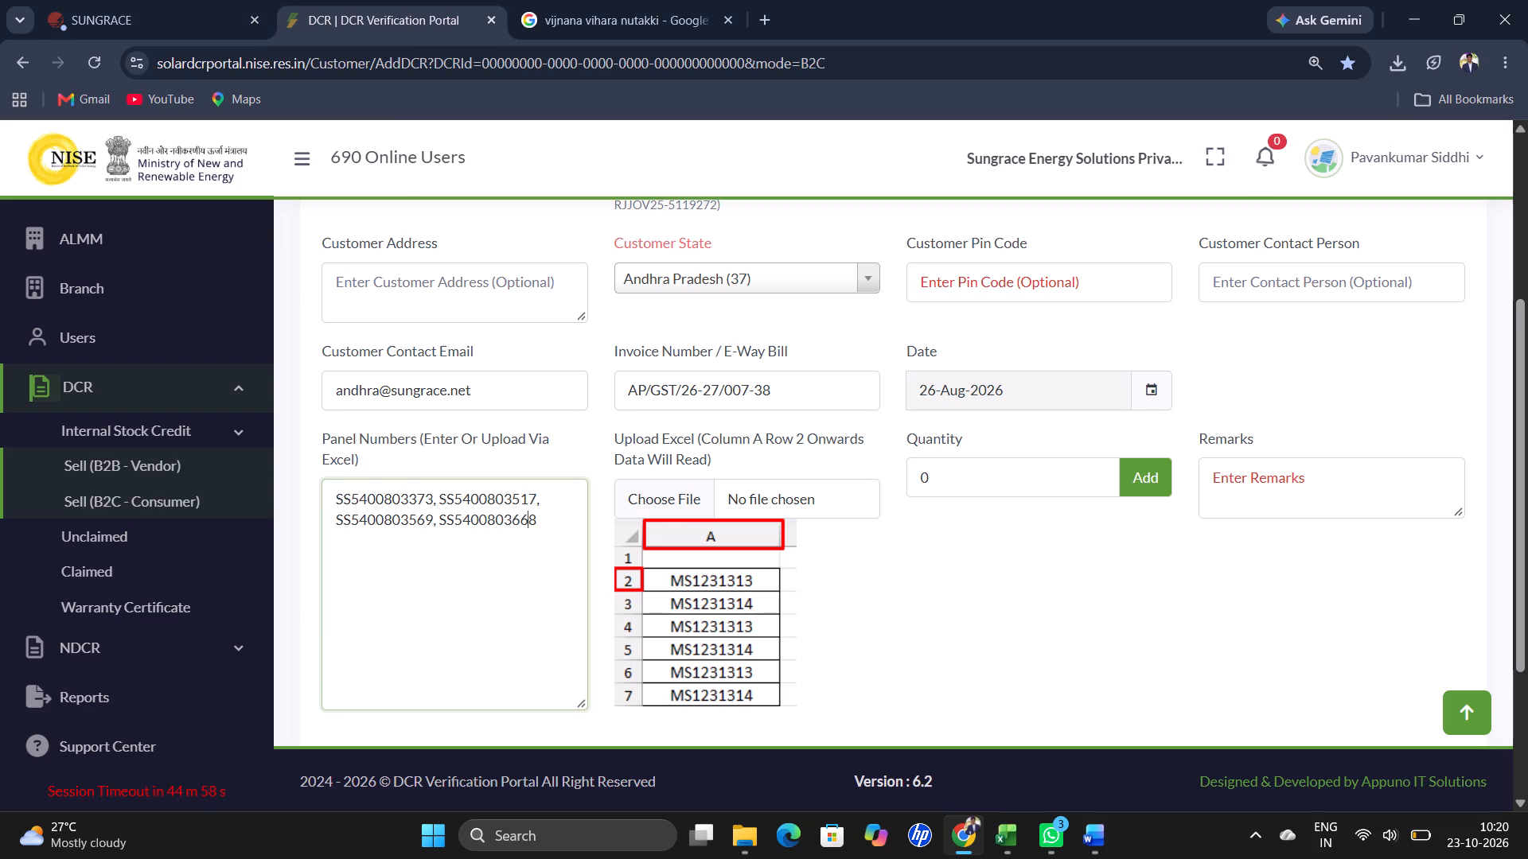
{"action": "key", "text": "Left"}
{"action": "key", "text": "BackSpace"}
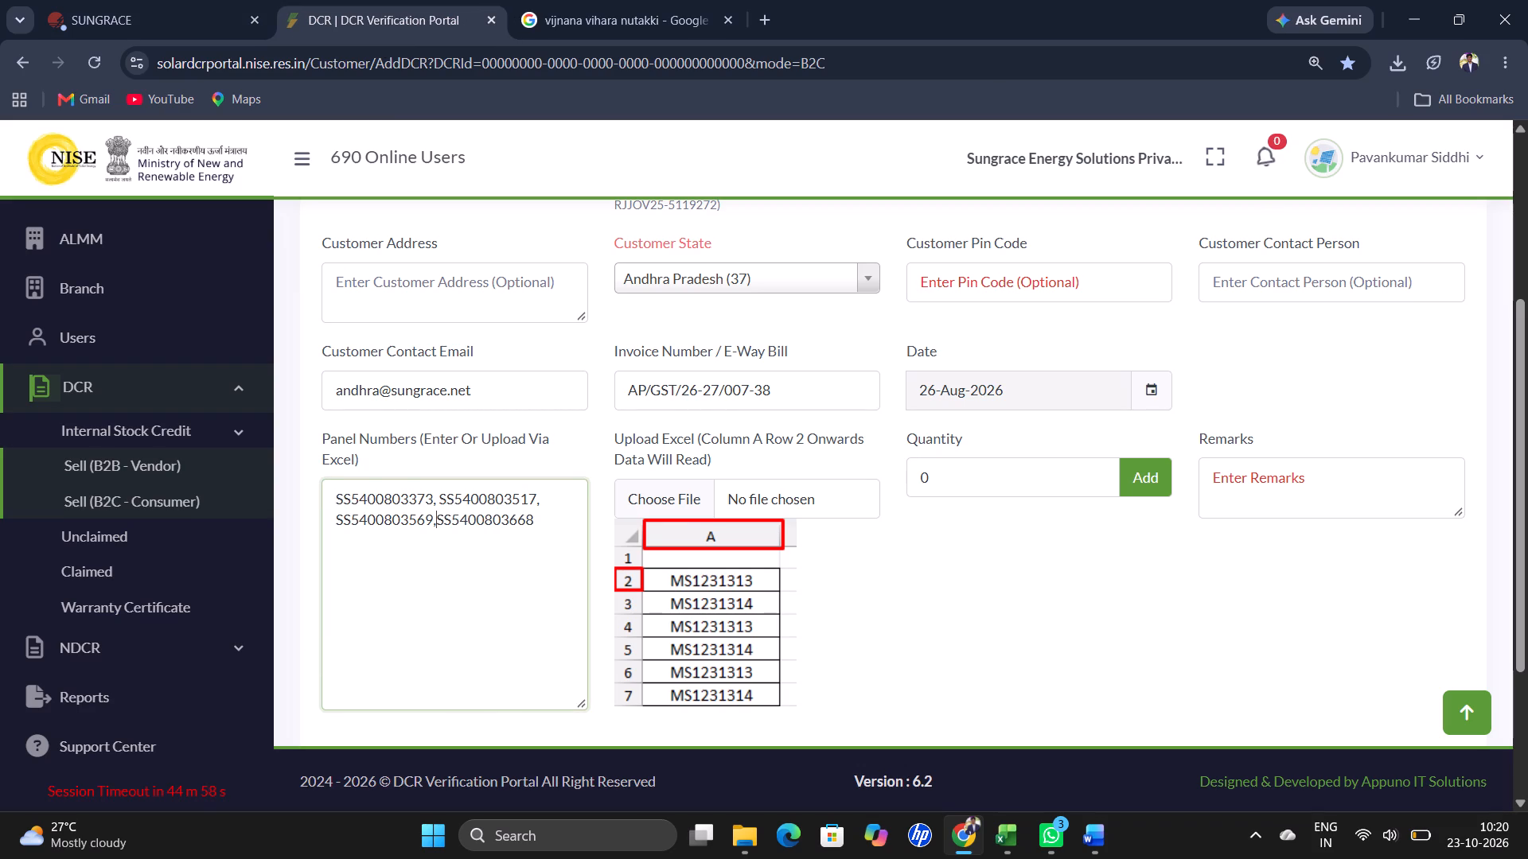
{"action": "key", "text": "BackSpace"}
{"action": "key", "text": "Return"}
{"action": "key", "text": "Up"}
{"action": "key", "text": "Up"}
{"action": "key", "text": "Up"}
{"action": "key", "text": "Up"}
{"action": "key", "text": "Up"}
{"action": "key", "text": "Up"}
{"action": "key", "text": "Right"}
{"action": "key", "text": "Right"}
{"action": "key", "text": "Right"}
{"action": "key", "text": "Right"}
{"action": "key", "text": "Right"}
{"action": "key", "text": "Right"}
{"action": "key", "text": "Right"}
{"action": "key", "text": "Right"}
{"action": "key", "text": "Right"}
{"action": "key", "text": "Right"}
{"action": "key", "text": "Right"}
{"action": "key", "text": "Right"}
{"action": "key", "text": "Right"}
{"action": "key", "text": "Right"}
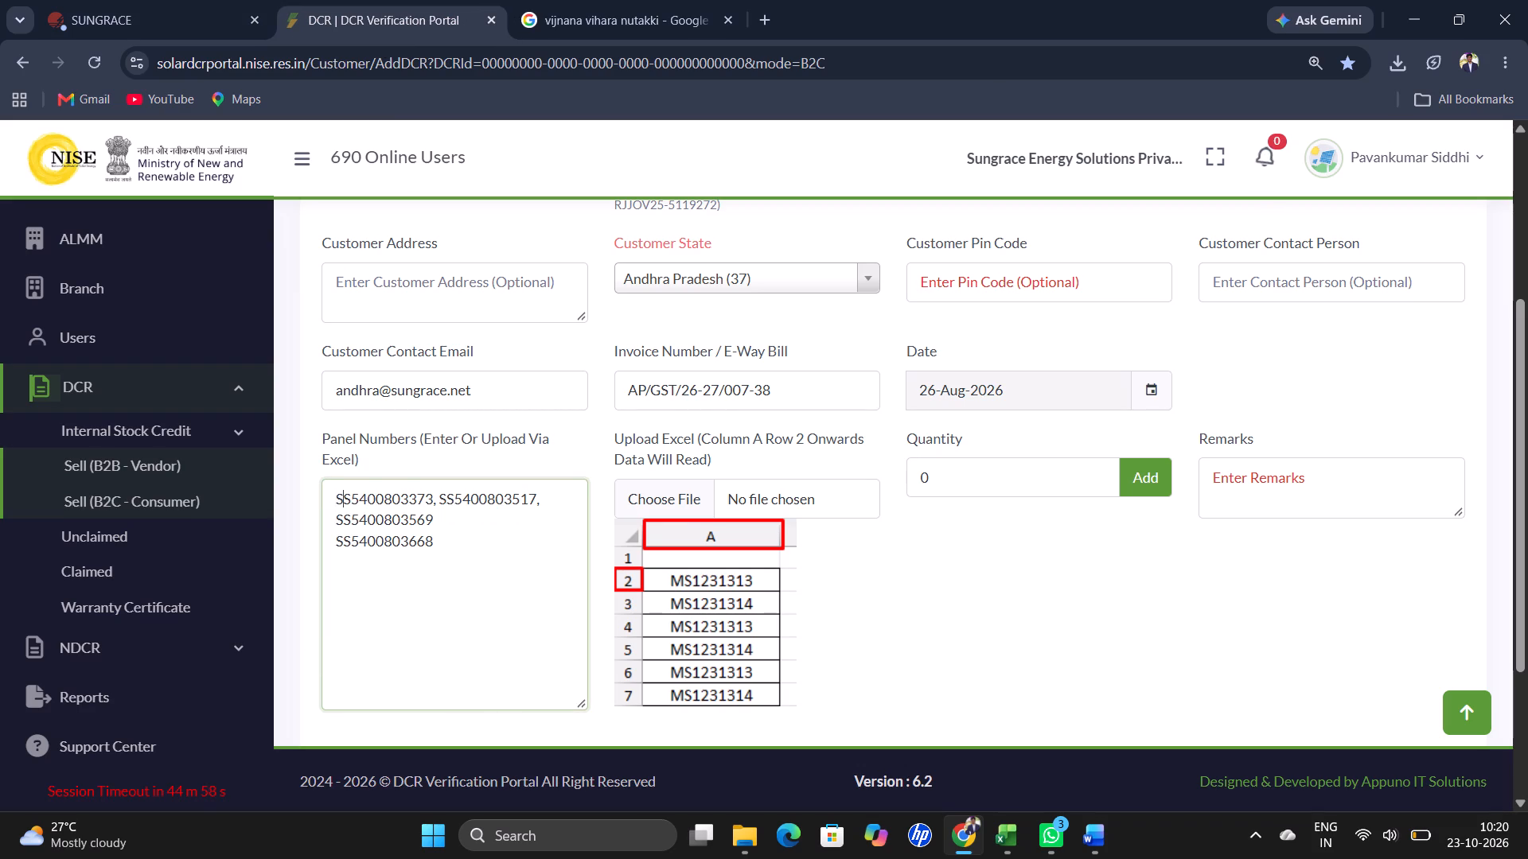
{"action": "key", "text": "BackSpace"}
{"action": "key", "text": "BackSpace"}
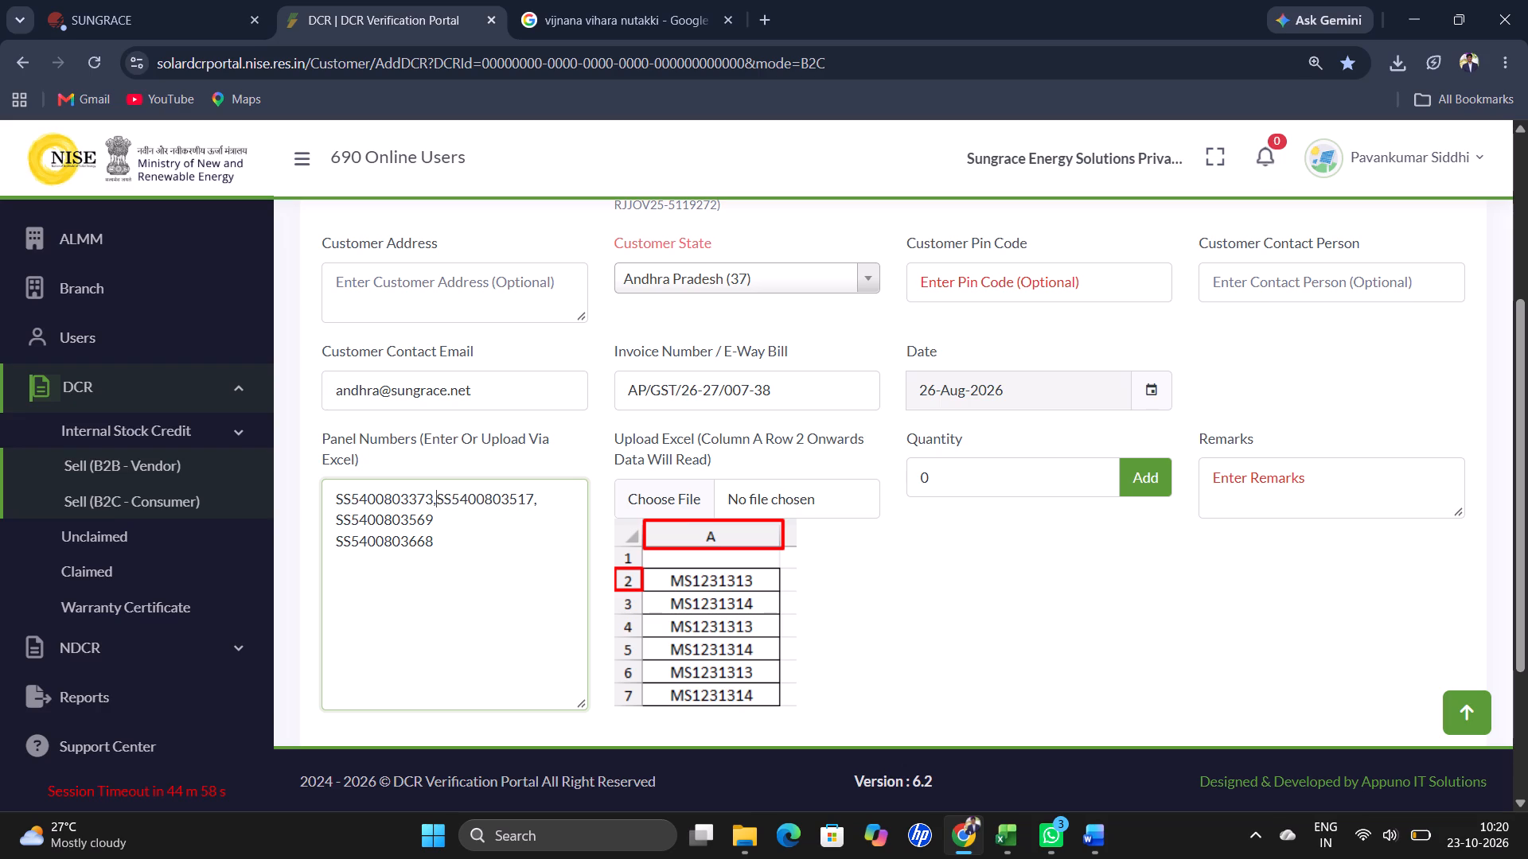
{"action": "key", "text": "Return"}
{"action": "key", "text": "Right"}
{"action": "key", "text": "Right"}
{"action": "key", "text": "Right"}
{"action": "key", "text": "Right"}
{"action": "key", "text": "Right"}
{"action": "key", "text": "Right"}
{"action": "key", "text": "Right"}
{"action": "key", "text": "Right"}
{"action": "key", "text": "Right"}
{"action": "key", "text": "Right"}
{"action": "key", "text": "Right"}
{"action": "key", "text": "Right"}
{"action": "key", "text": "Right"}
{"action": "key", "text": "Right"}
{"action": "key", "text": "Right"}
{"action": "key", "text": "Right"}
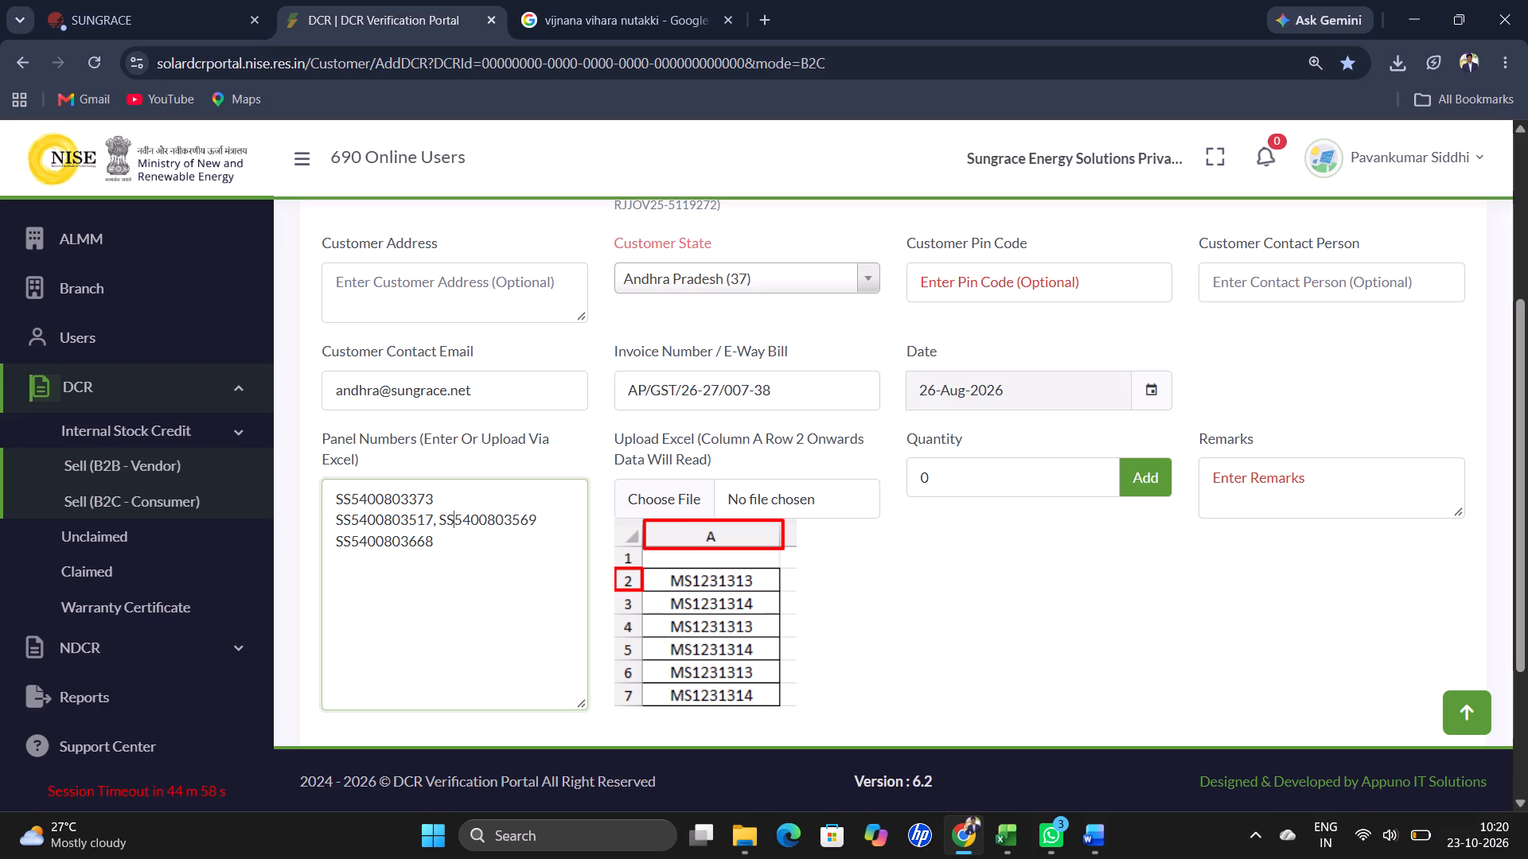
{"action": "key", "text": "Left"}
{"action": "key", "text": "Left"}
{"action": "key", "text": "BackSpace"}
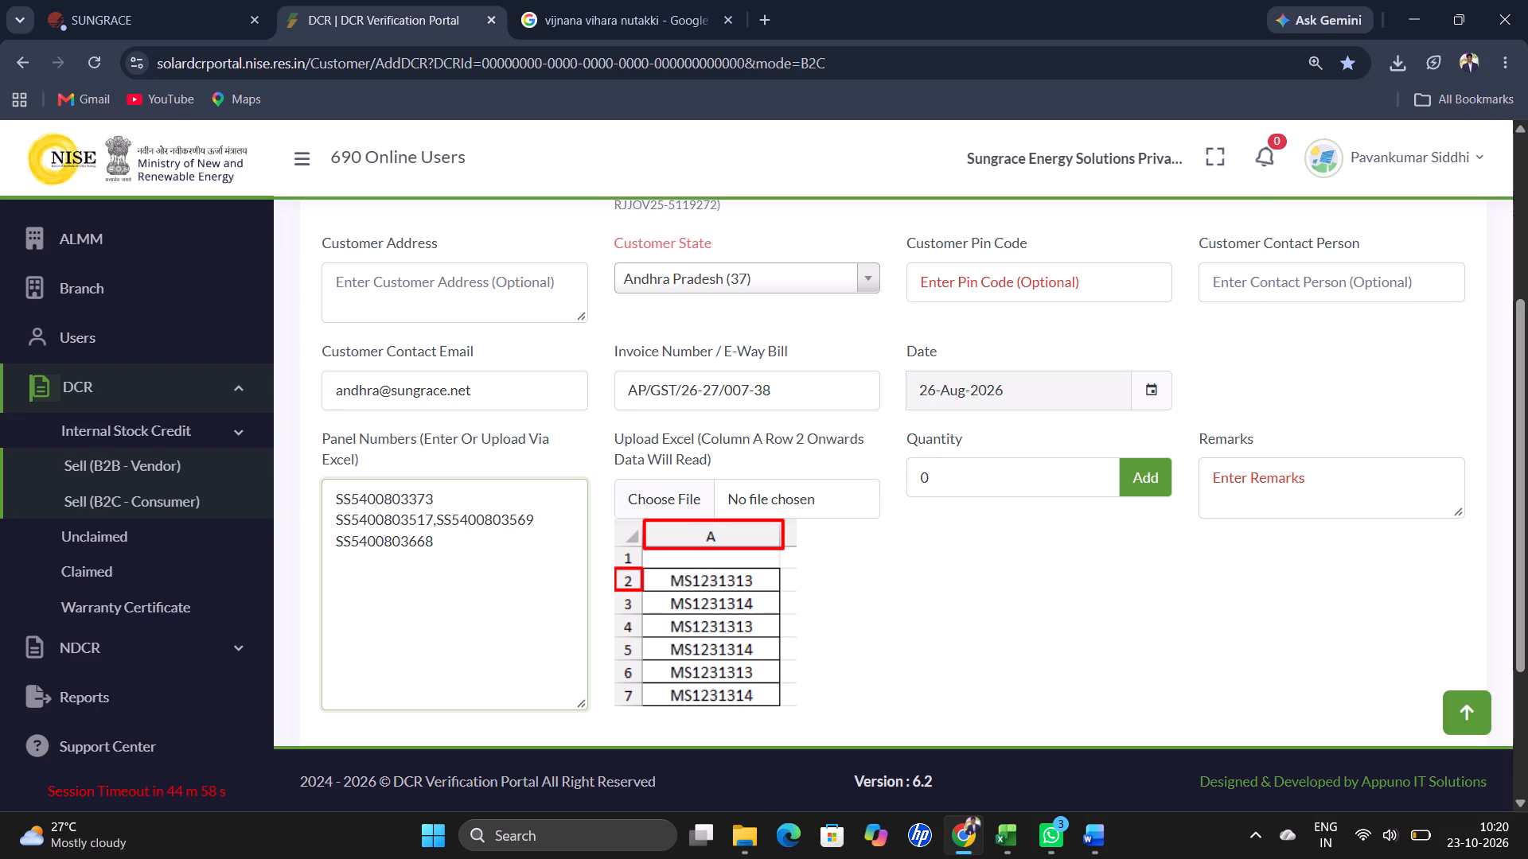
{"action": "key", "text": "BackSpace"}
{"action": "key", "text": "Return"}
Set the quantity to 4 and add the entered panels to the DCR record.
{"action": "left_click", "coordinate": [984, 495]}
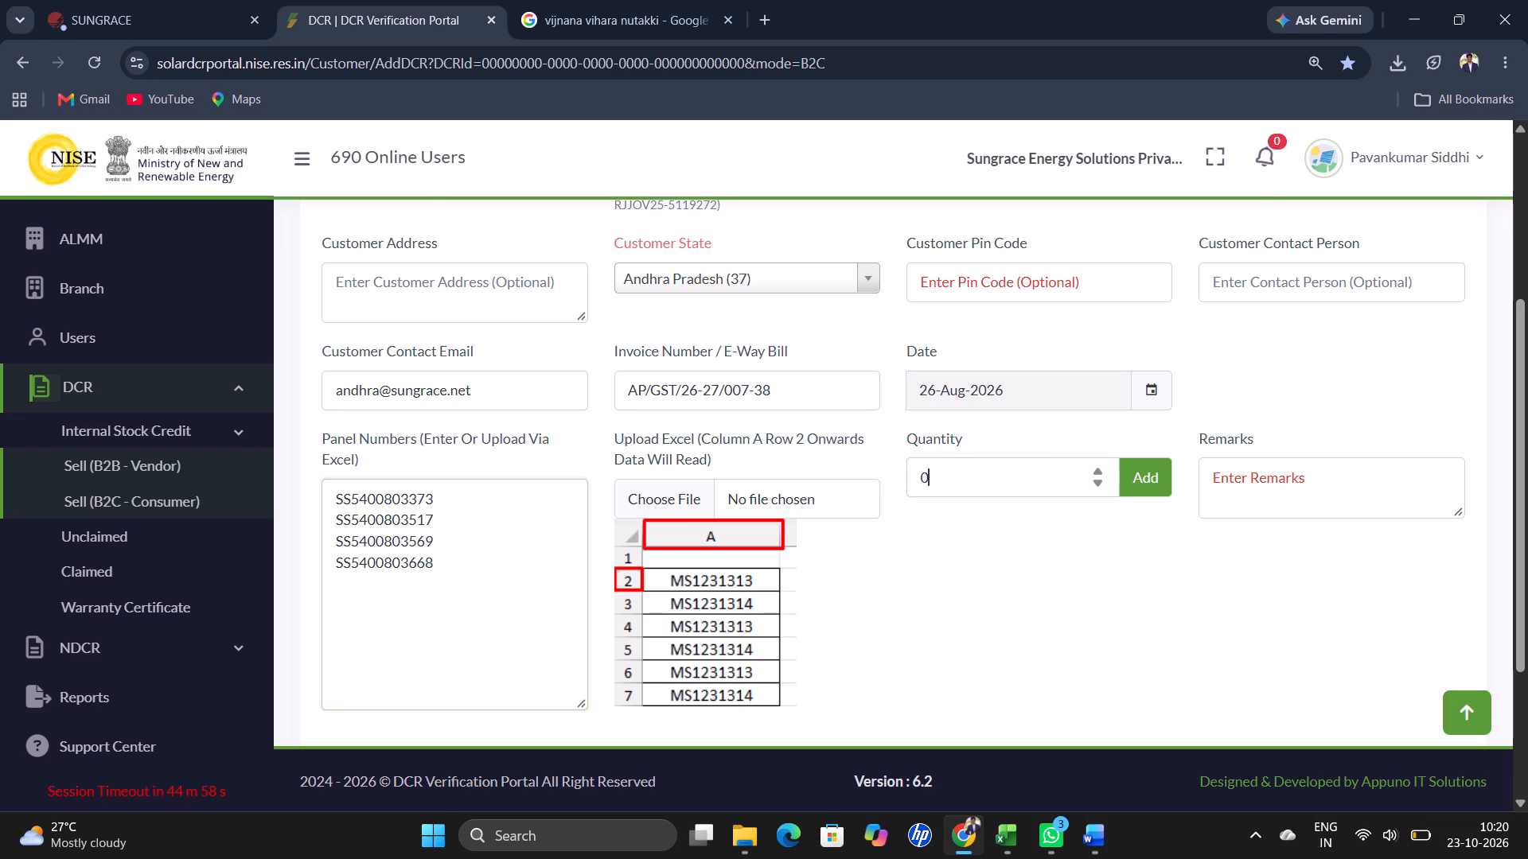
{"action": "scroll", "coordinate": [984, 495], "scroll_direction": "up", "scroll_amount": 5}
{"action": "scroll", "coordinate": [984, 495], "scroll_direction": "down", "scroll_amount": 1}
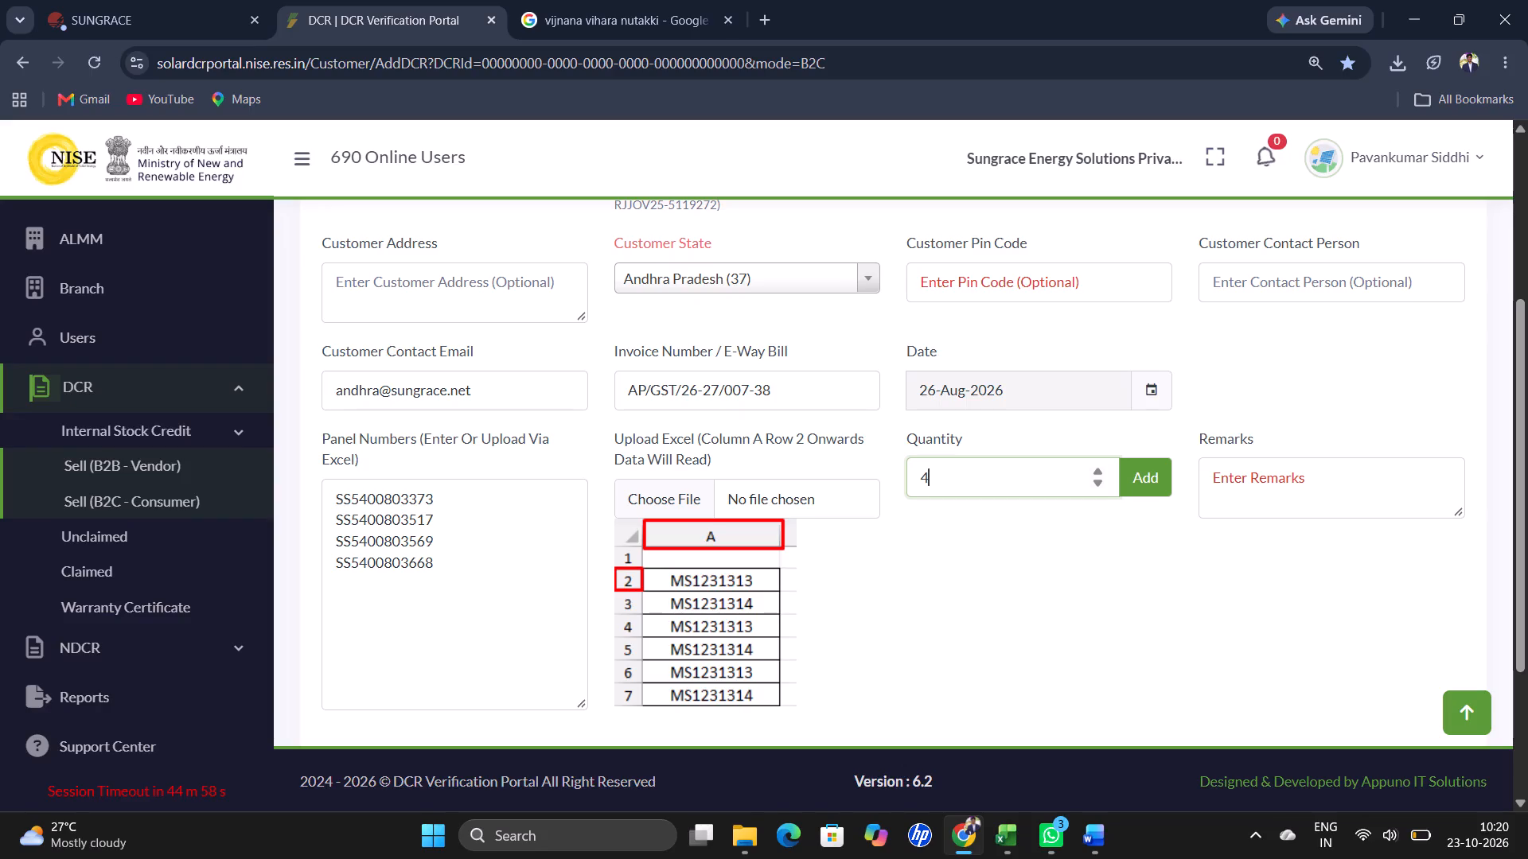
{"action": "left_click", "coordinate": [1133, 461]}
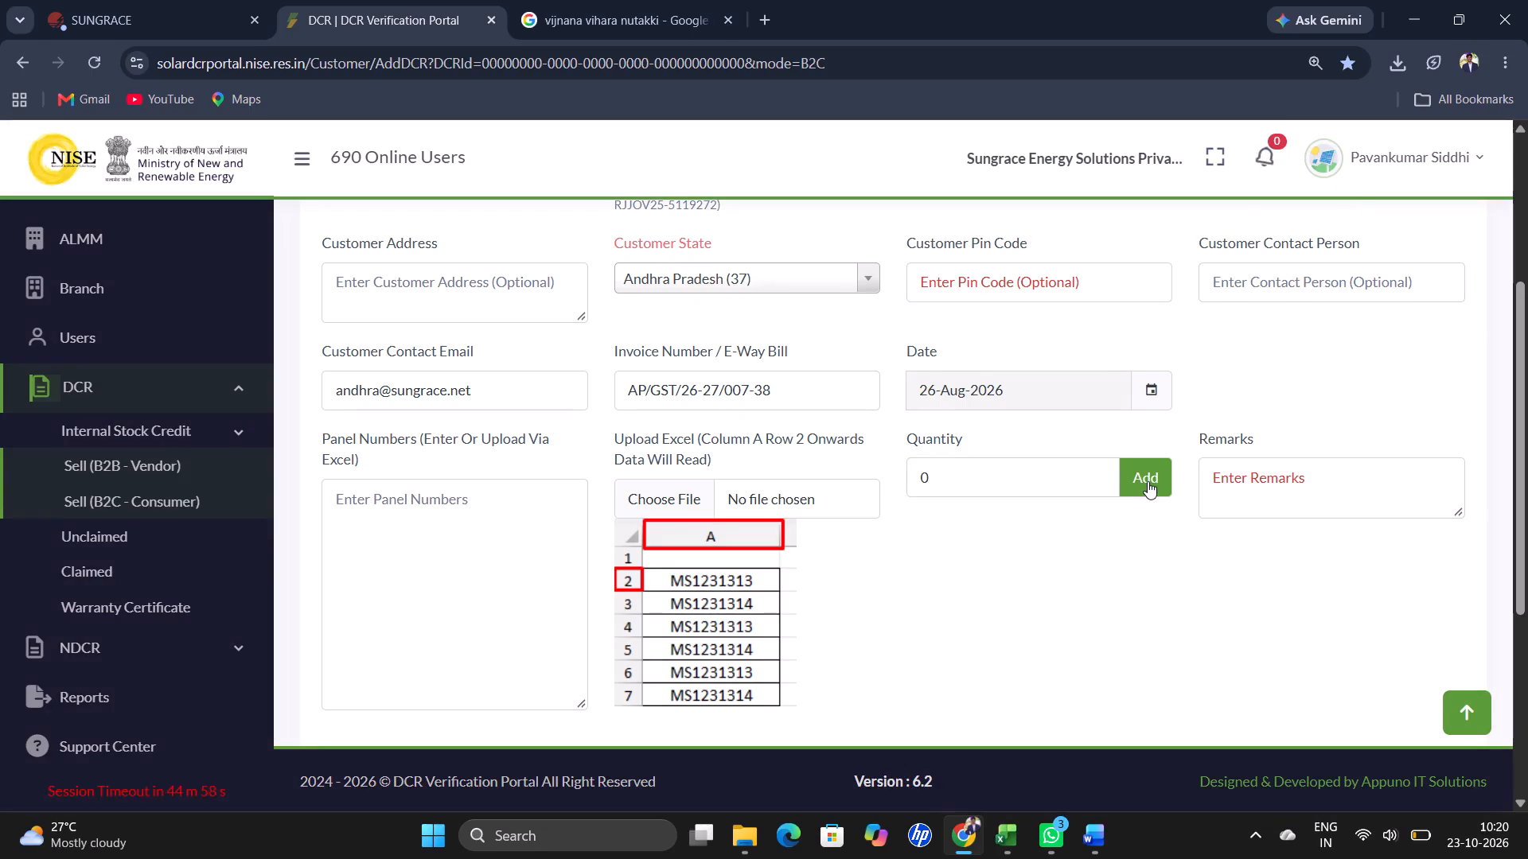
Copy the address from the SUNGRACE installation record and enter it as the DCR entry's remarks.
{"action": "scroll", "coordinate": [928, 505], "scroll_direction": "down", "scroll_amount": 4}
{"action": "scroll", "coordinate": [932, 499], "scroll_direction": "up", "scroll_amount": 5}
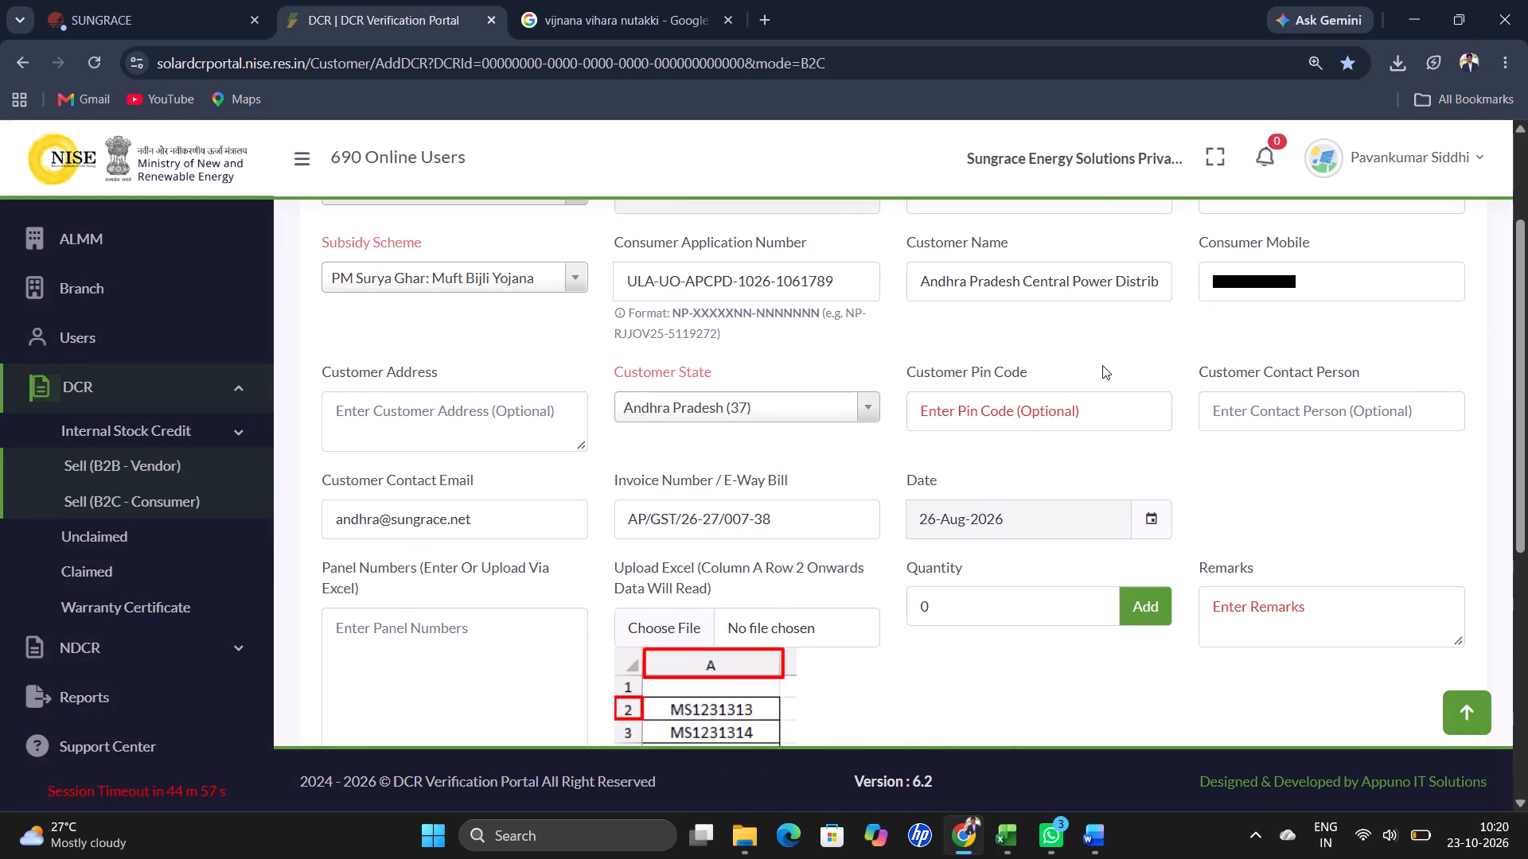
{"action": "left_click", "coordinate": [1271, 617]}
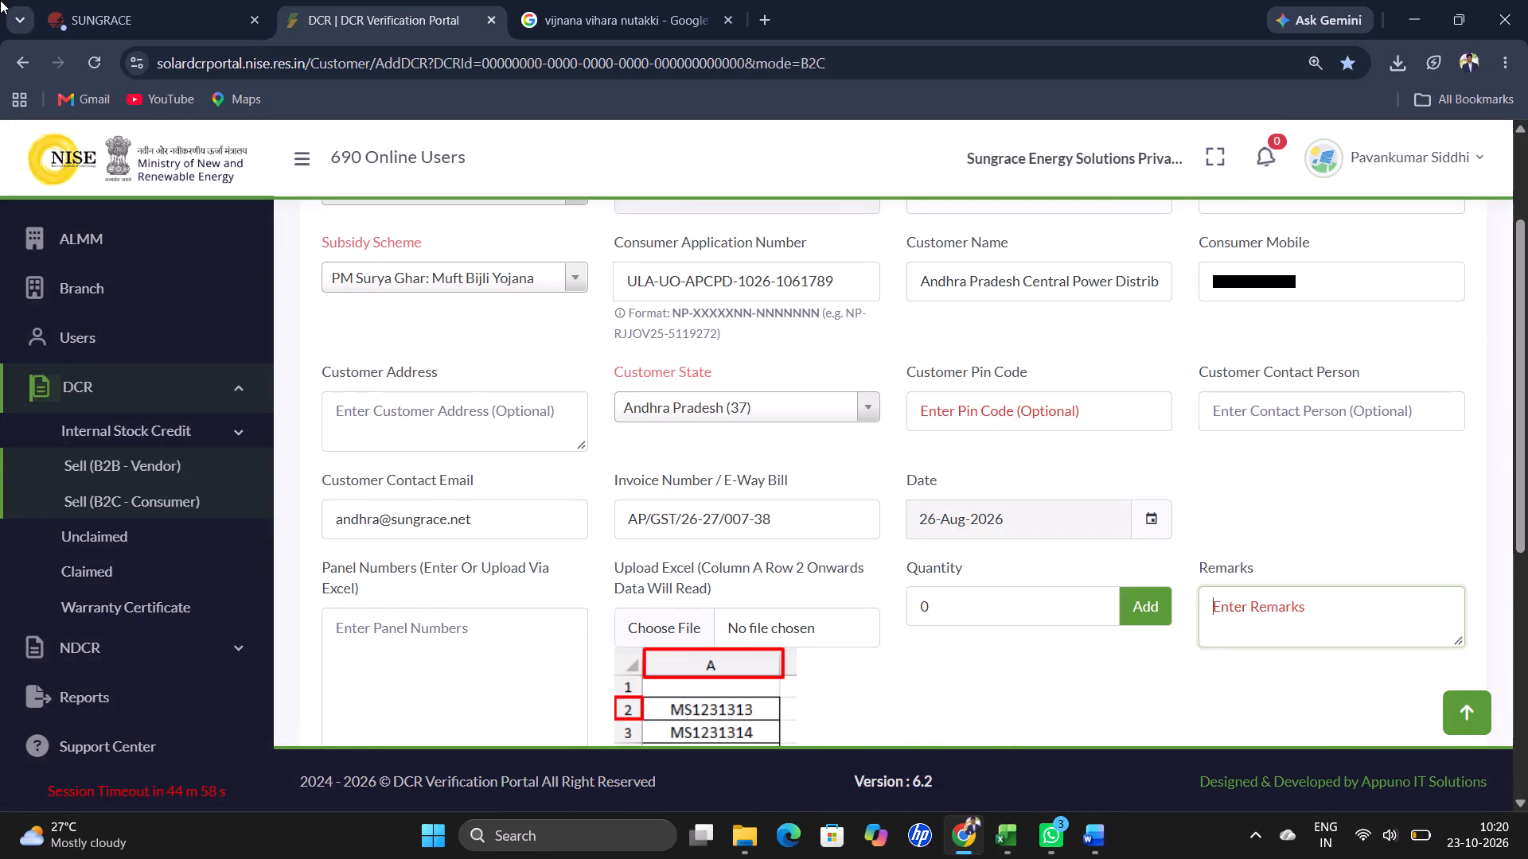
{"action": "left_click", "coordinate": [103, 4]}
{"action": "left_click", "coordinate": [935, 197]}
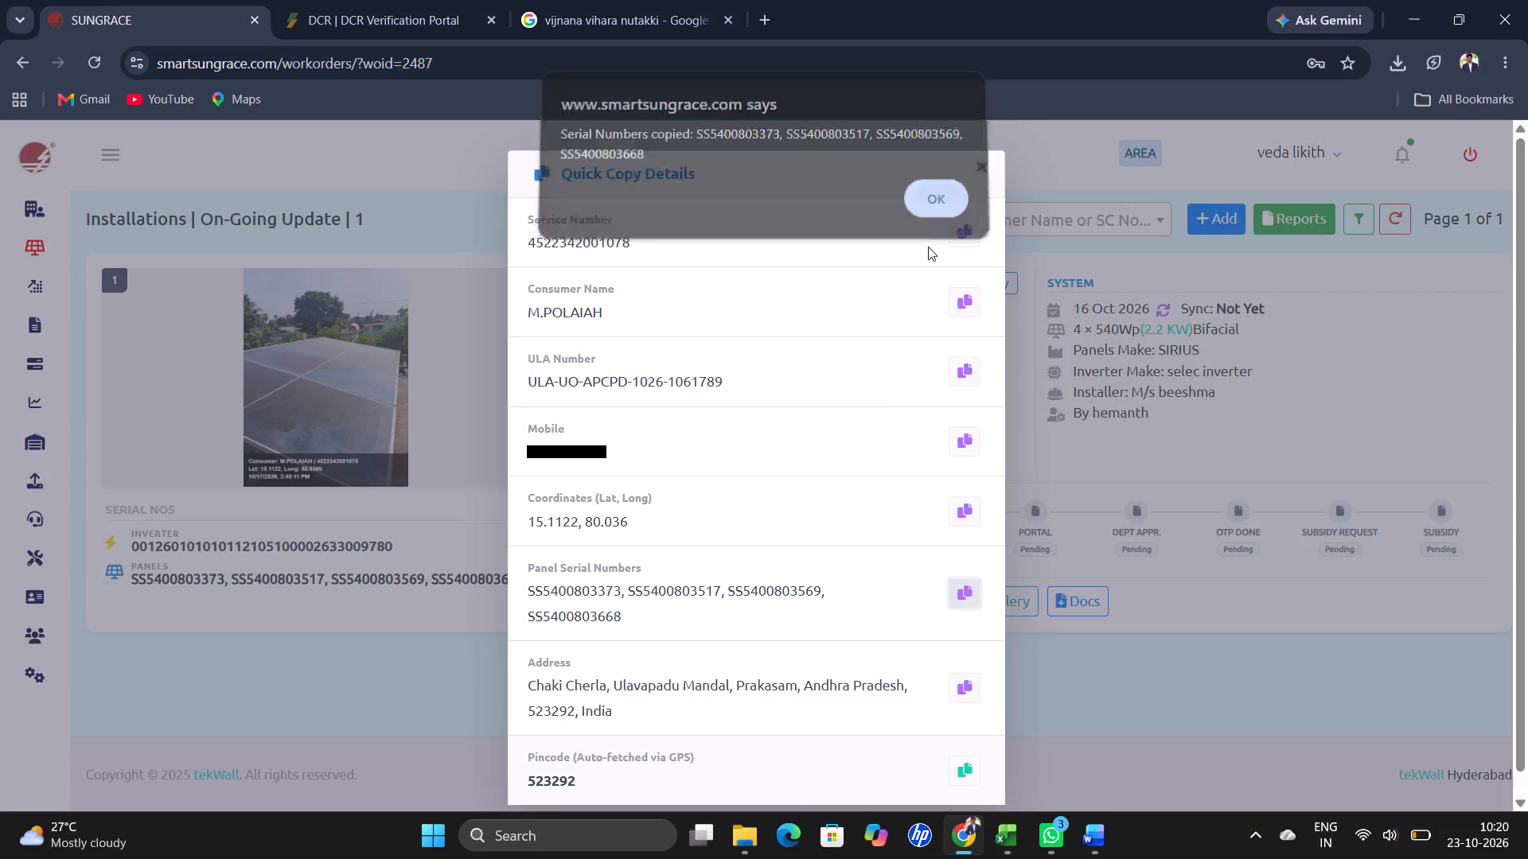
{"action": "left_click", "coordinate": [985, 685]}
{"action": "left_click", "coordinate": [960, 688]}
{"action": "left_click", "coordinate": [403, 6]}
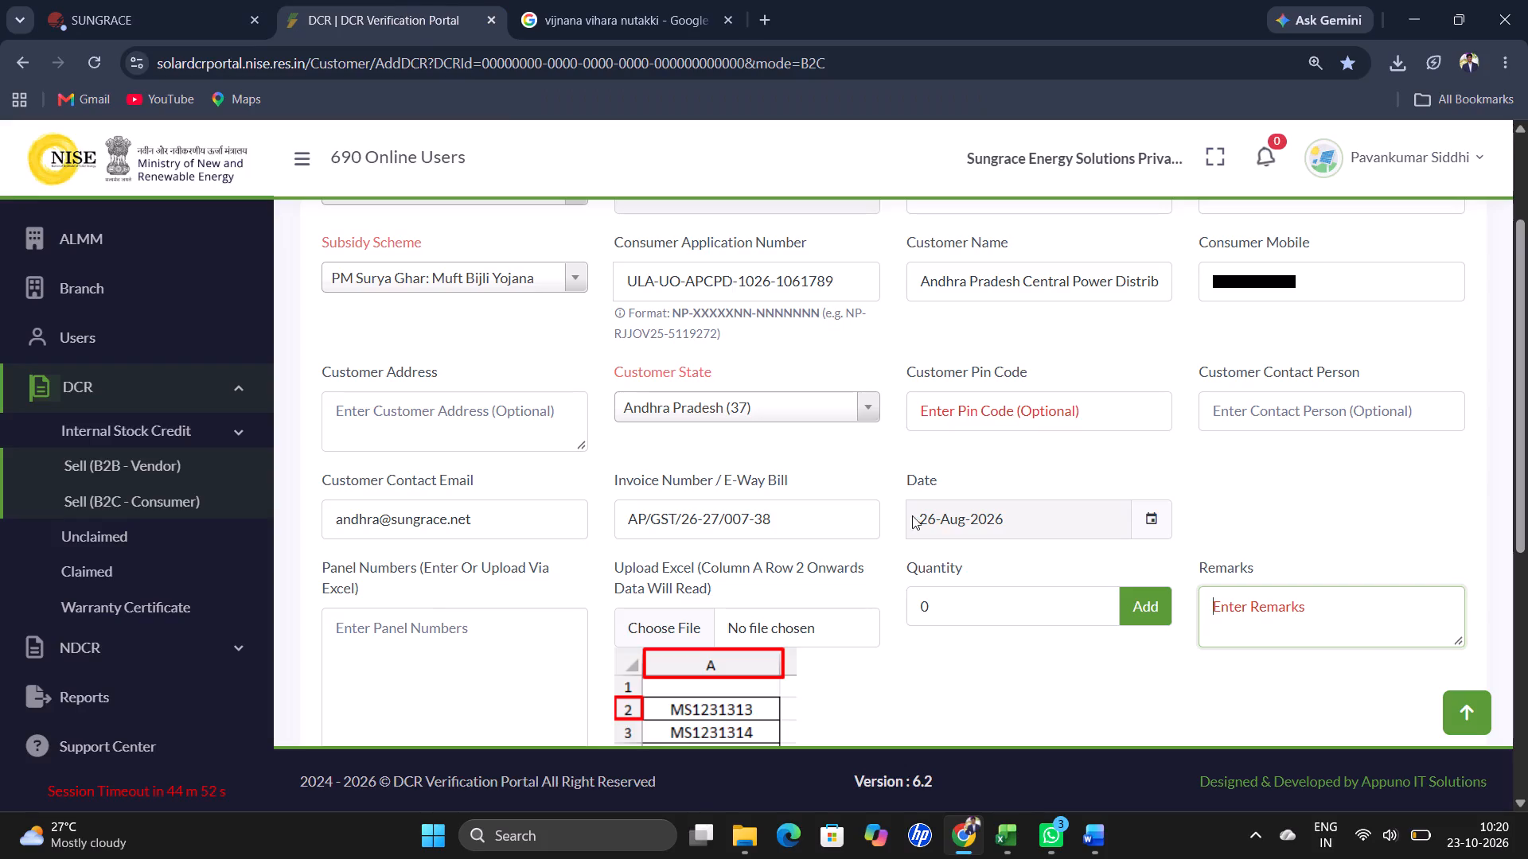
{"action": "key", "text": "ctrl+v"}
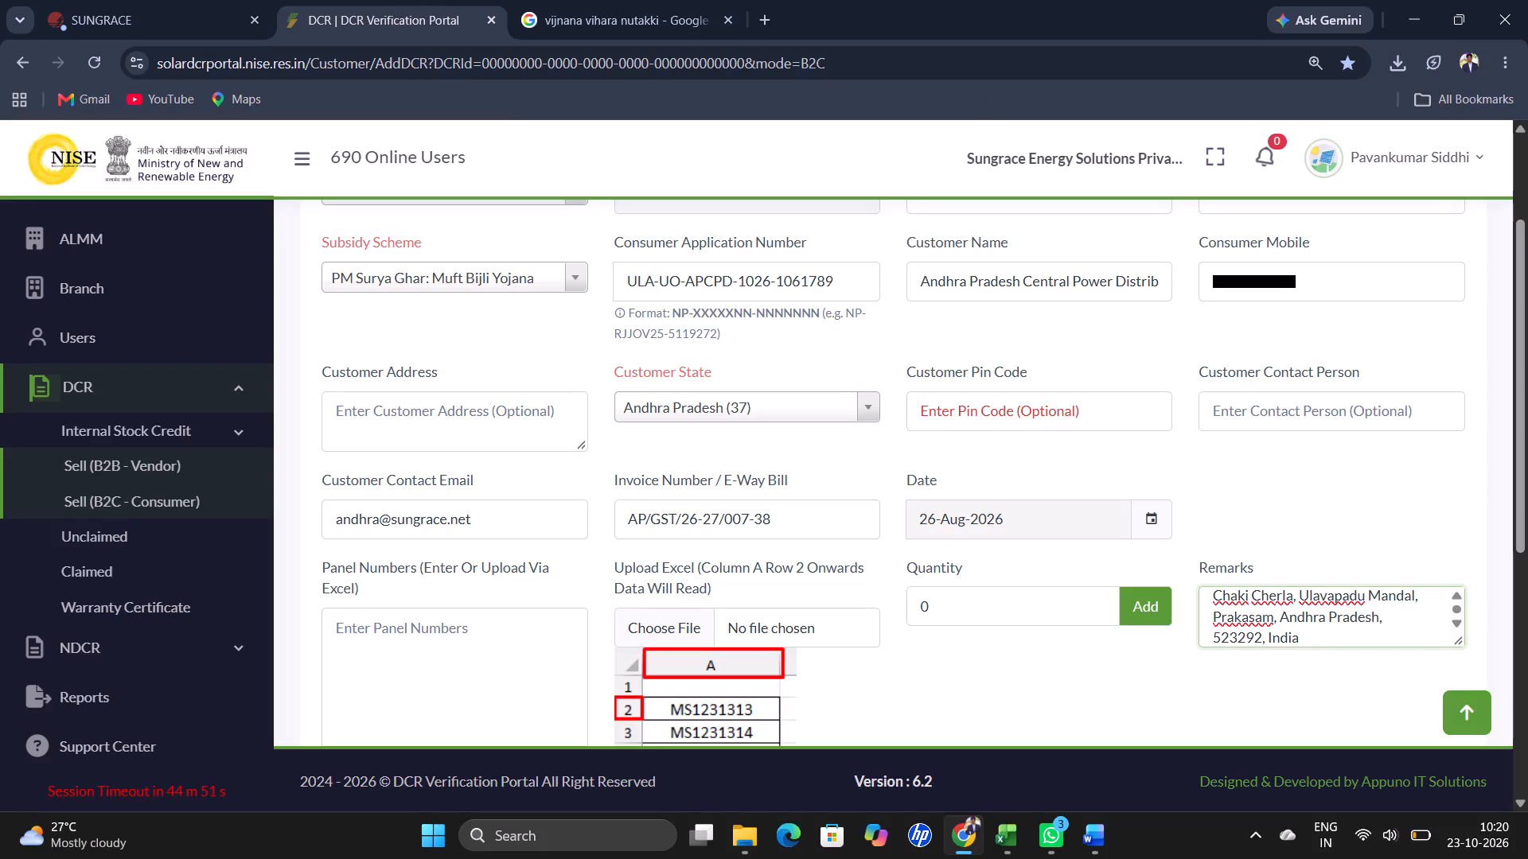
Copy the pincode from the SUNGRACE installation record and enter it as the customer pin code in the DCR entry.
{"action": "left_click", "coordinate": [1069, 410]}
{"action": "left_click", "coordinate": [186, 2]}
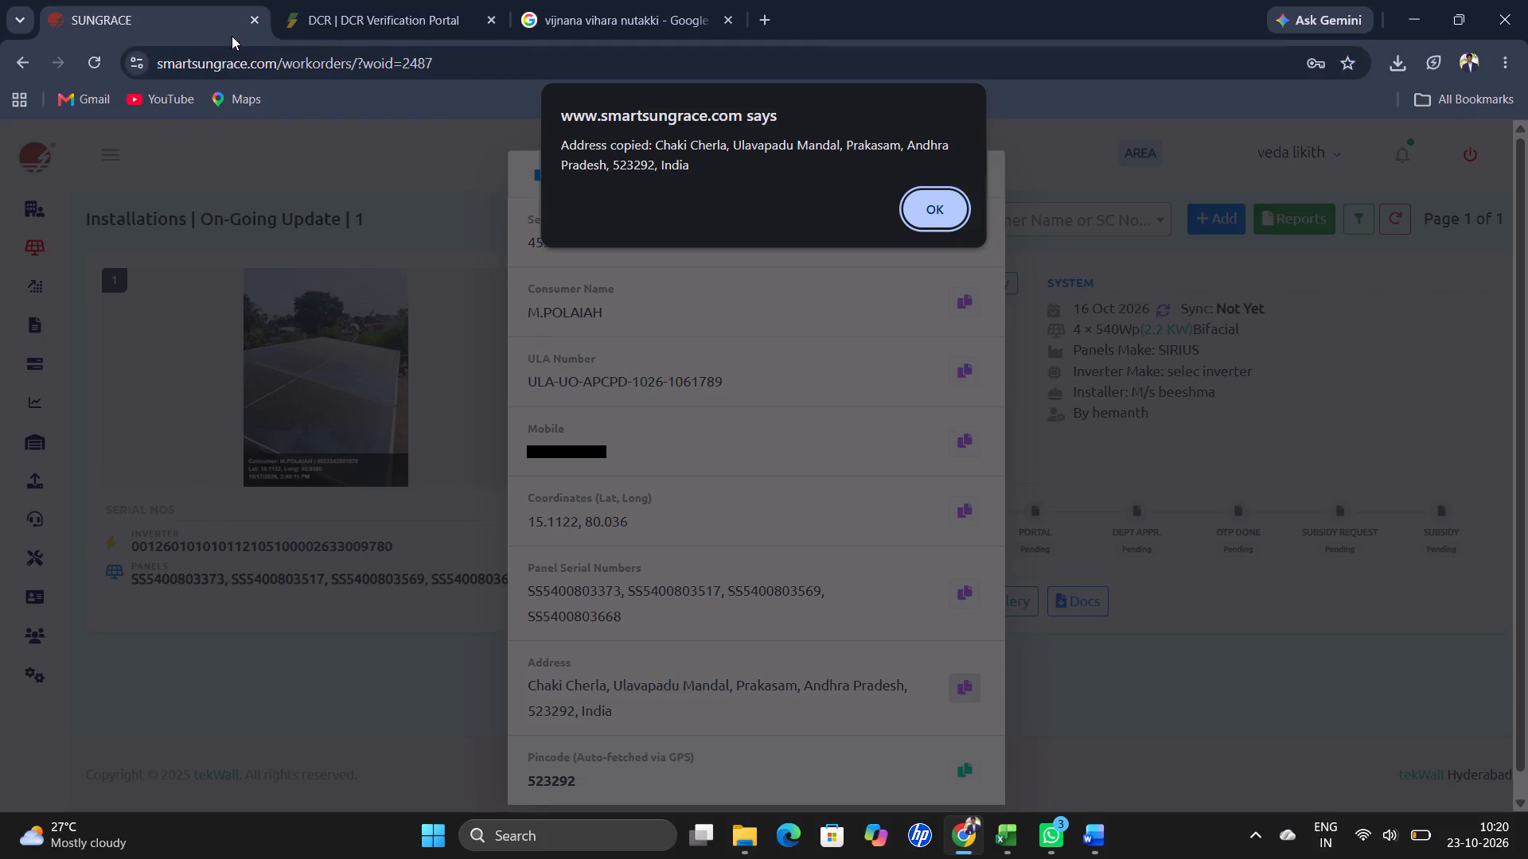
{"action": "left_click", "coordinate": [943, 210]}
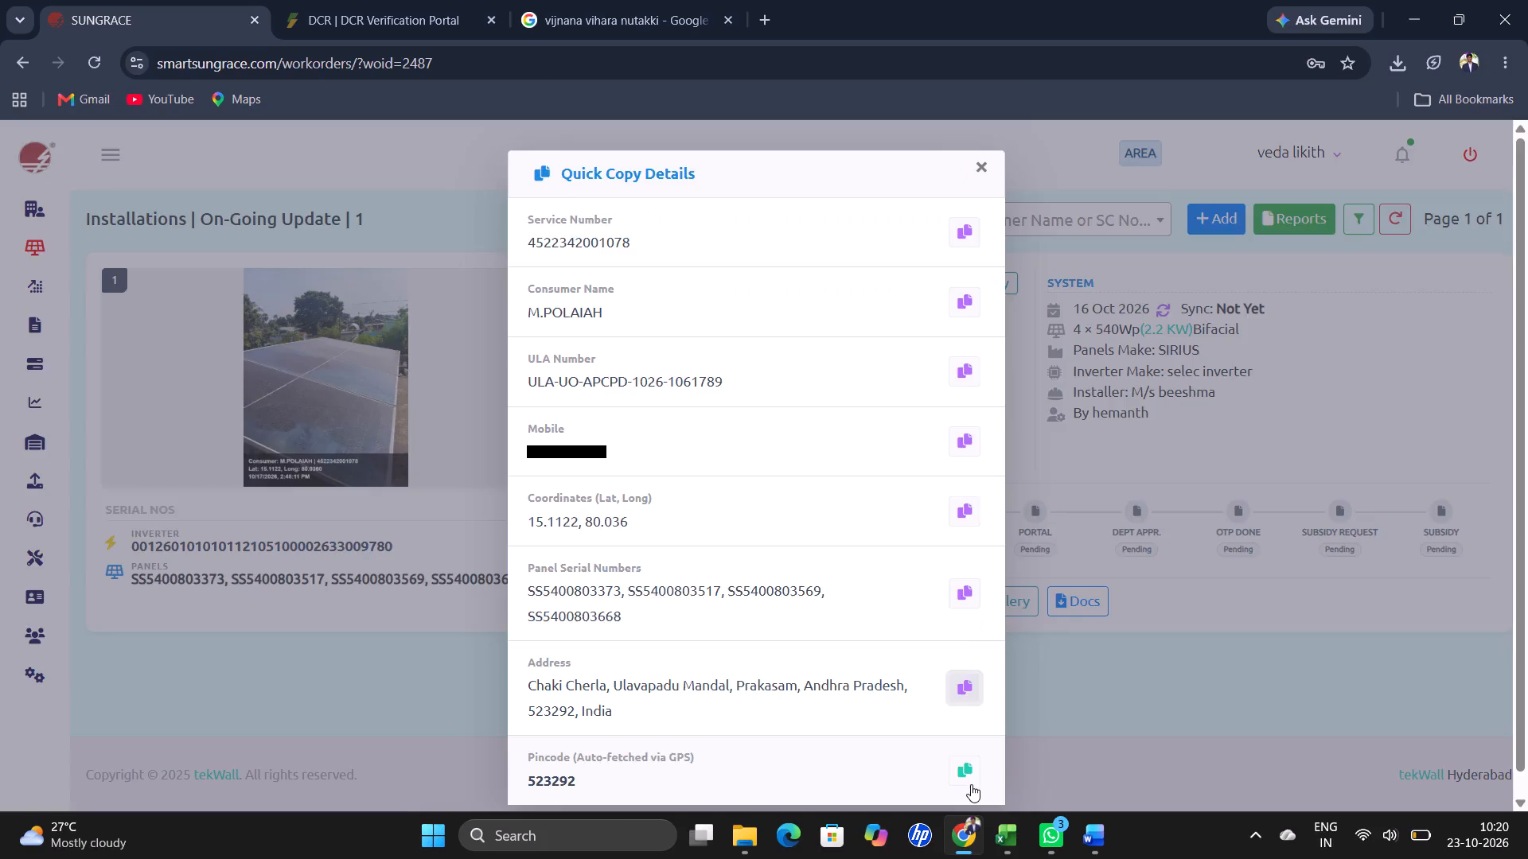
{"action": "left_click", "coordinate": [971, 784]}
{"action": "left_click", "coordinate": [403, 8]}
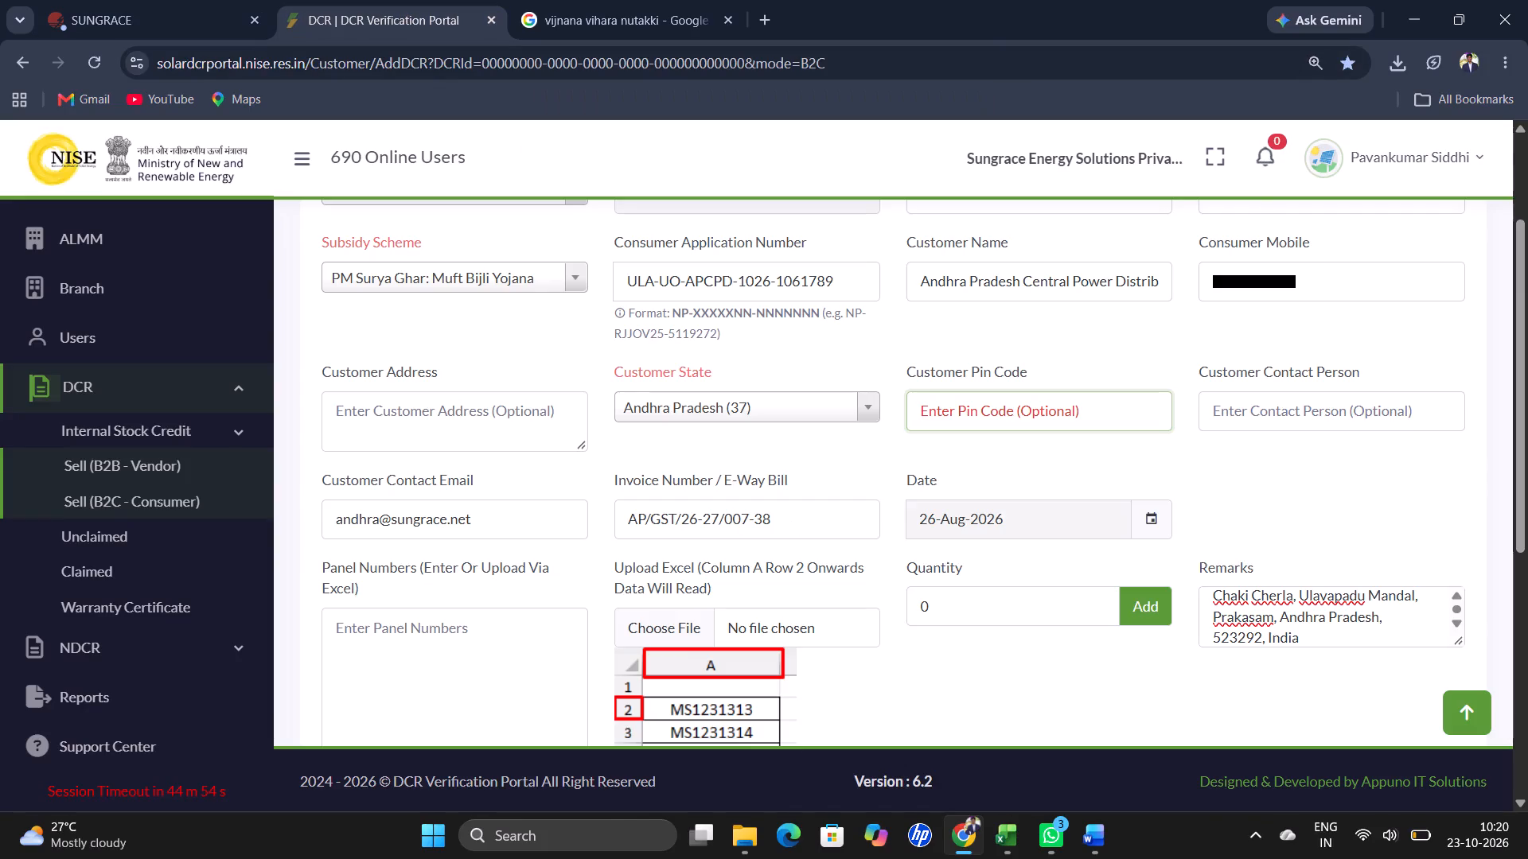
{"action": "key", "text": "ctrl+v"}
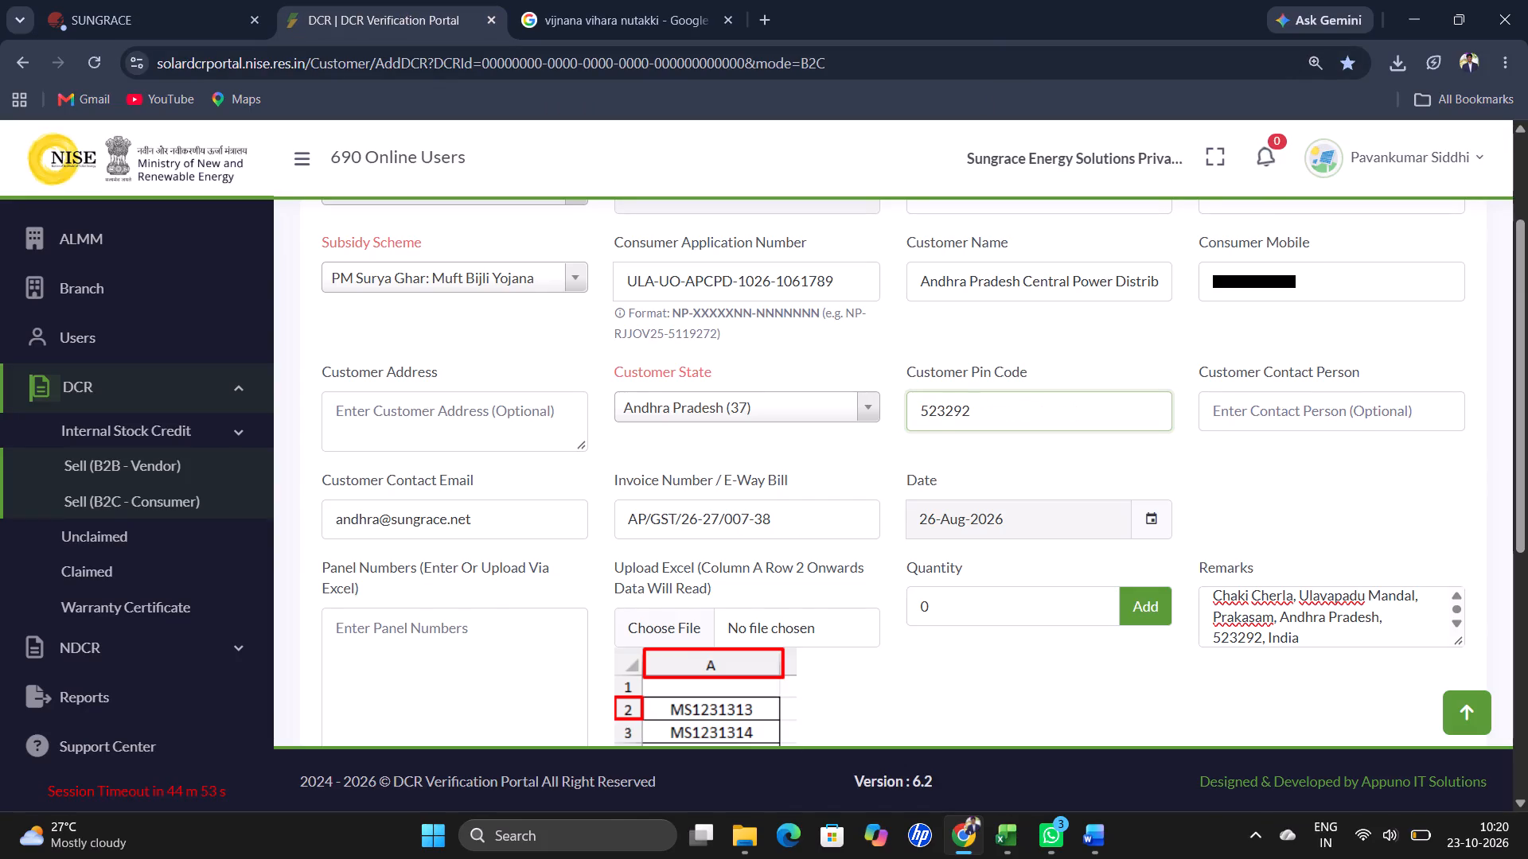
Submit the completed B2C DCR entry and confirm the submission.
{"action": "scroll", "coordinate": [1022, 512], "scroll_direction": "down", "scroll_amount": 4}
{"action": "left_click", "coordinate": [1382, 482]}
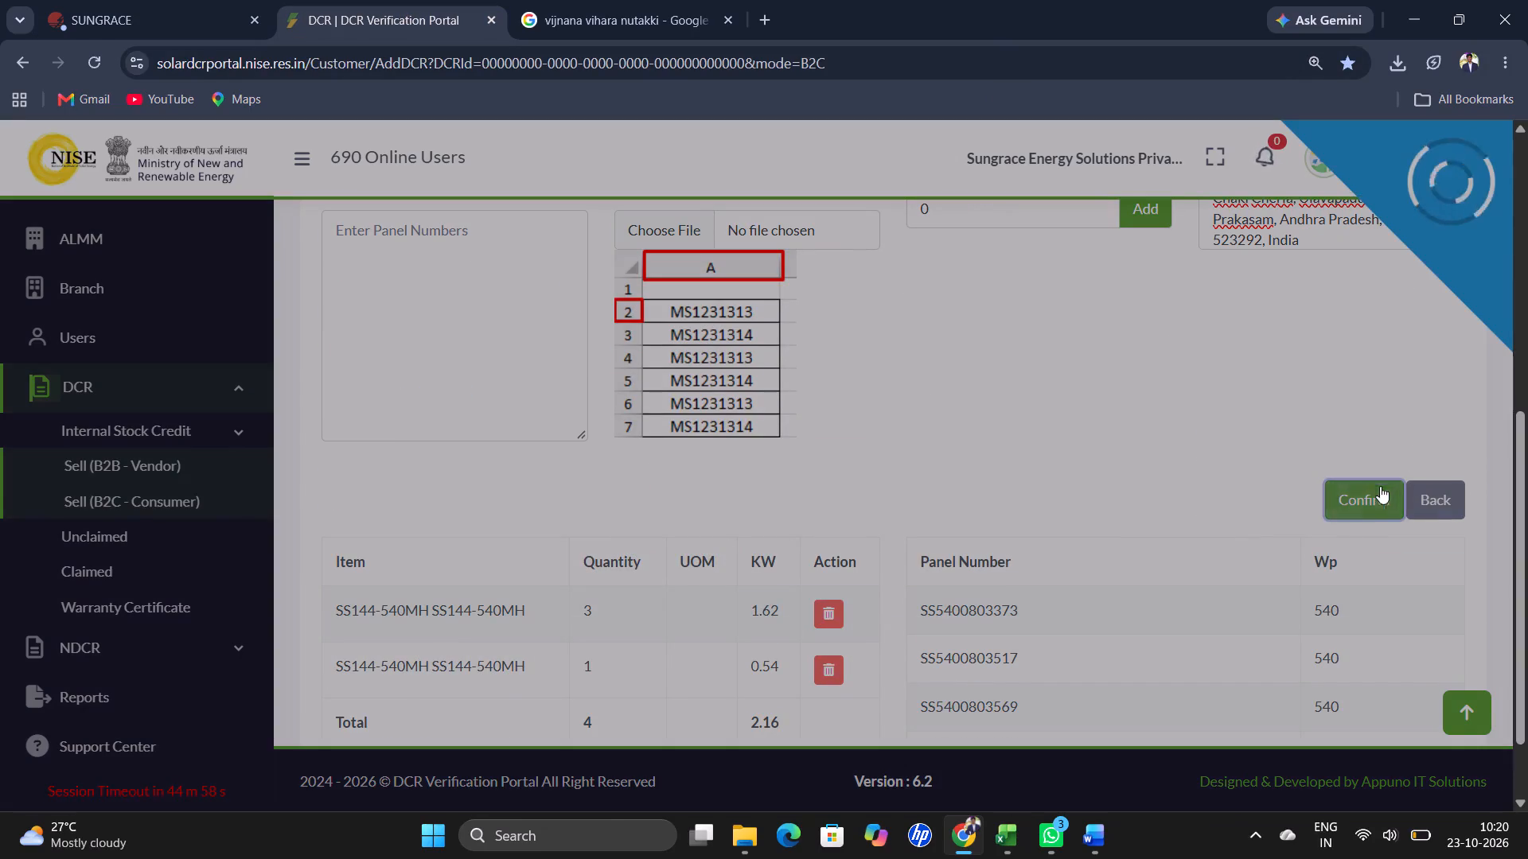
{"action": "left_click", "coordinate": [947, 586]}
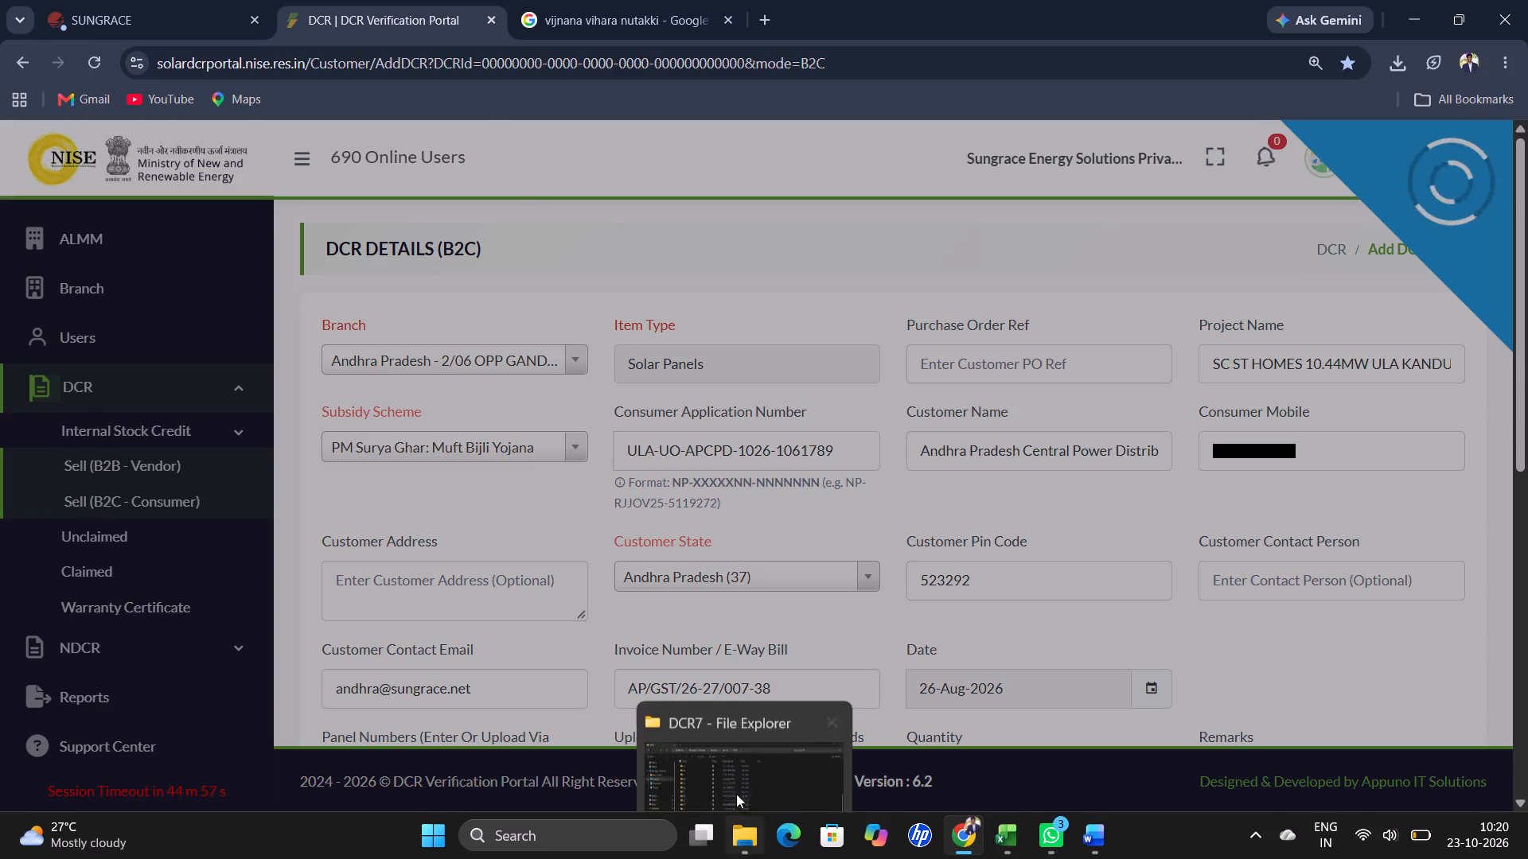
Switch to File Explorer, create a folder named 38_ in DCR7, and dismiss the battery notices.
{"action": "left_click", "coordinate": [739, 779]}
{"action": "left_click", "coordinate": [49, 114]}
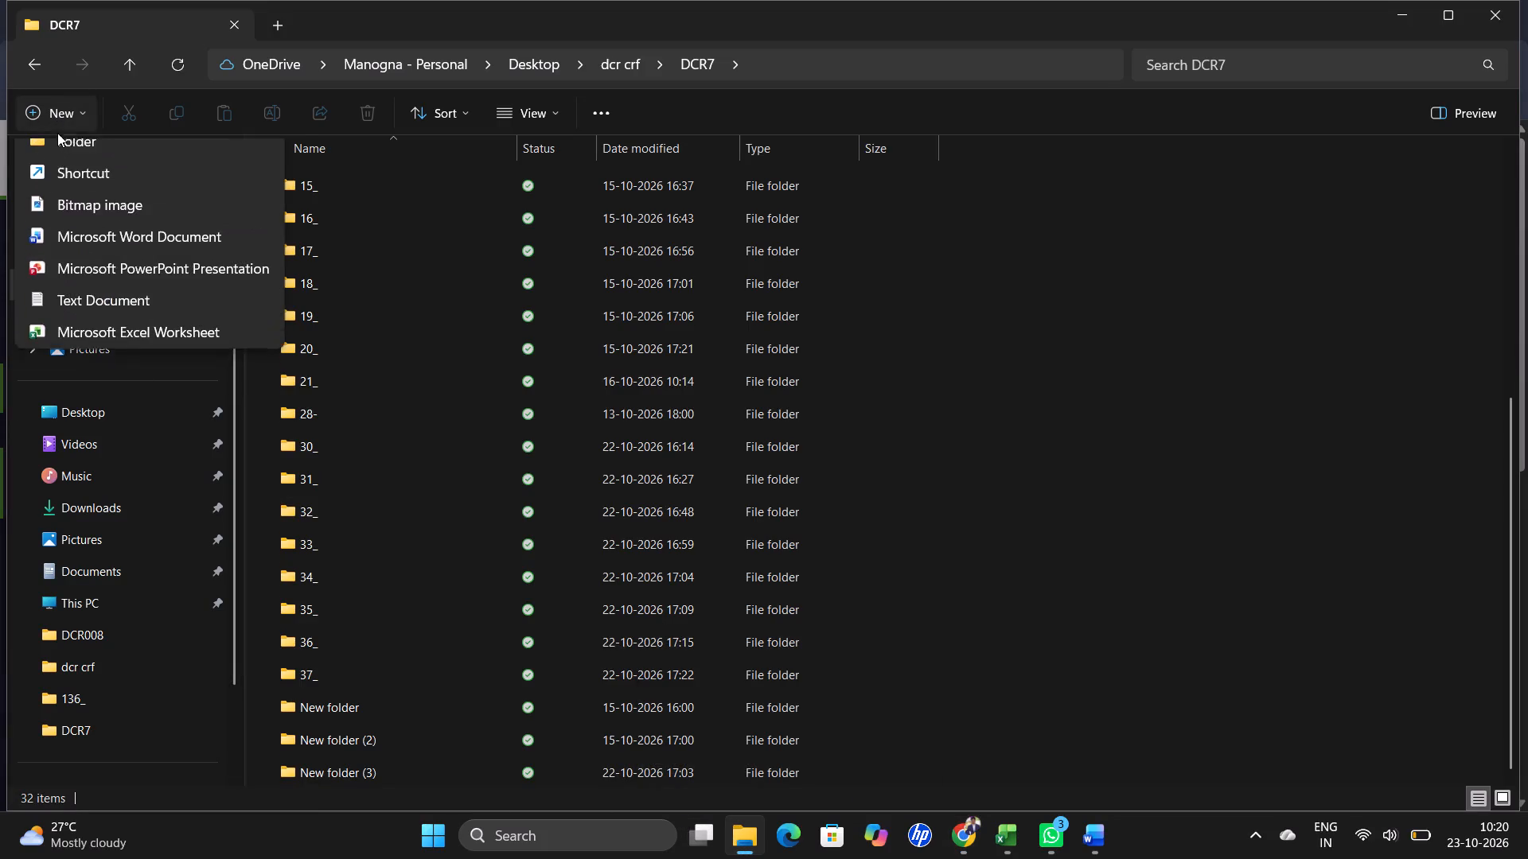
{"action": "left_click", "coordinate": [67, 154]}
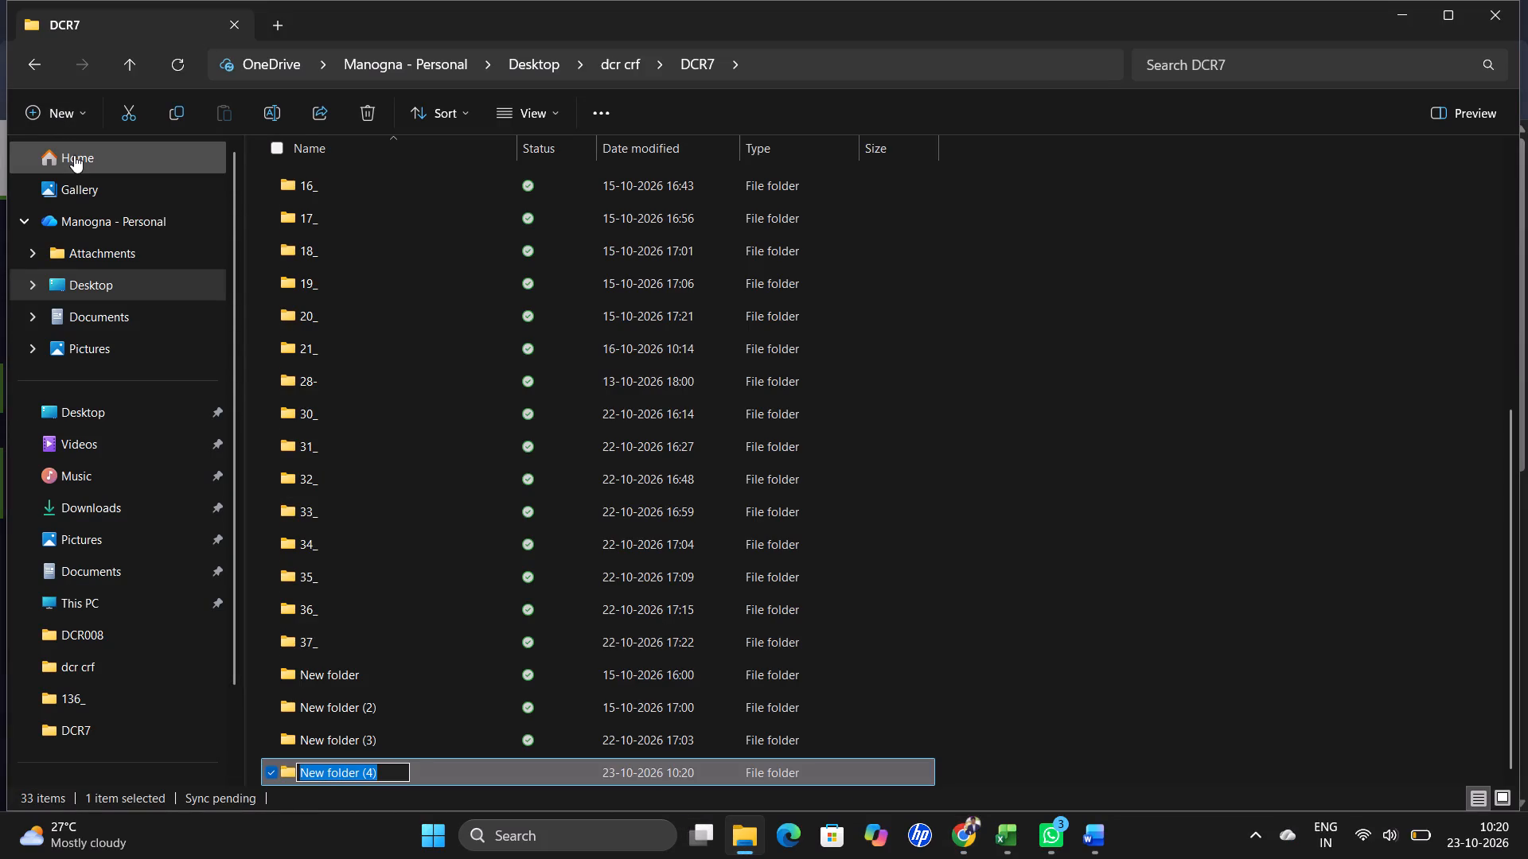
{"action": "type", "text": "38"}
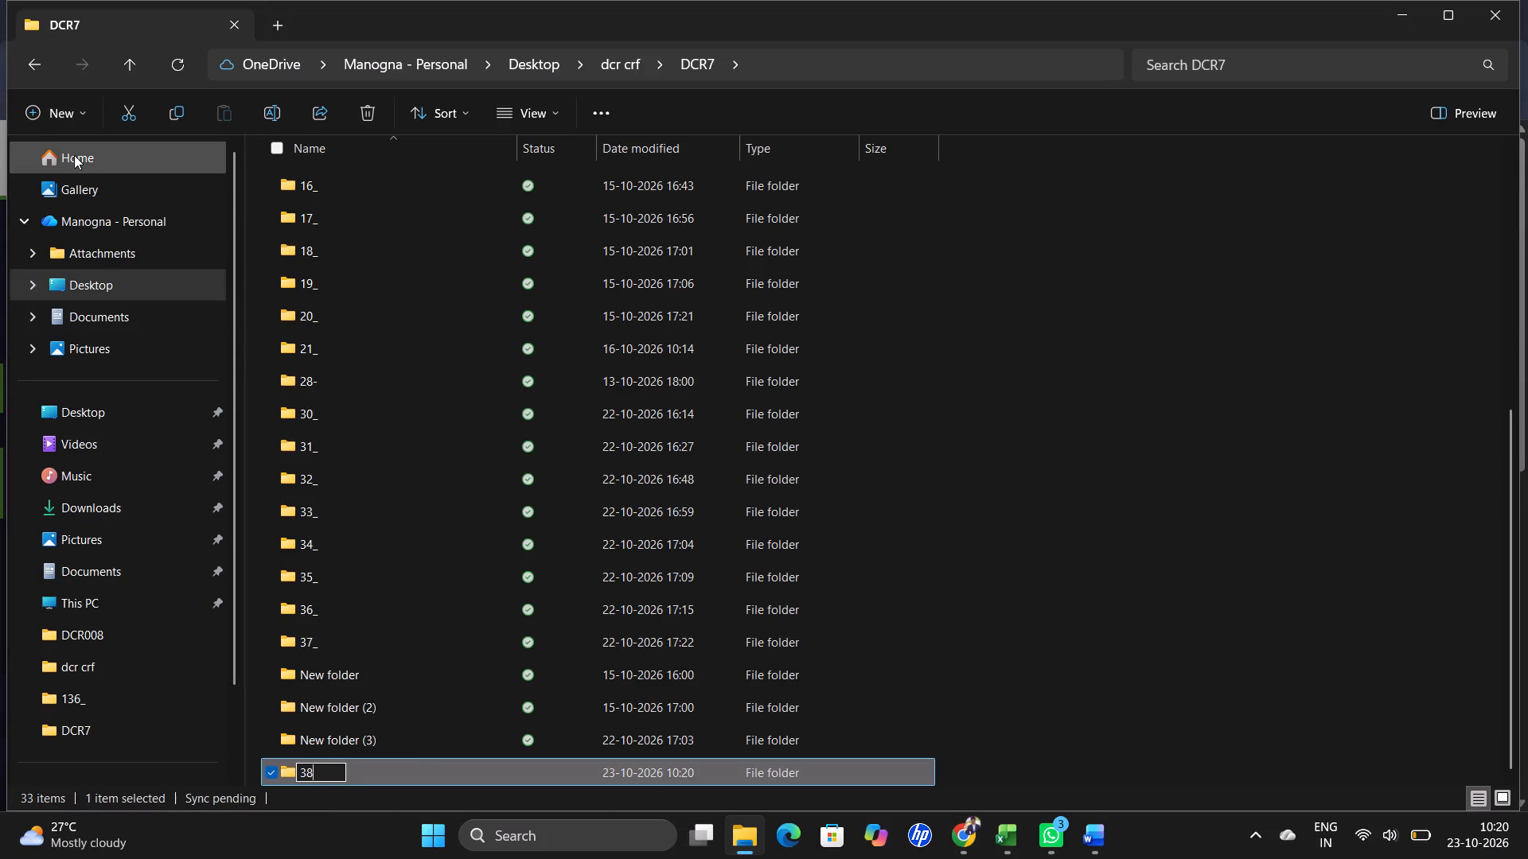
{"action": "key", "text": "shift+underscore"}
{"action": "key", "text": "Return"}
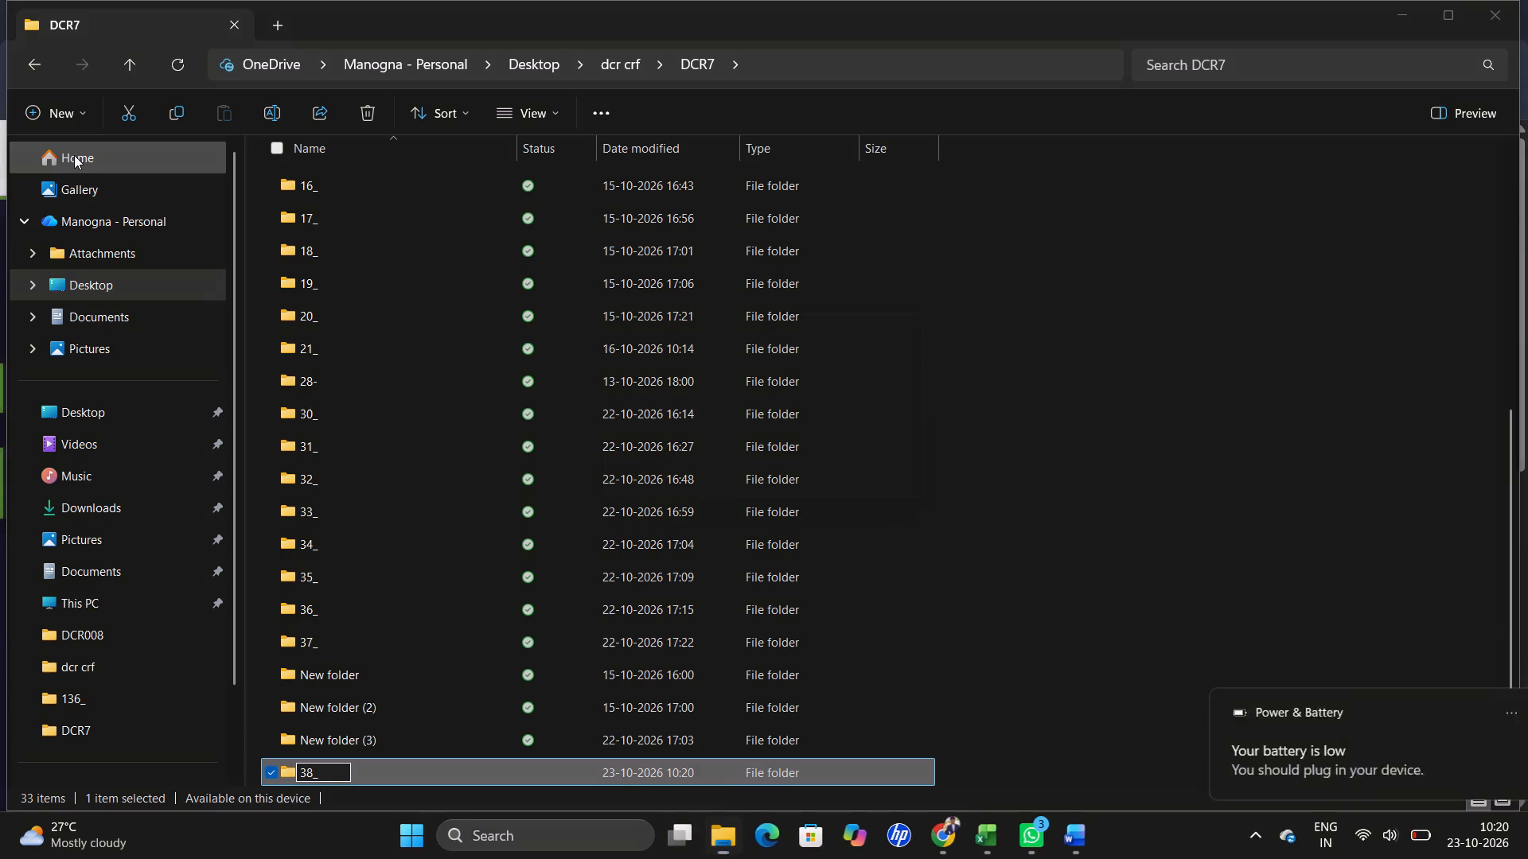
{"action": "left_click", "coordinate": [776, 478]}
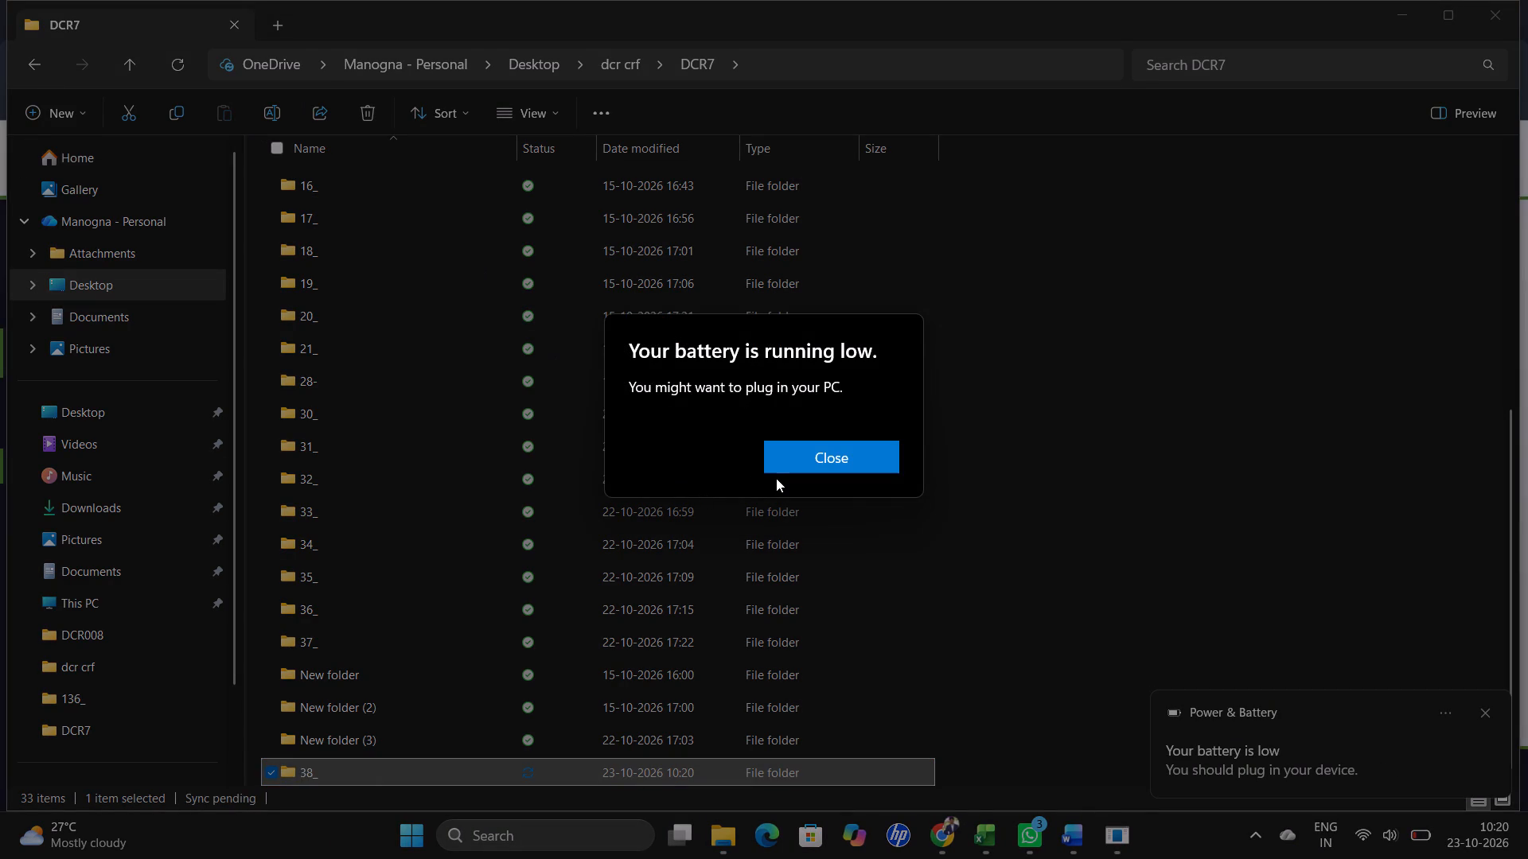
{"action": "left_click", "coordinate": [786, 469]}
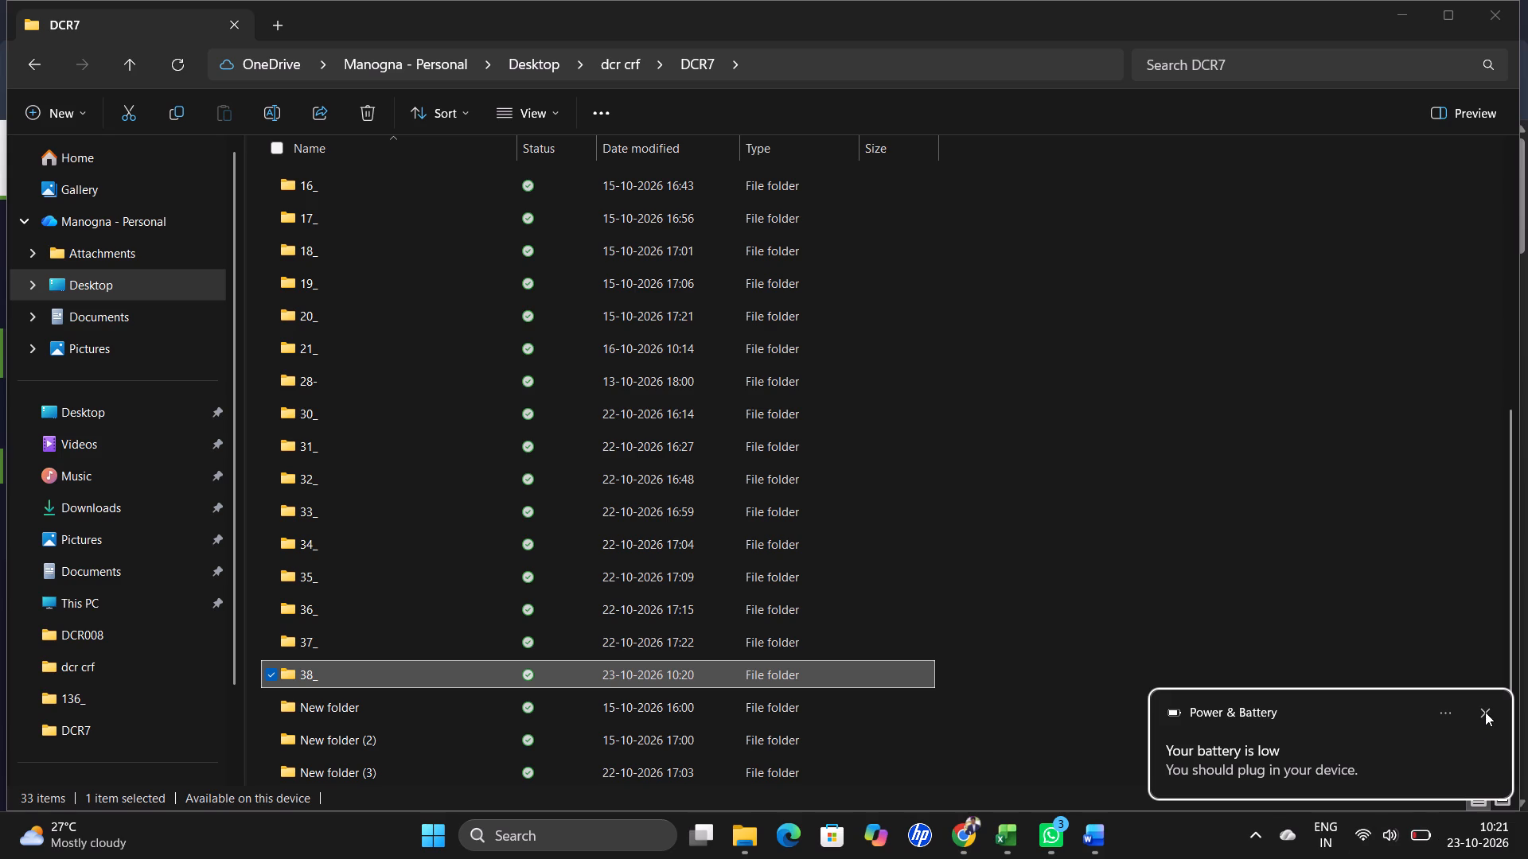
{"action": "left_click_drag", "start_coordinate": [1483, 705], "coordinate": [1481, 718]}
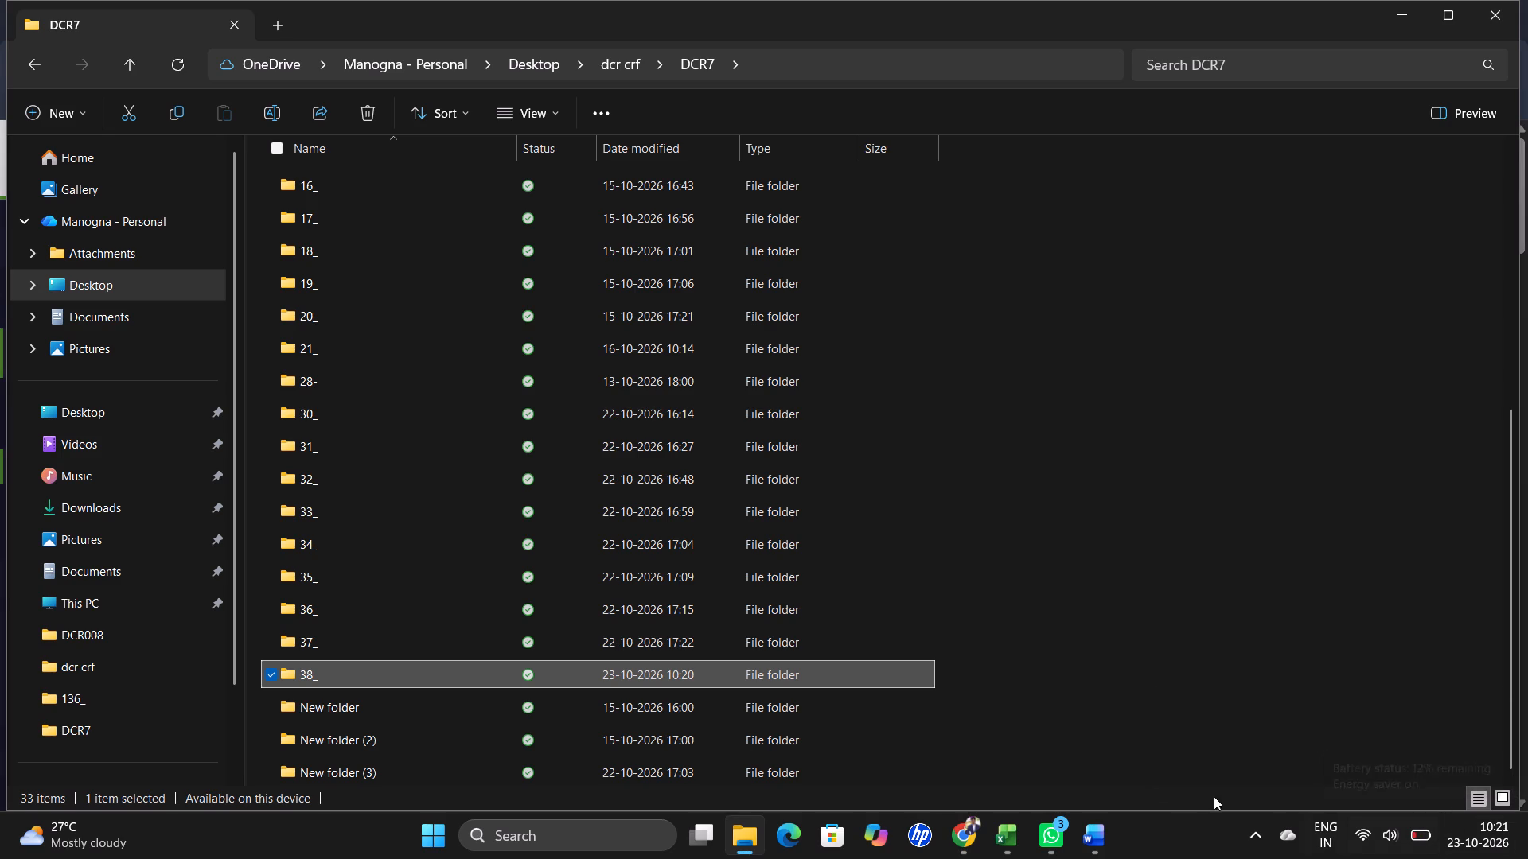
Switch to the browser, copy the service number from the SUNGRACE installation record, and return to the B2C sales list.
{"action": "left_click", "coordinate": [957, 752]}
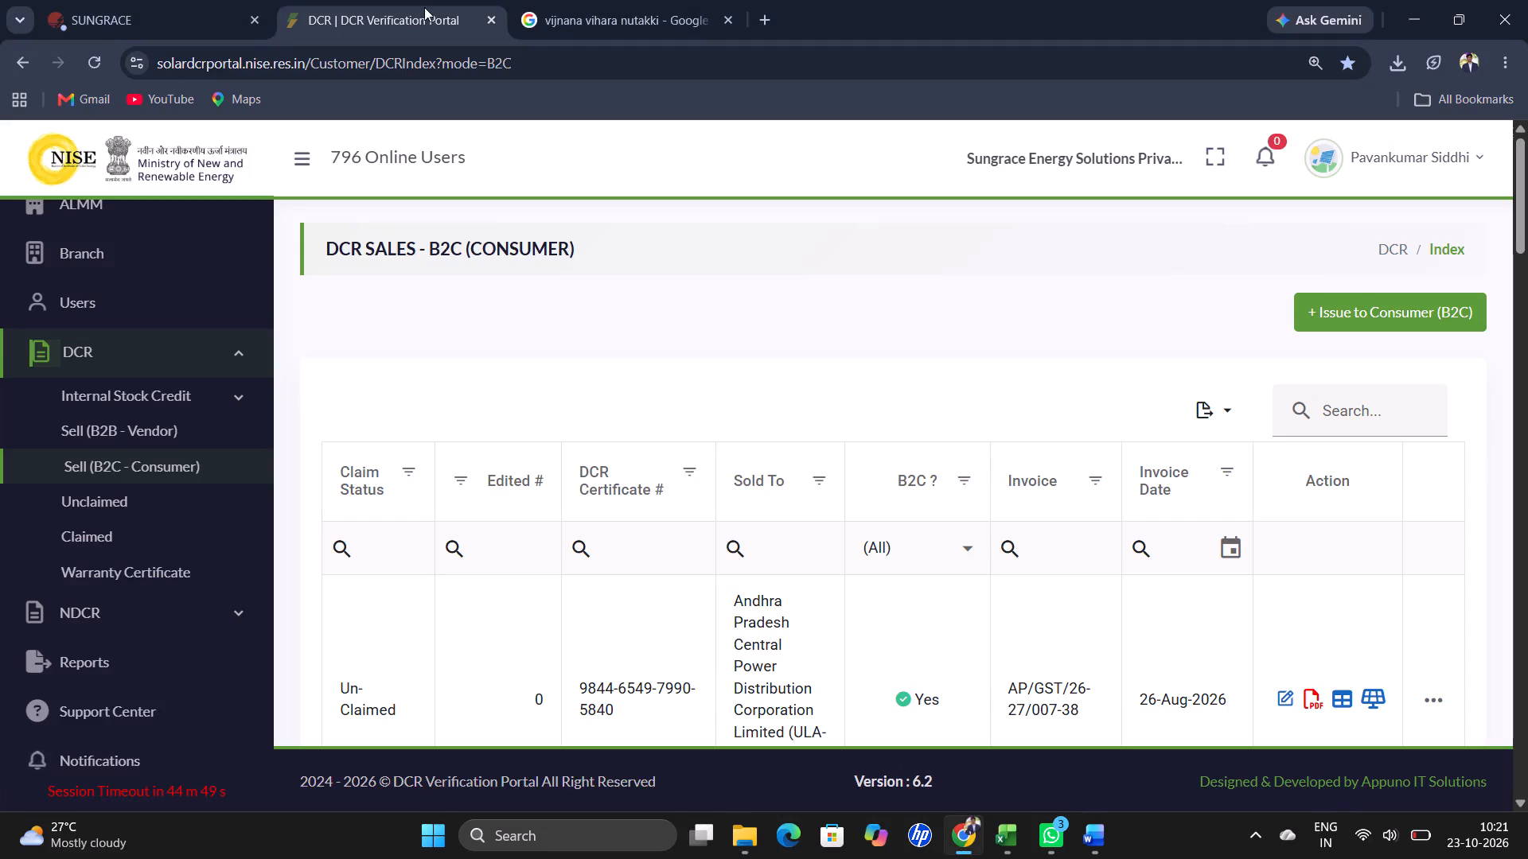
{"action": "left_click", "coordinate": [163, 17]}
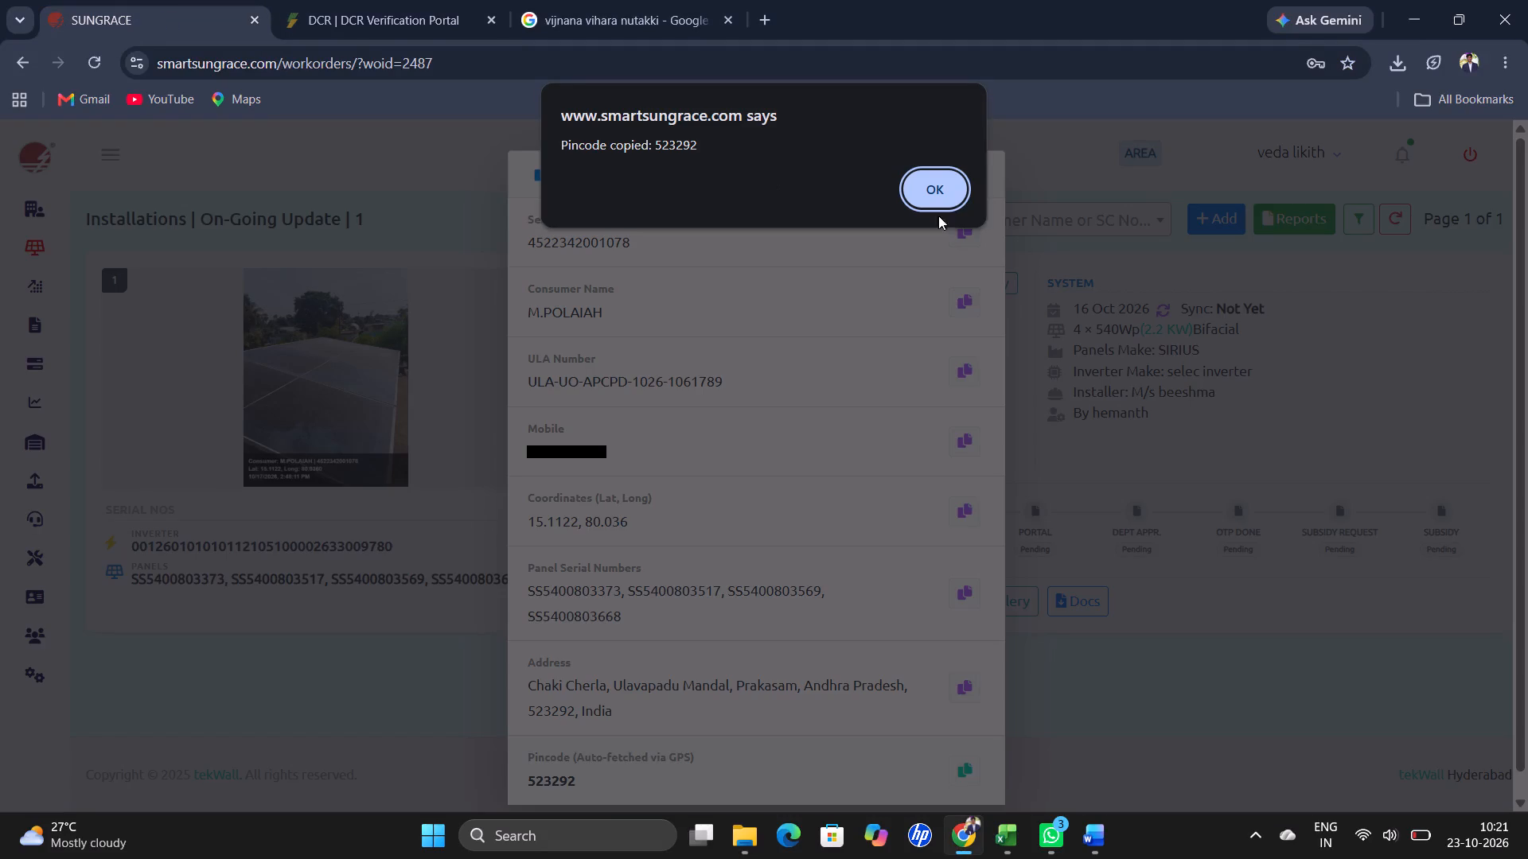
{"action": "left_click", "coordinate": [936, 193]}
{"action": "left_click", "coordinate": [418, 2]}
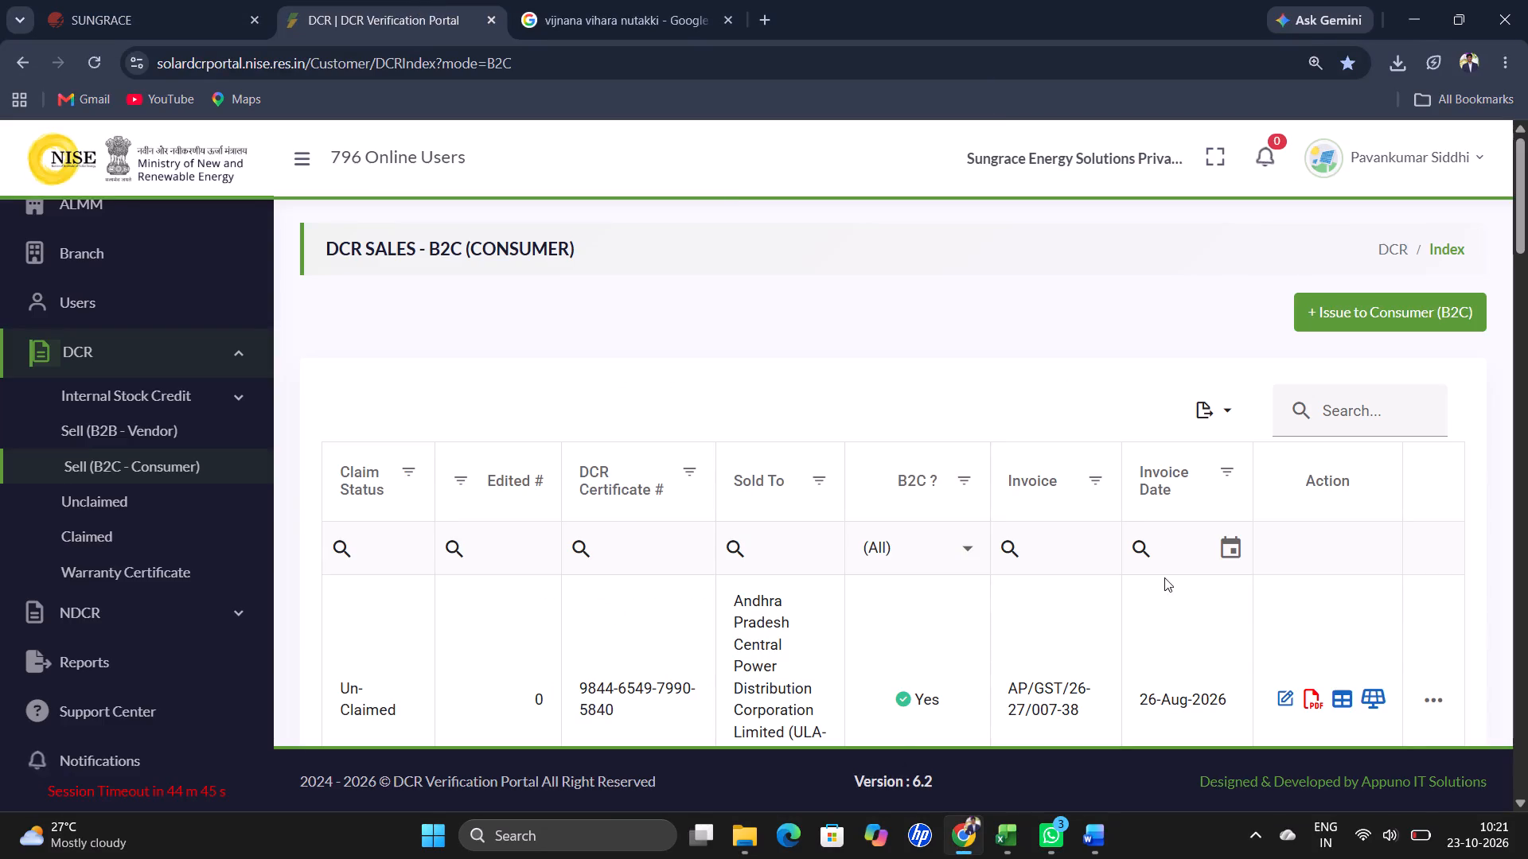
{"action": "left_click_drag", "start_coordinate": [198, 23], "coordinate": [213, 56]}
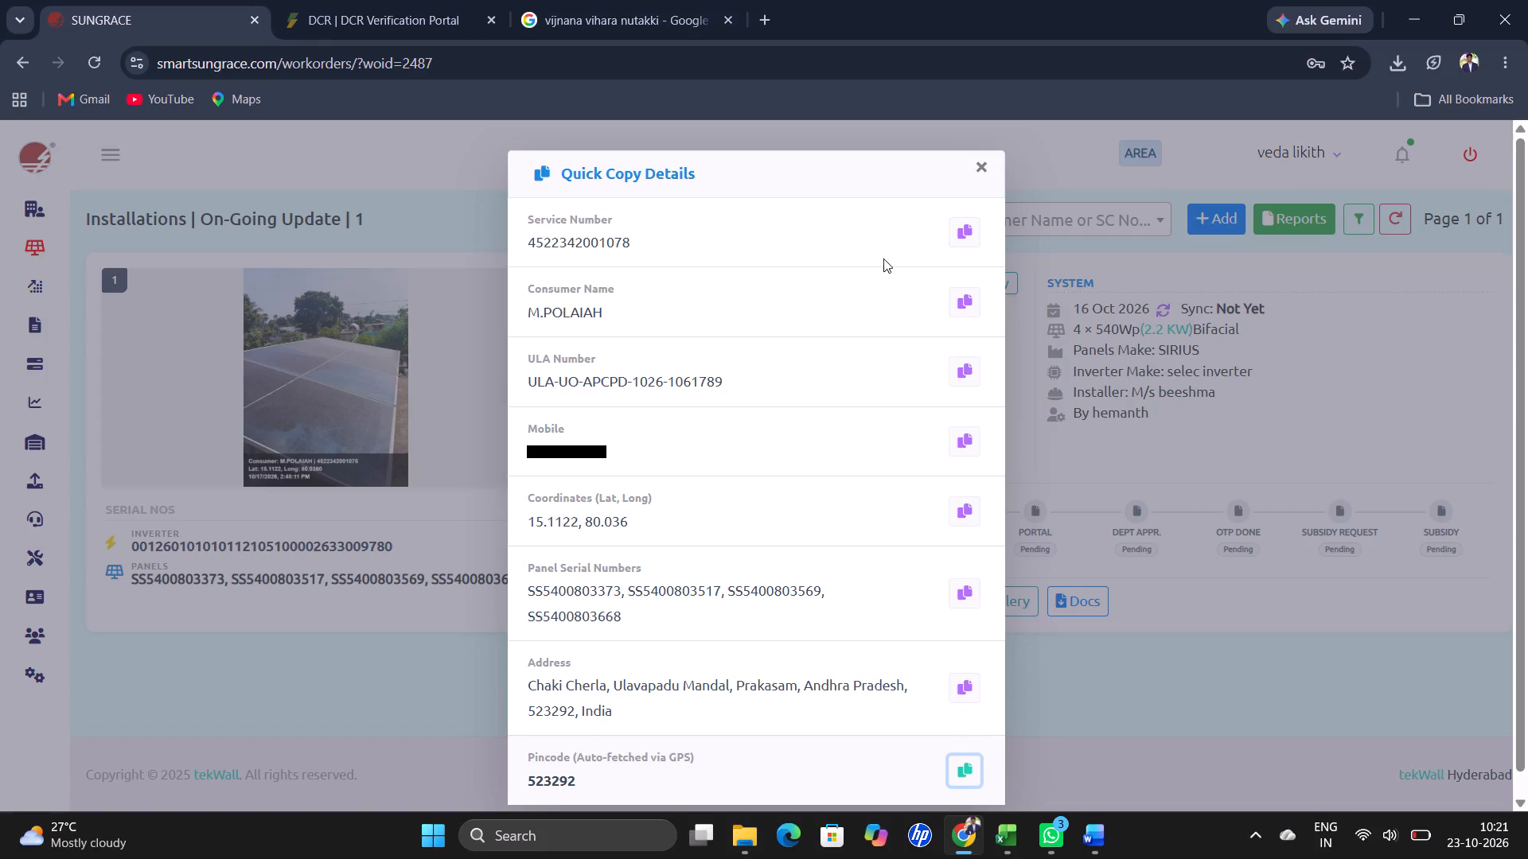
{"action": "left_click", "coordinate": [957, 232]}
{"action": "left_click", "coordinate": [422, 2]}
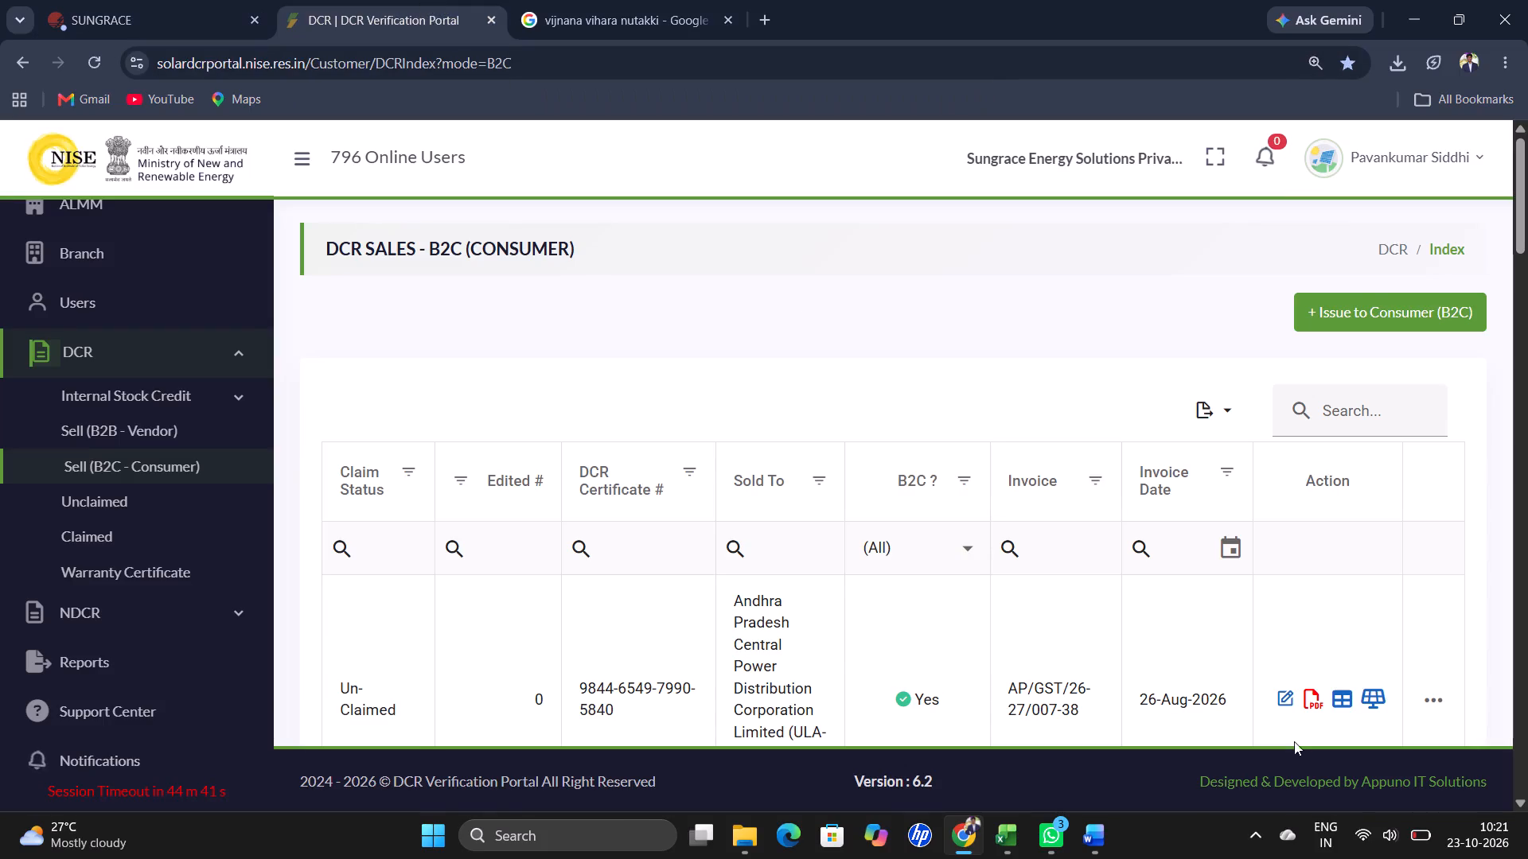
Download the certificate PDF for invoice AP/GST/26-27/007-38 into the DCR7 folder 38_, named with the copied service number followed by -38.
{"action": "left_click", "coordinate": [1303, 698]}
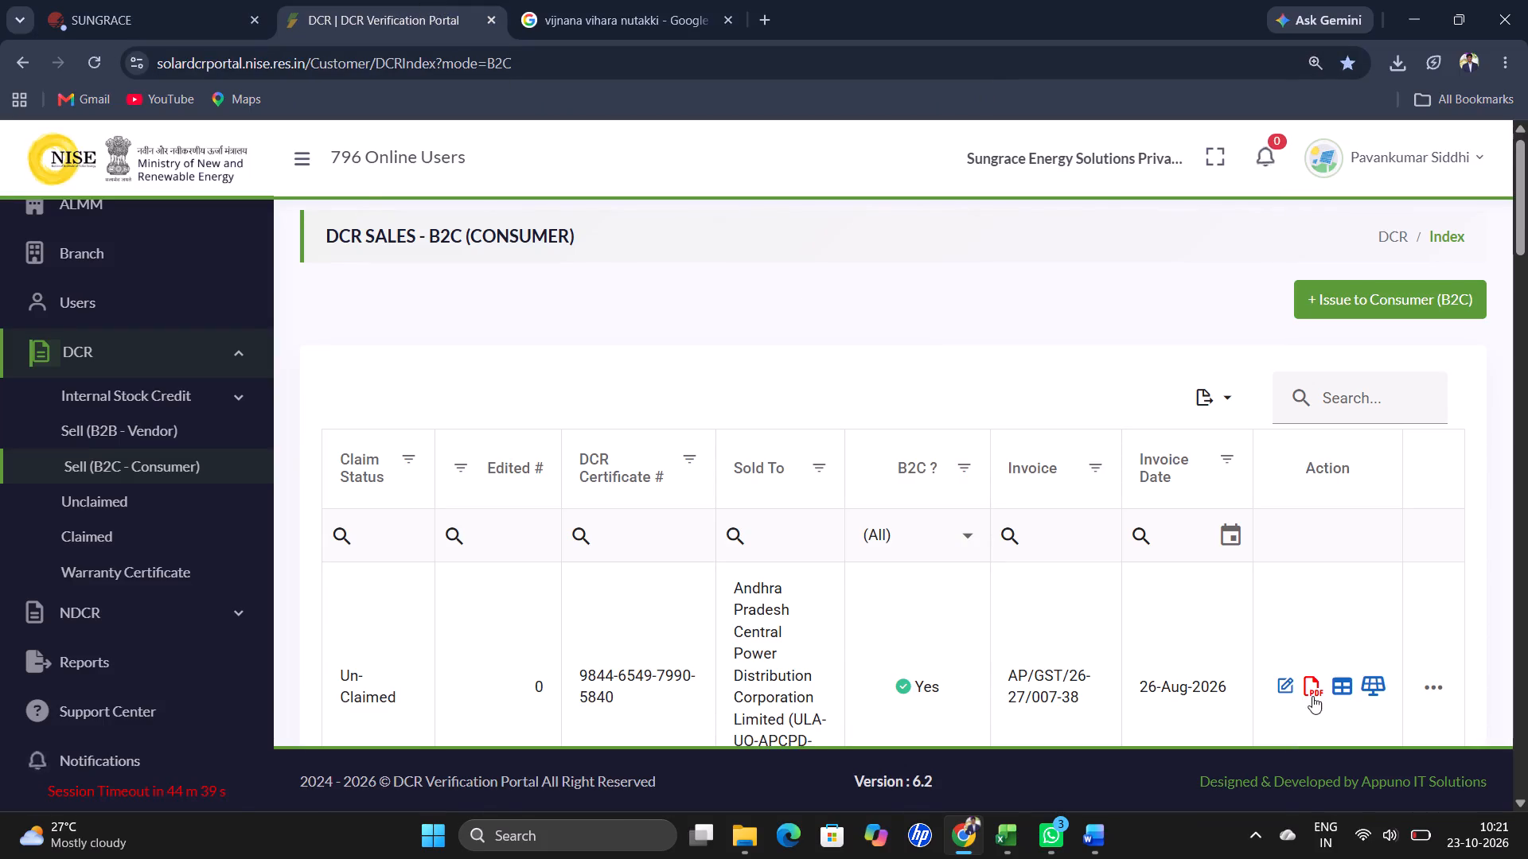
{"action": "left_click", "coordinate": [1314, 687]}
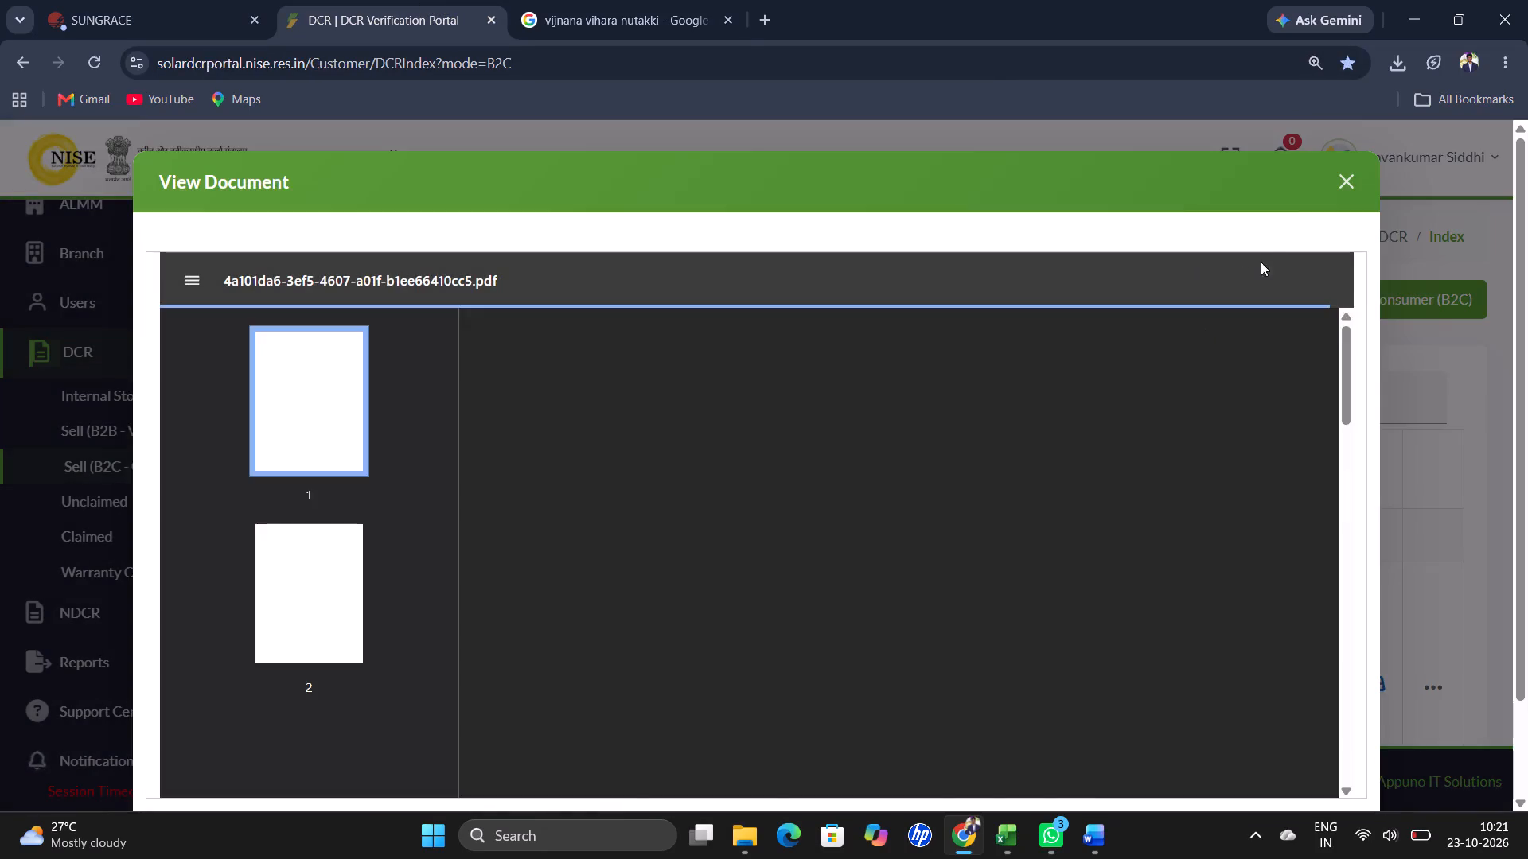
{"action": "left_click", "coordinate": [1261, 273]}
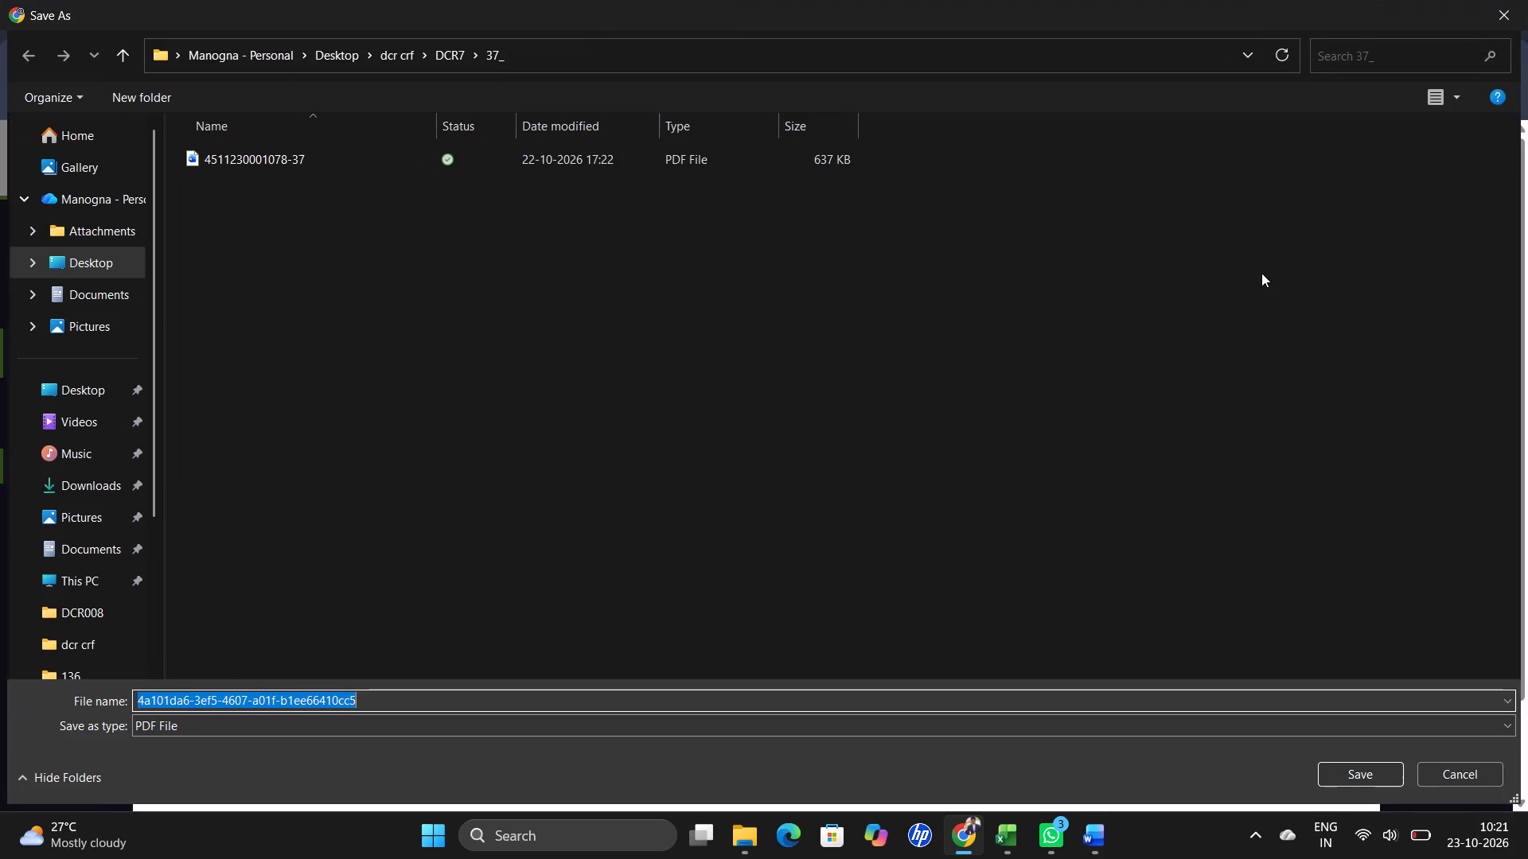
{"action": "key", "text": "ctrl+v"}
{"action": "type", "text": "-38"}
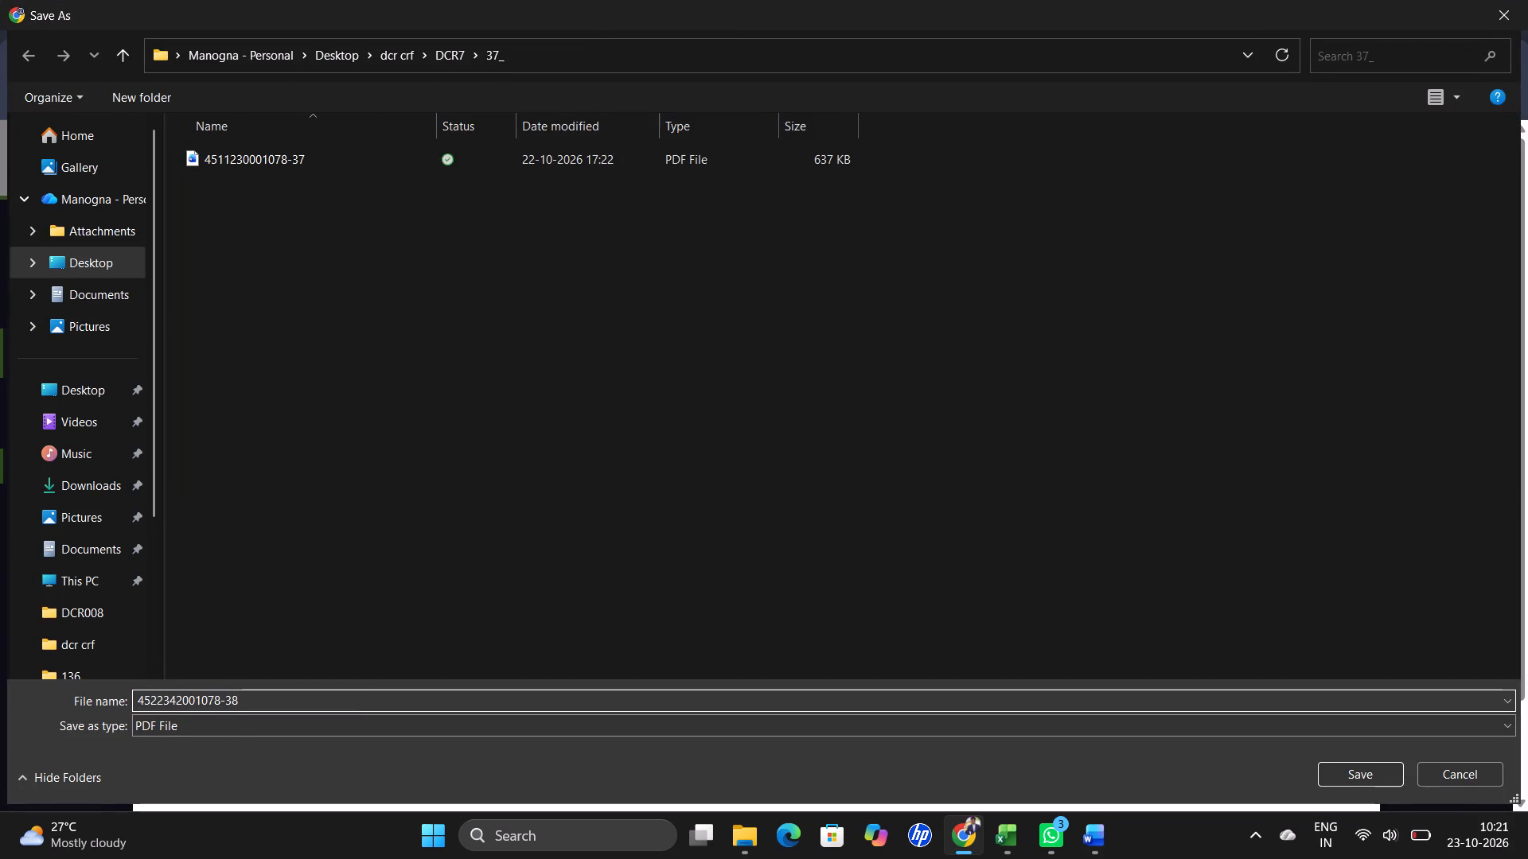
{"action": "left_click", "coordinate": [452, 63]}
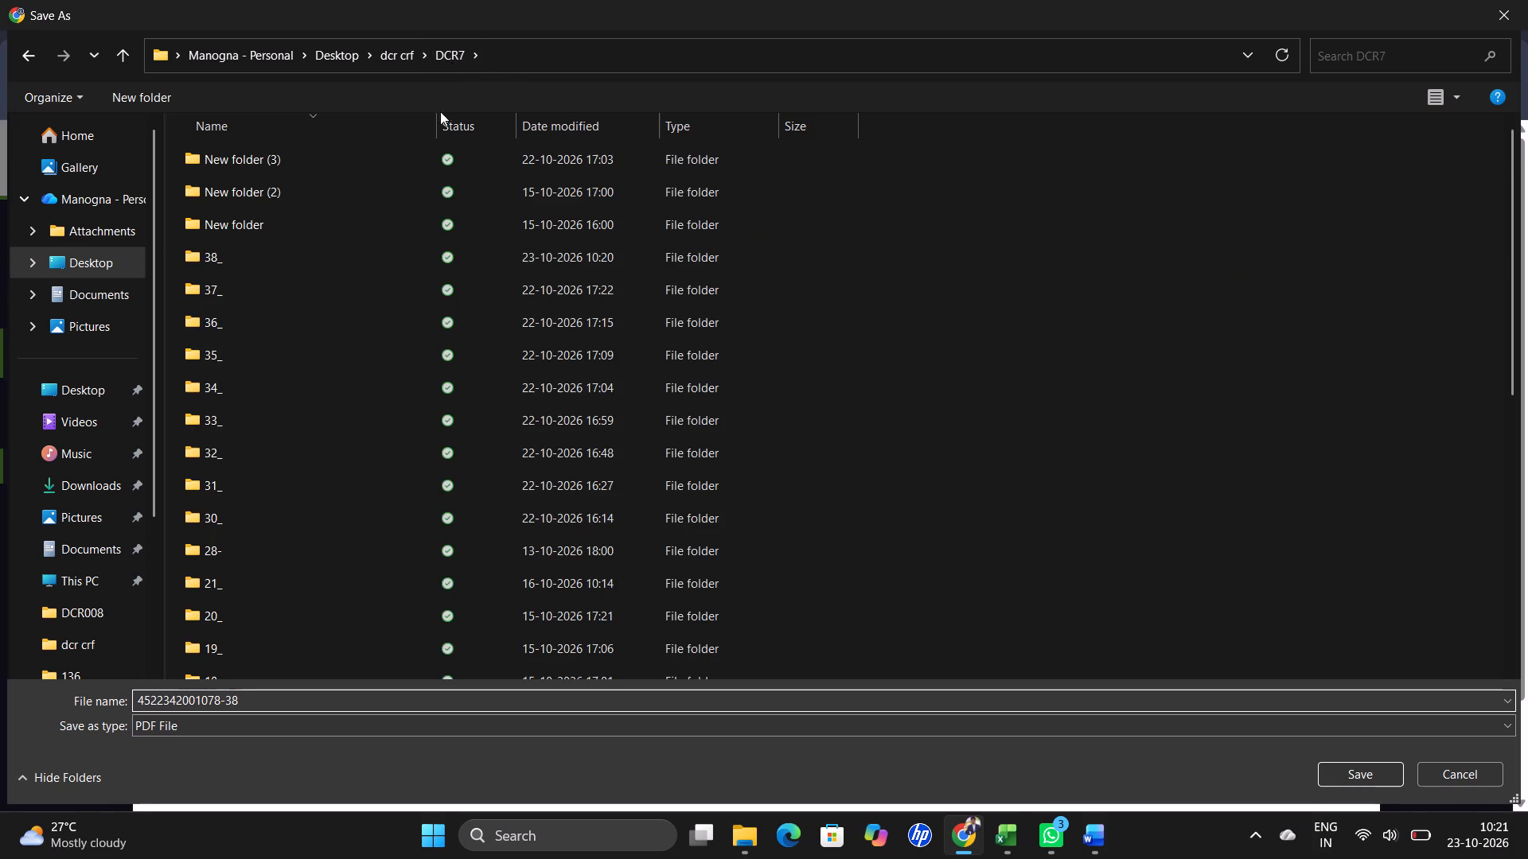
{"action": "scroll", "coordinate": [337, 258], "scroll_direction": "down", "scroll_amount": 4}
{"action": "scroll", "coordinate": [315, 443], "scroll_direction": "down", "scroll_amount": 4}
{"action": "scroll", "coordinate": [304, 395], "scroll_direction": "up", "scroll_amount": 8}
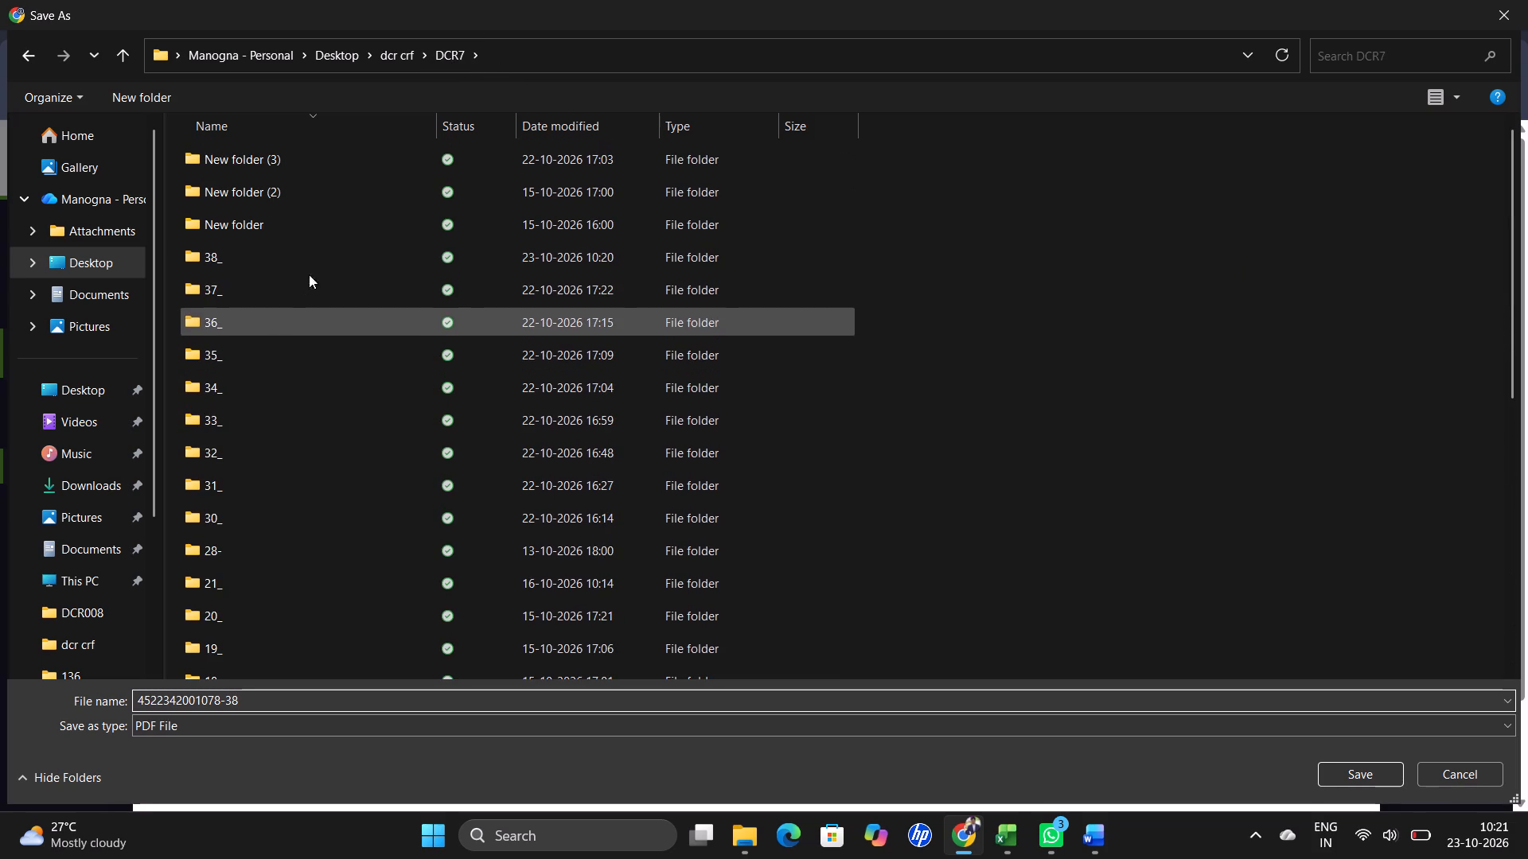
{"action": "double_click", "coordinate": [323, 246]}
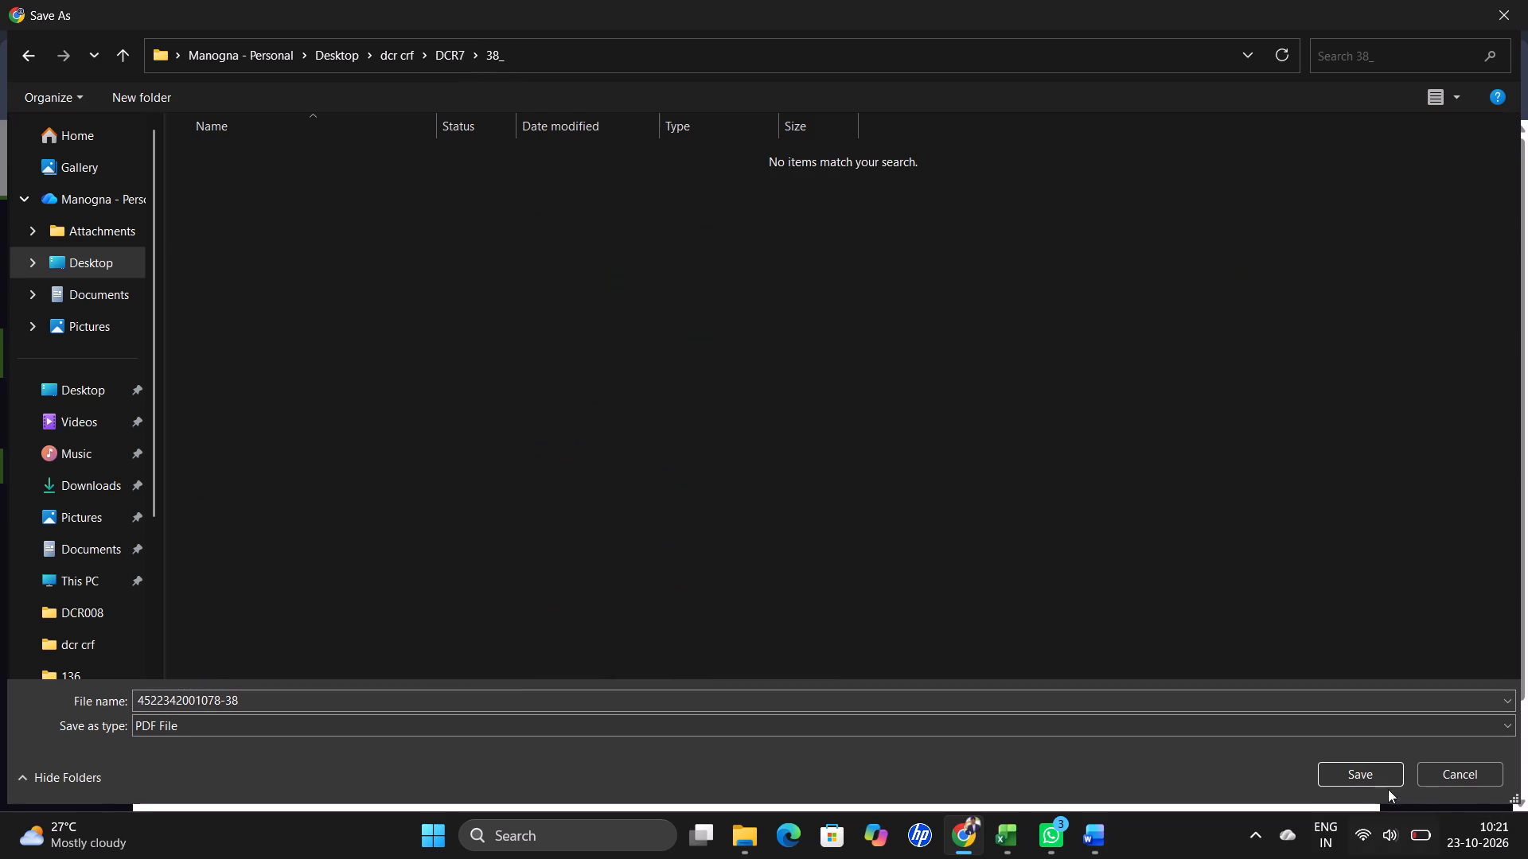
{"action": "left_click", "coordinate": [1380, 774]}
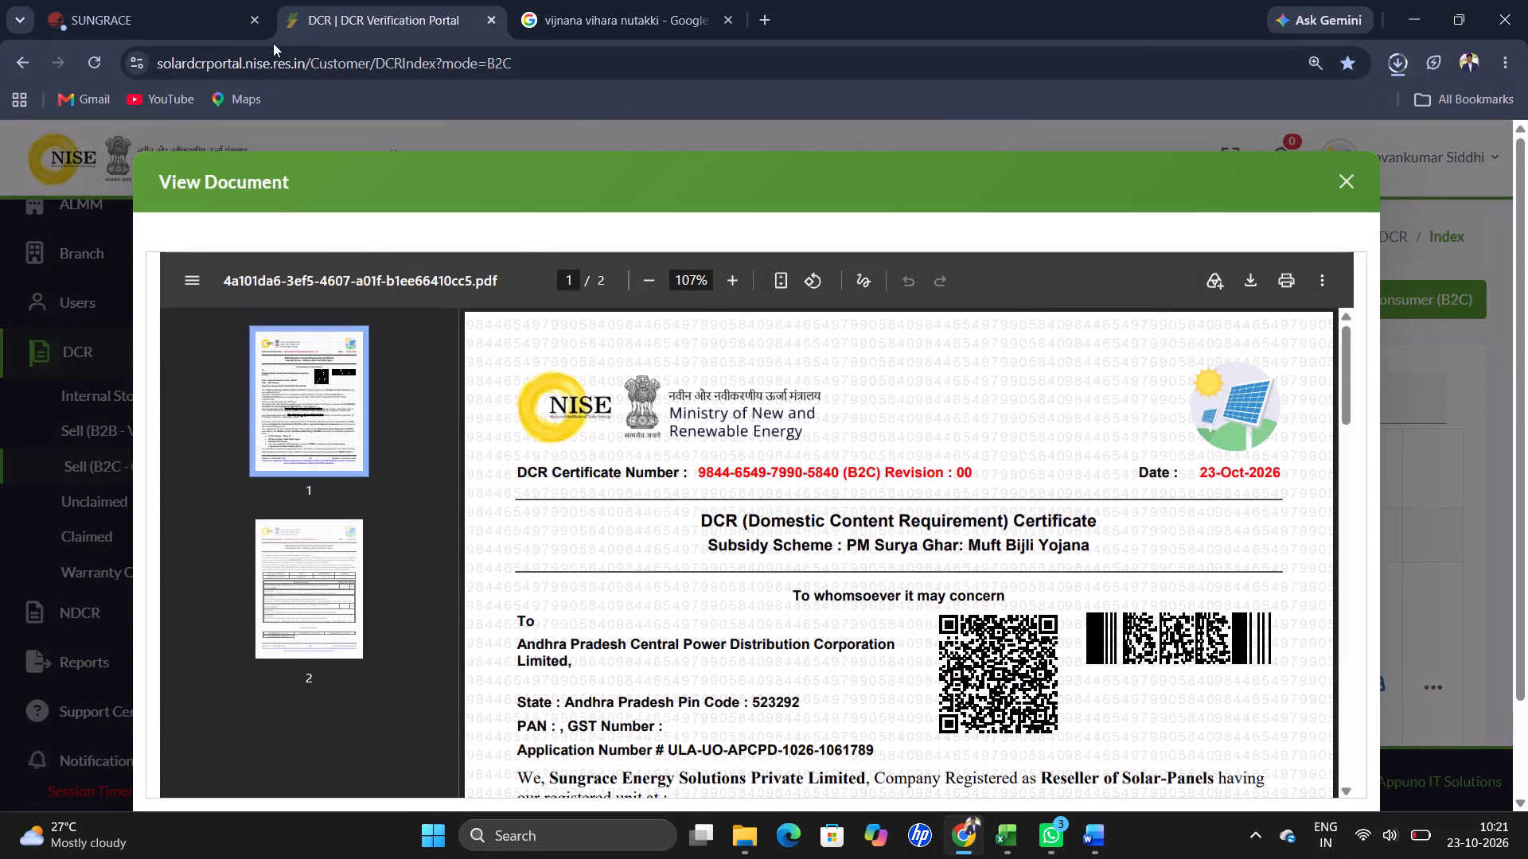
Attach the saved certificate PDF from the 38_ folder as the Dcr upload in the SUNGRACE installation's project stage form and submit it.
{"action": "left_click", "coordinate": [199, 0]}
{"action": "left_click_drag", "start_coordinate": [919, 181], "coordinate": [926, 189]}
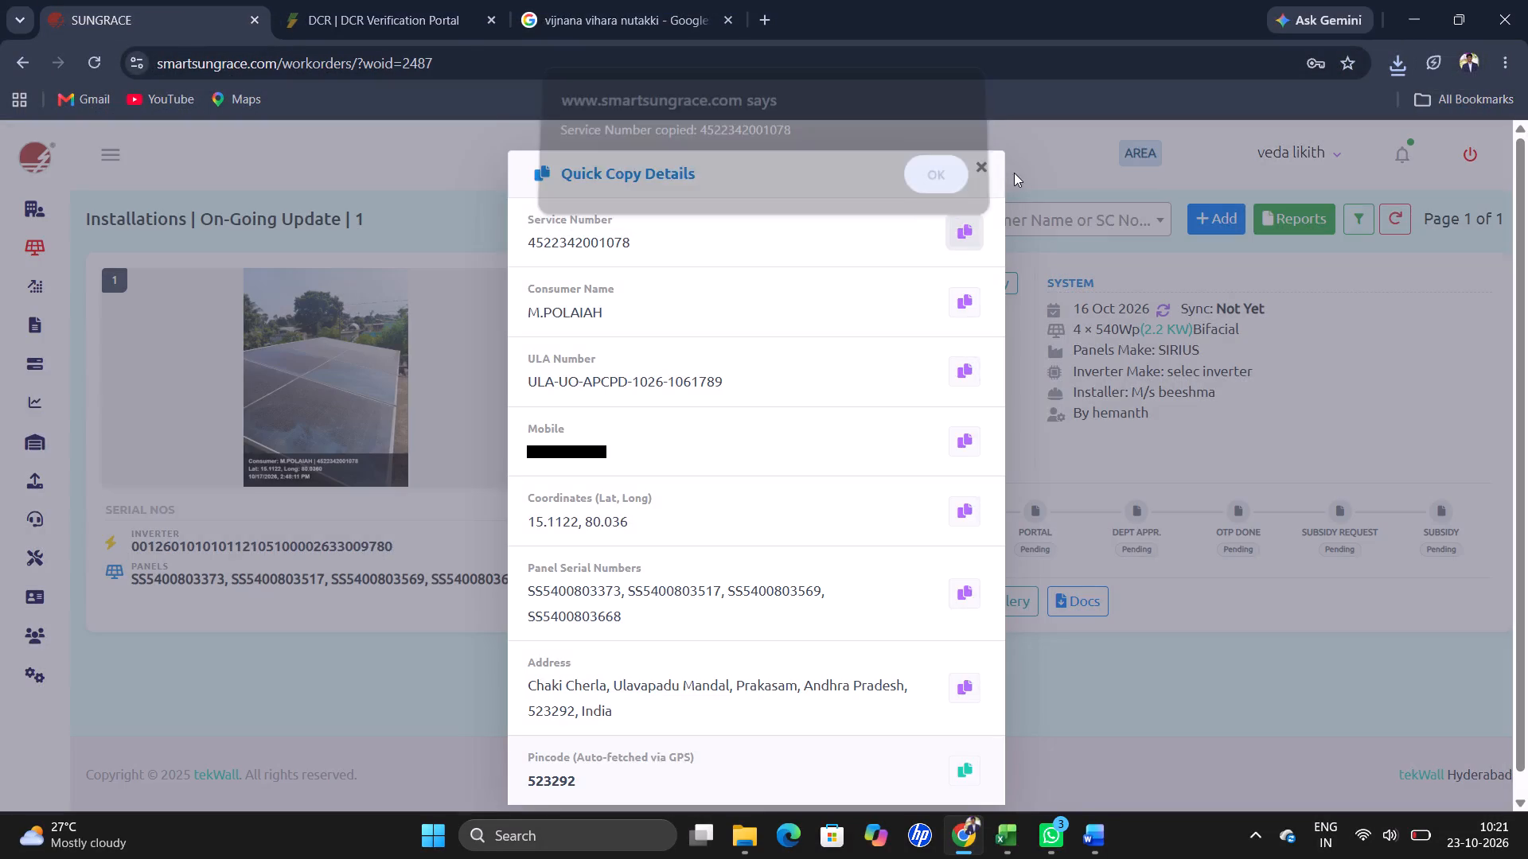
{"action": "left_click", "coordinate": [984, 159]}
{"action": "left_click", "coordinate": [828, 591]}
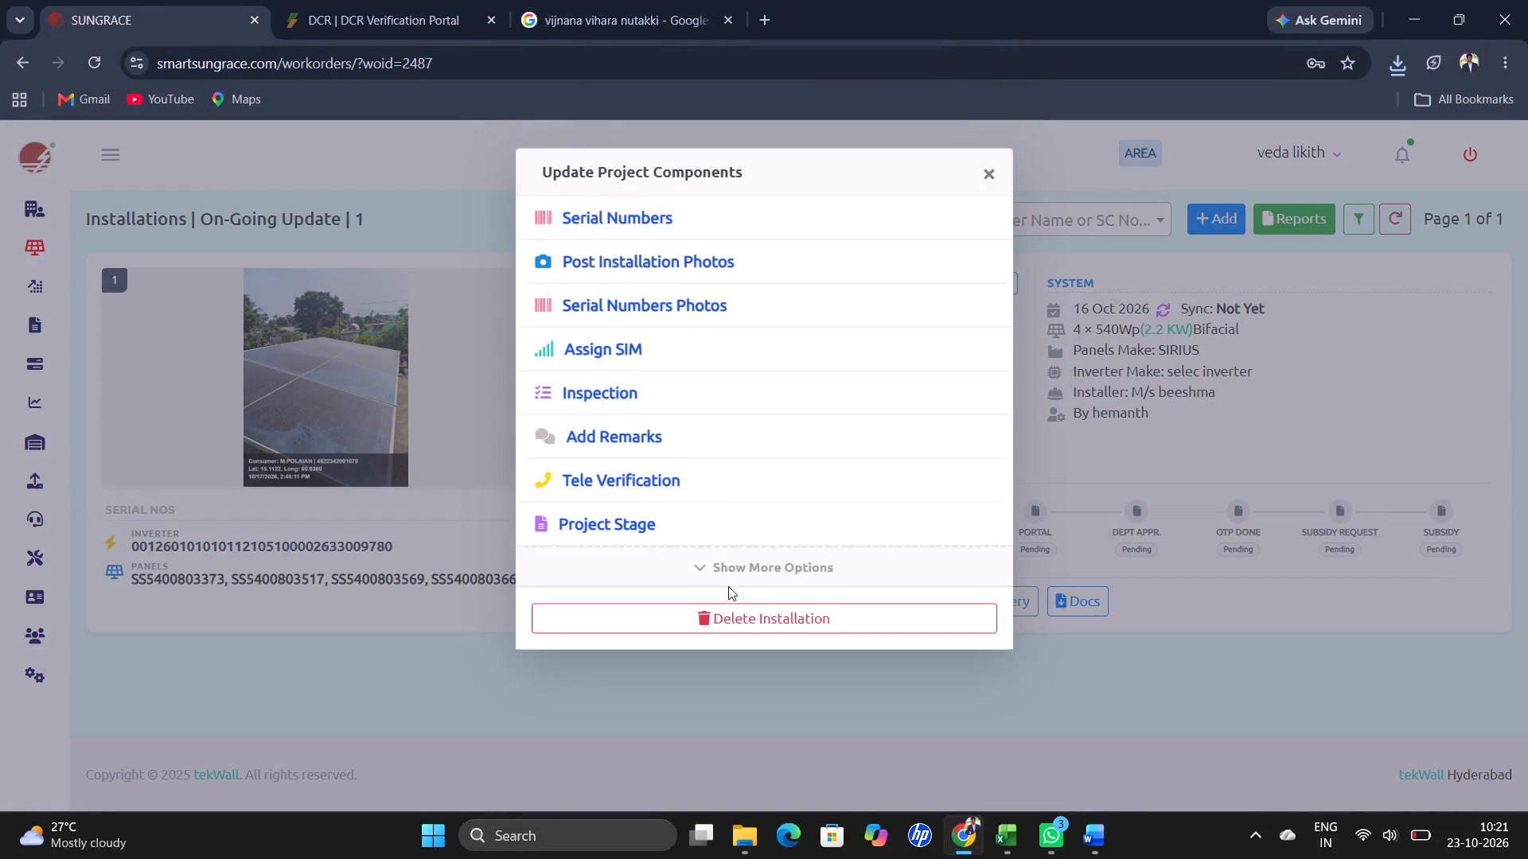
{"action": "left_click", "coordinate": [685, 529]}
{"action": "scroll", "coordinate": [526, 435], "scroll_direction": "down", "scroll_amount": 3}
{"action": "left_click", "coordinate": [555, 667]}
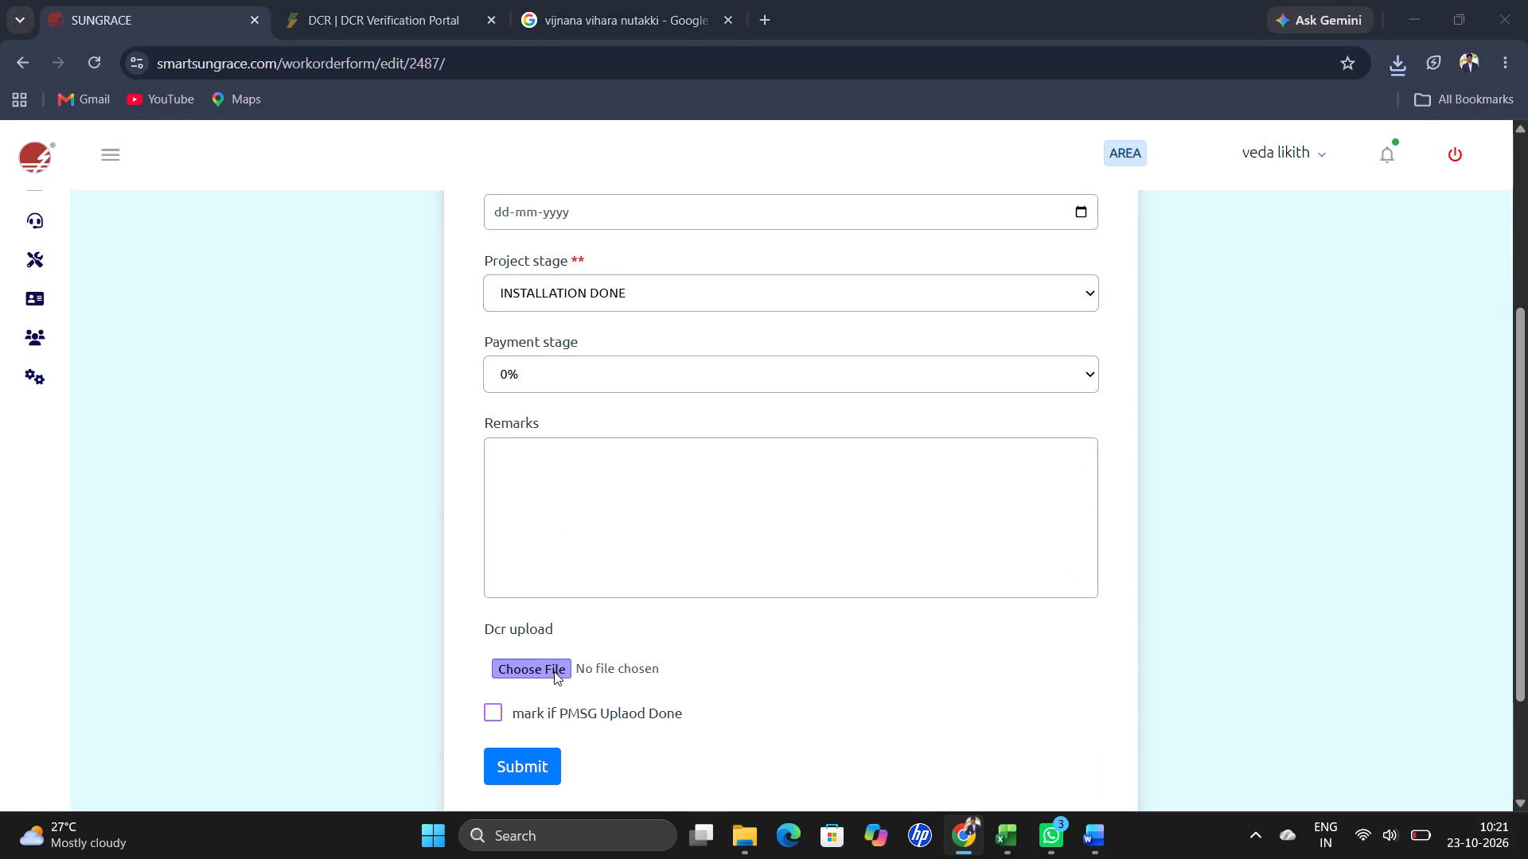
{"action": "left_click", "coordinate": [553, 669]}
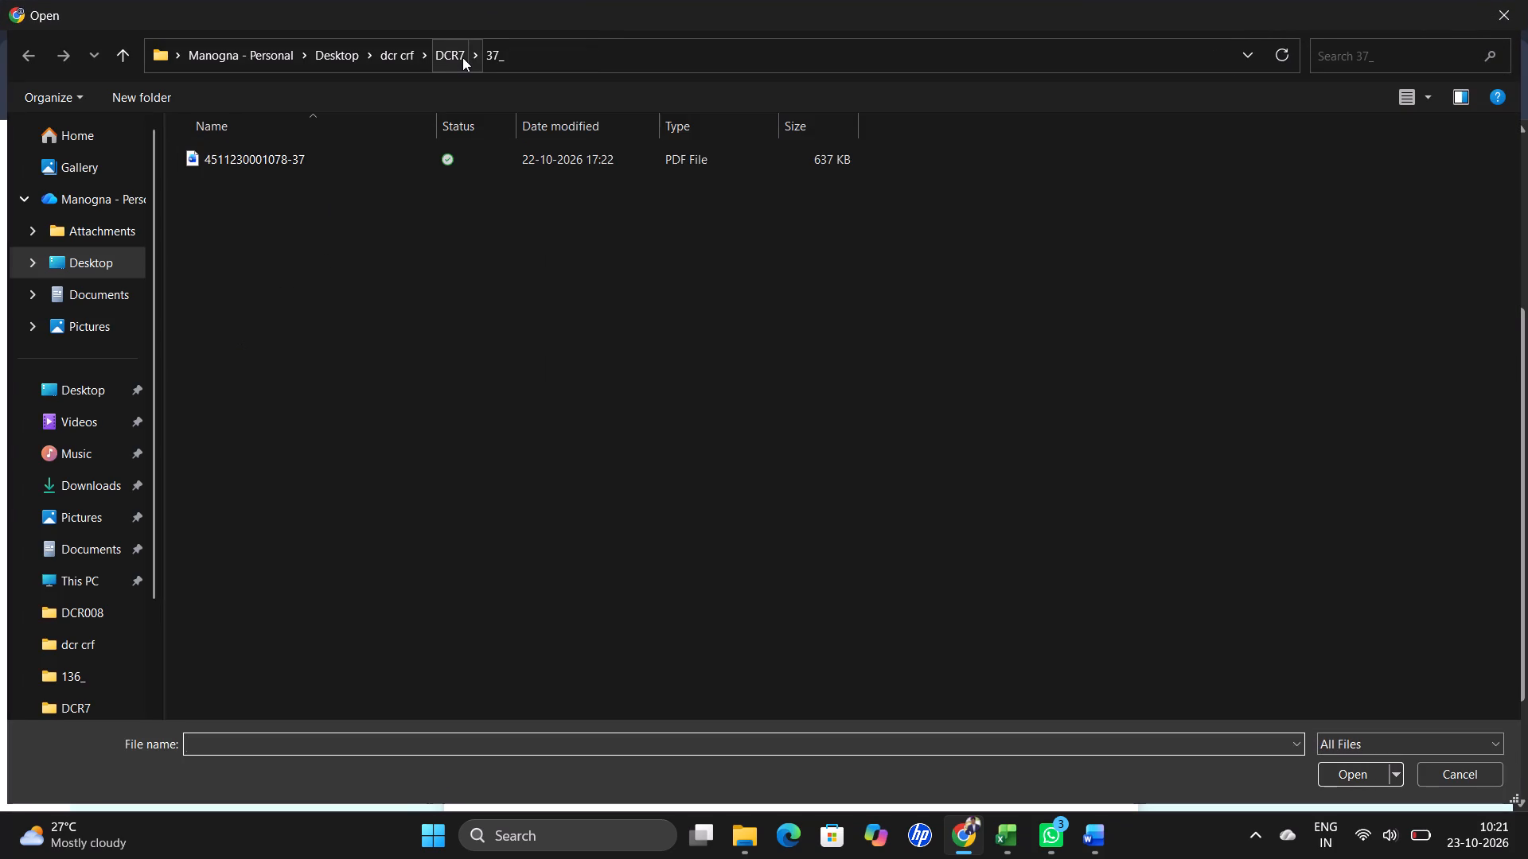
{"action": "left_click", "coordinate": [462, 57]}
{"action": "double_click", "coordinate": [335, 266]}
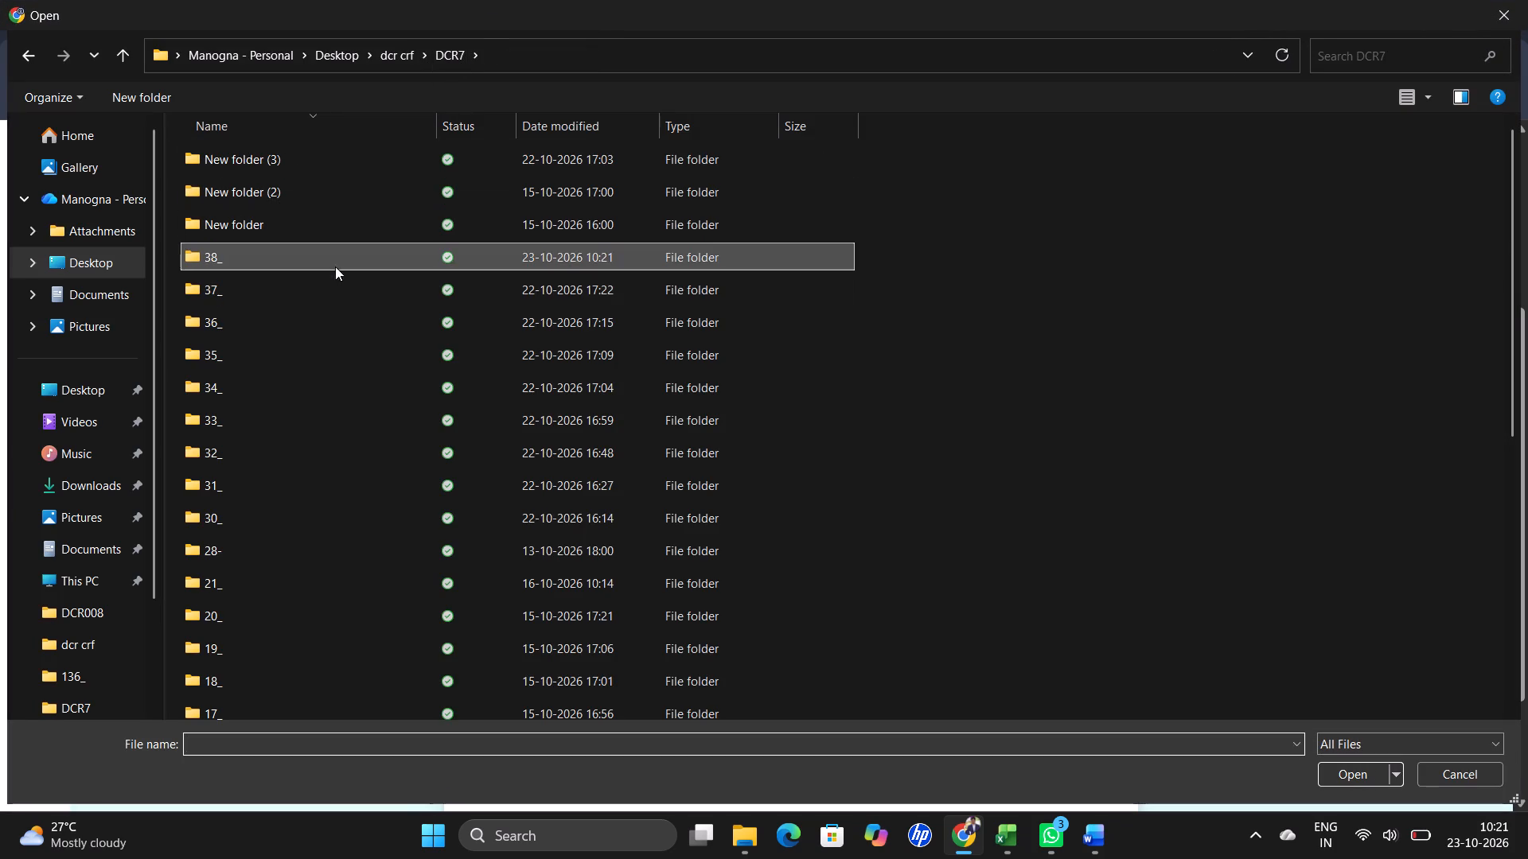
{"action": "left_click", "coordinate": [364, 167]}
{"action": "left_click", "coordinate": [364, 167]}
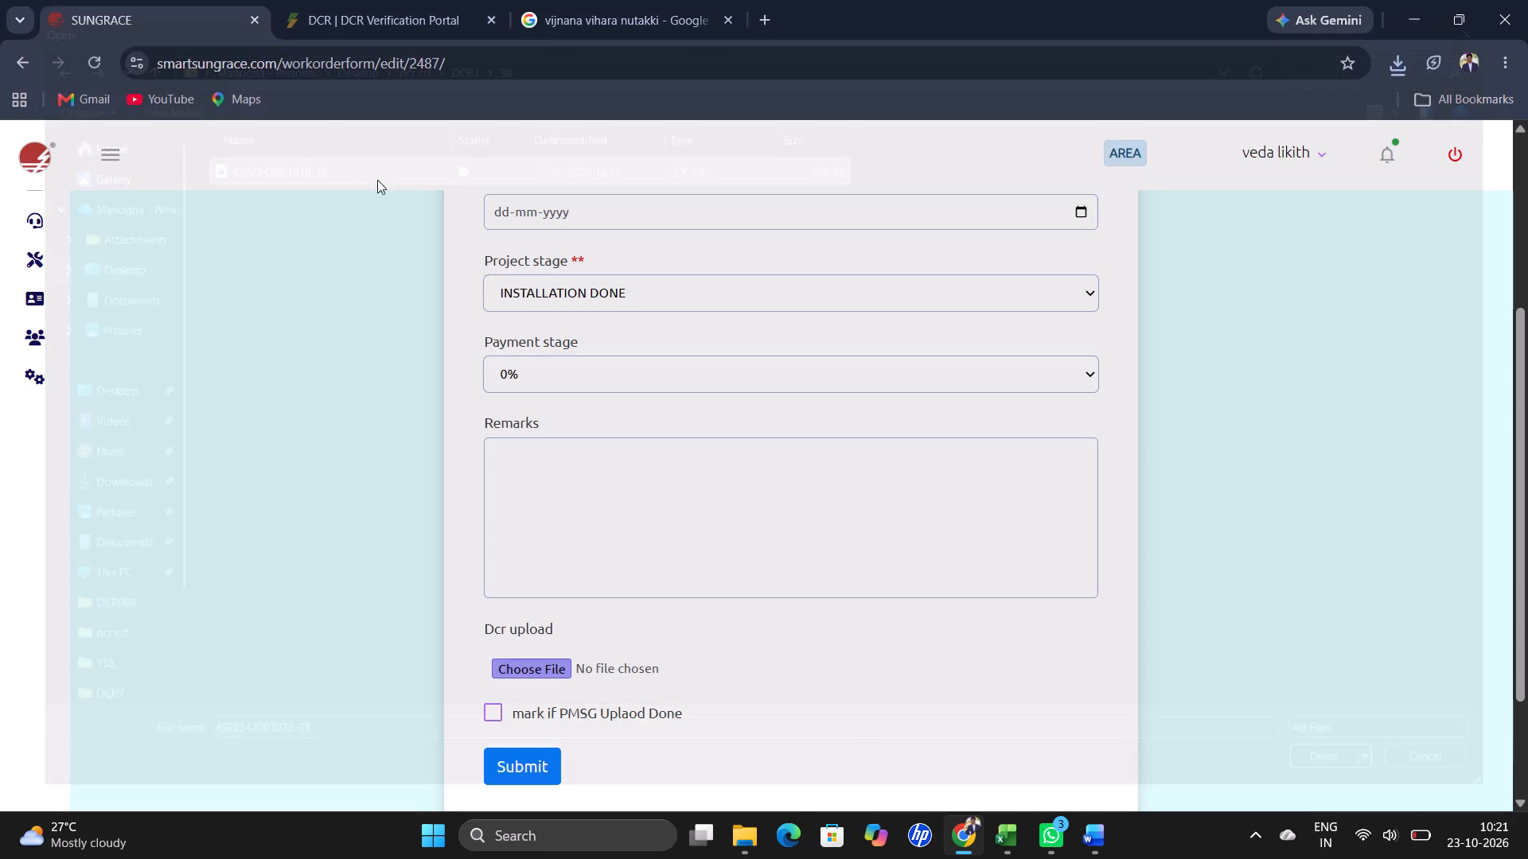
{"action": "left_click", "coordinate": [521, 763]}
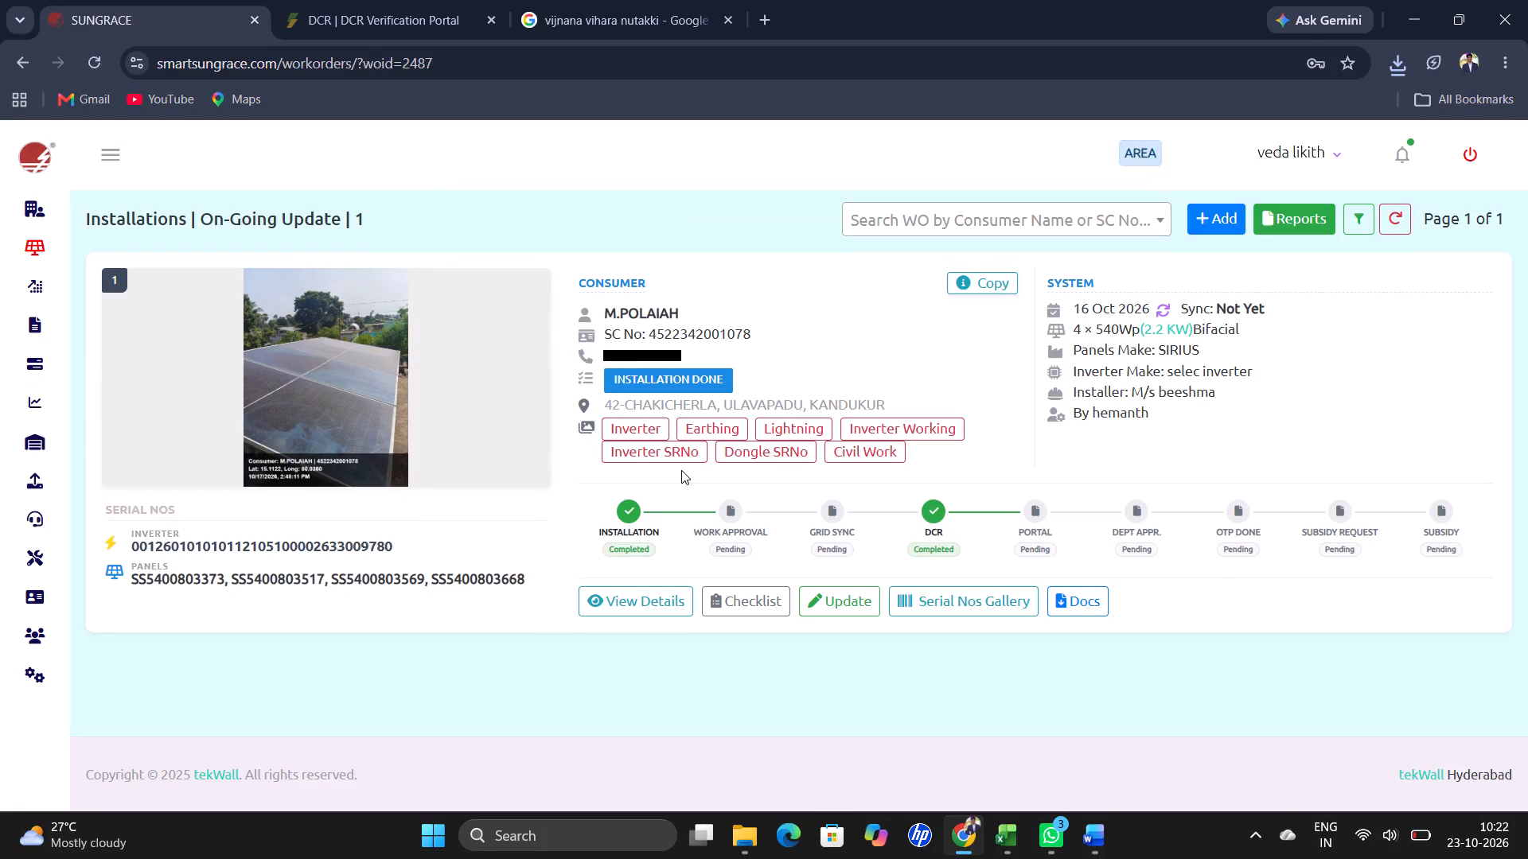
Open the SUNGRACE installation record's quick copy details.
{"action": "left_click", "coordinate": [964, 283]}
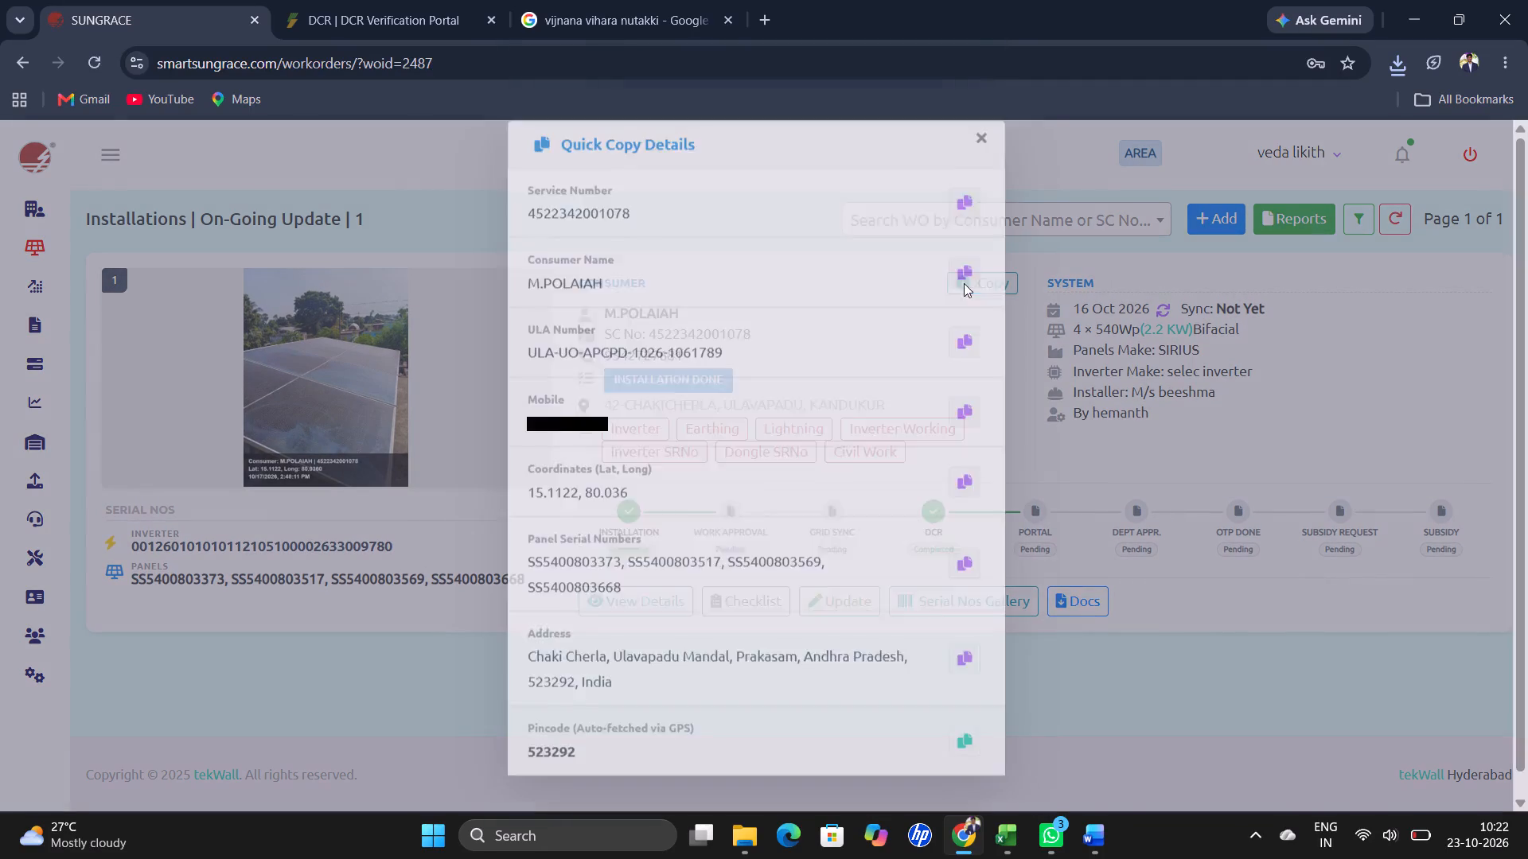
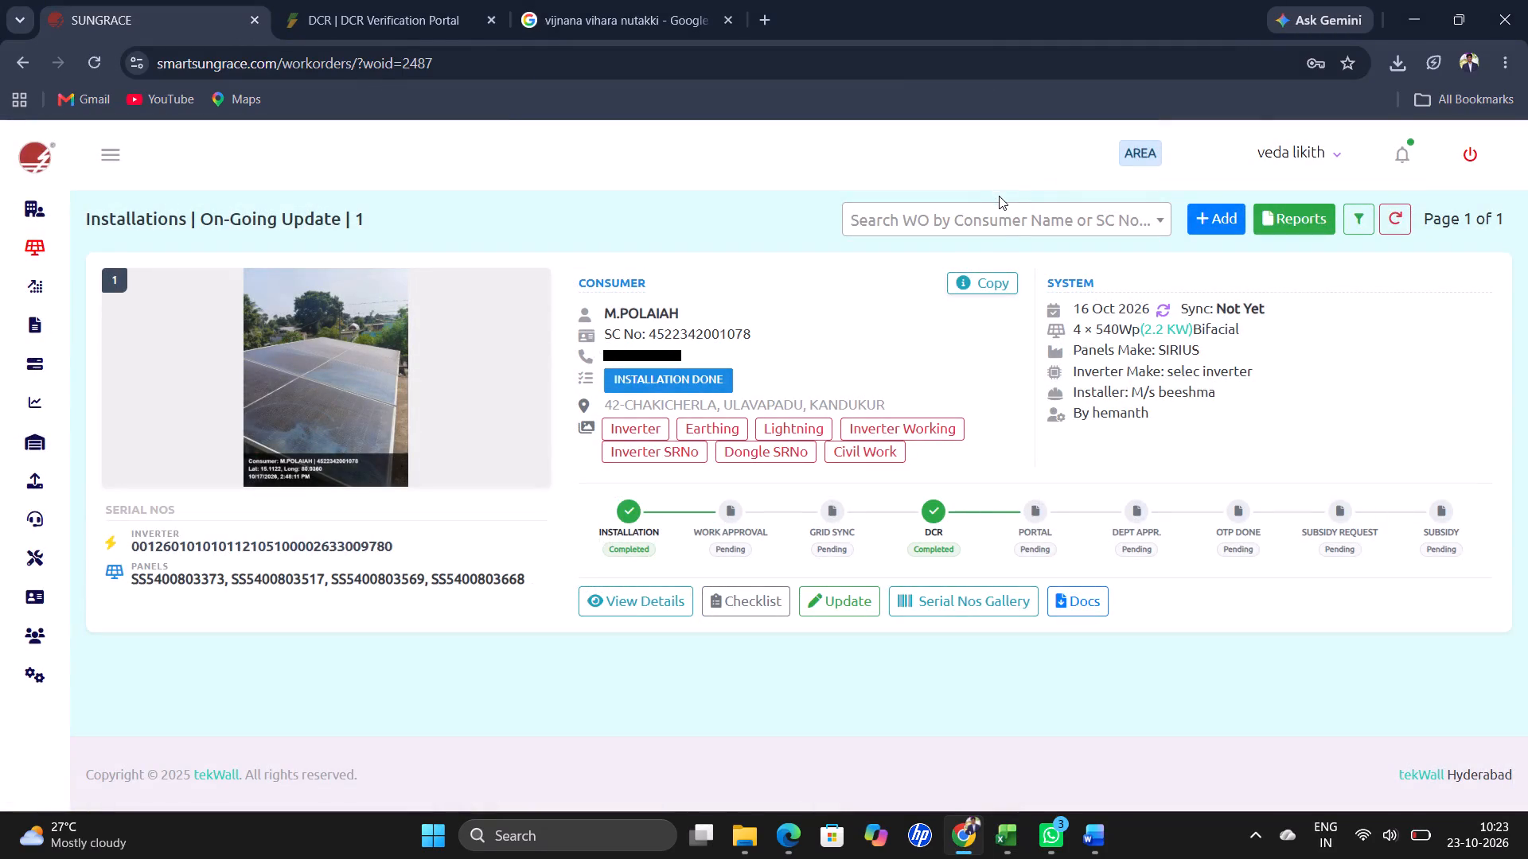
Look up the installation record matching the copied service number in the SUNGRACE work order search.
{"action": "left_click", "coordinate": [997, 227]}
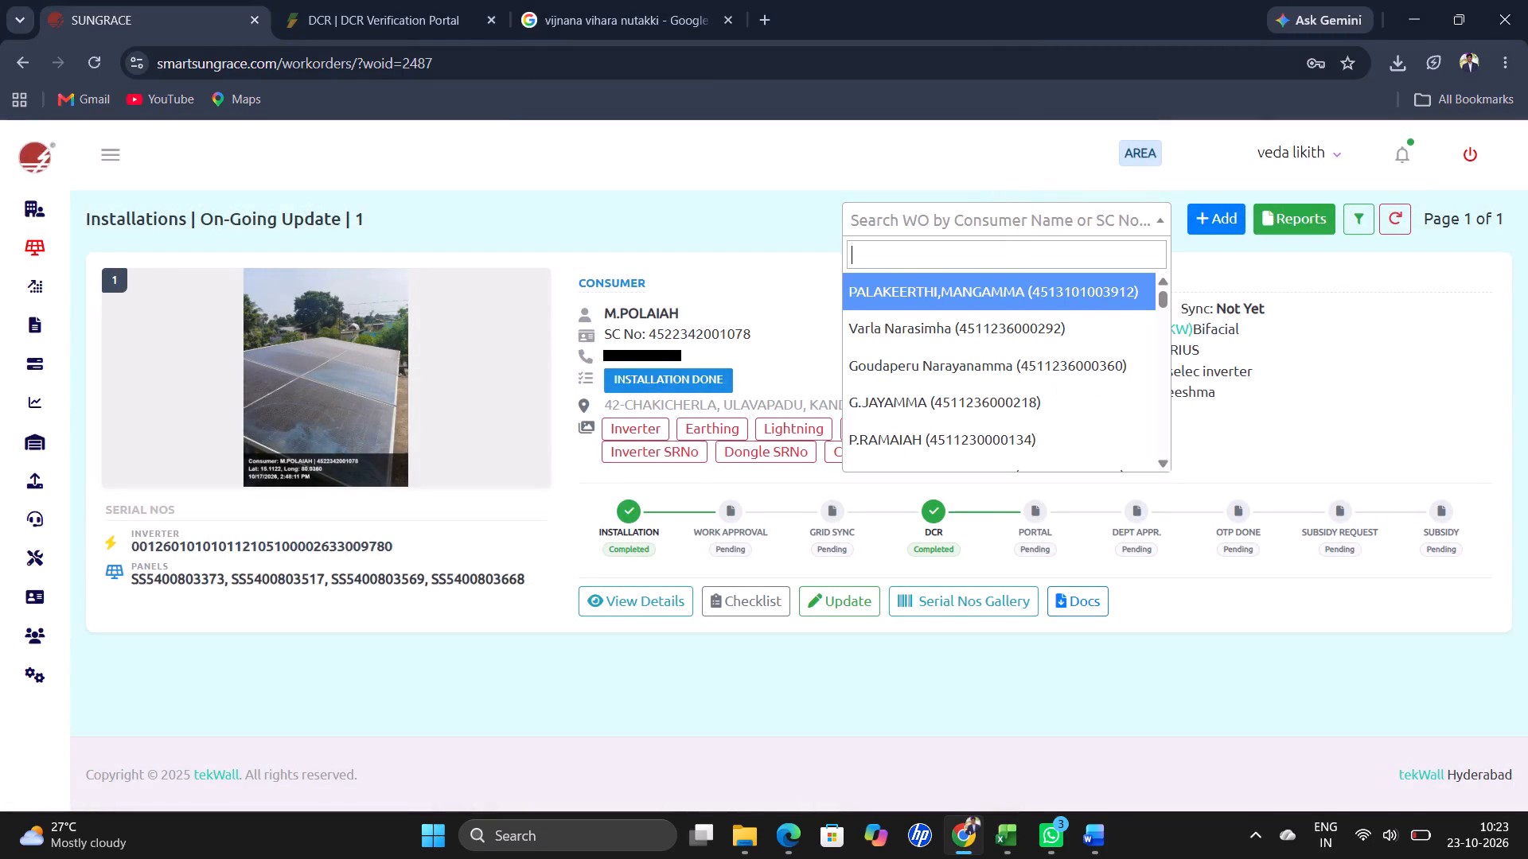
{"action": "key", "text": "ctrl+v"}
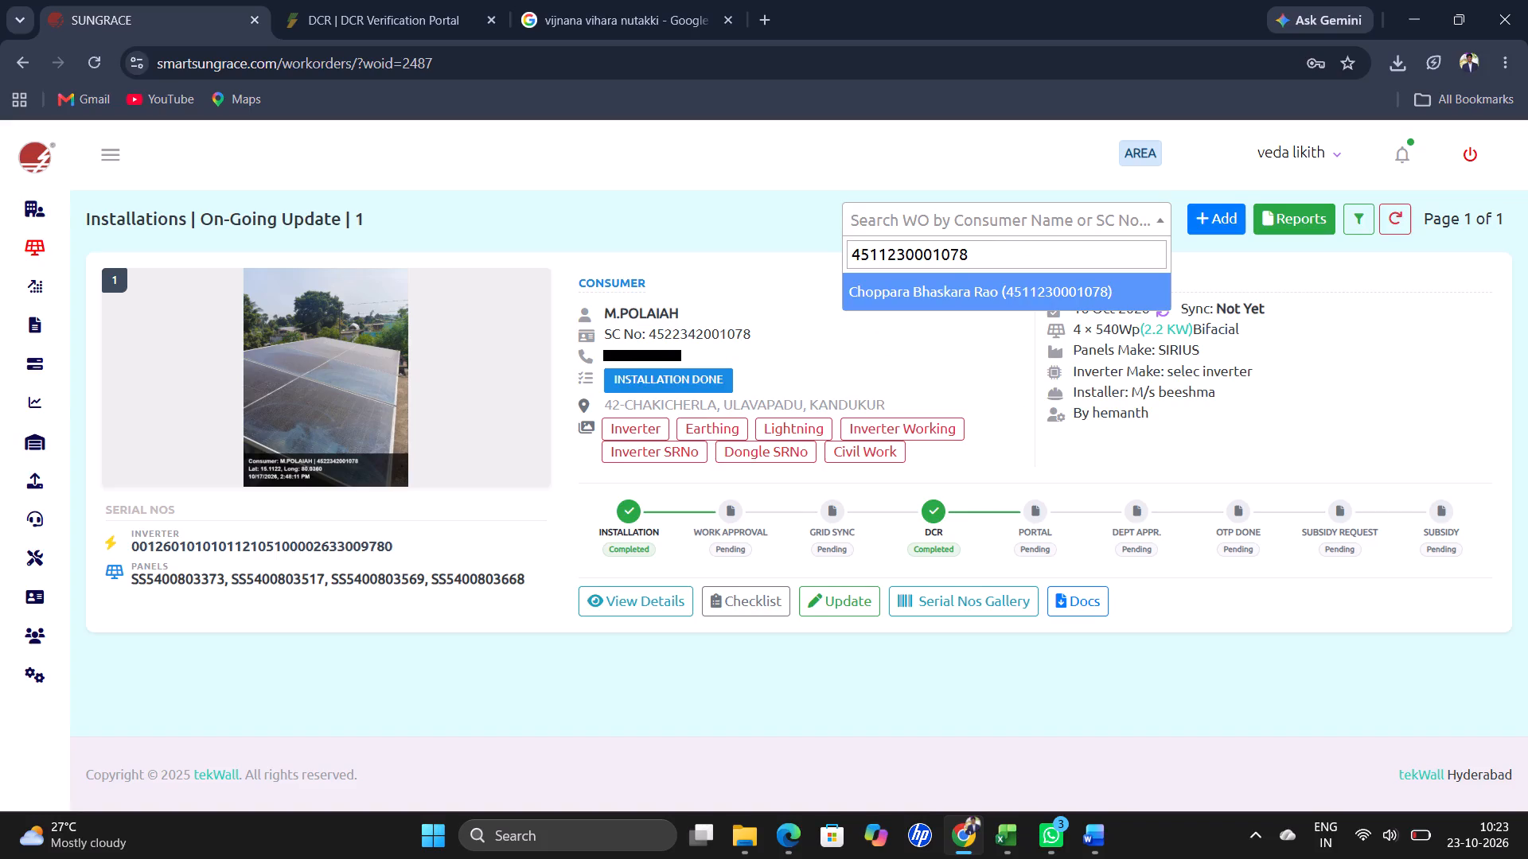
{"action": "key", "text": "ctrl+Return"}
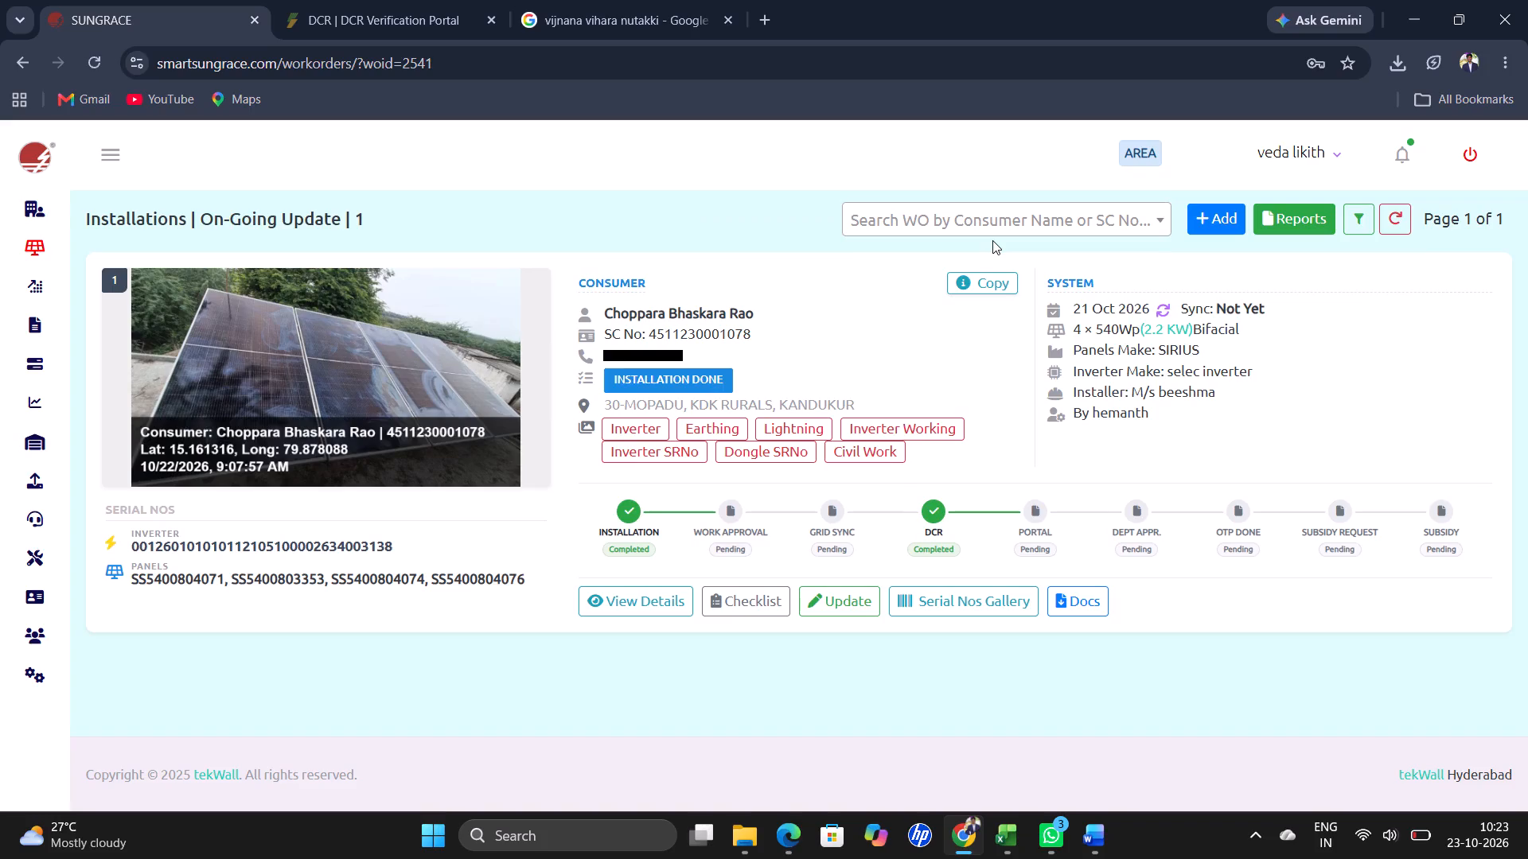
Close the Google search tab and return to the full SUNGRACE installations list.
{"action": "left_click", "coordinate": [724, 14], "text": "ctrl"}
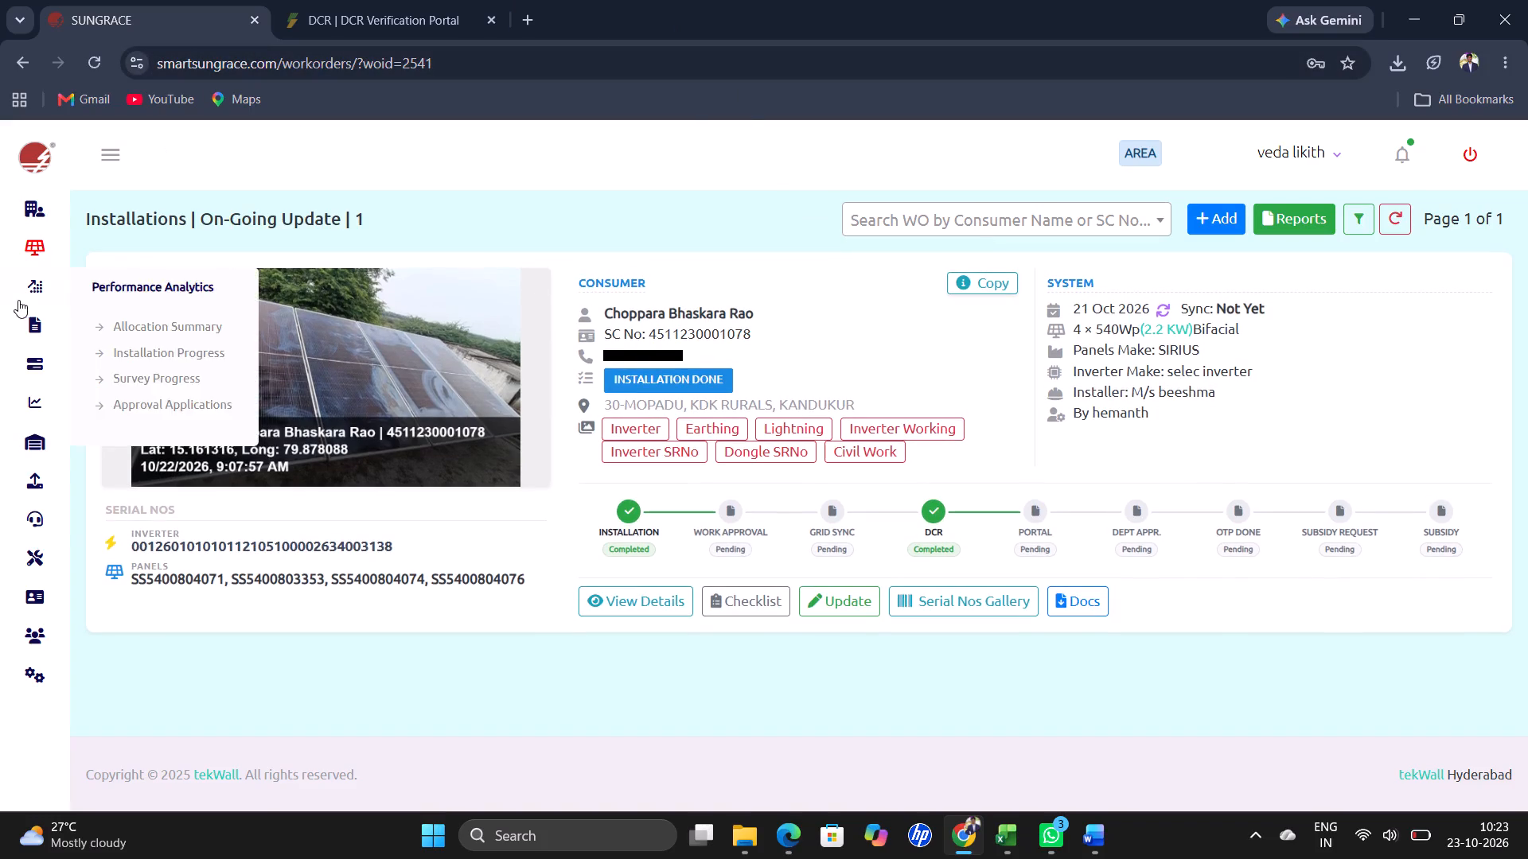
{"action": "left_click", "coordinate": [123, 277], "text": "ctrl"}
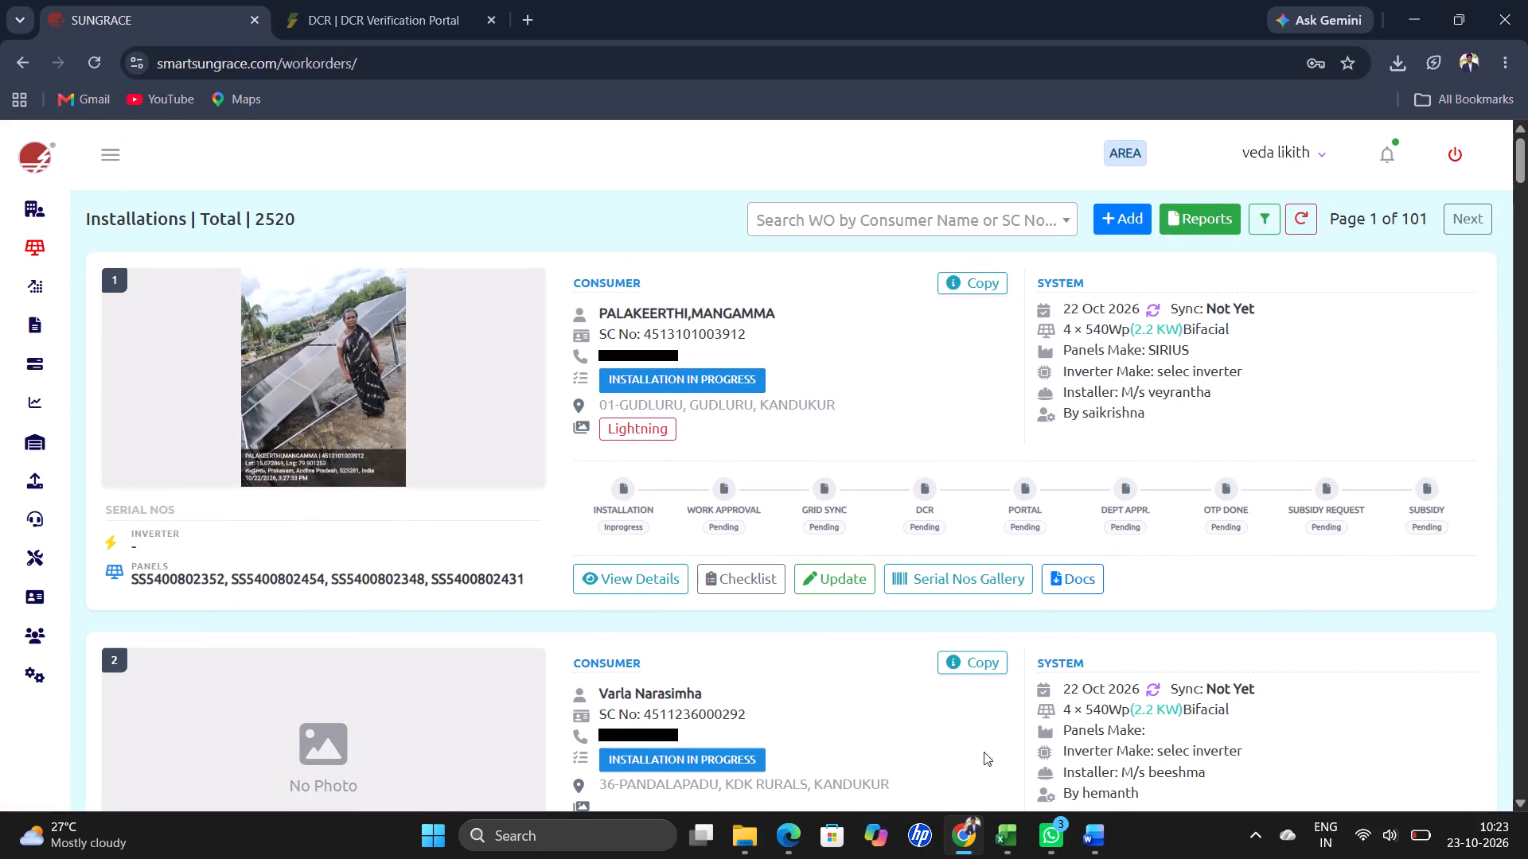
Switch to the Excel installations sheet and fill the completed installation's service number cell B76 with yellow.
{"action": "left_click", "coordinate": [1043, 768], "text": "ctrl"}
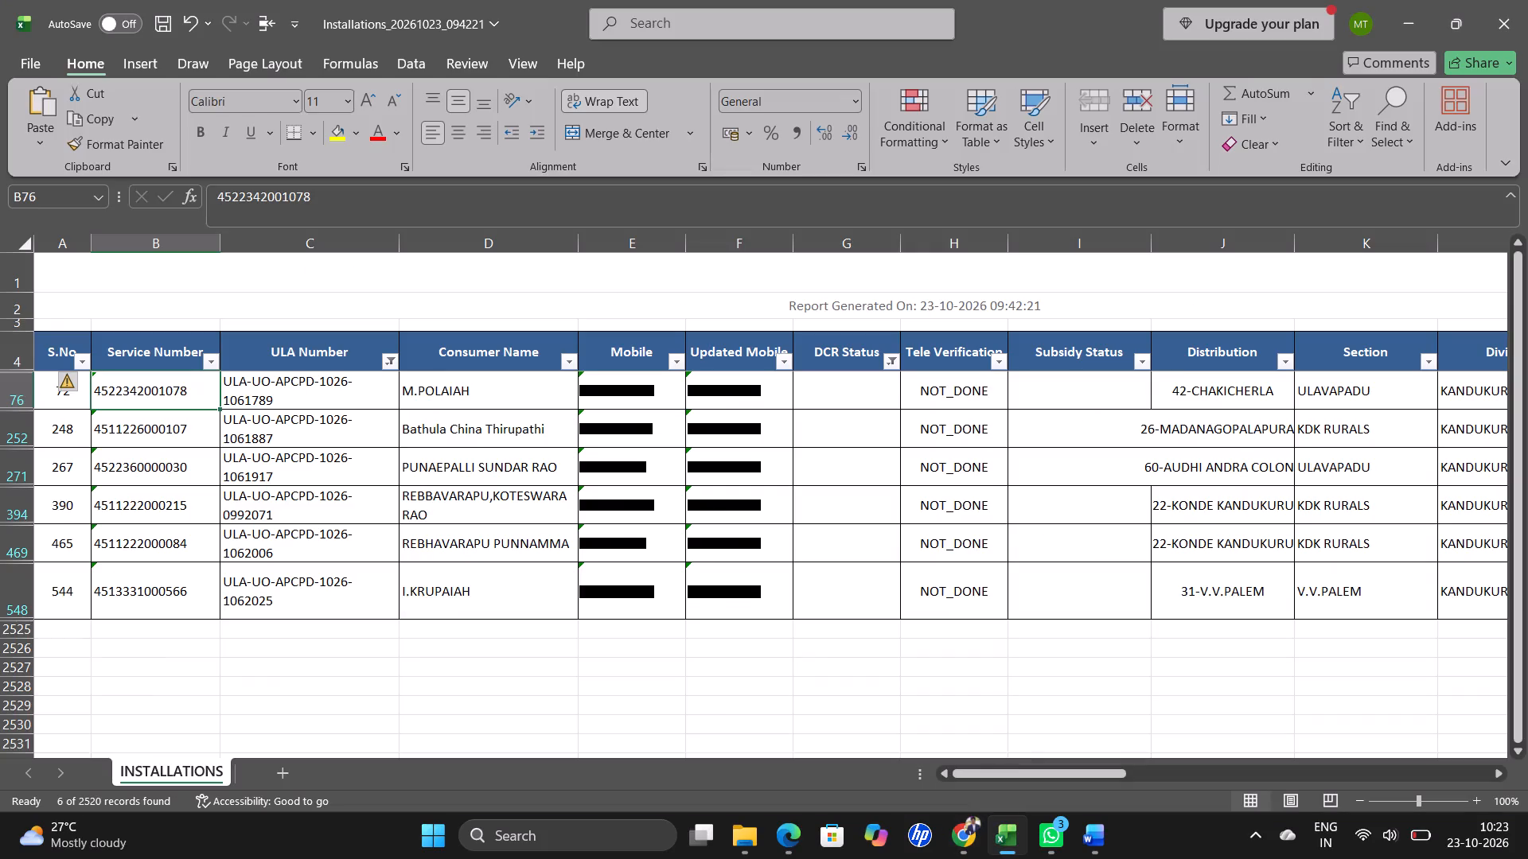
{"action": "left_click", "coordinate": [328, 126], "text": "ctrl"}
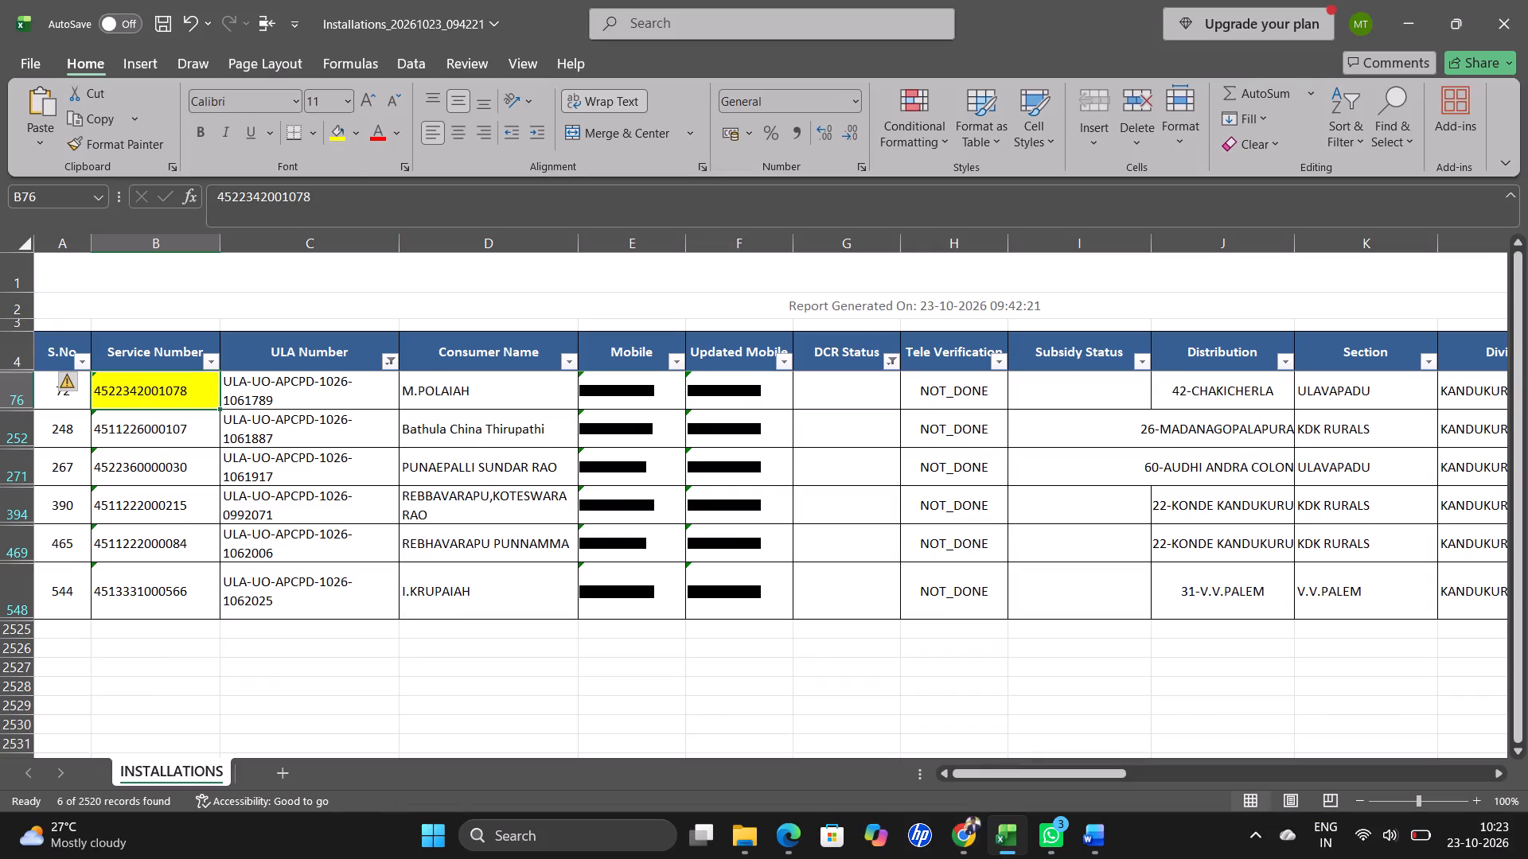
Copy the next filtered service number from cell B252 and open its installation record in SUNGRACE in the browser.
{"action": "key", "text": "ctrl+Down"}
{"action": "key", "text": "ctrl+c"}
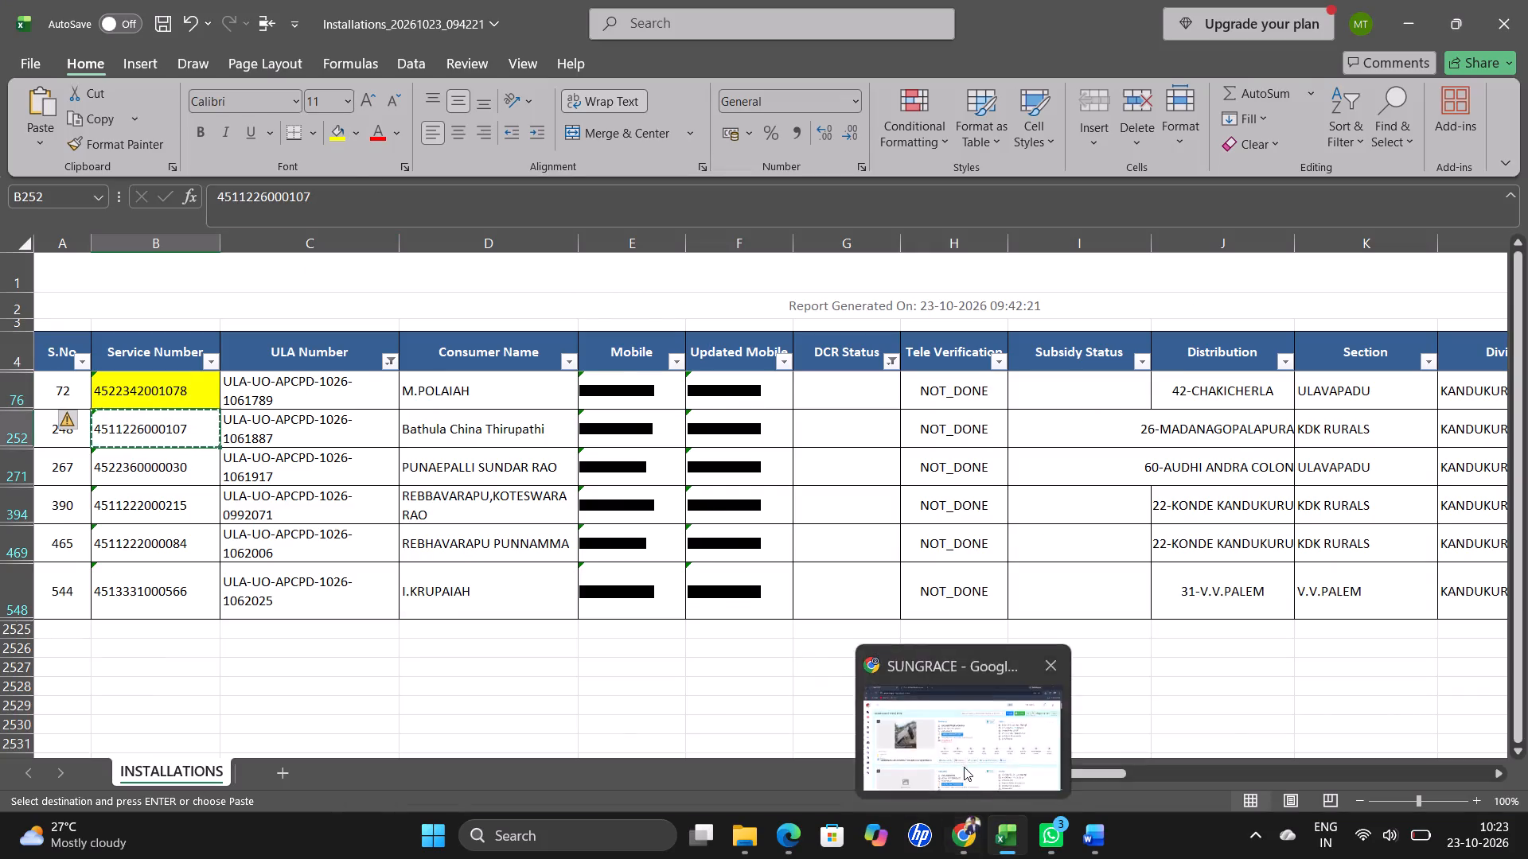
{"action": "left_click", "coordinate": [964, 767]}
{"action": "left_click", "coordinate": [829, 228]}
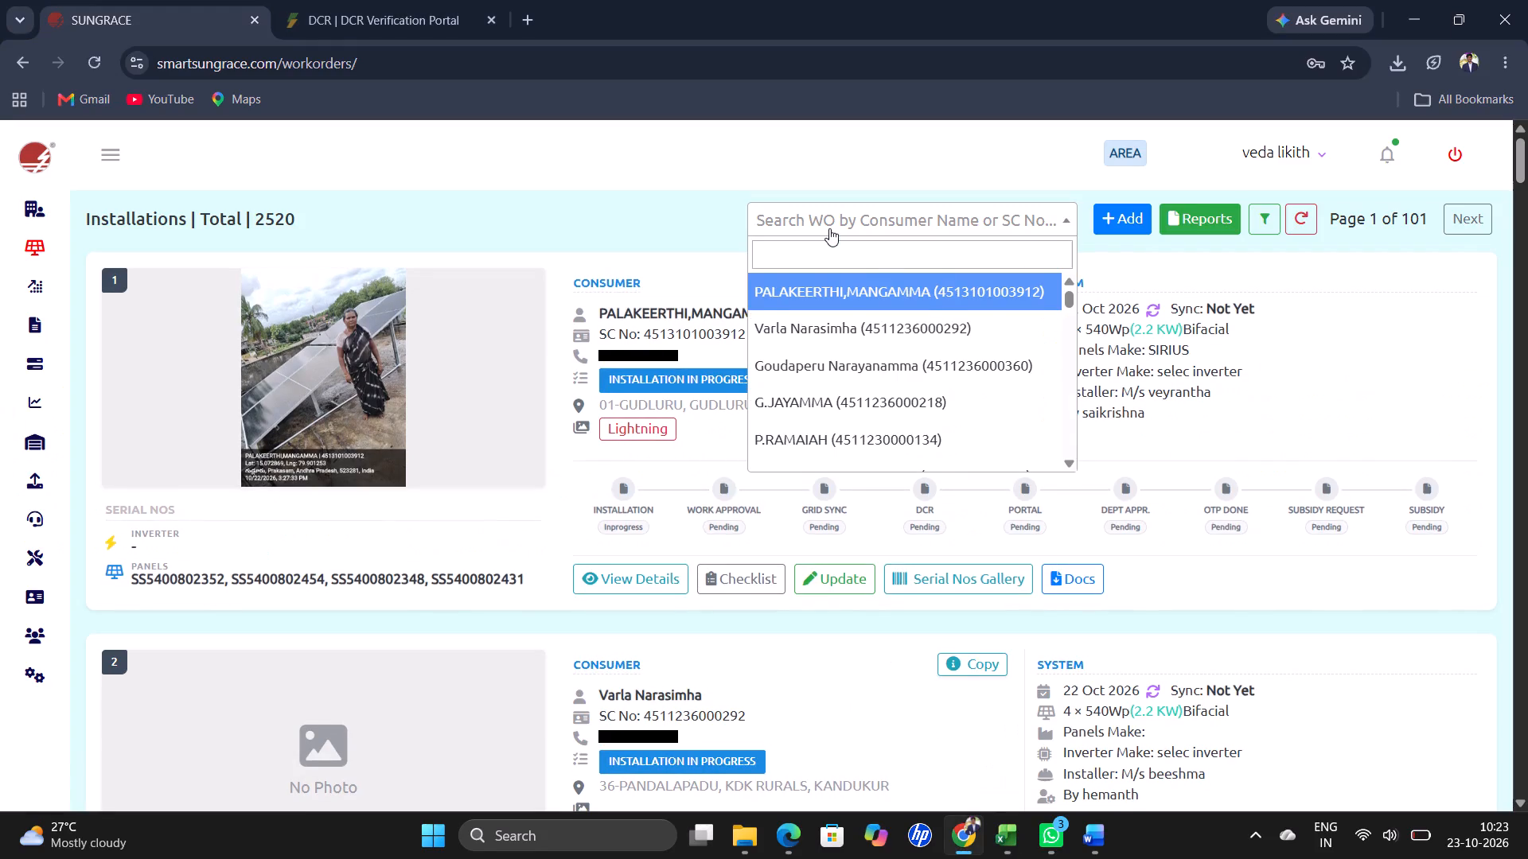
{"action": "key", "text": "ctrl+v"}
{"action": "key", "text": "ctrl+Return"}
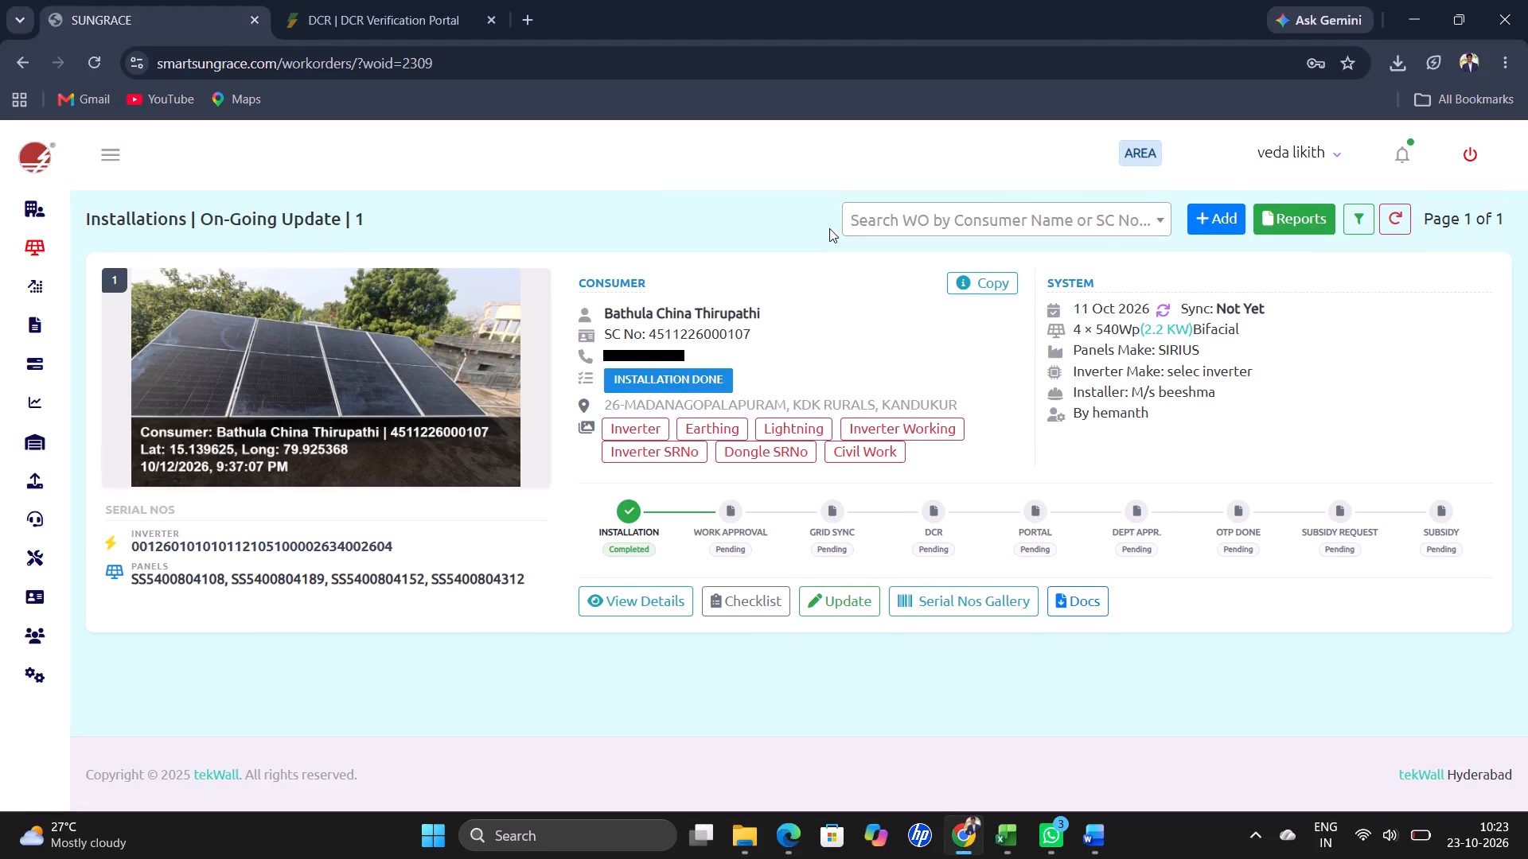
Copy the ULA number from the installation record's quick copy details.
{"action": "left_click", "coordinate": [988, 282], "text": "ctrl"}
{"action": "left_click", "coordinate": [960, 379], "text": "ctrl"}
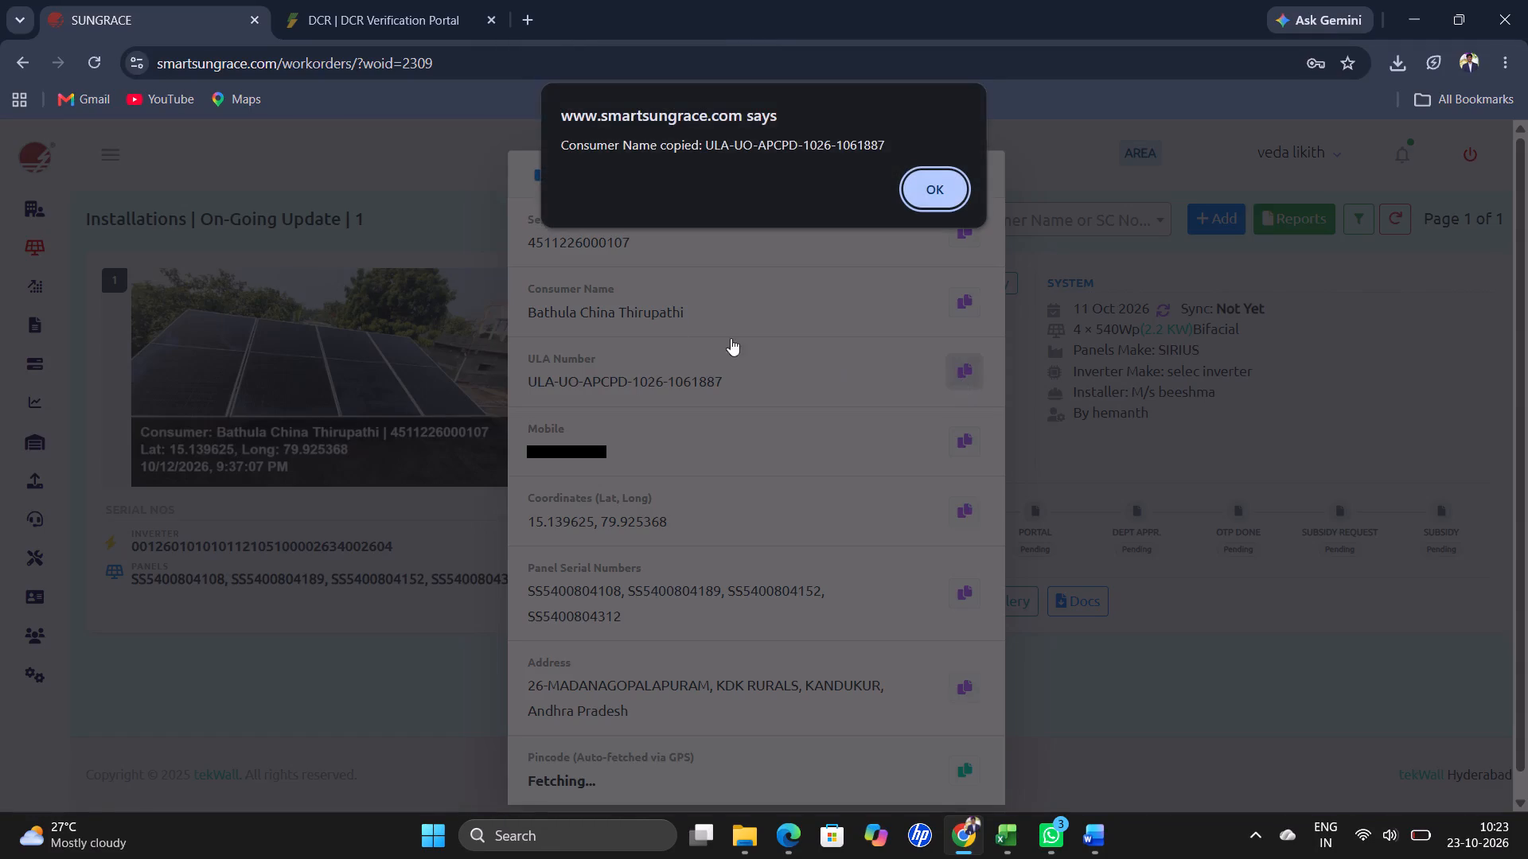
In the DCR portal, close the certificate preview and start a new B2C consumer issue with the copied ULA number as consumer application number.
{"action": "left_click", "coordinate": [331, 13], "text": "ctrl"}
{"action": "left_click", "coordinate": [1350, 172], "text": "ctrl"}
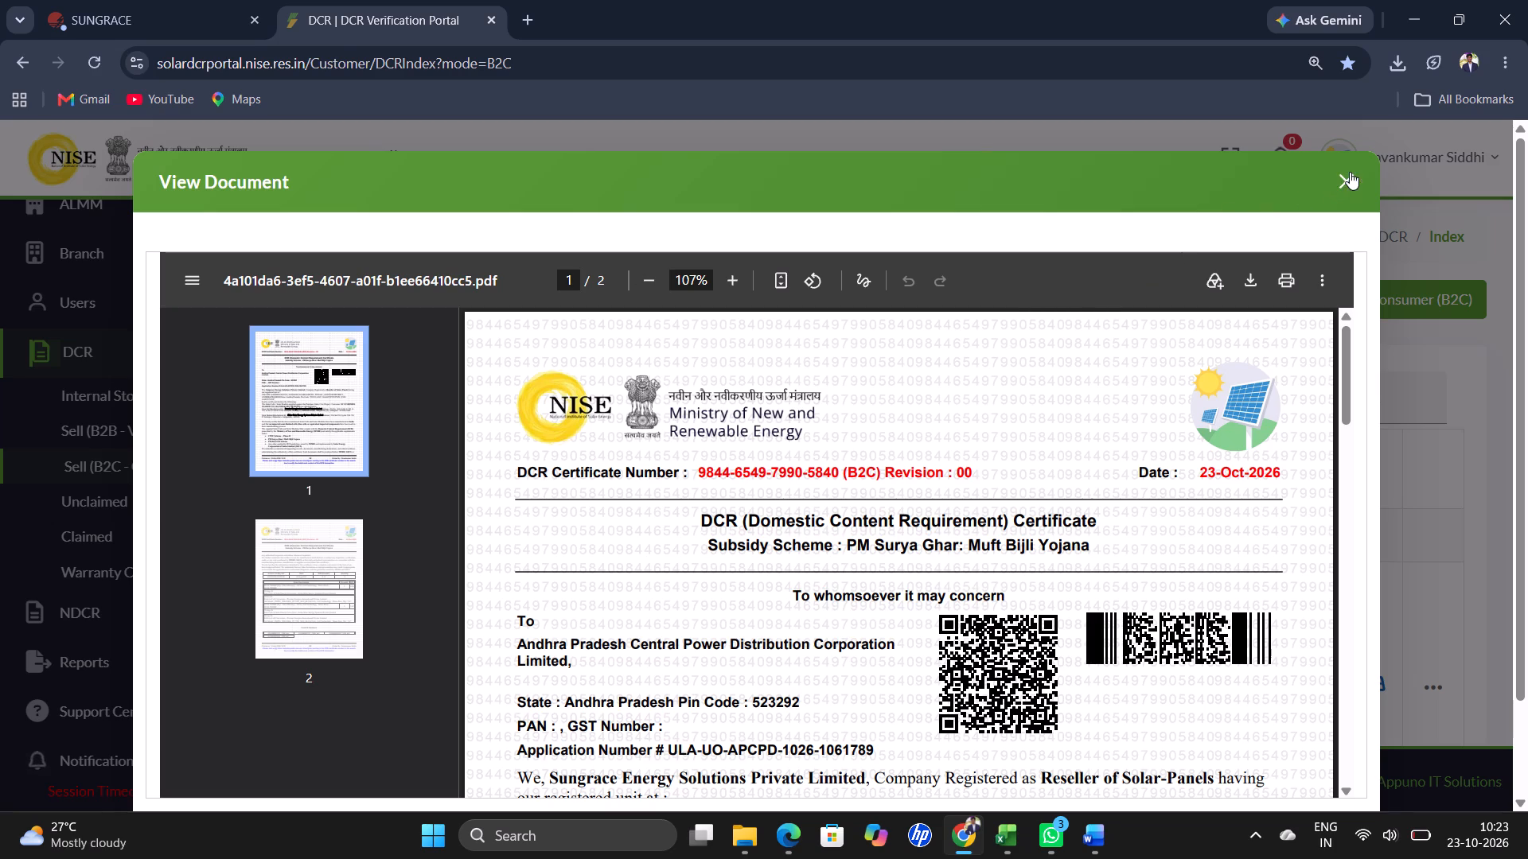
{"action": "left_click", "coordinate": [1305, 292], "text": "ctrl"}
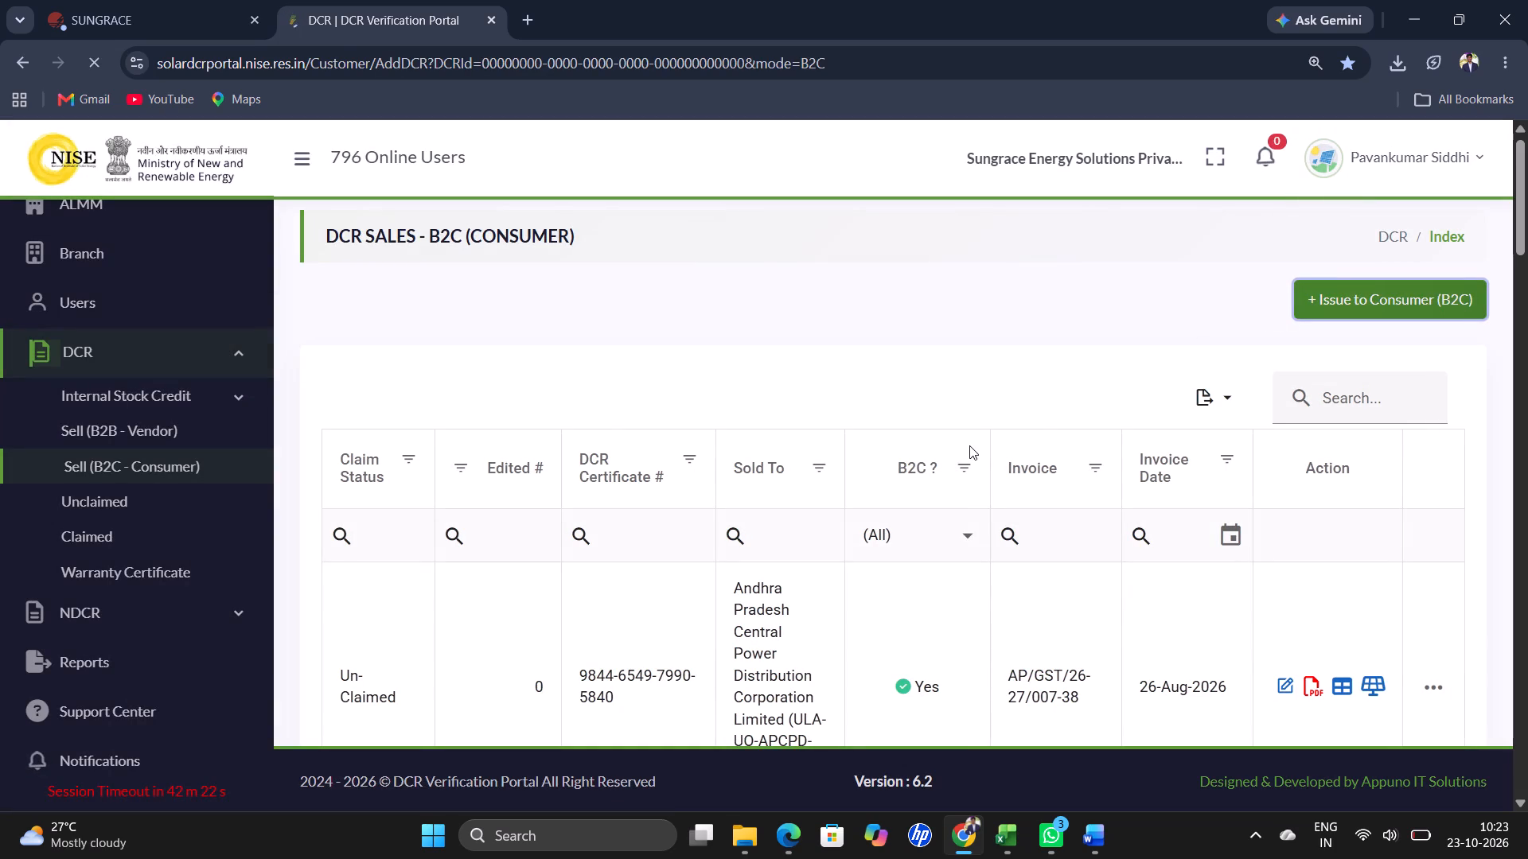
{"action": "left_click", "coordinate": [840, 455], "text": "ctrl"}
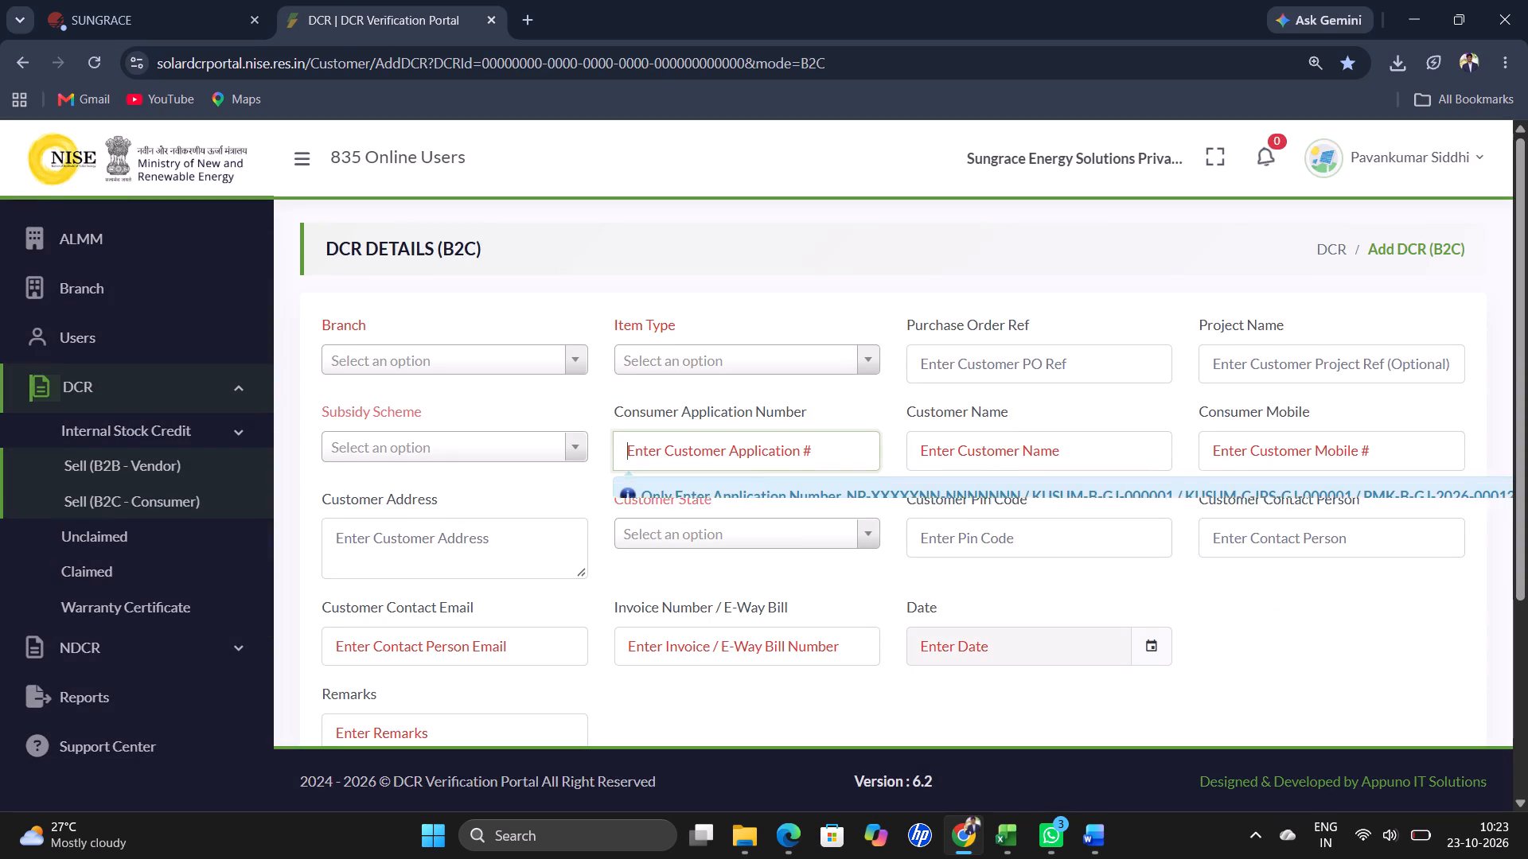
{"action": "key", "text": "ctrl+v"}
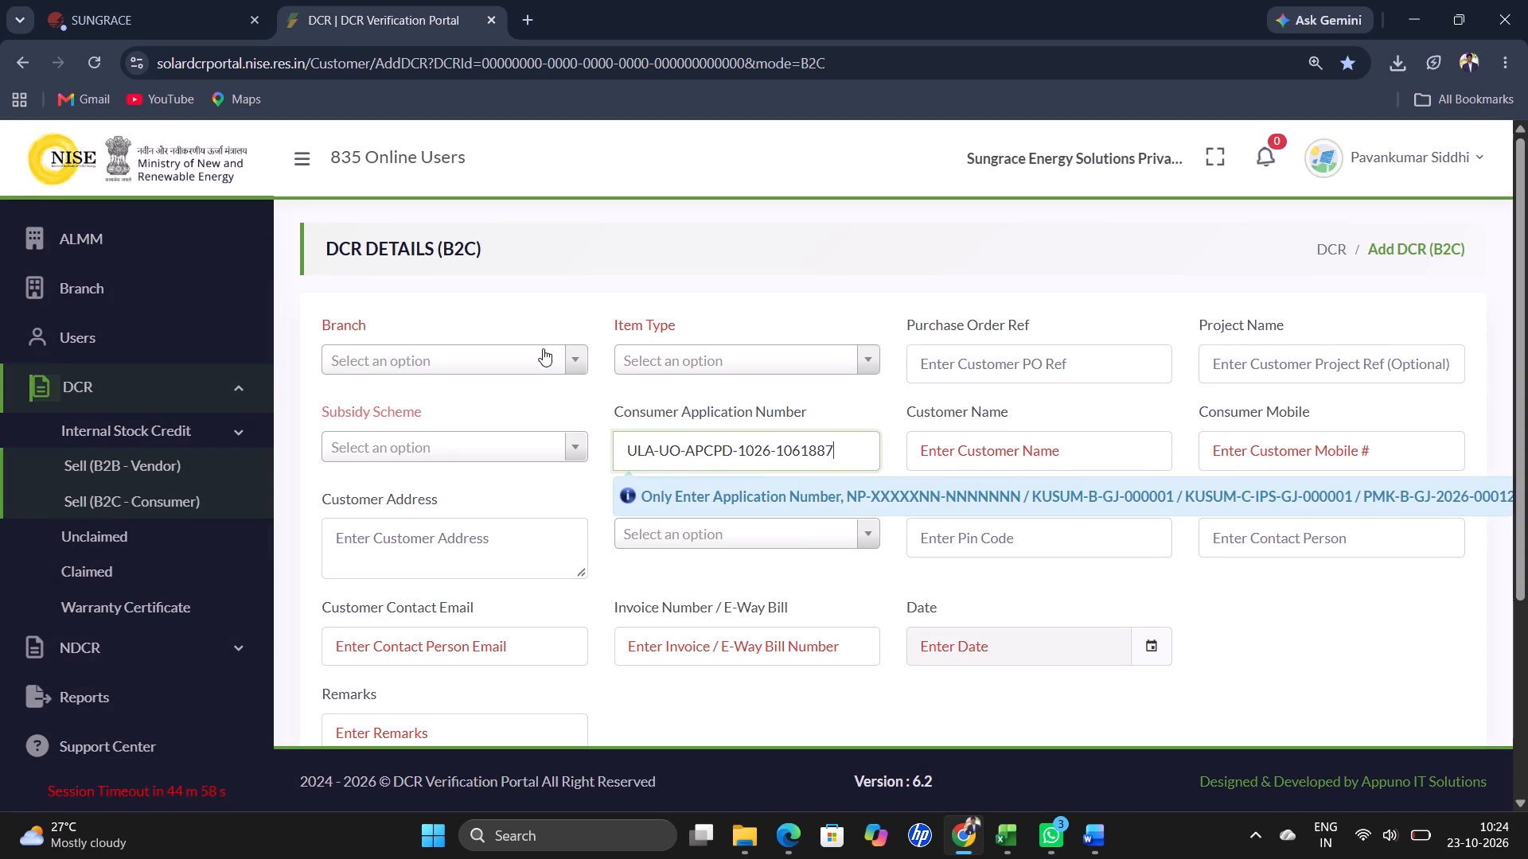
Set the branch to the Andhra Pradesh office, subsidy scheme to PM Surya Ghar: Muft Bijli Yojana and item type to Solar Panels.
{"action": "left_click", "coordinate": [541, 348]}
{"action": "left_click", "coordinate": [480, 453]}
{"action": "left_click", "coordinate": [482, 446]}
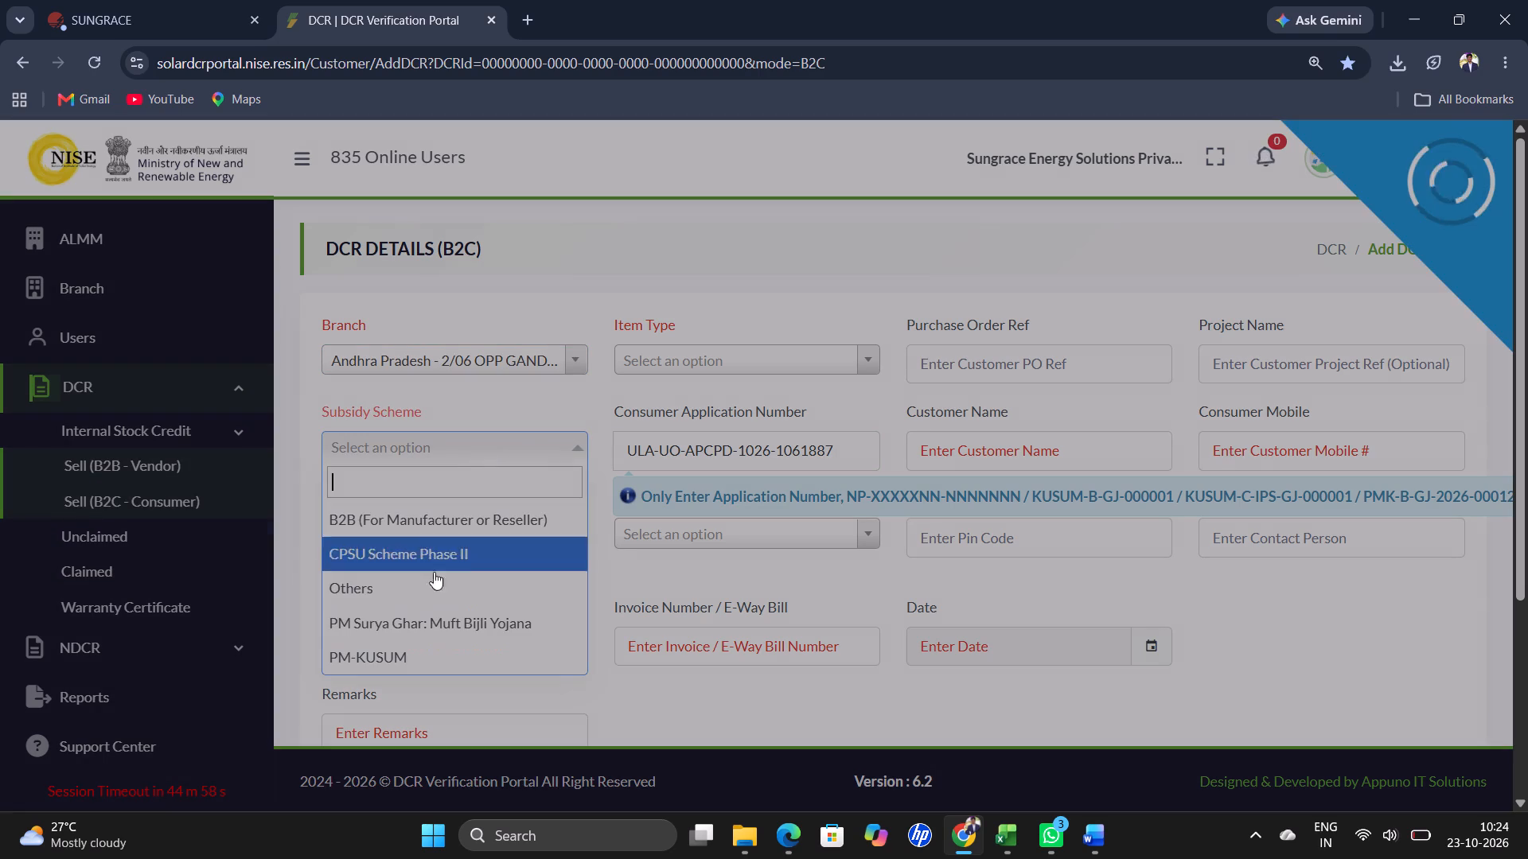
{"action": "left_click", "coordinate": [433, 608]}
{"action": "left_click_drag", "start_coordinate": [736, 340], "coordinate": [743, 352]}
{"action": "left_click", "coordinate": [743, 362]}
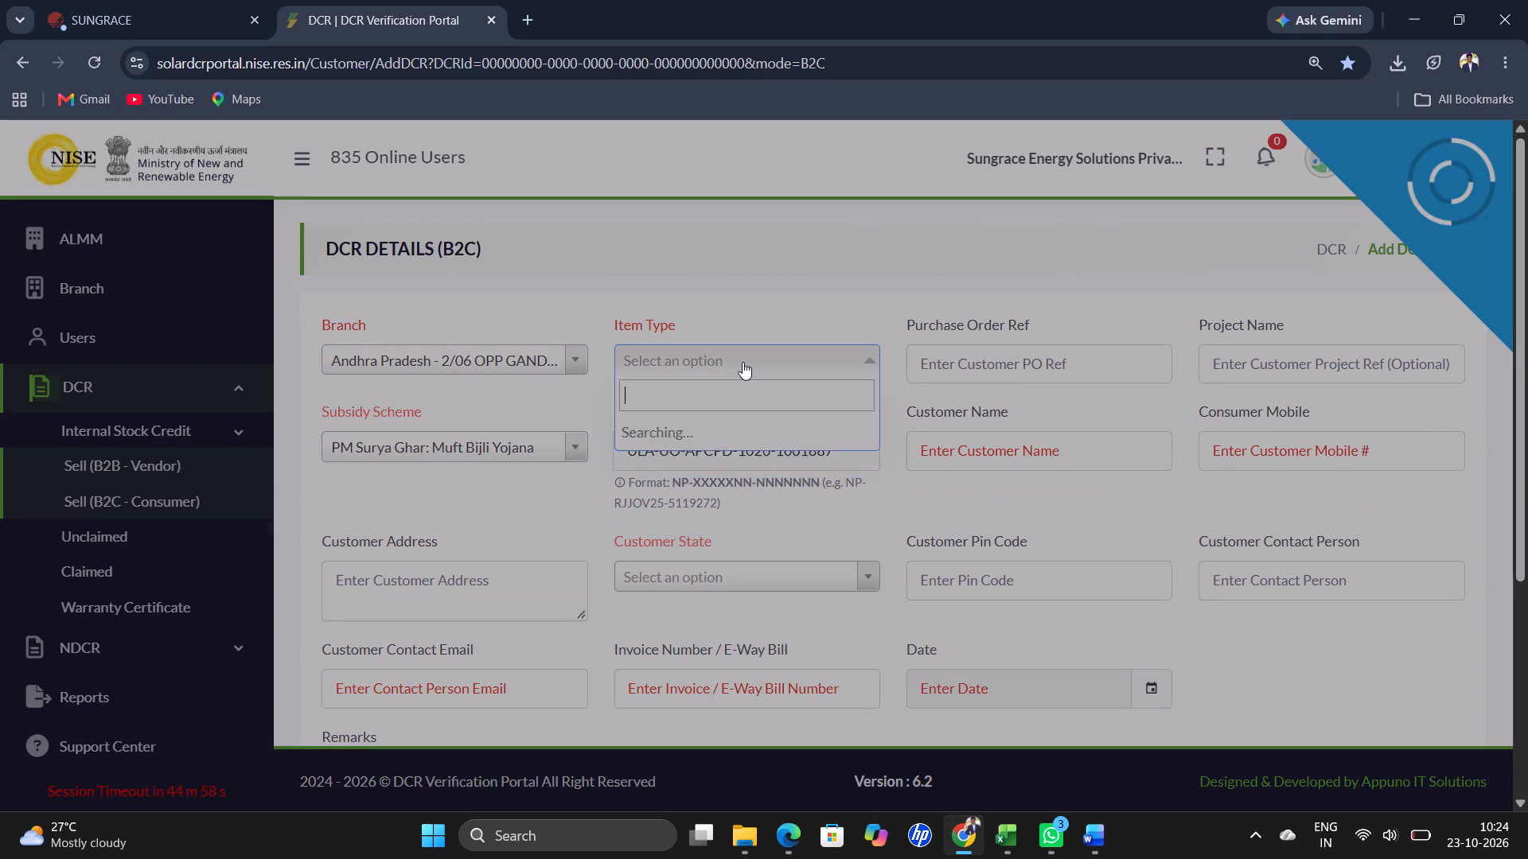
{"action": "left_click", "coordinate": [701, 437]}
{"action": "left_click", "coordinate": [917, 441]}
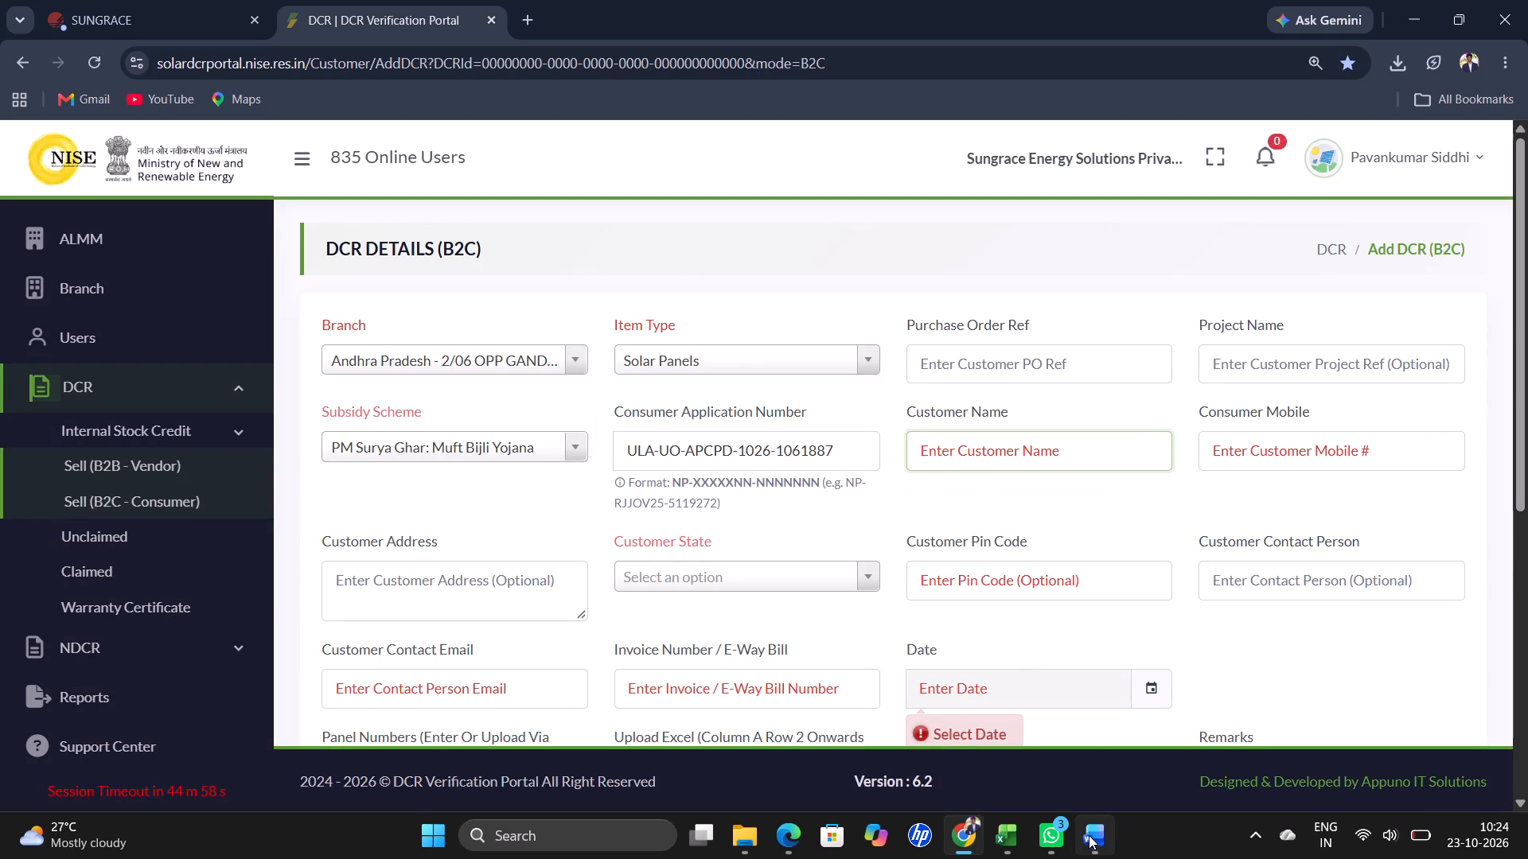
{"action": "left_click", "coordinate": [1112, 750]}
{"action": "scroll", "coordinate": [583, 457], "scroll_direction": "up", "scroll_amount": 11}
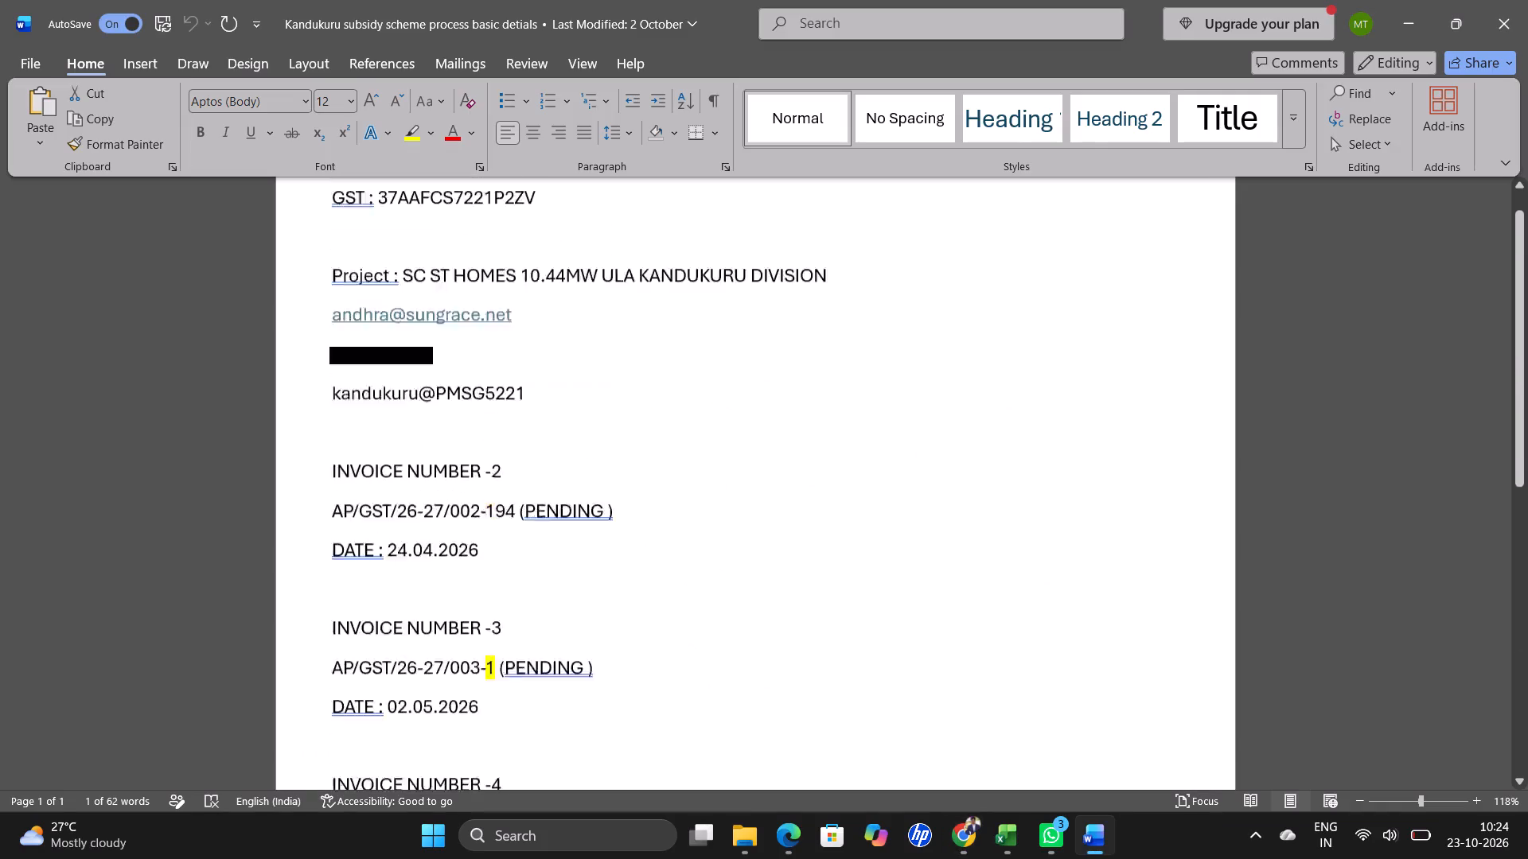
{"action": "scroll", "coordinate": [583, 457], "scroll_direction": "up", "scroll_amount": 7}
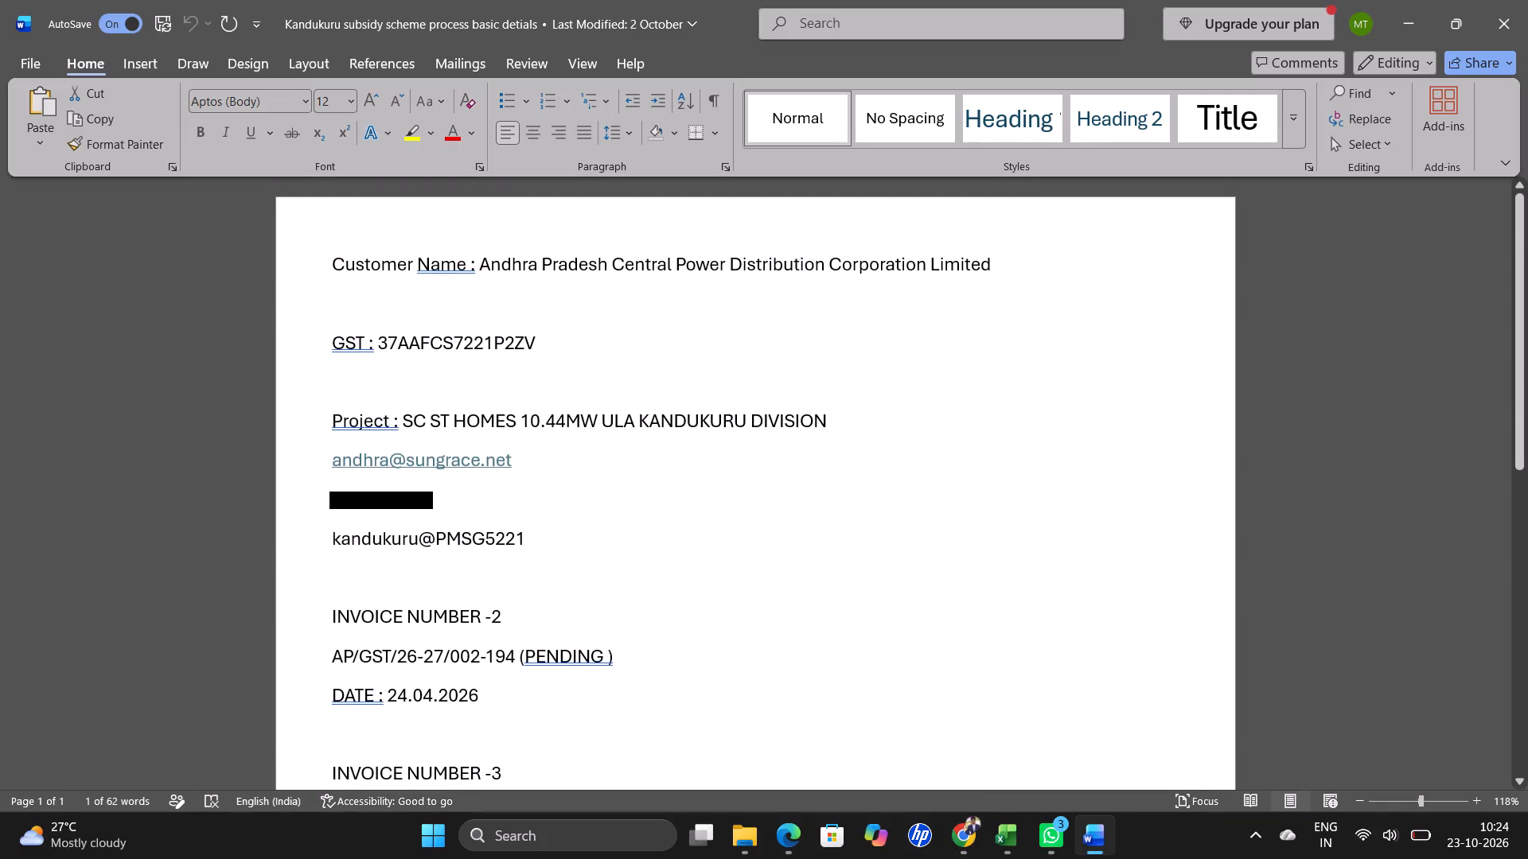
{"action": "left_click_drag", "start_coordinate": [485, 263], "coordinate": [982, 270]}
{"action": "key", "text": "ctrl+c"}
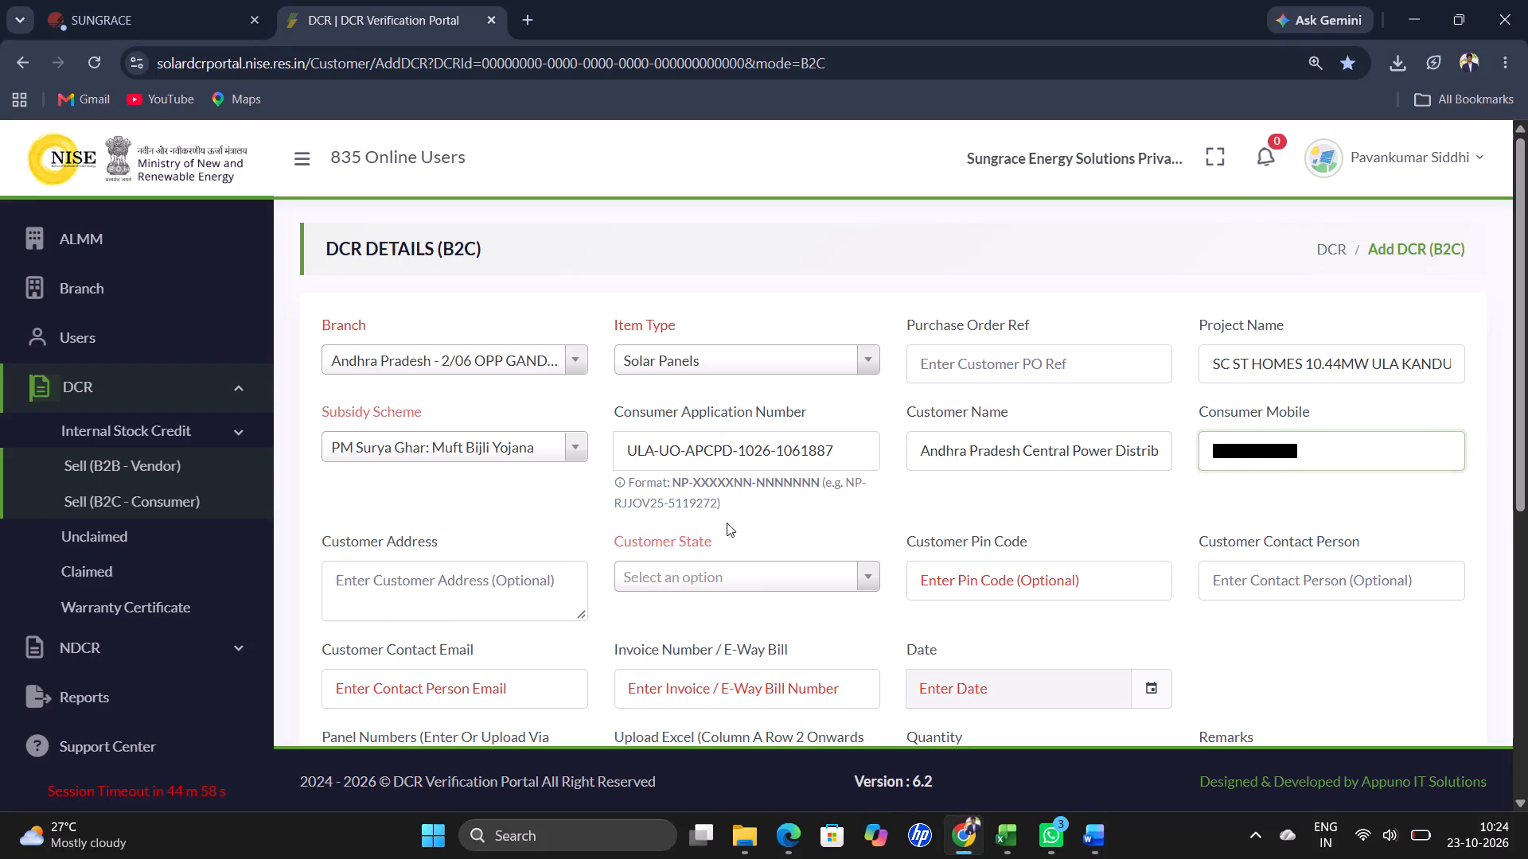
Set the customer state to Andhra Pradesh (37) and fill in the customer contact email.
{"action": "left_click", "coordinate": [719, 569]}
{"action": "left_click", "coordinate": [702, 424]}
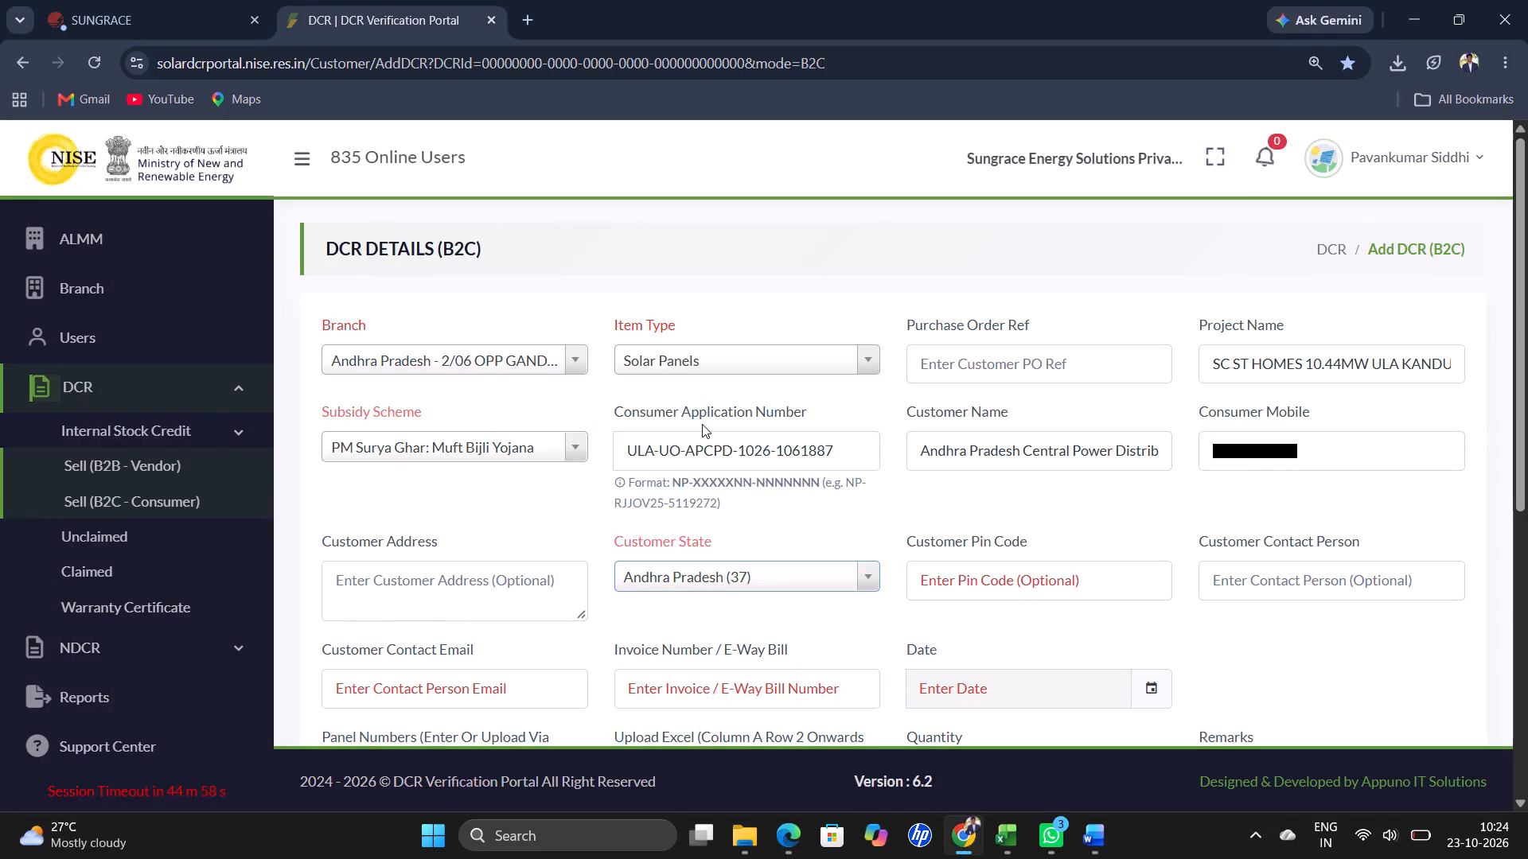
{"action": "scroll", "coordinate": [702, 424], "scroll_direction": "down", "scroll_amount": 3}
{"action": "left_click", "coordinate": [485, 397]}
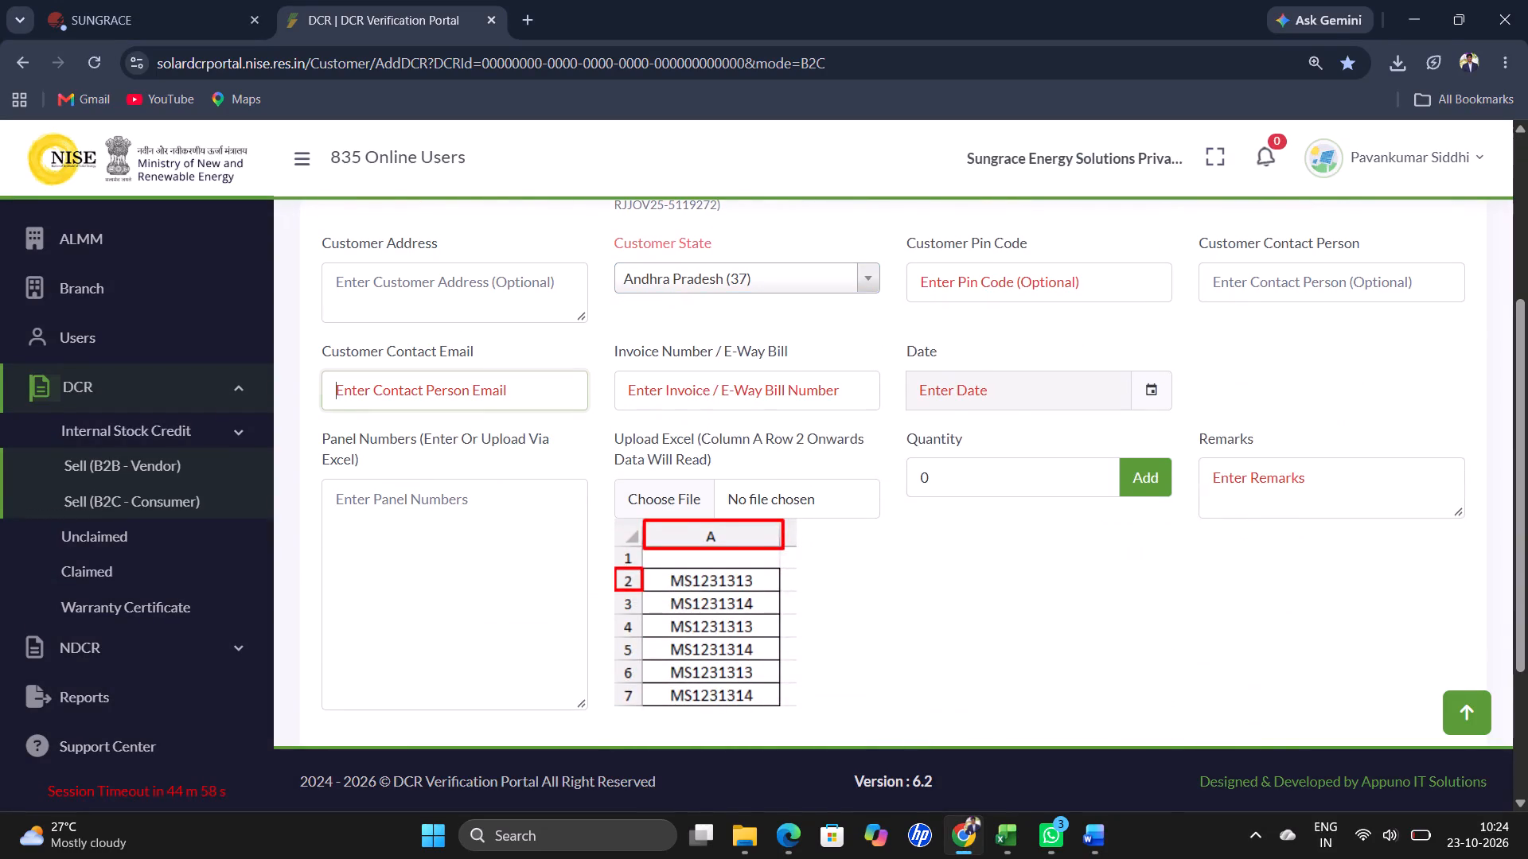
{"action": "left_click", "coordinate": [1105, 737]}
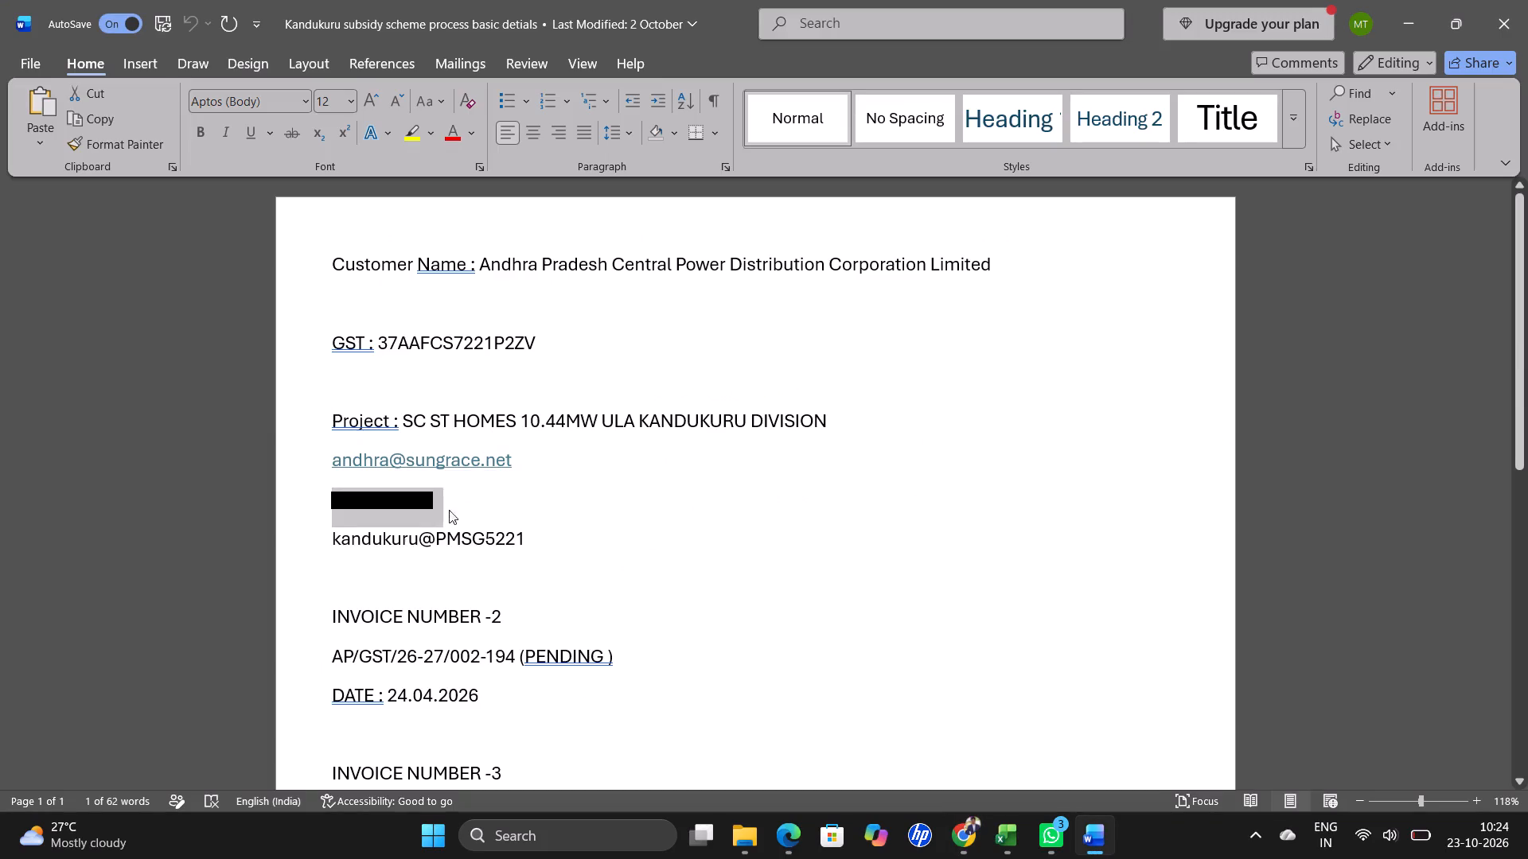
Copy the contact email address from the Word details document into the DCR form's customer contact email field.
{"action": "left_click_drag", "start_coordinate": [417, 463], "coordinate": [509, 462]}
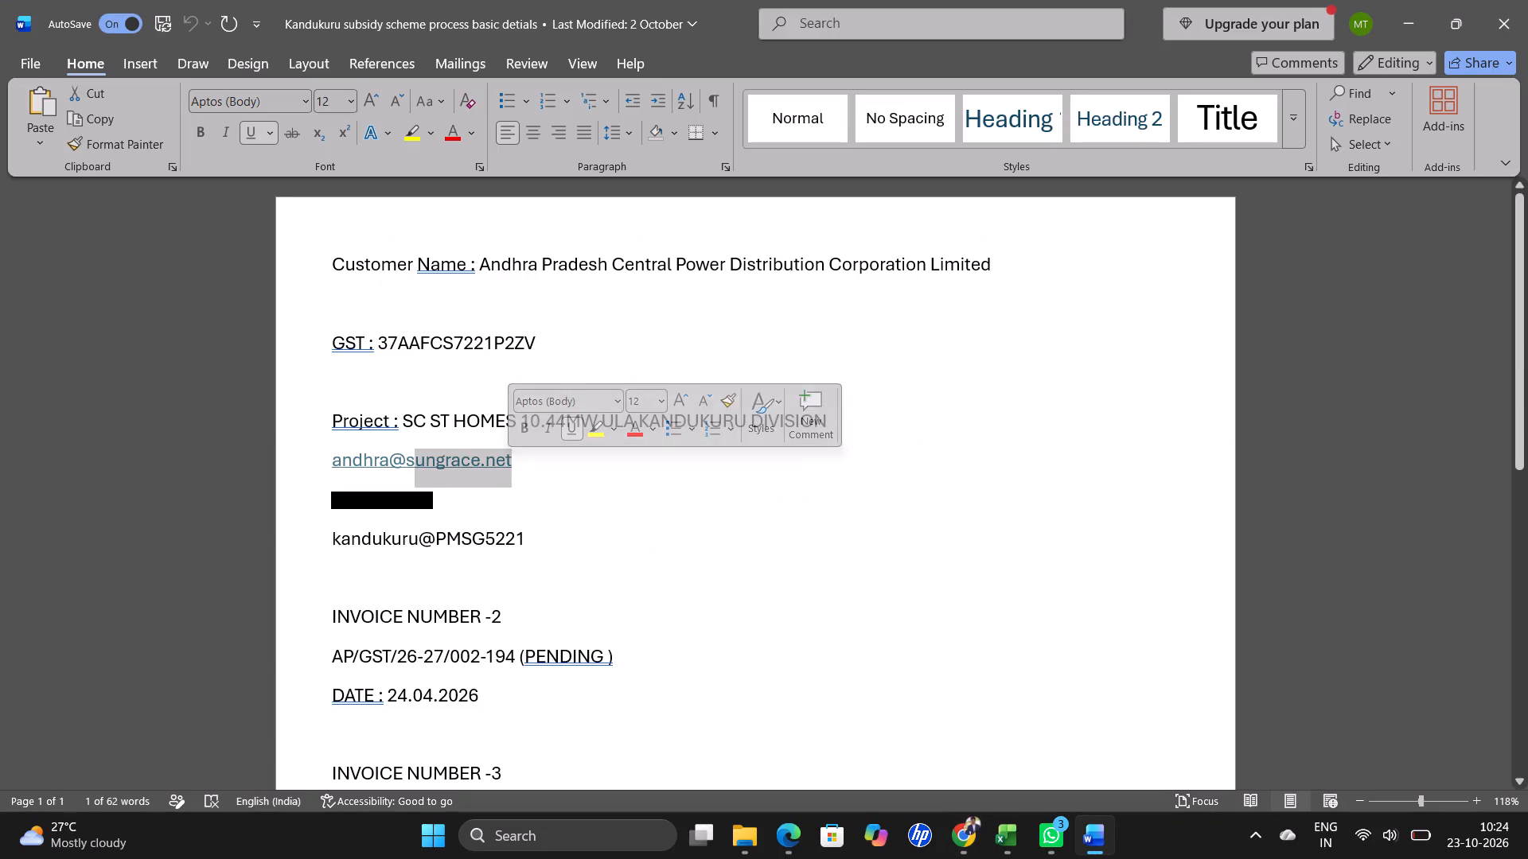
{"action": "left_click", "coordinate": [598, 496]}
{"action": "left_click_drag", "start_coordinate": [322, 457], "coordinate": [534, 465]}
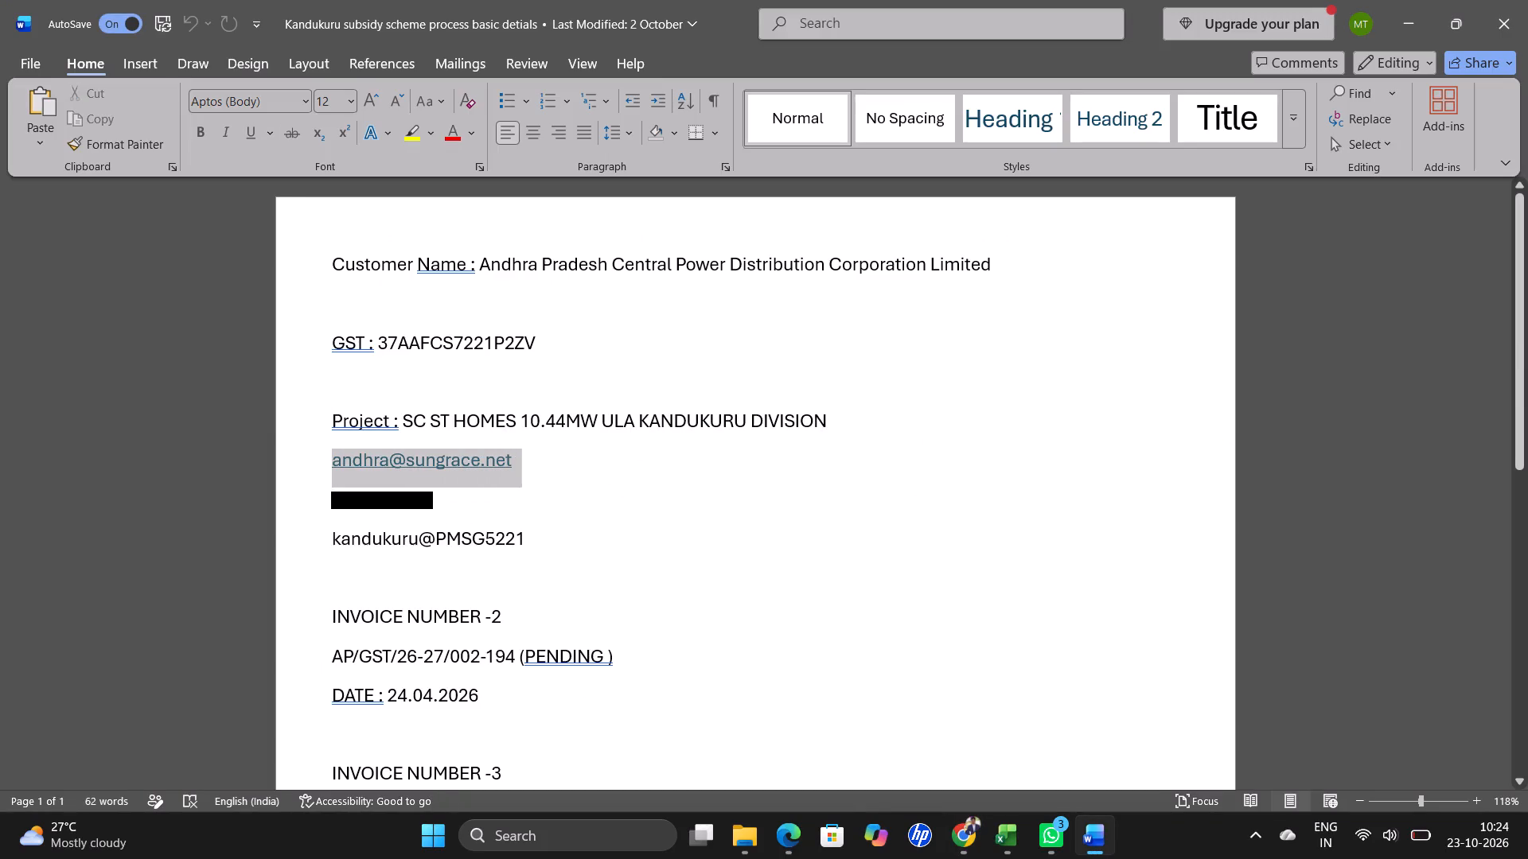
{"action": "left_click_drag", "start_coordinate": [534, 465], "coordinate": [538, 465]}
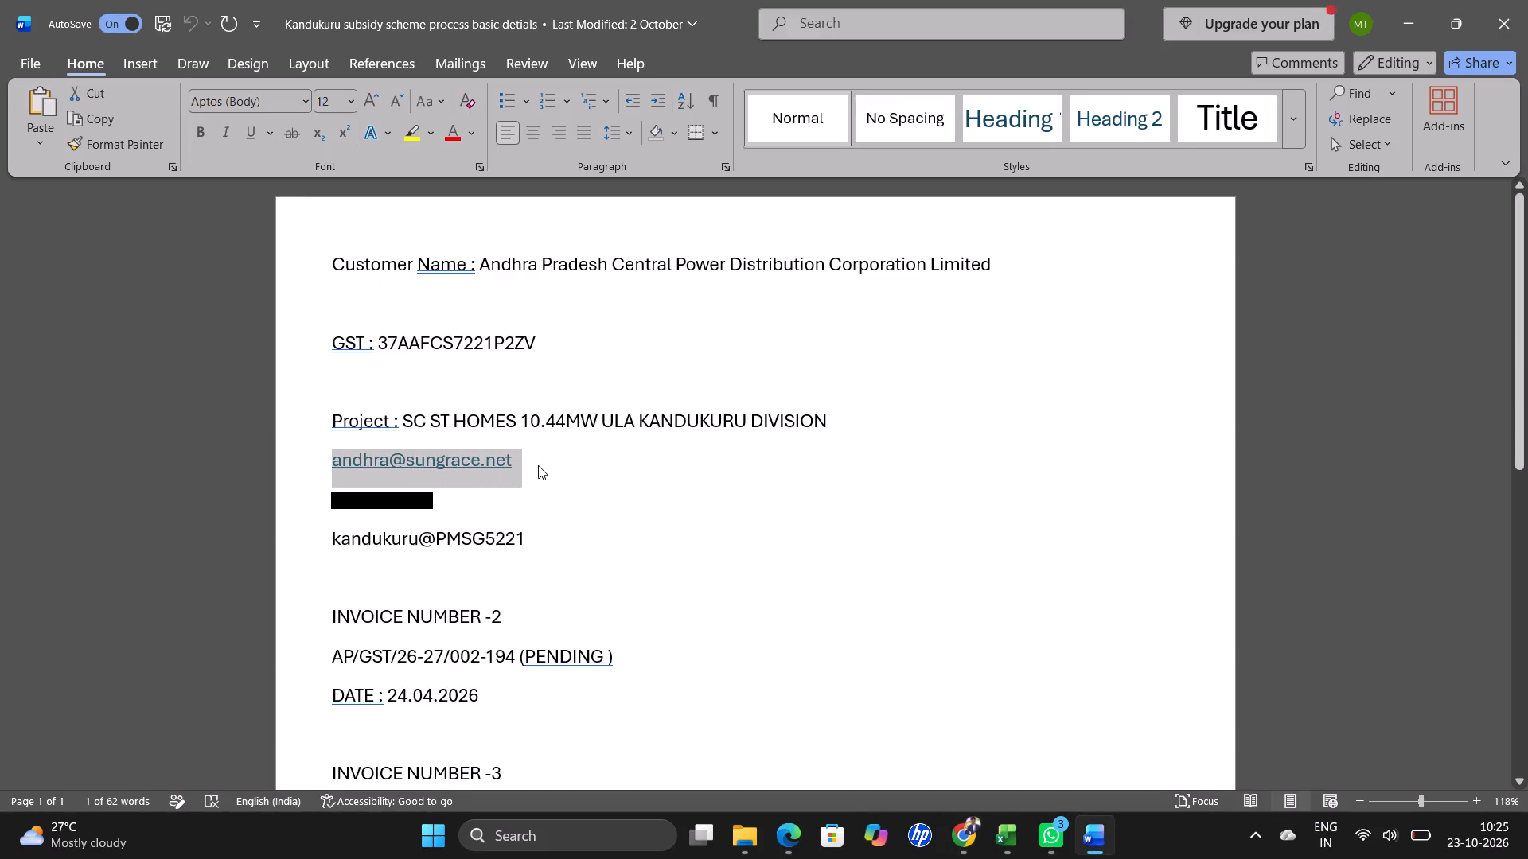
{"action": "key", "text": "ctrl+c"}
{"action": "left_click", "coordinate": [965, 728]}
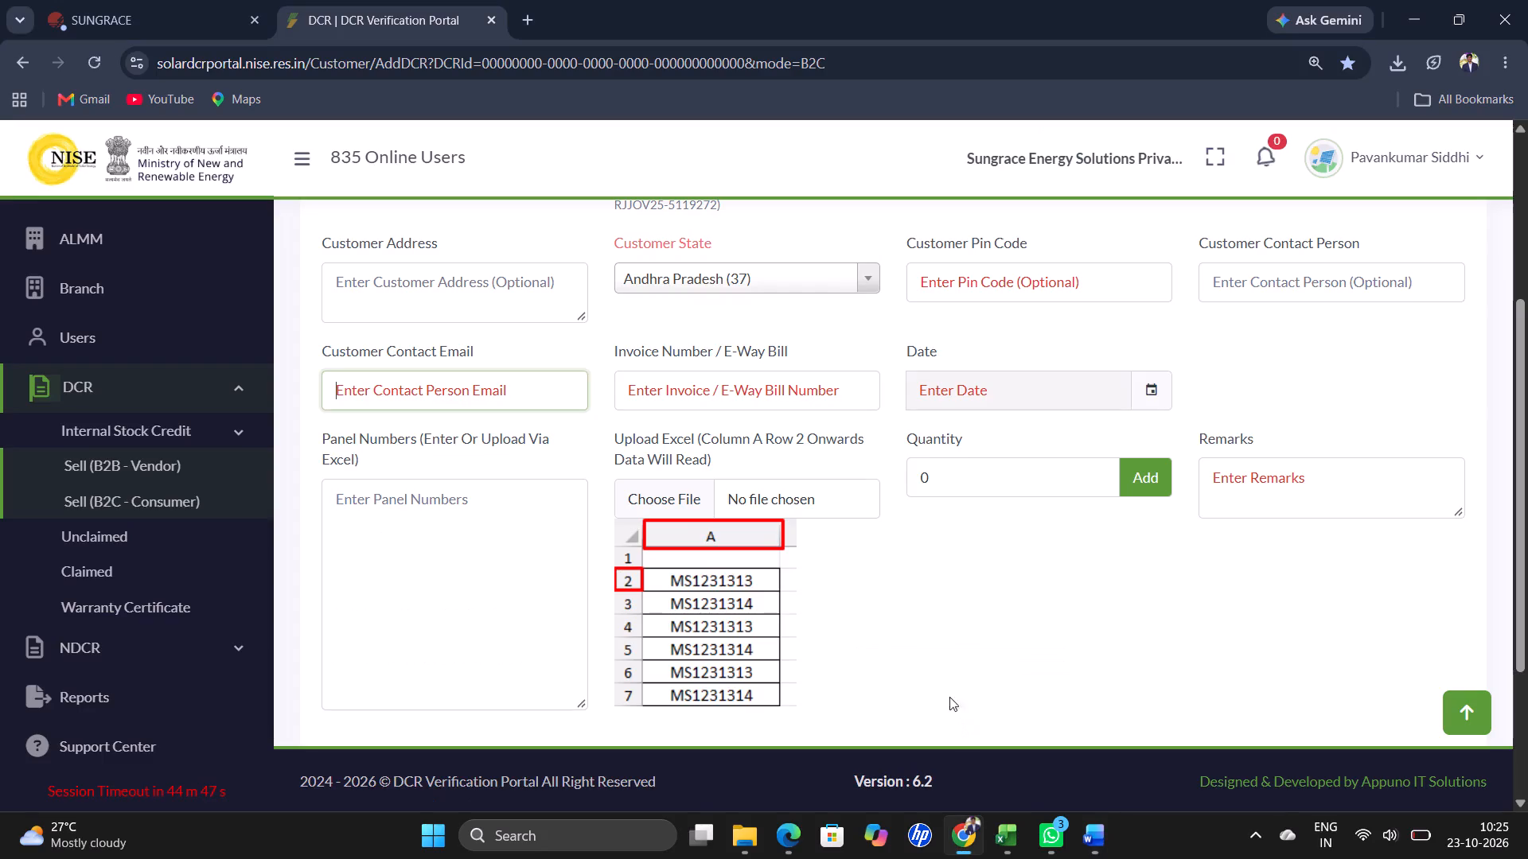
{"action": "key", "text": "ctrl+v"}
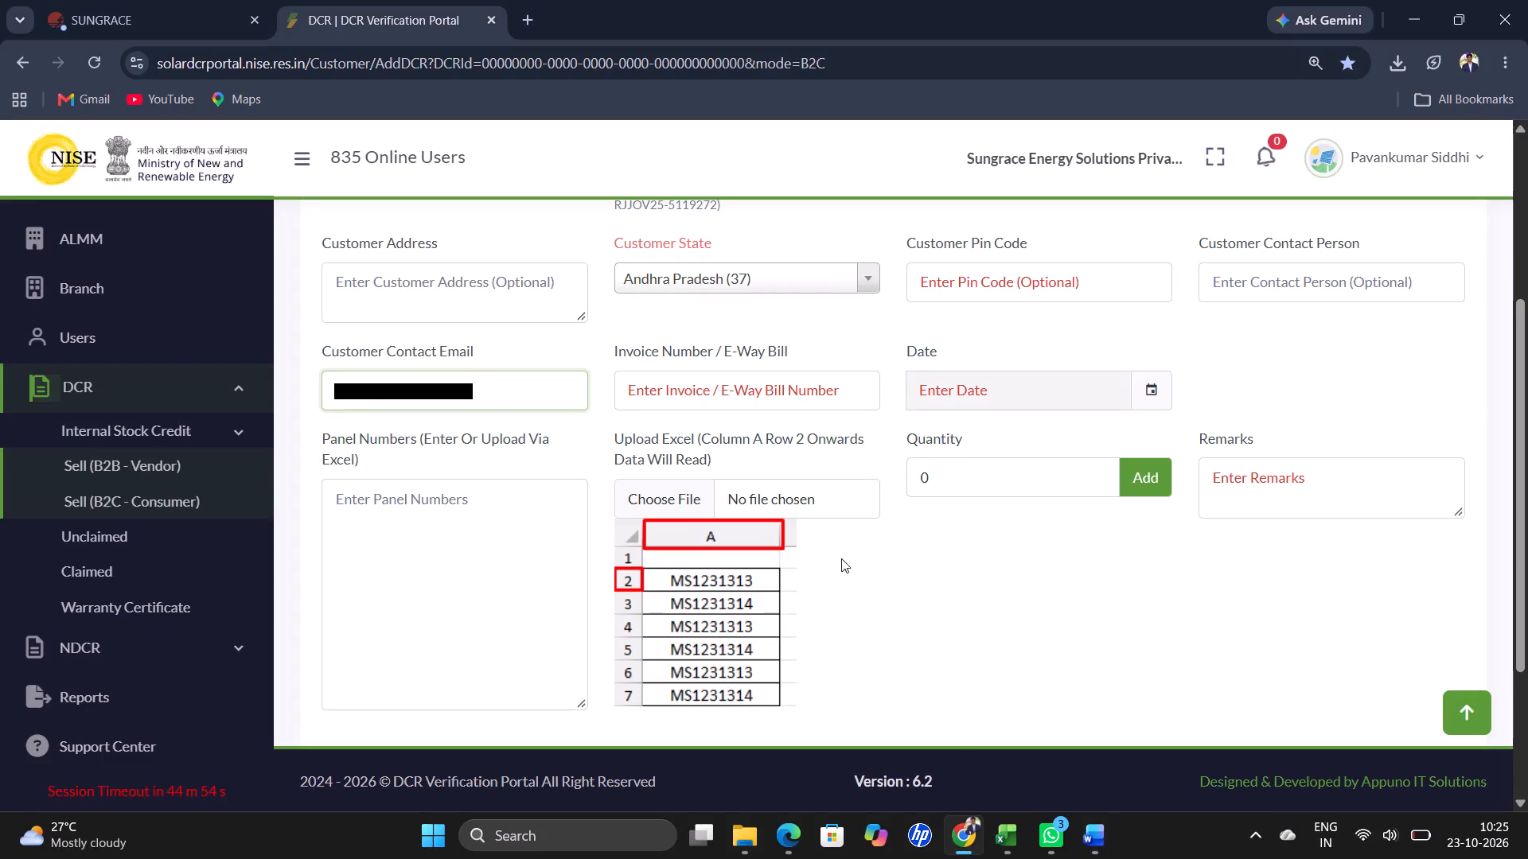
Copy AP/GST/26-27/006- under Invoice num 6 in the Word details document for the DCR form's invoice number field.
{"action": "left_click", "coordinate": [747, 398]}
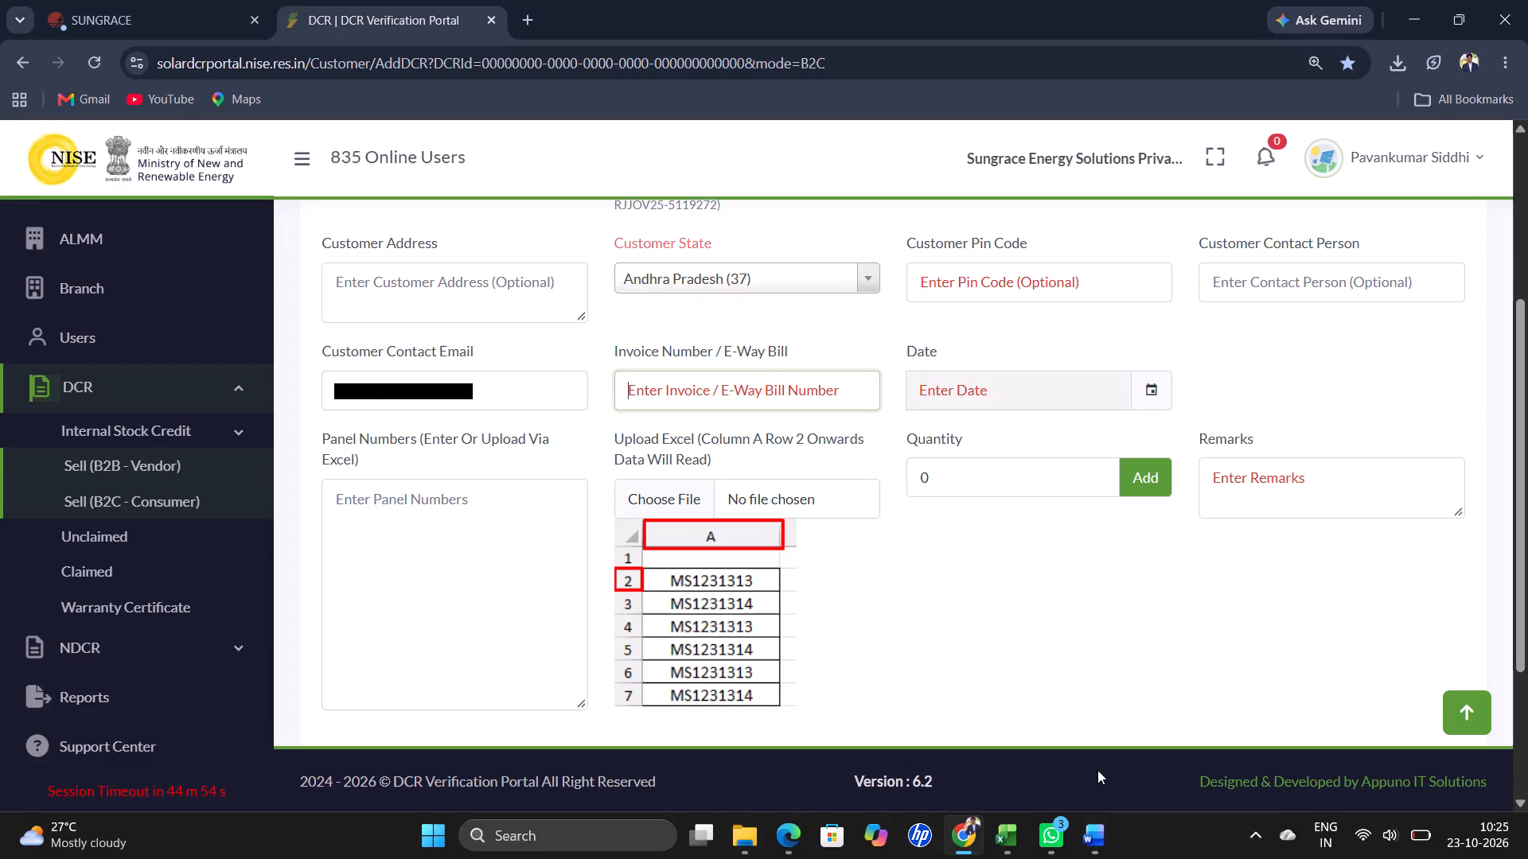
{"action": "left_click", "coordinate": [1058, 772]}
{"action": "scroll", "coordinate": [518, 455], "scroll_direction": "down", "scroll_amount": 4}
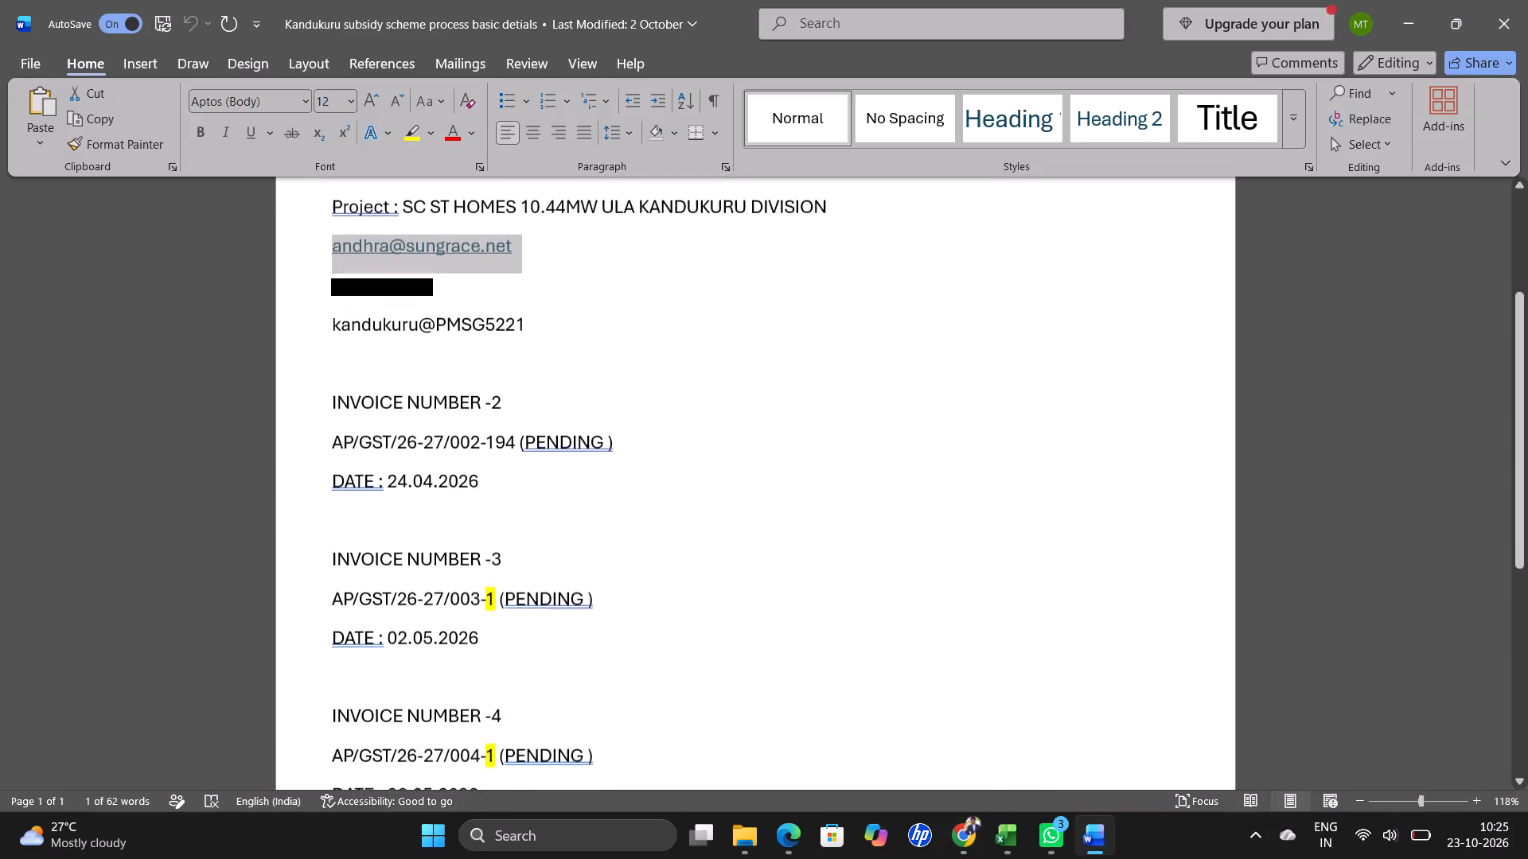
{"action": "scroll", "coordinate": [493, 434], "scroll_direction": "down", "scroll_amount": 12}
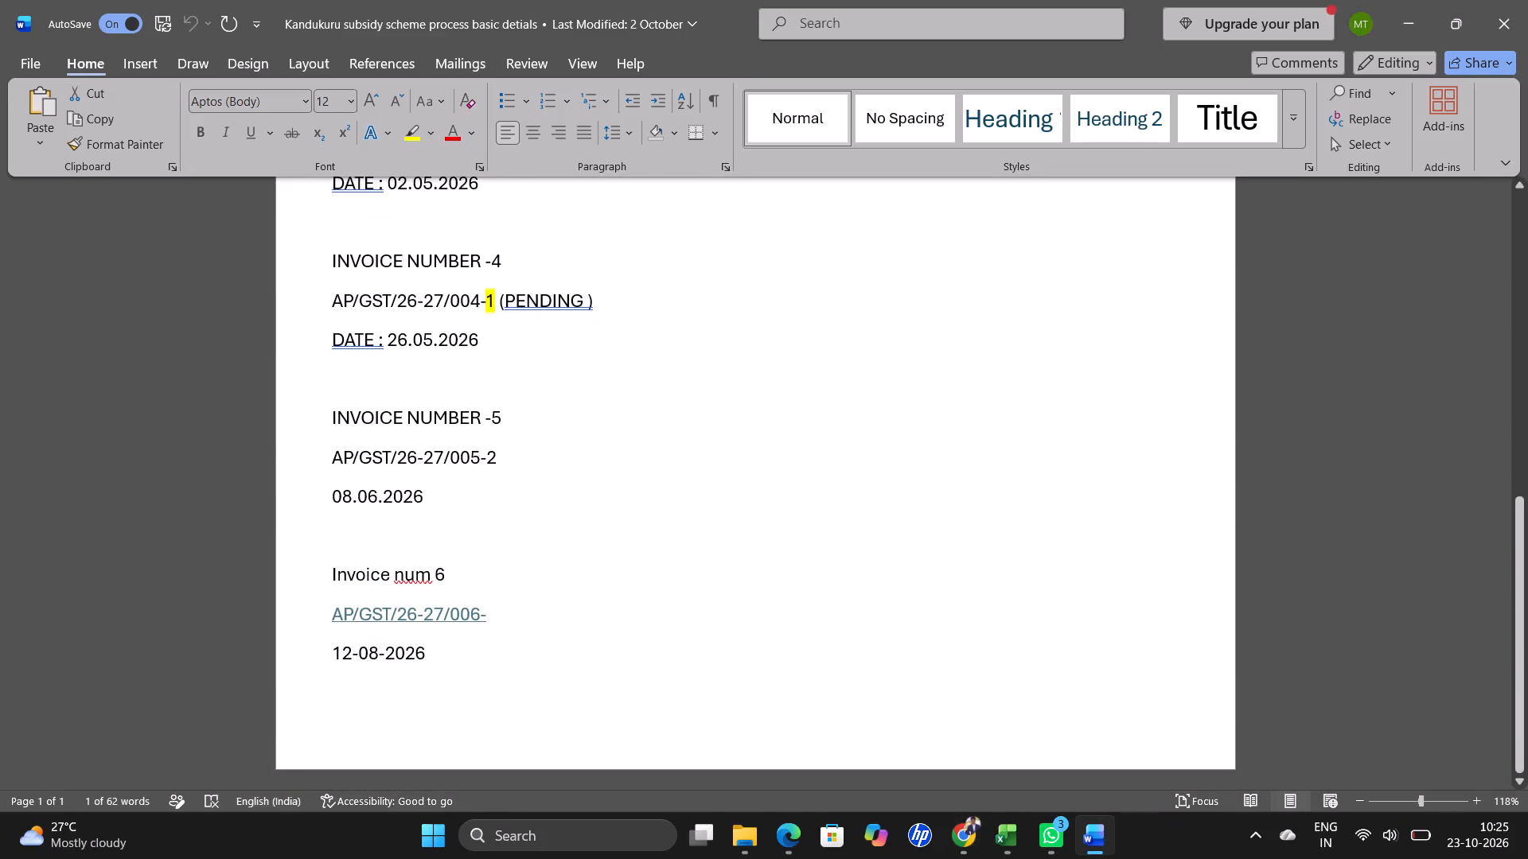
{"action": "left_click_drag", "start_coordinate": [327, 618], "coordinate": [520, 620]}
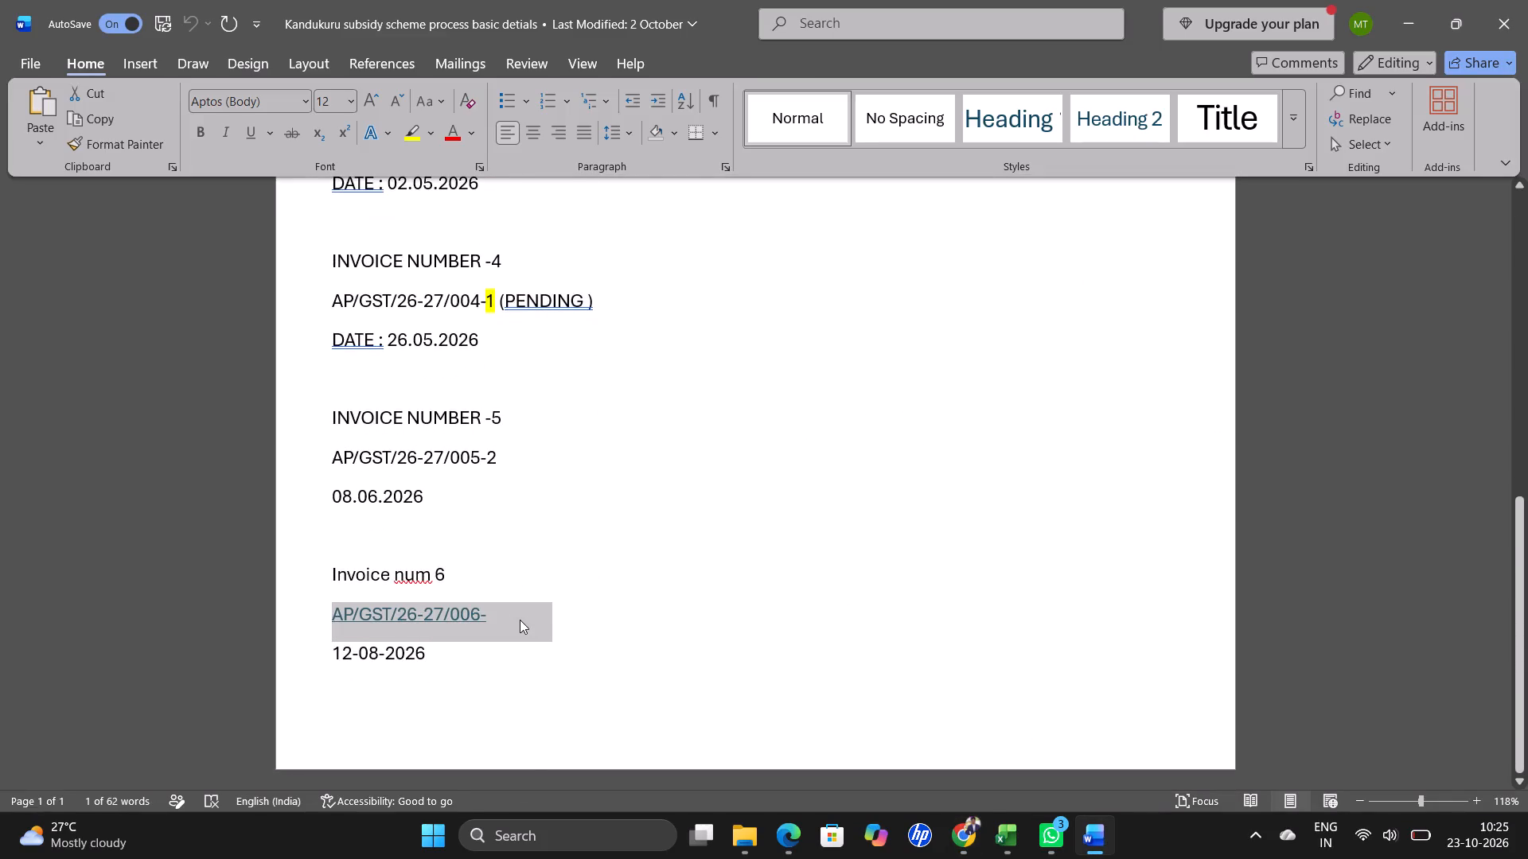
{"action": "key", "text": "ctrl+c"}
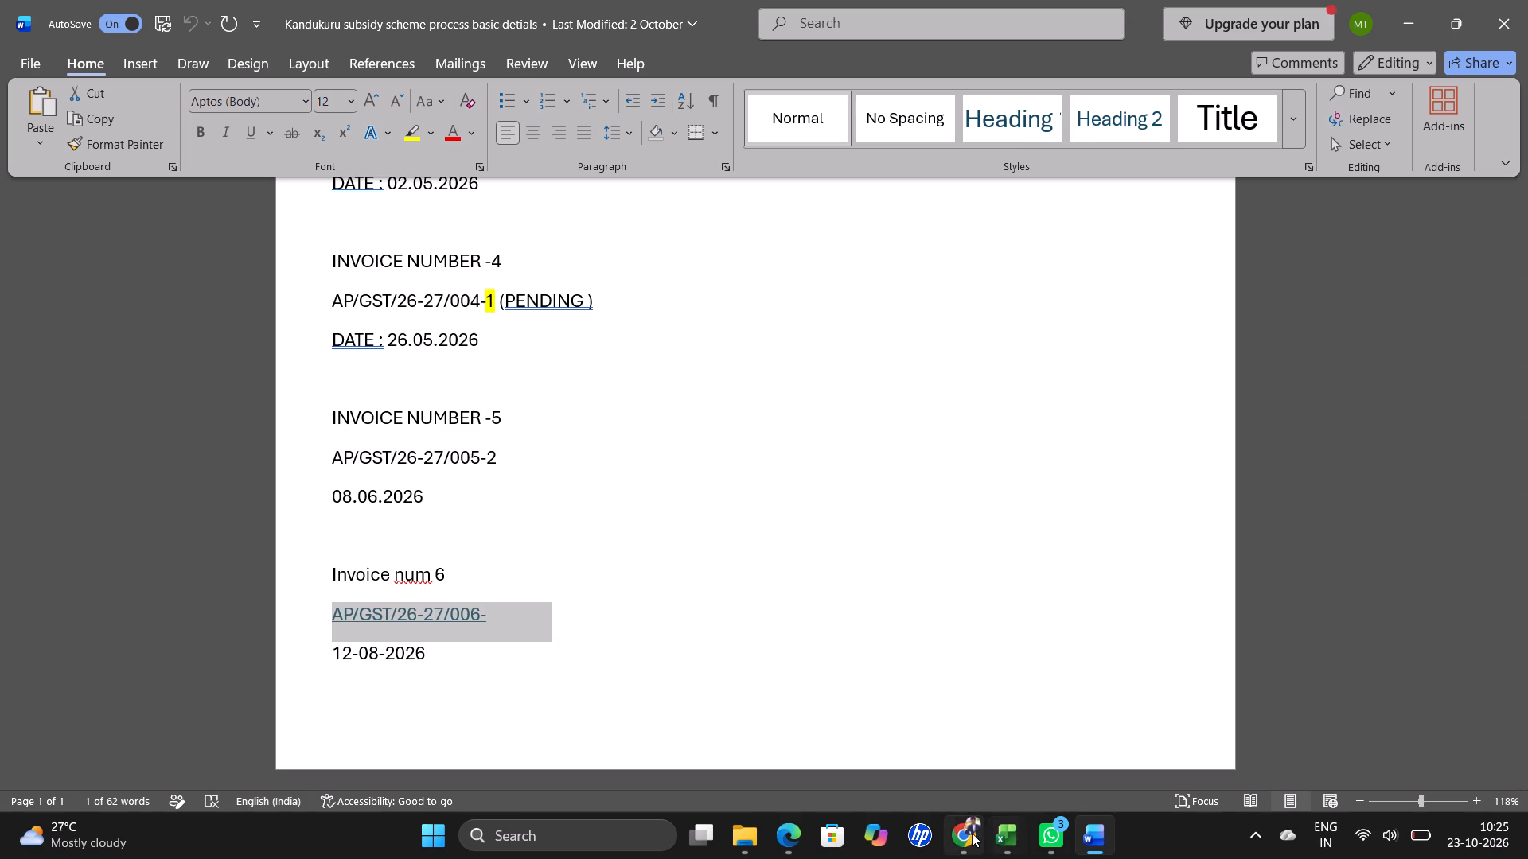
{"action": "left_click", "coordinate": [950, 748]}
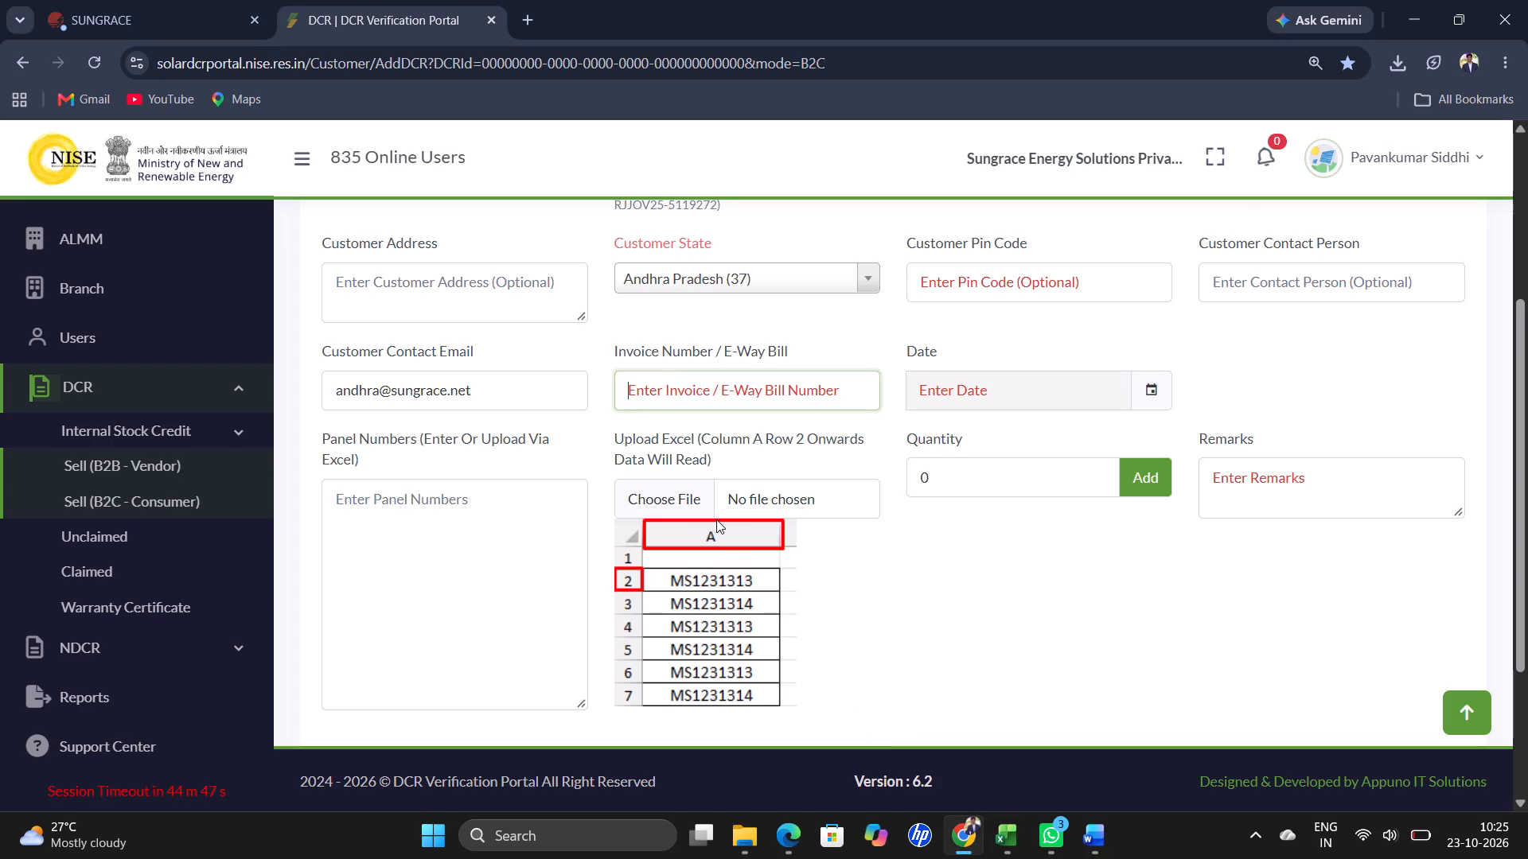
Enter AP/GST/26-27/007-39 as the invoice number in the DCR form.
{"action": "key", "text": "ctrl+v"}
{"action": "key", "text": "Left"}
{"action": "key", "text": "Left"}
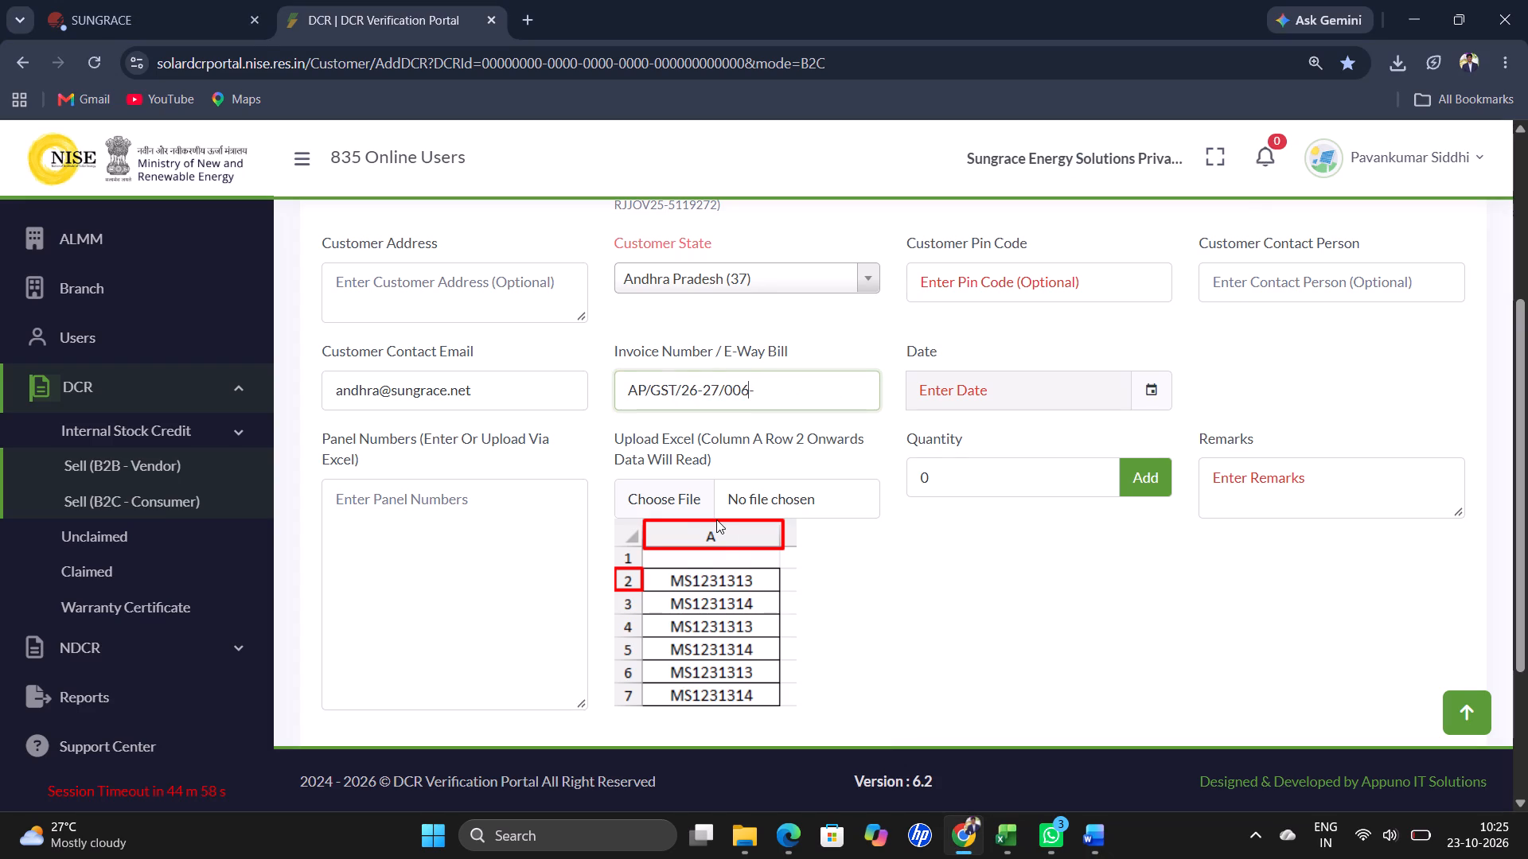
{"action": "key", "text": "BackSpace"}
{"action": "key", "text": "7"}
{"action": "key", "text": "Right"}
{"action": "type", "text": "39"}
Set the invoice date to 26-Aug-2026.
{"action": "left_click", "coordinate": [992, 397]}
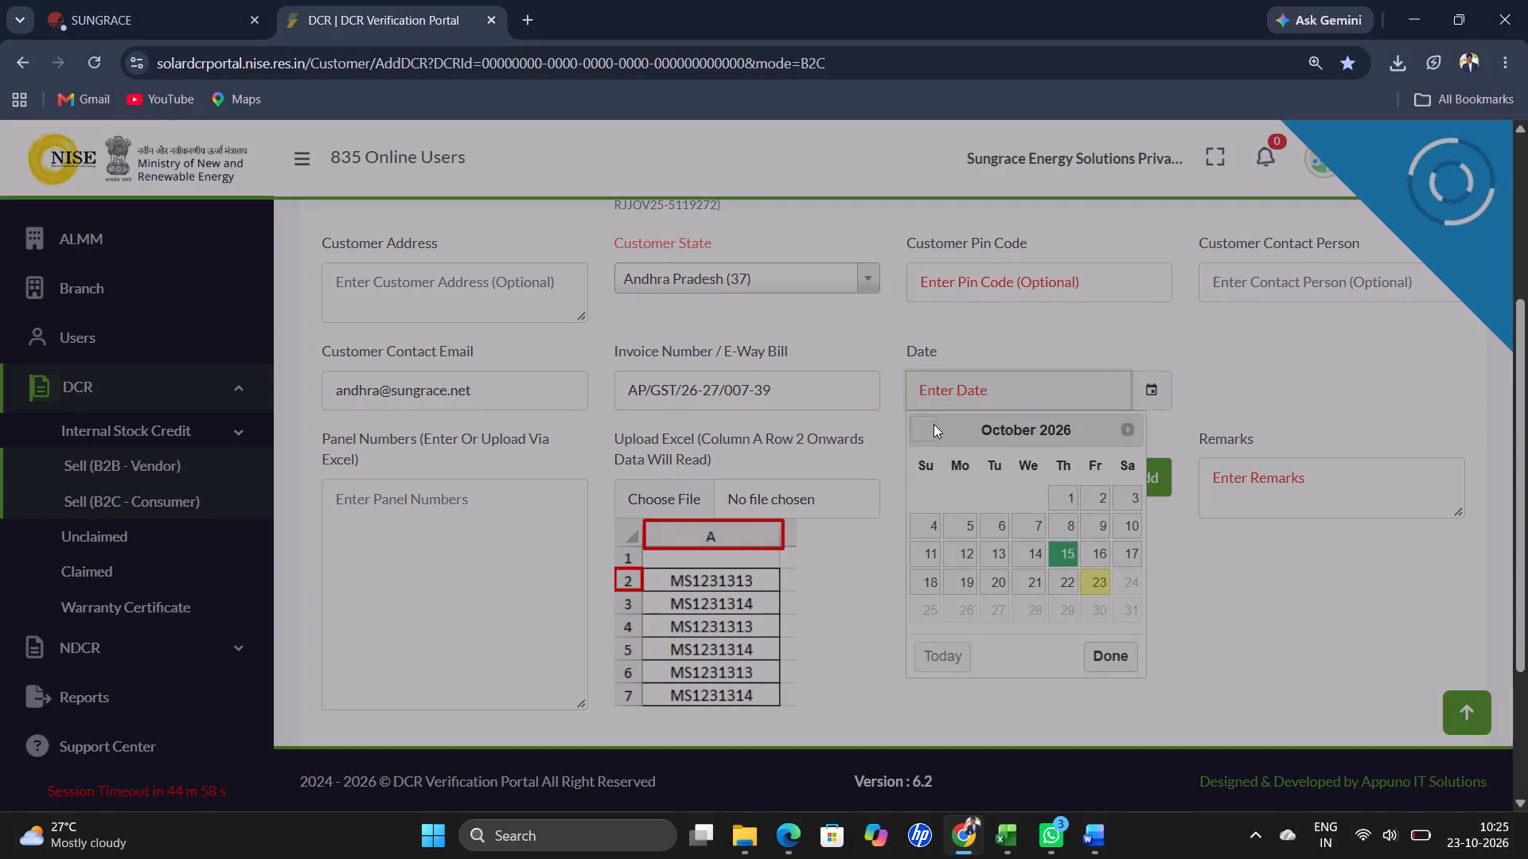
{"action": "double_click", "coordinate": [930, 432]}
{"action": "left_click", "coordinate": [1033, 600]}
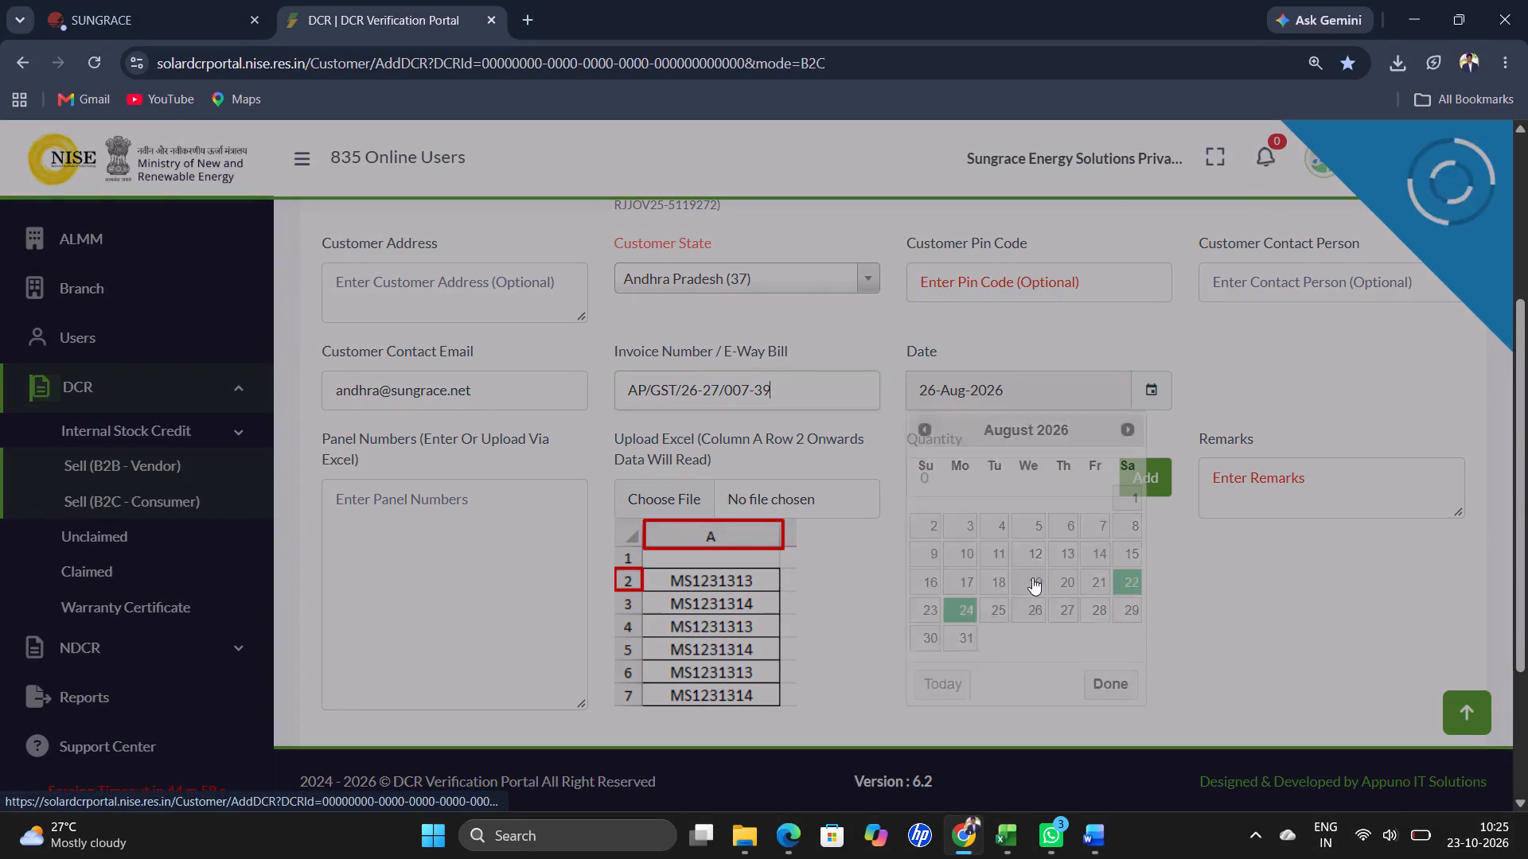
Copy the panel serial numbers from the SUNGRACE installation details into the DCR form's panel numbers.
{"action": "left_click", "coordinate": [516, 589]}
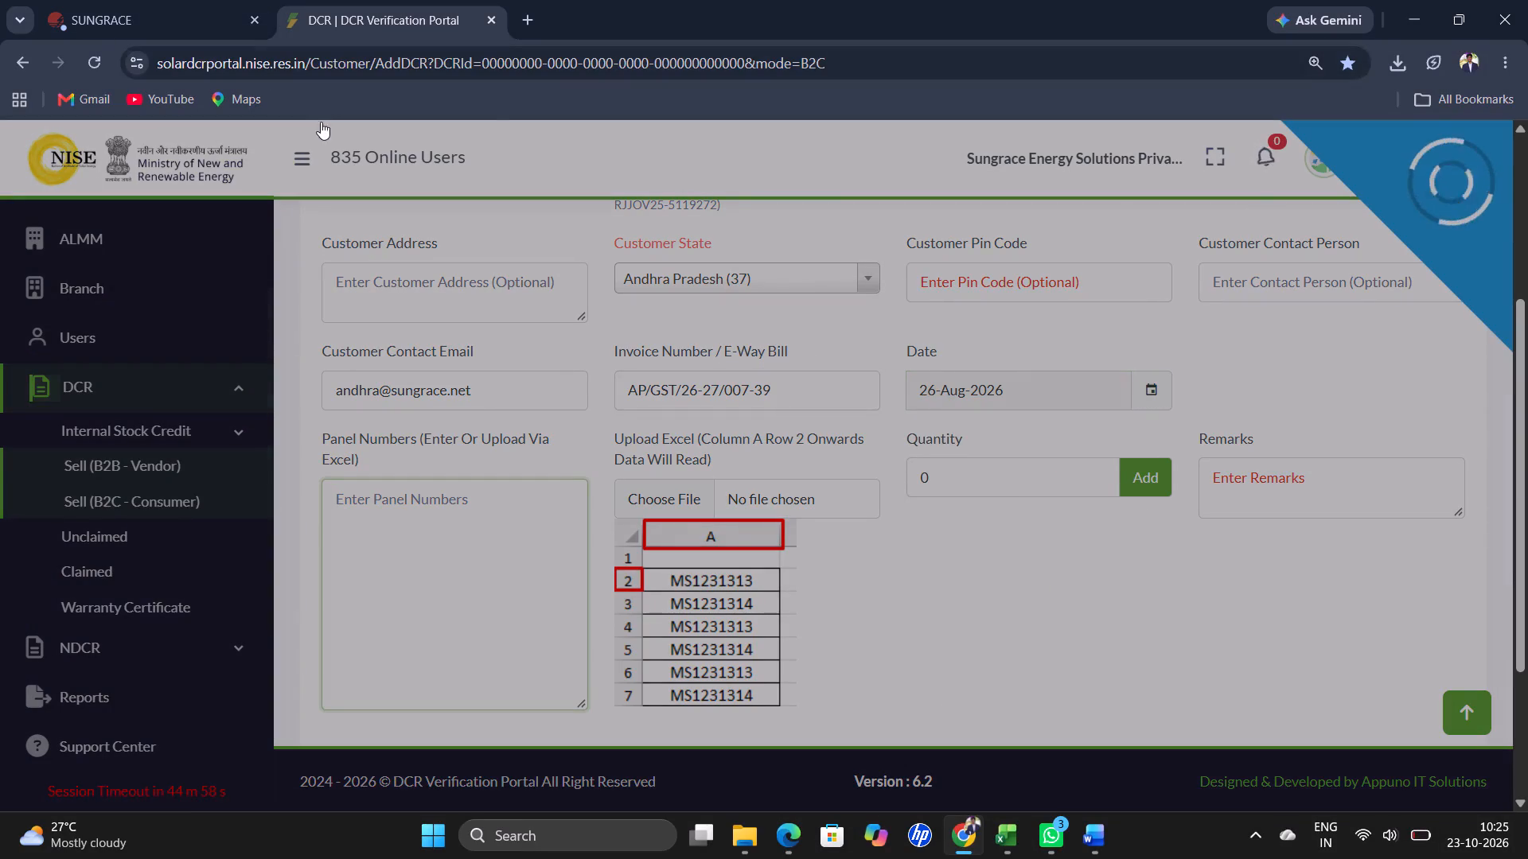
{"action": "left_click", "coordinate": [150, 14]}
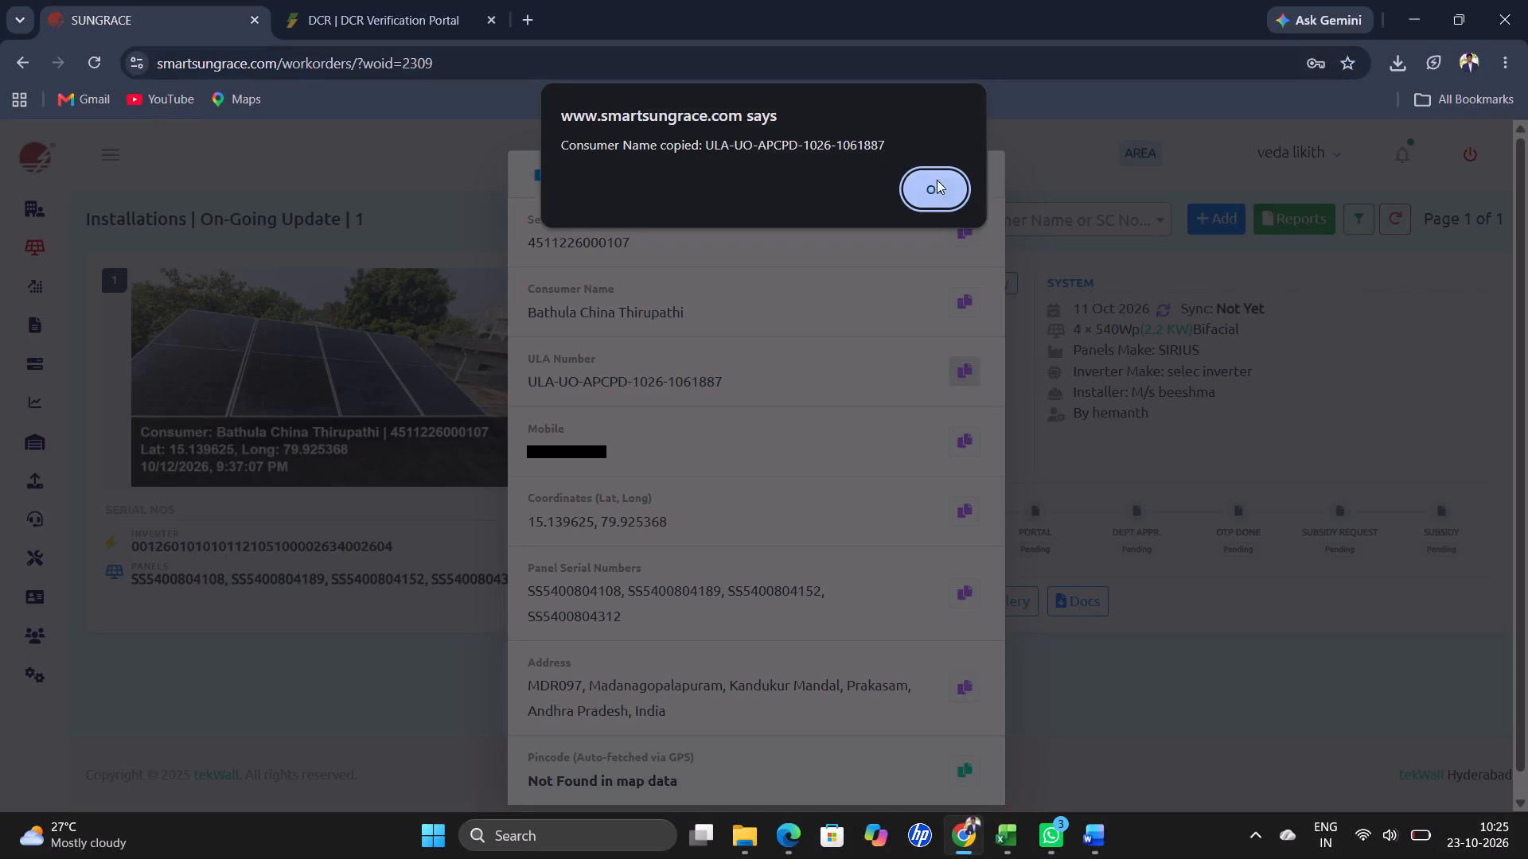
{"action": "left_click", "coordinate": [937, 180]}
{"action": "left_click", "coordinate": [969, 589]}
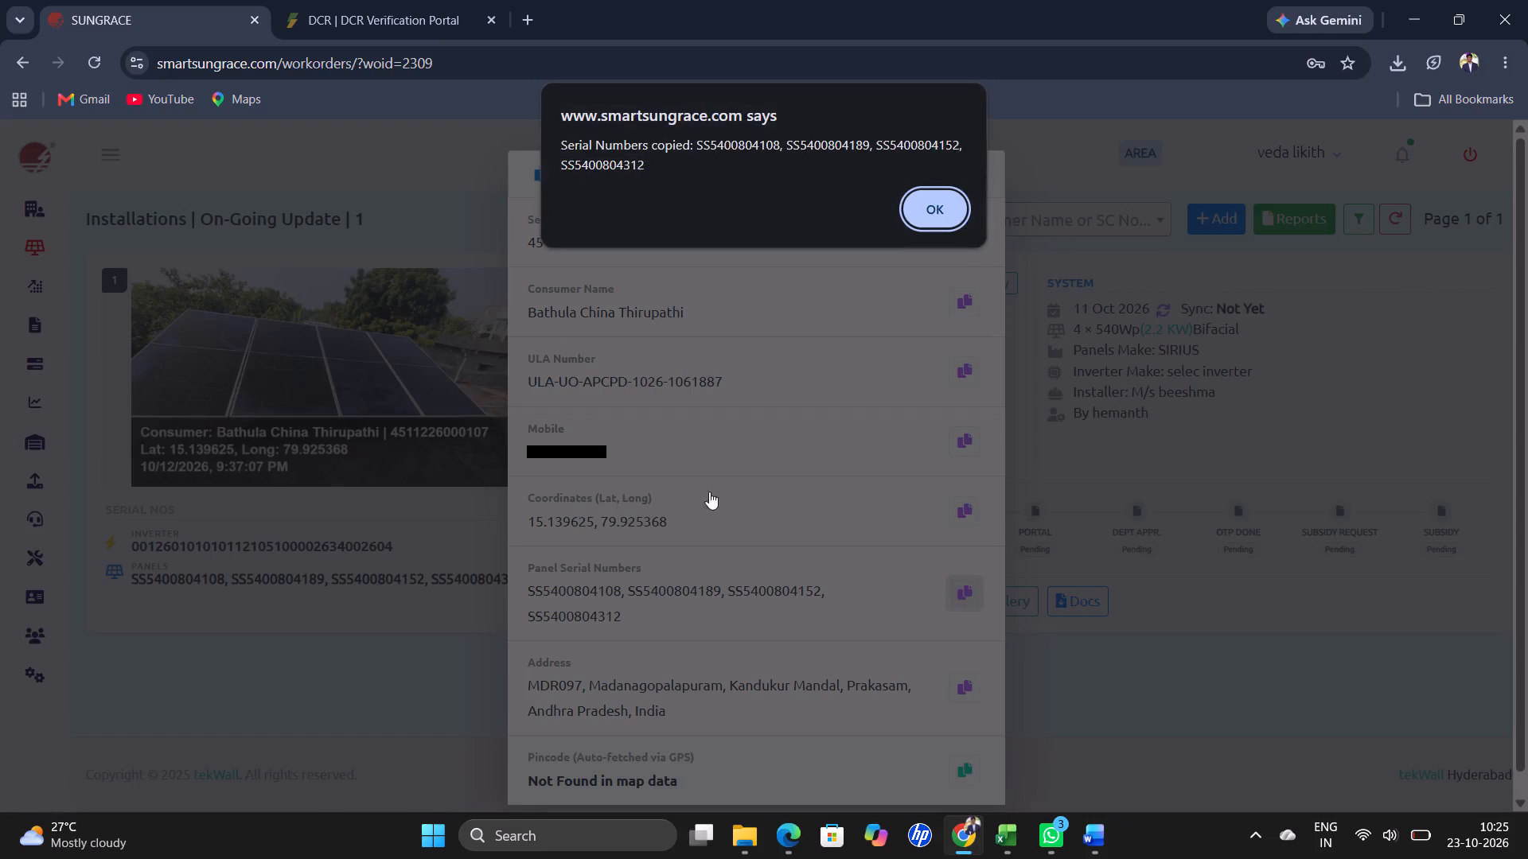
{"action": "left_click_drag", "start_coordinate": [307, 0], "coordinate": [342, 46]}
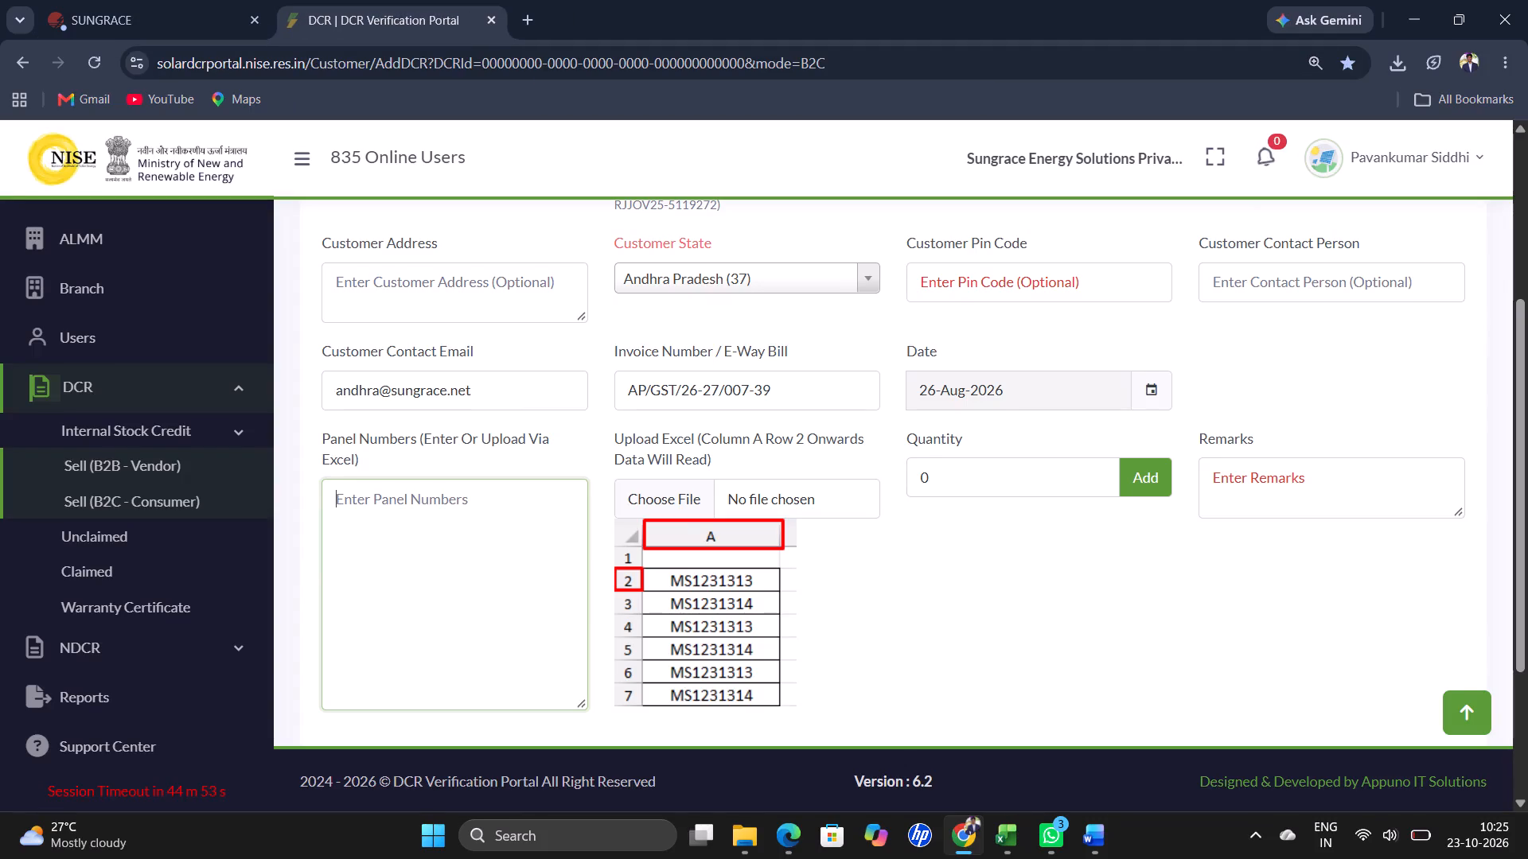
{"action": "key", "text": "ctrl+v"}
Reformat the pasted panel numbers so each of the four serials is on its own line without commas or spaces.
{"action": "key", "text": "Left"}
{"action": "key", "text": "Left"}
{"action": "key", "text": "Left"}
{"action": "key", "text": "Left"}
{"action": "key", "text": "Left"}
{"action": "key", "text": "Left"}
{"action": "key", "text": "Left"}
{"action": "key", "text": "Left"}
{"action": "key", "text": "Left"}
{"action": "key", "text": "Left"}
{"action": "key", "text": "Left"}
{"action": "key", "text": "Left"}
{"action": "key", "text": "Left"}
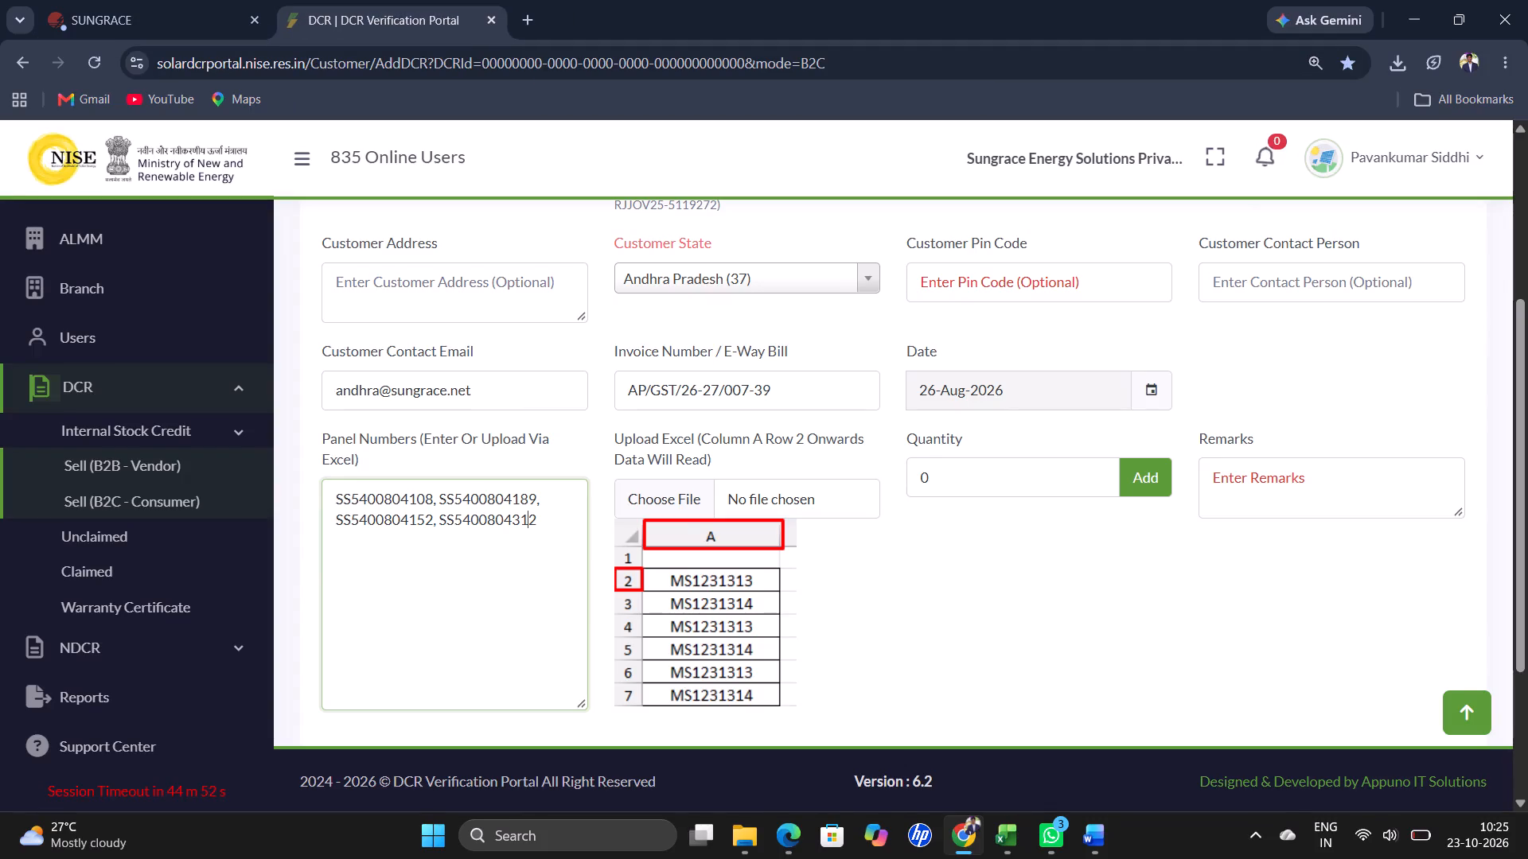
{"action": "key", "text": "Right"}
{"action": "key", "text": "BackSpace"}
{"action": "key", "text": "BackSpace"}
{"action": "key", "text": "Return"}
{"action": "key", "text": "Up"}
{"action": "key", "text": "Up"}
{"action": "key", "text": "Up"}
{"action": "key", "text": "Up"}
{"action": "key", "text": "Up"}
{"action": "key", "text": "Up"}
{"action": "key", "text": "Up"}
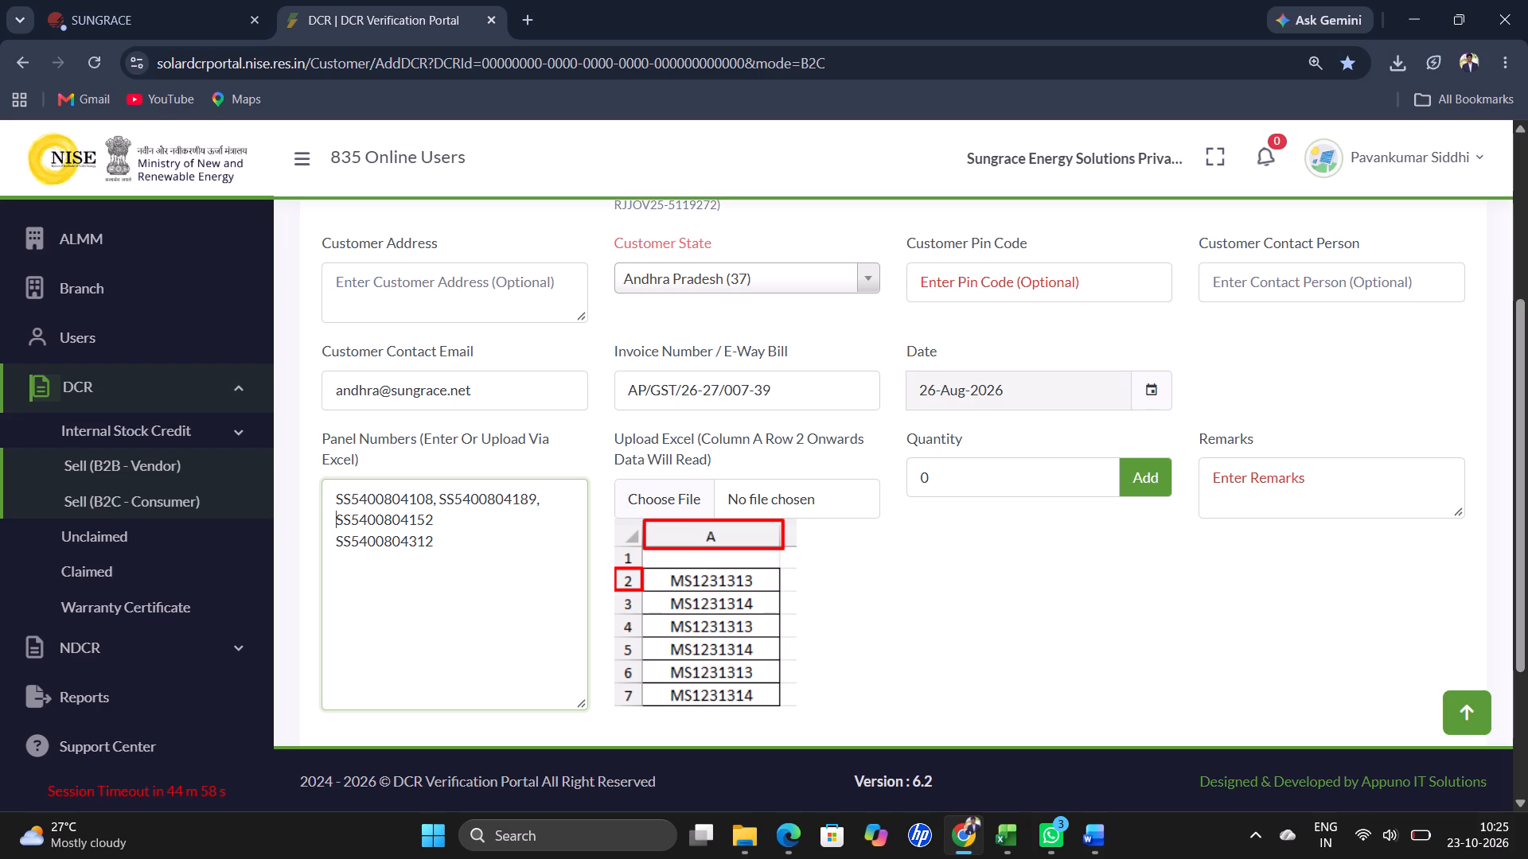
{"action": "key", "text": "Right"}
{"action": "key", "text": "Right"}
{"action": "key", "text": "Right"}
{"action": "key", "text": "Right"}
{"action": "key", "text": "Right"}
{"action": "key", "text": "Right"}
{"action": "key", "text": "Right"}
{"action": "key", "text": "Right"}
{"action": "key", "text": "Right"}
{"action": "key", "text": "Right"}
{"action": "key", "text": "Right"}
{"action": "key", "text": "Right"}
{"action": "key", "text": "Right"}
{"action": "key", "text": "Right"}
{"action": "key", "text": "Right"}
{"action": "key", "text": "Left"}
{"action": "key", "text": "BackSpace"}
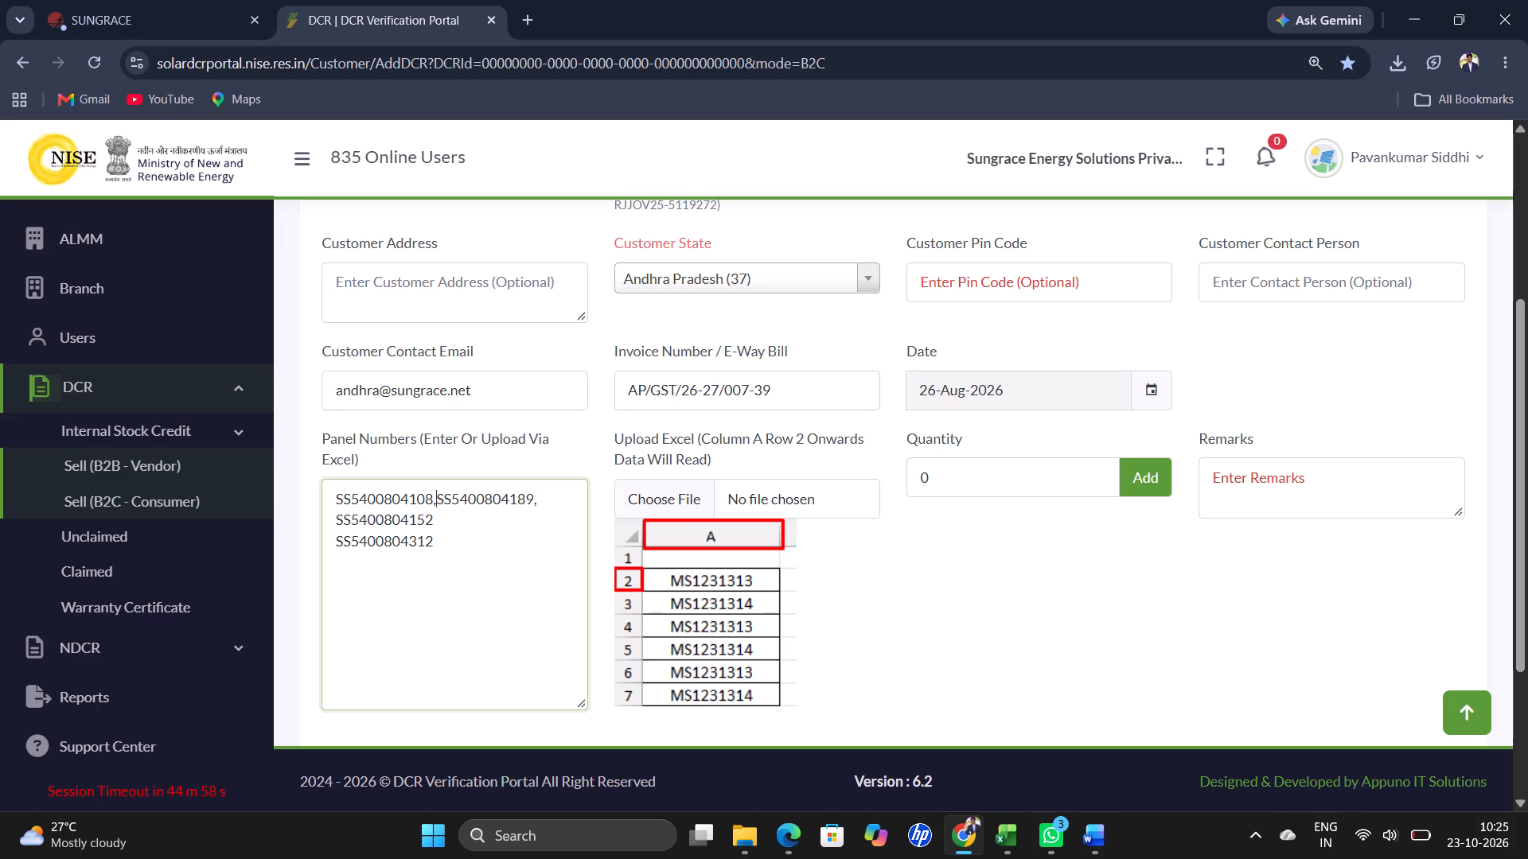
{"action": "key", "text": "BackSpace"}
{"action": "key", "text": "Return"}
{"action": "key", "text": "Right"}
{"action": "key", "text": "Right"}
{"action": "key", "text": "Right"}
{"action": "key", "text": "Right"}
{"action": "key", "text": "Right"}
{"action": "key", "text": "Right"}
{"action": "key", "text": "Right"}
{"action": "key", "text": "Right"}
{"action": "key", "text": "Right"}
{"action": "key", "text": "Right"}
{"action": "key", "text": "Right"}
{"action": "key", "text": "Right"}
{"action": "key", "text": "Right"}
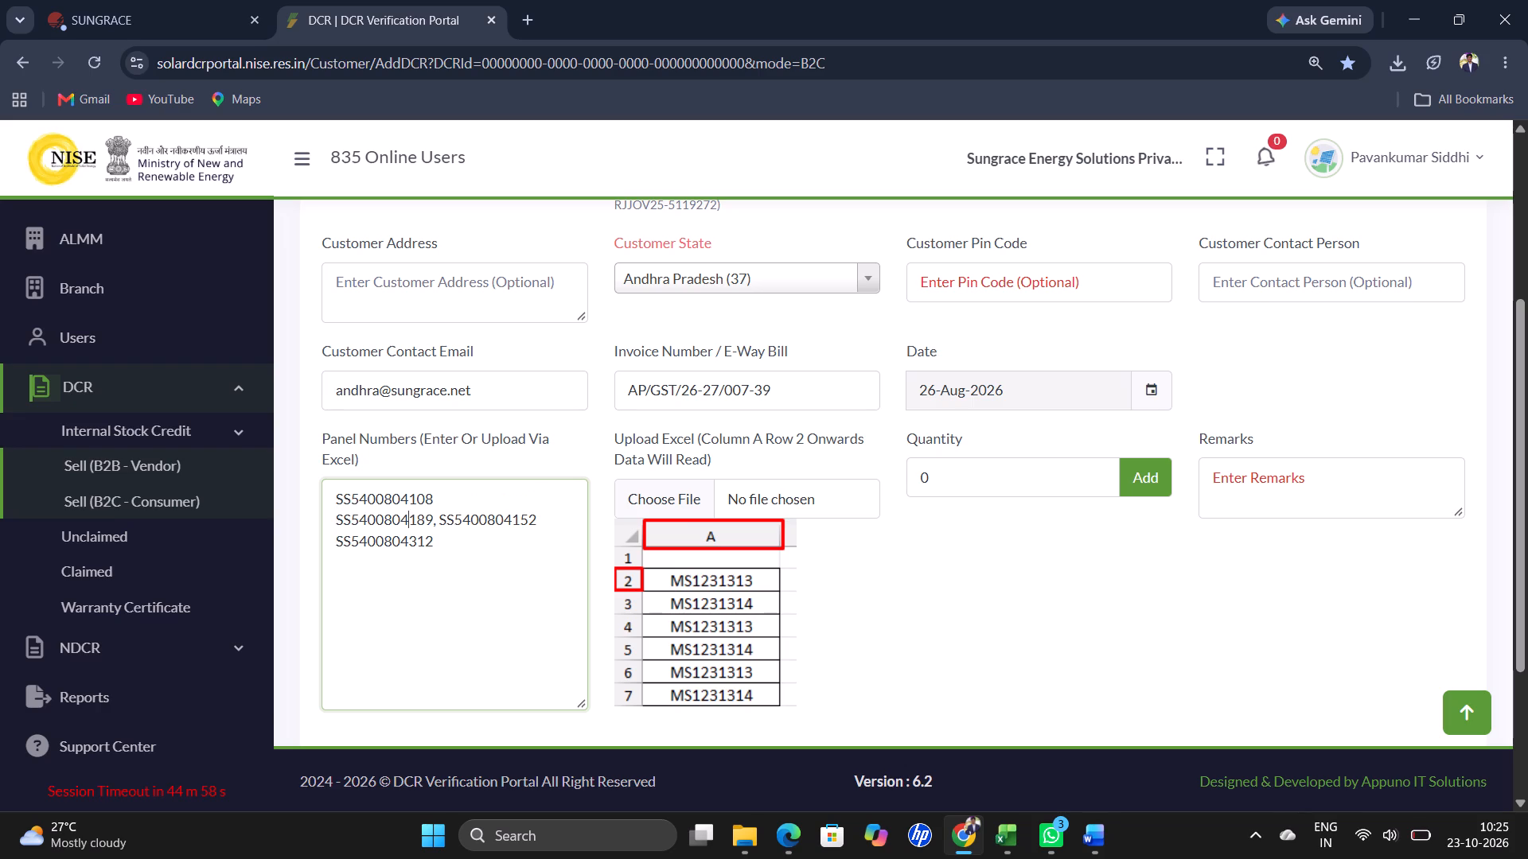
{"action": "key", "text": "Right"}
{"action": "key", "text": "BackSpace"}
{"action": "key", "text": "BackSpace"}
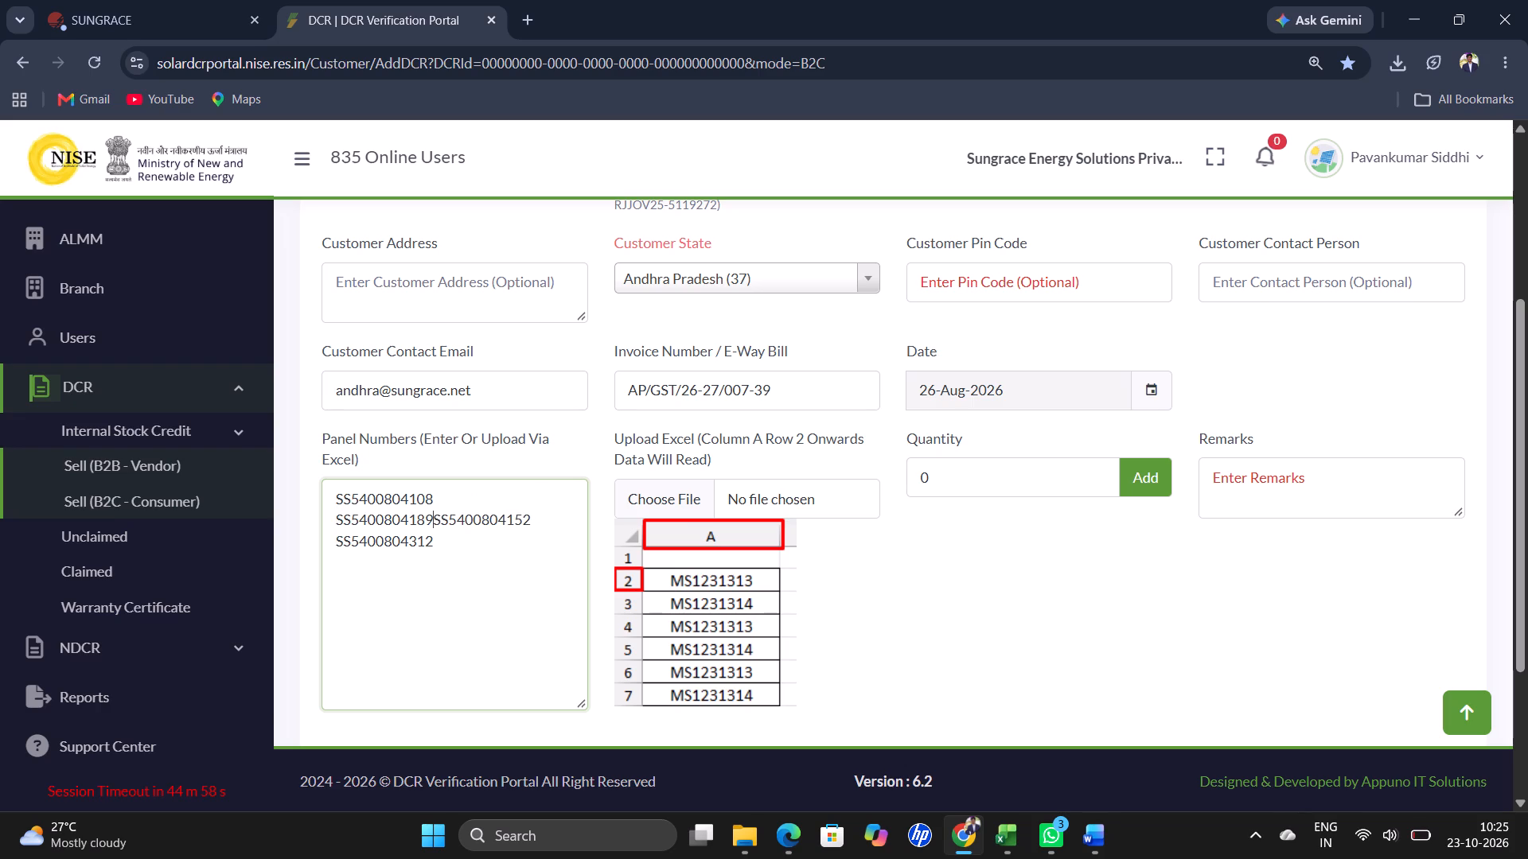
{"action": "key", "text": "Return"}
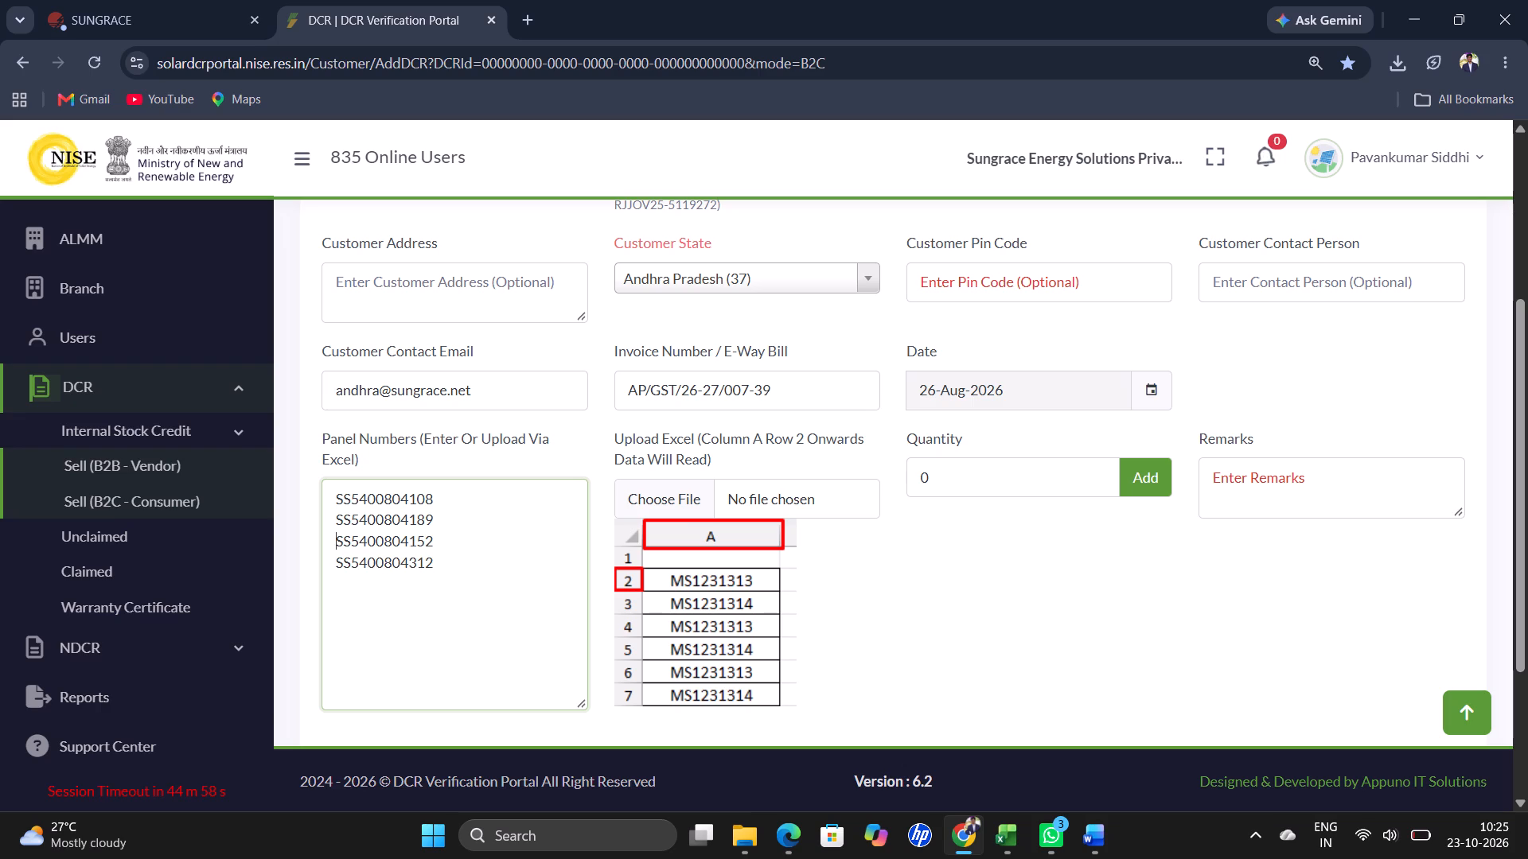
Set the quantity to 4 and try to add the listed panels to the DCR entry.
{"action": "left_click", "coordinate": [1010, 470]}
{"action": "scroll", "coordinate": [1010, 470], "scroll_direction": "up", "scroll_amount": 2}
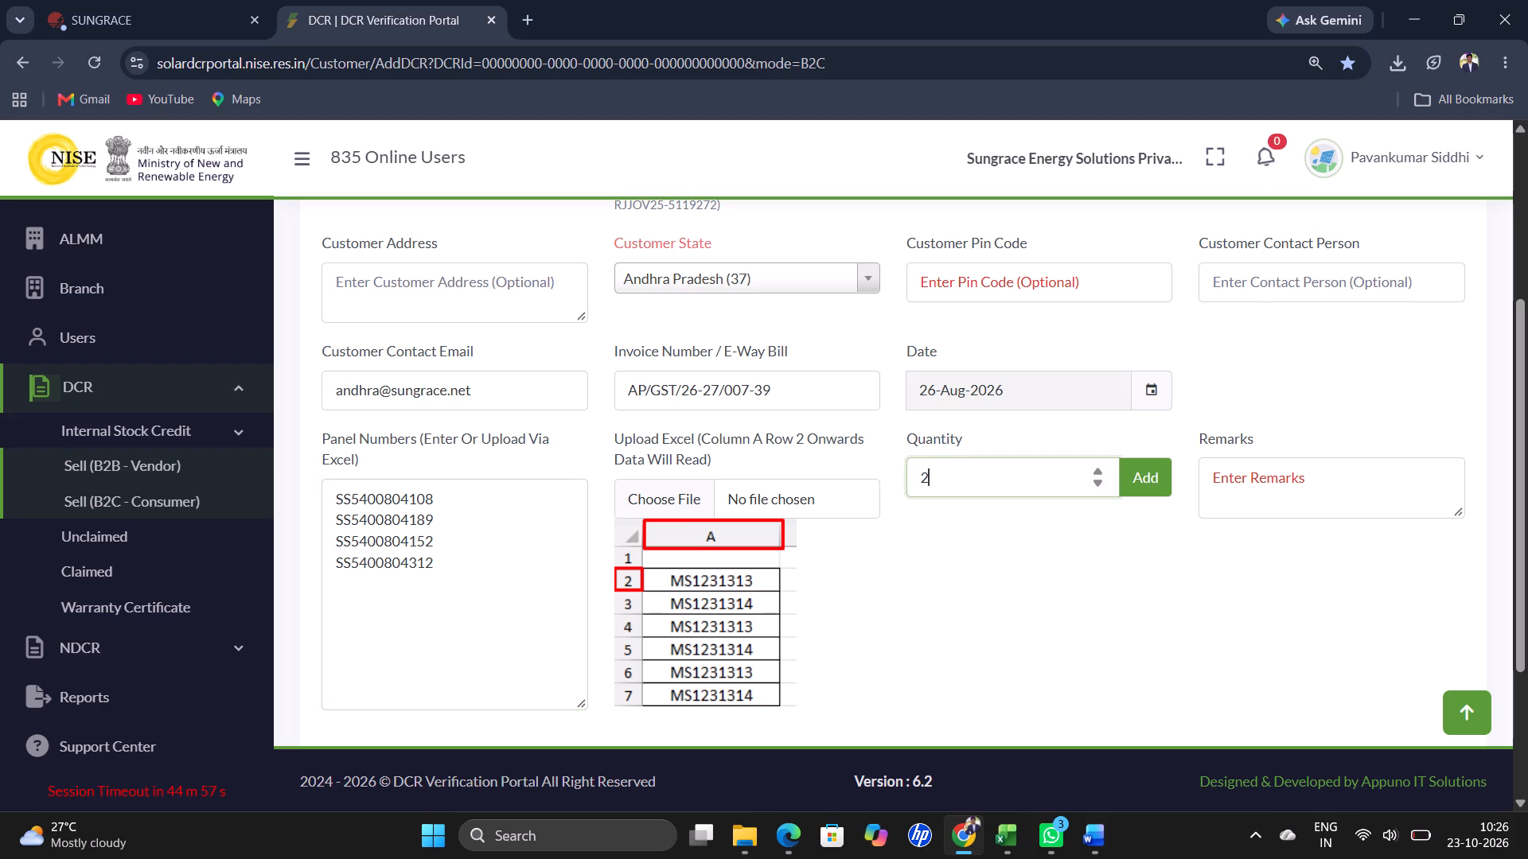
{"action": "scroll", "coordinate": [1010, 470], "scroll_direction": "up", "scroll_amount": 3}
{"action": "scroll", "coordinate": [1009, 469], "scroll_direction": "down", "scroll_amount": 1}
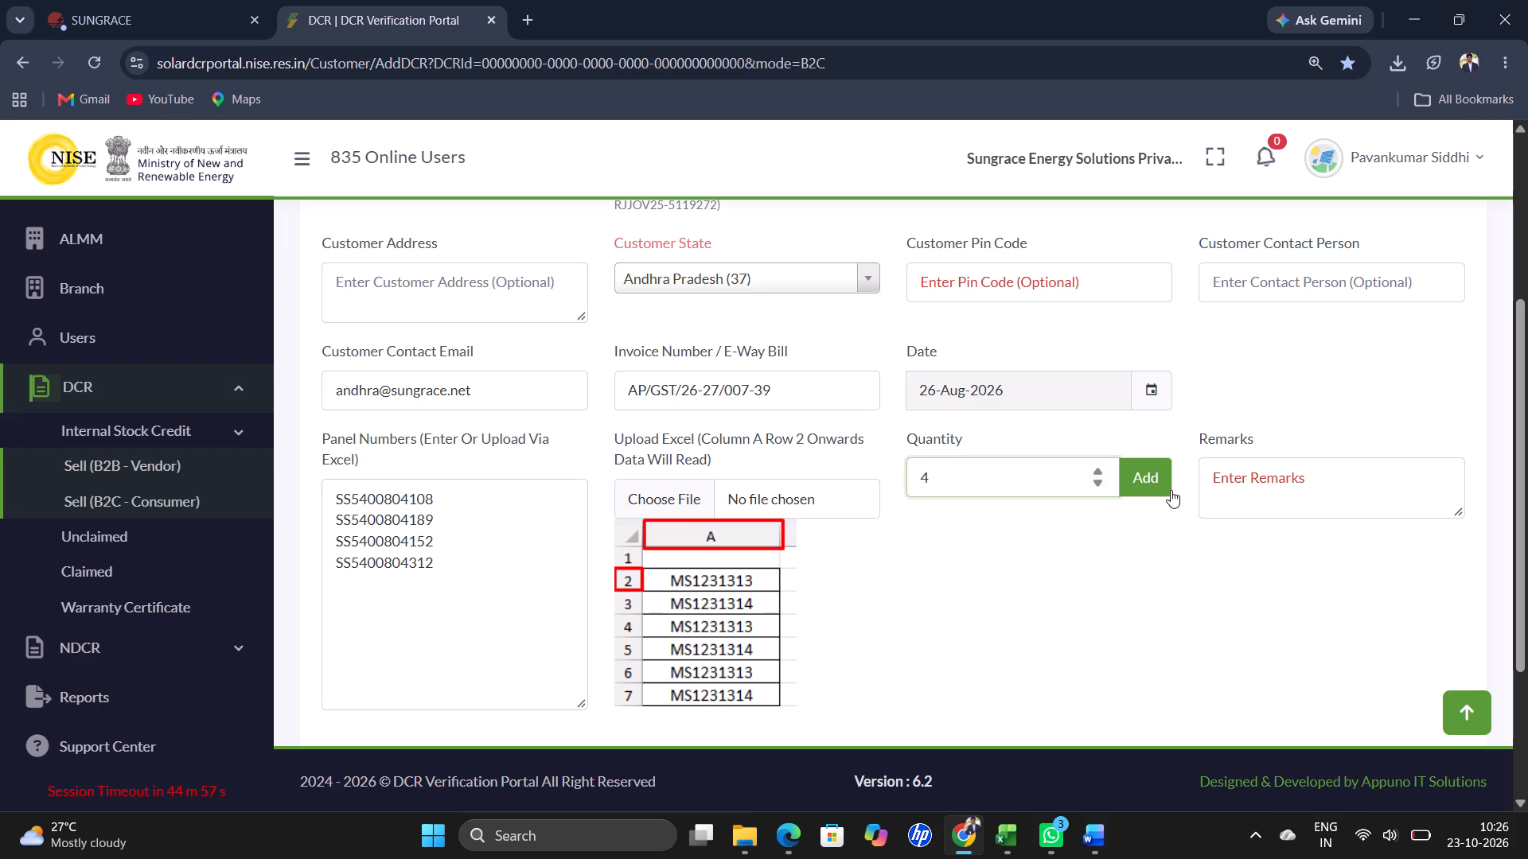
{"action": "left_click", "coordinate": [1171, 490]}
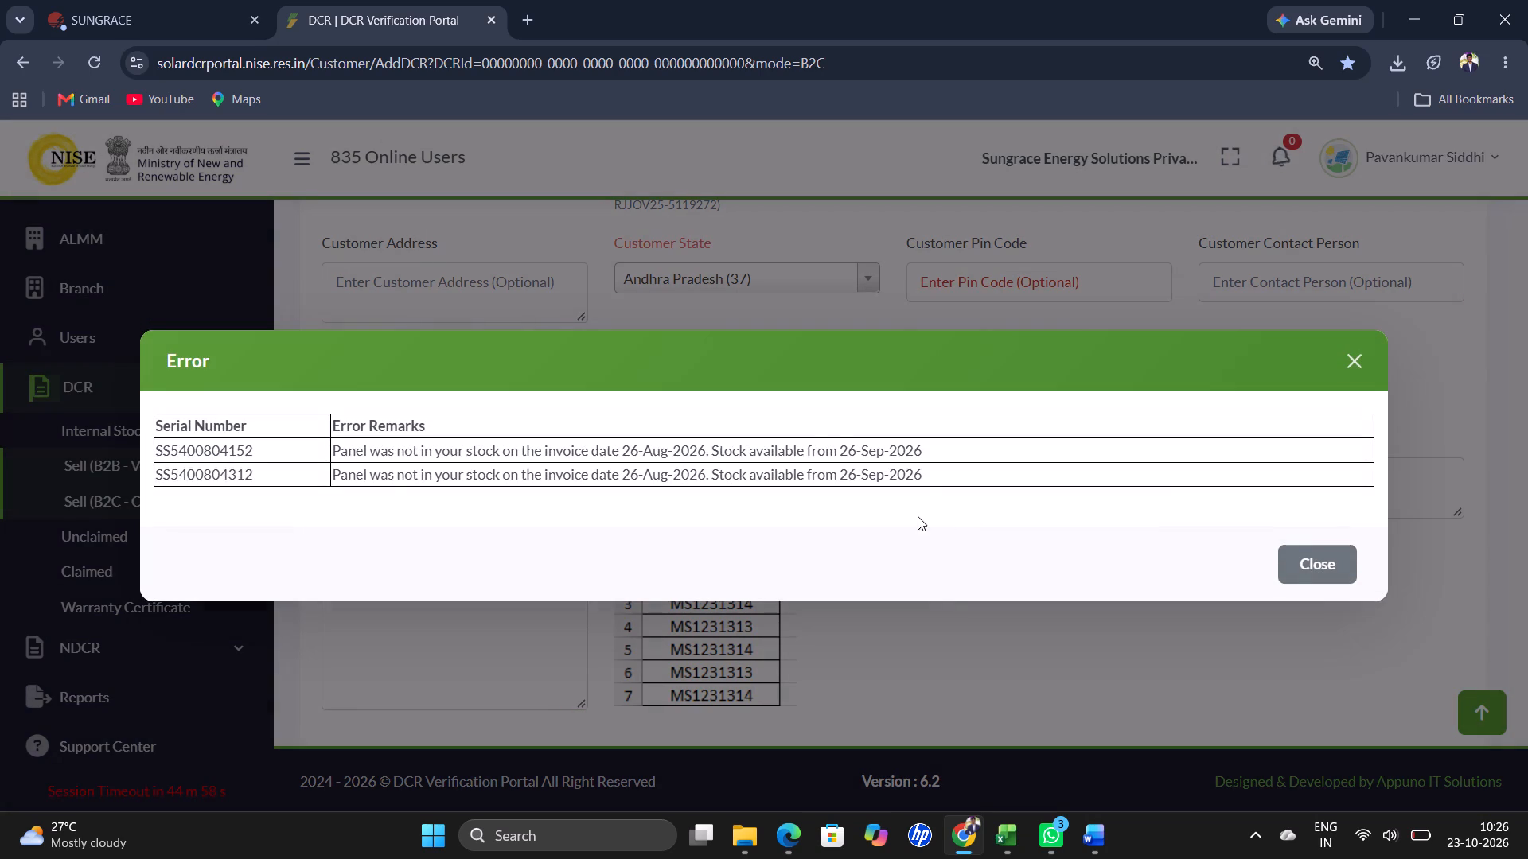
{"action": "left_click", "coordinate": [1349, 360]}
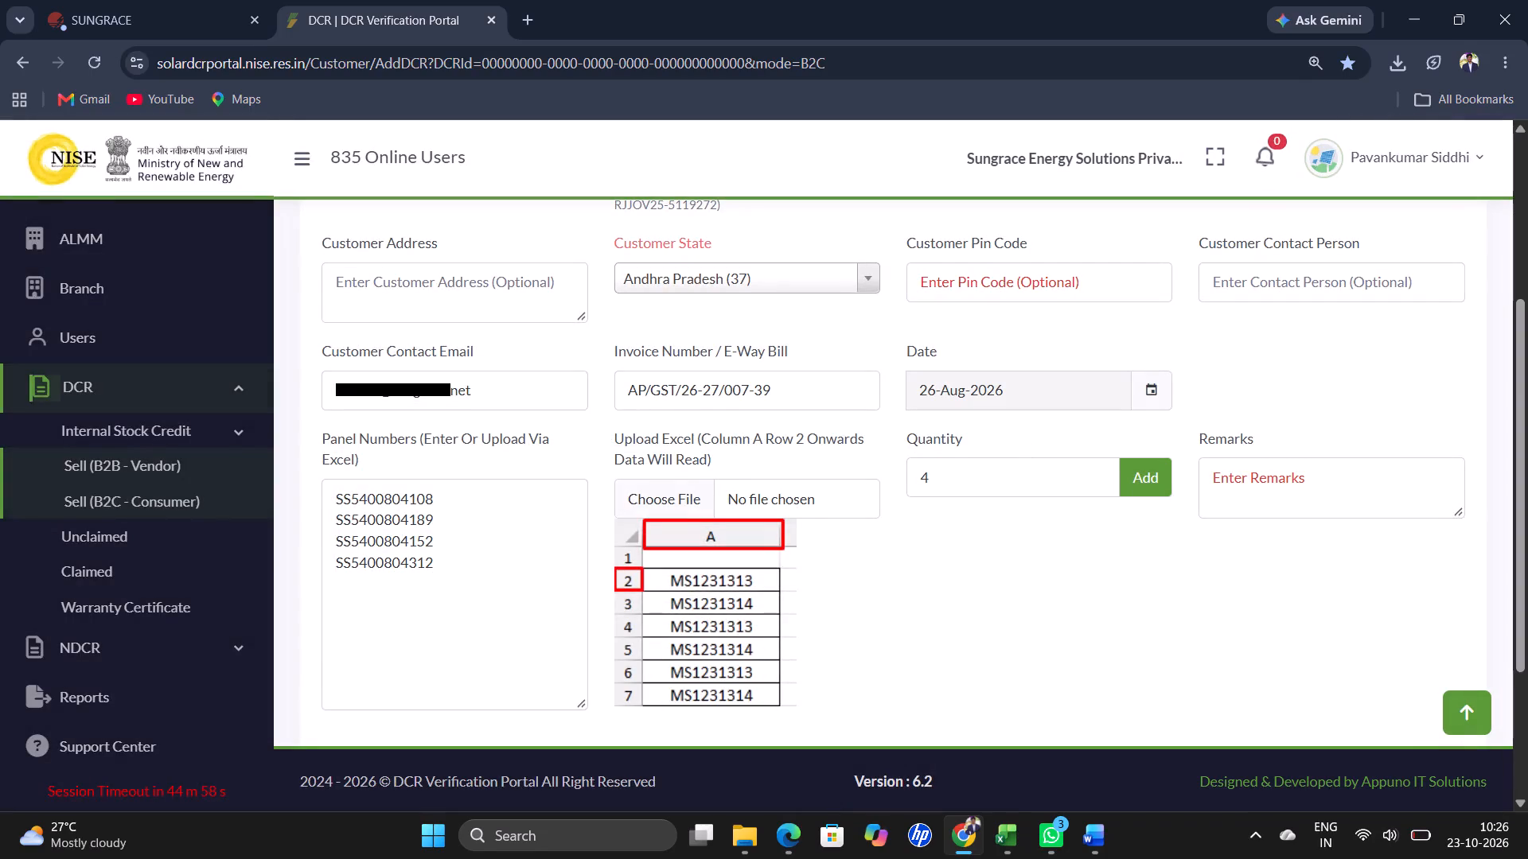
Change the invoice number's series to 009 and clear its ending, leaving AP/GST/26-27/009-.
{"action": "left_click", "coordinate": [746, 391]}
{"action": "key", "text": "BackSpace"}
{"action": "key", "text": "9"}
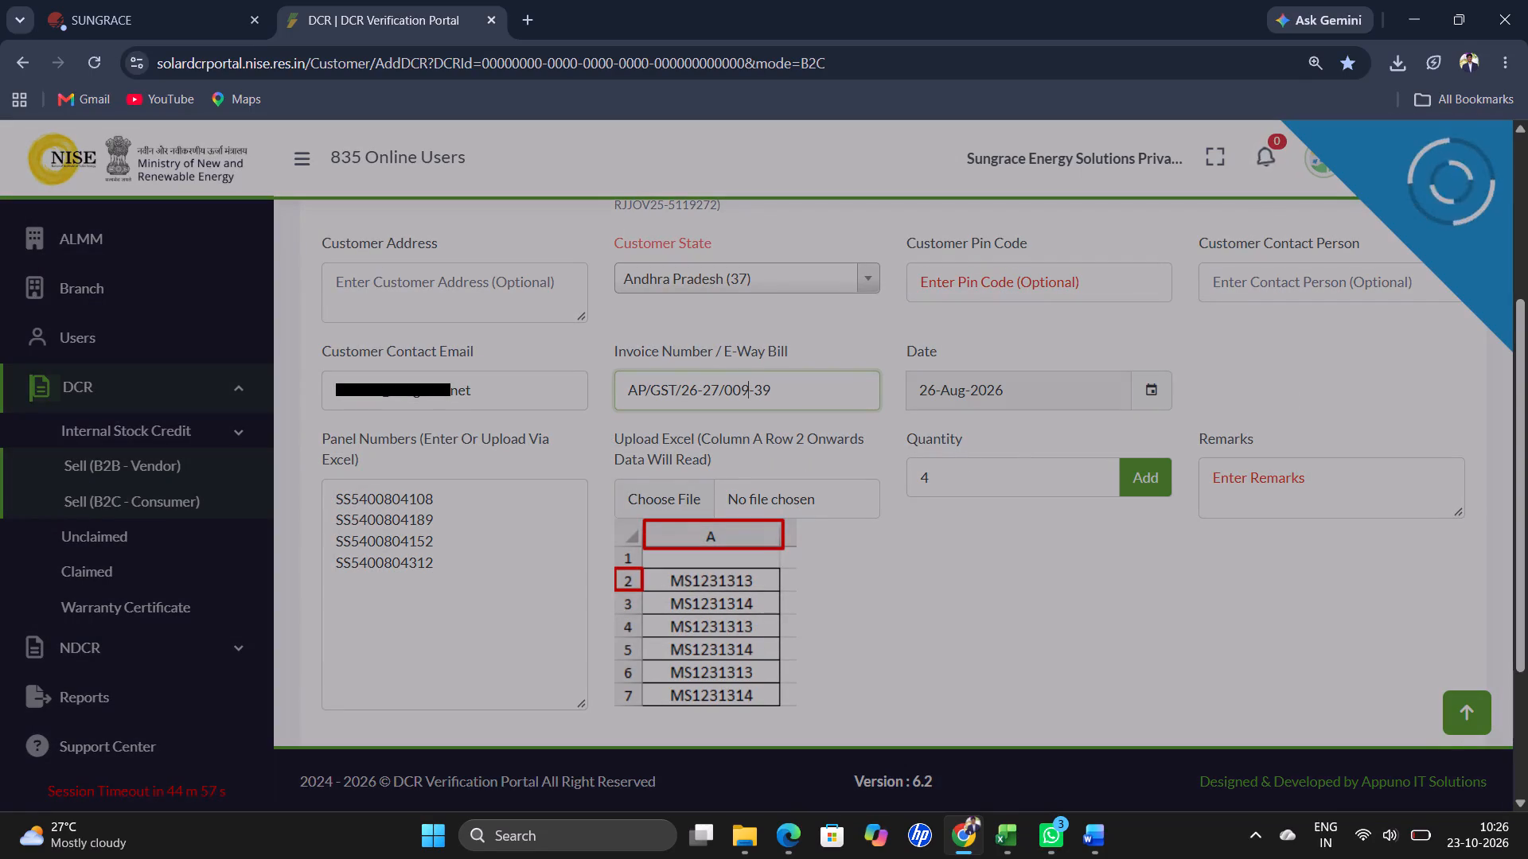
{"action": "key", "text": "Right"}
{"action": "key", "text": "Right"}
{"action": "key", "text": "Right"}
{"action": "key", "text": "BackSpace"}
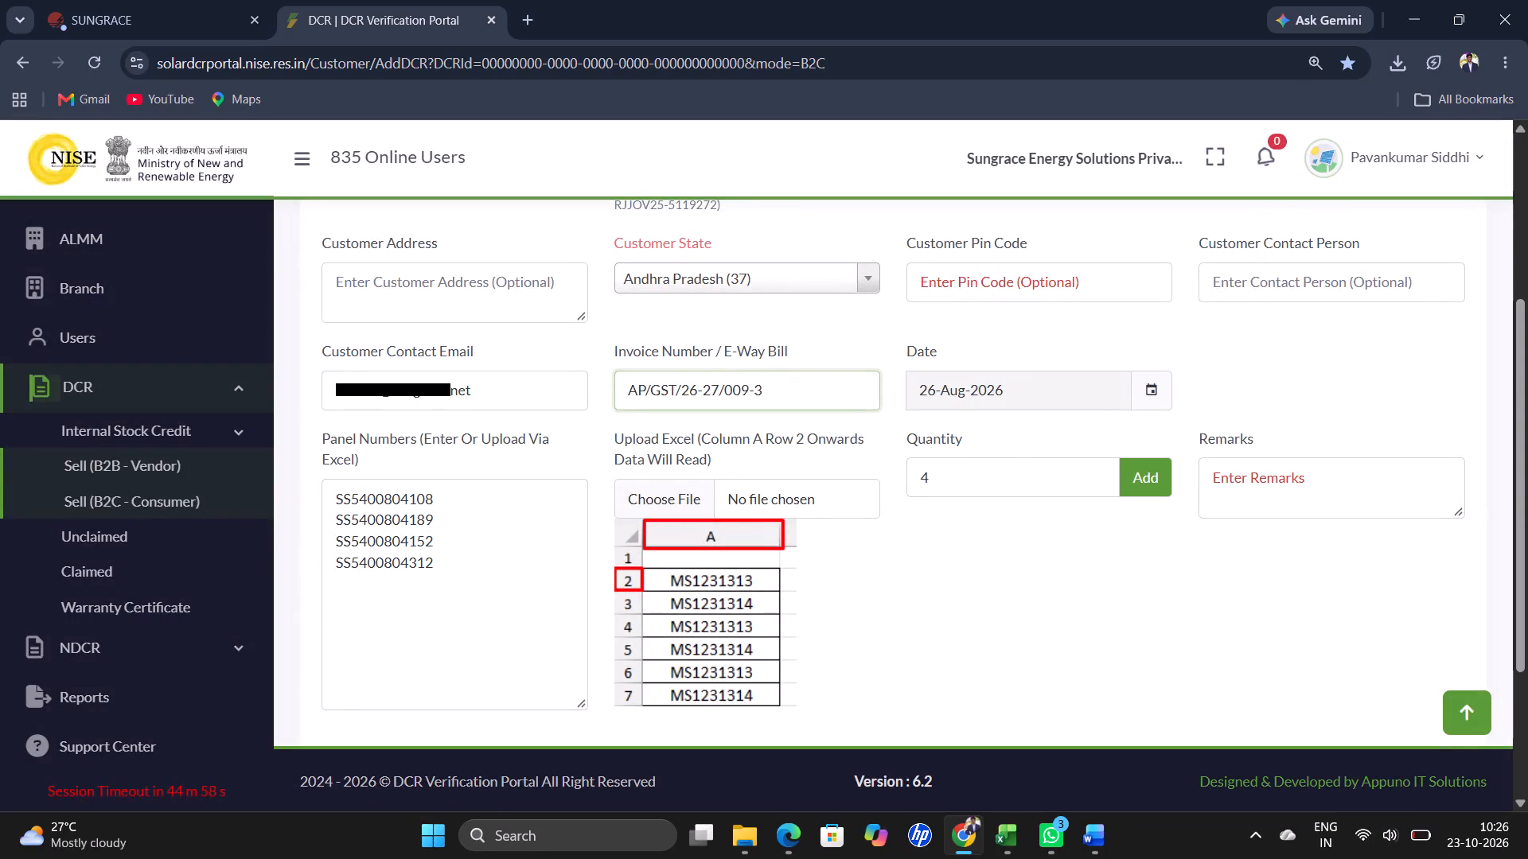
{"action": "key", "text": "BackSpace"}
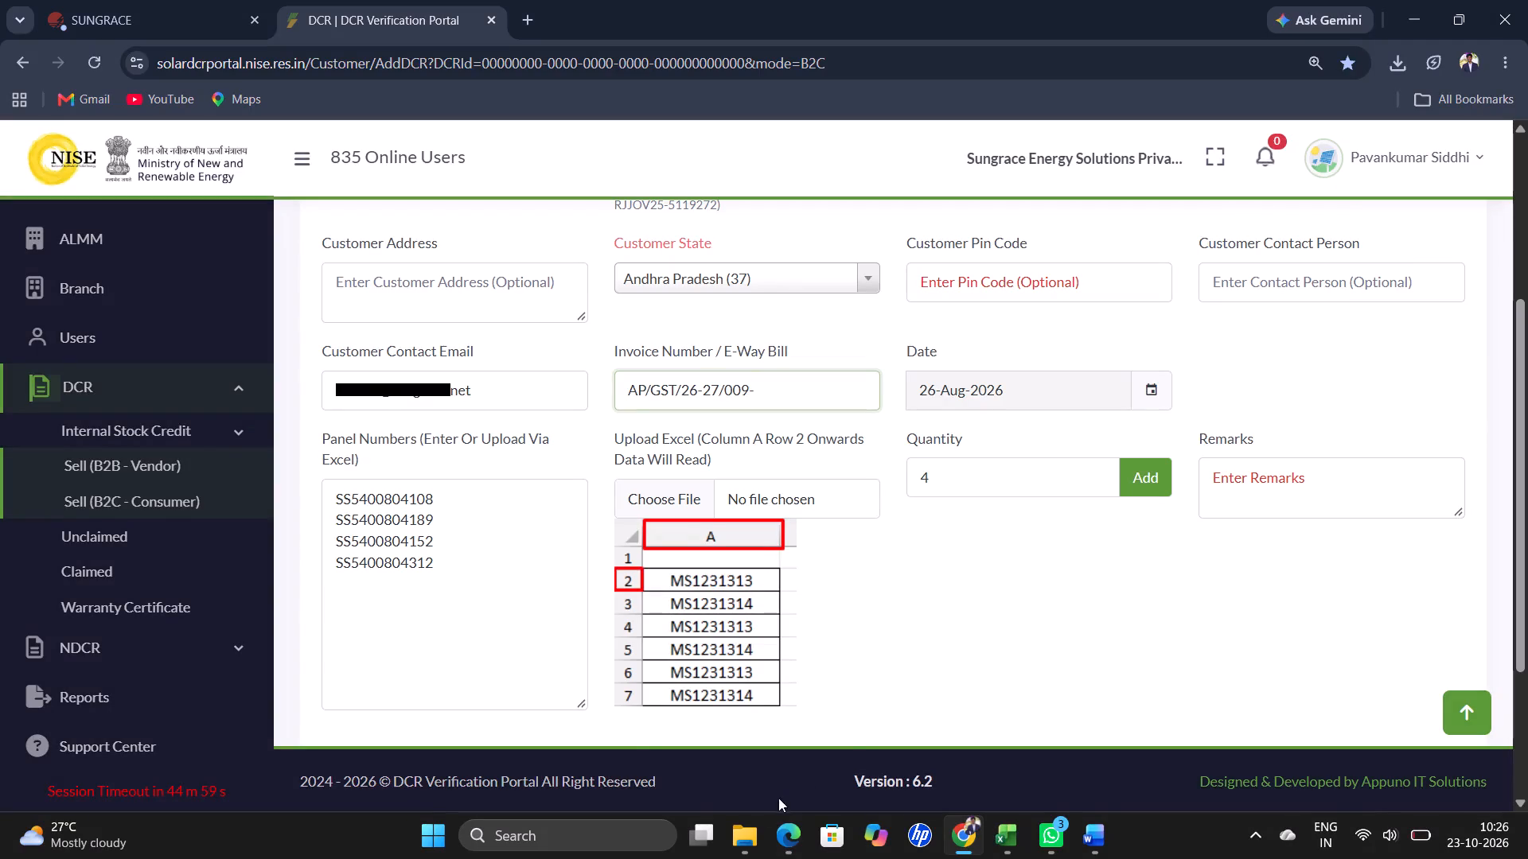
Look through the DCR009 folder inside dcr crf in File Explorer for the last used invoice folder number.
{"action": "left_click_drag", "start_coordinate": [734, 689], "coordinate": [717, 704]}
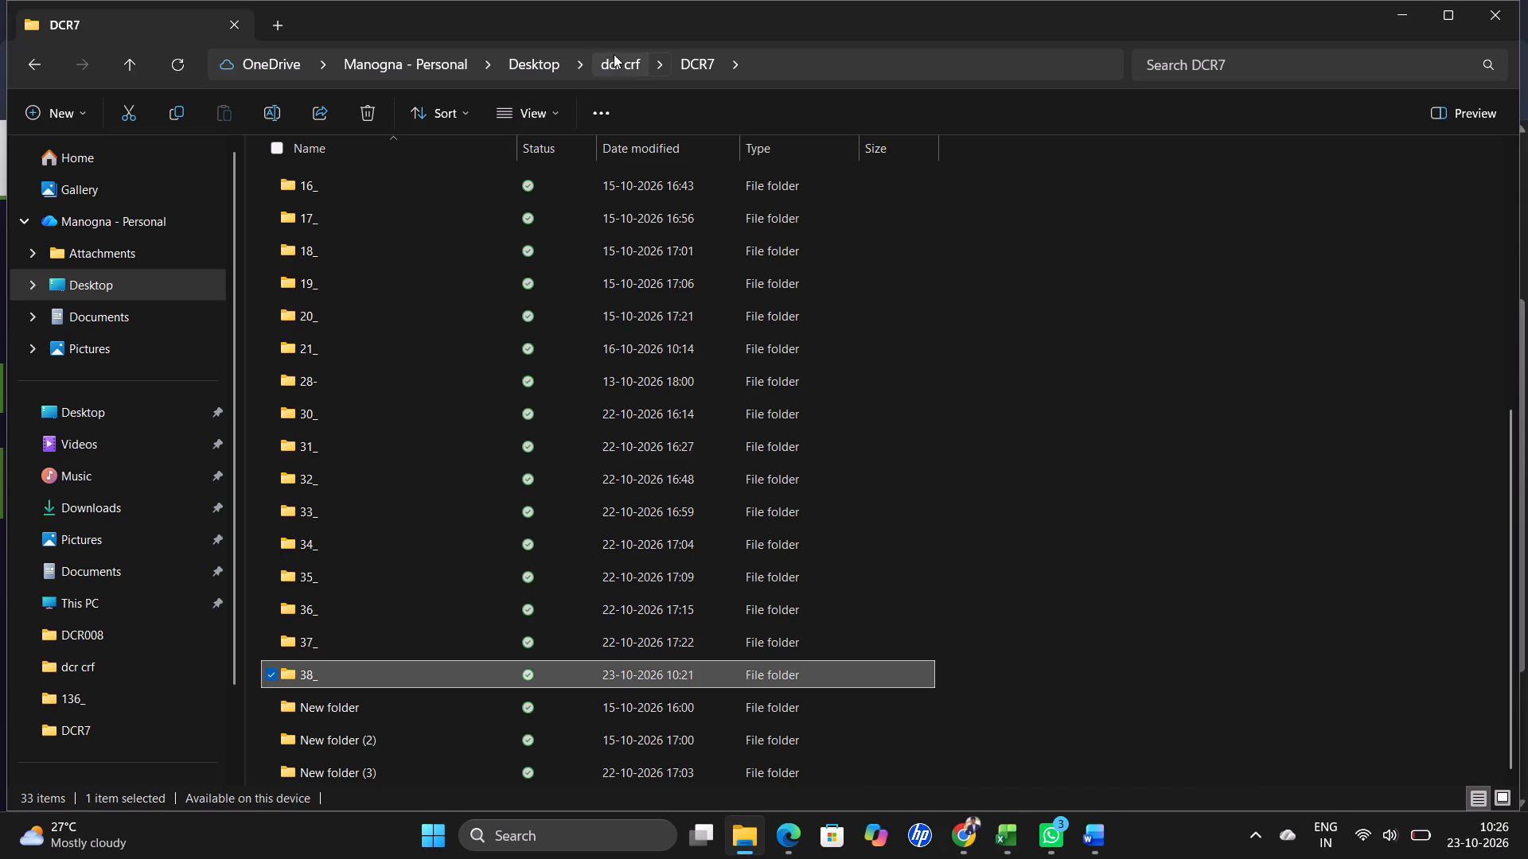
{"action": "left_click", "coordinate": [624, 63]}
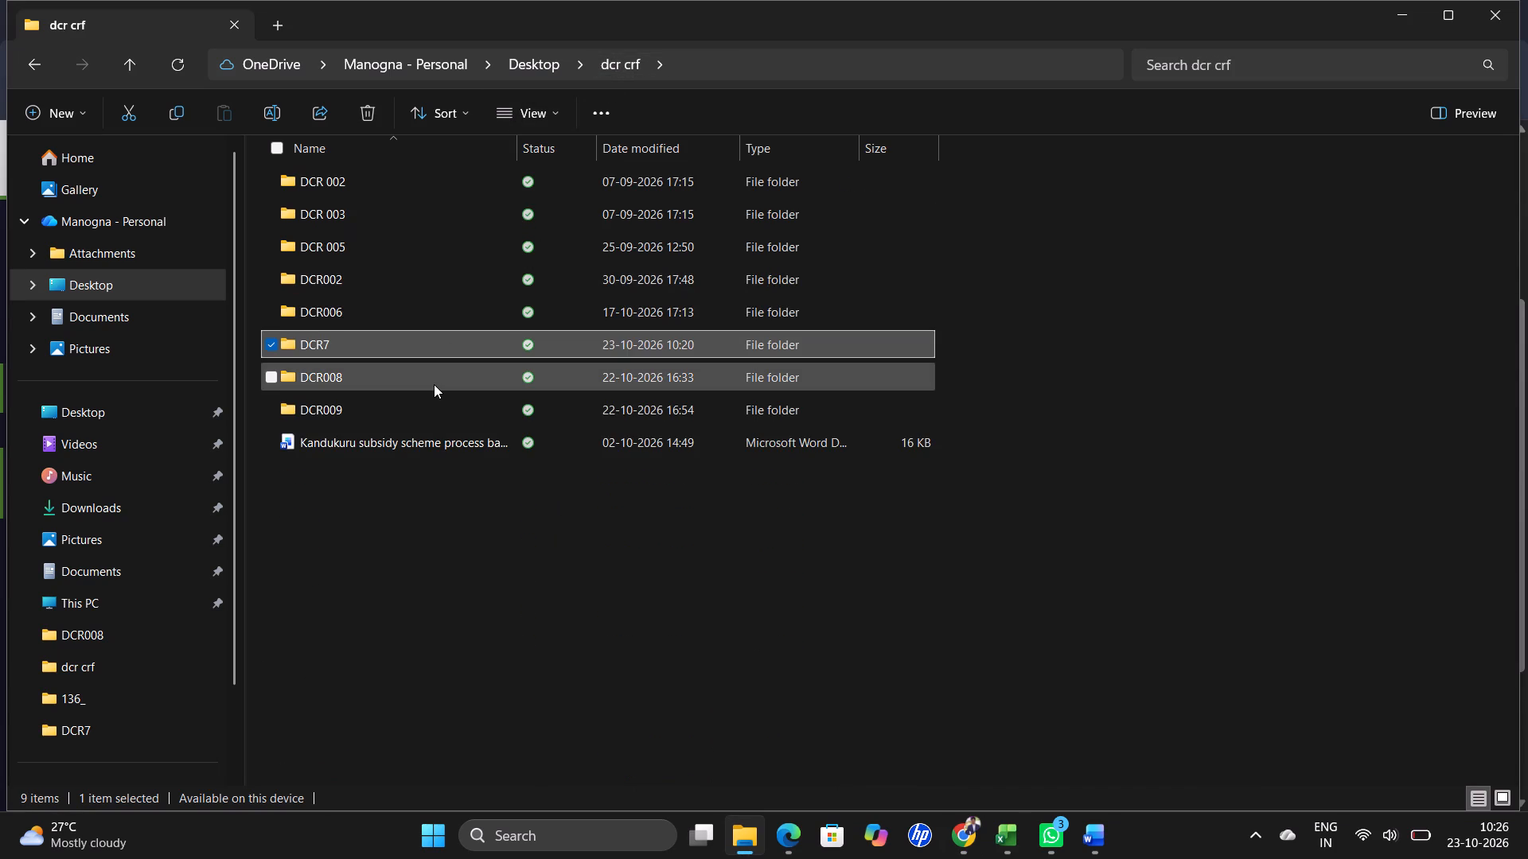
{"action": "double_click", "coordinate": [431, 414]}
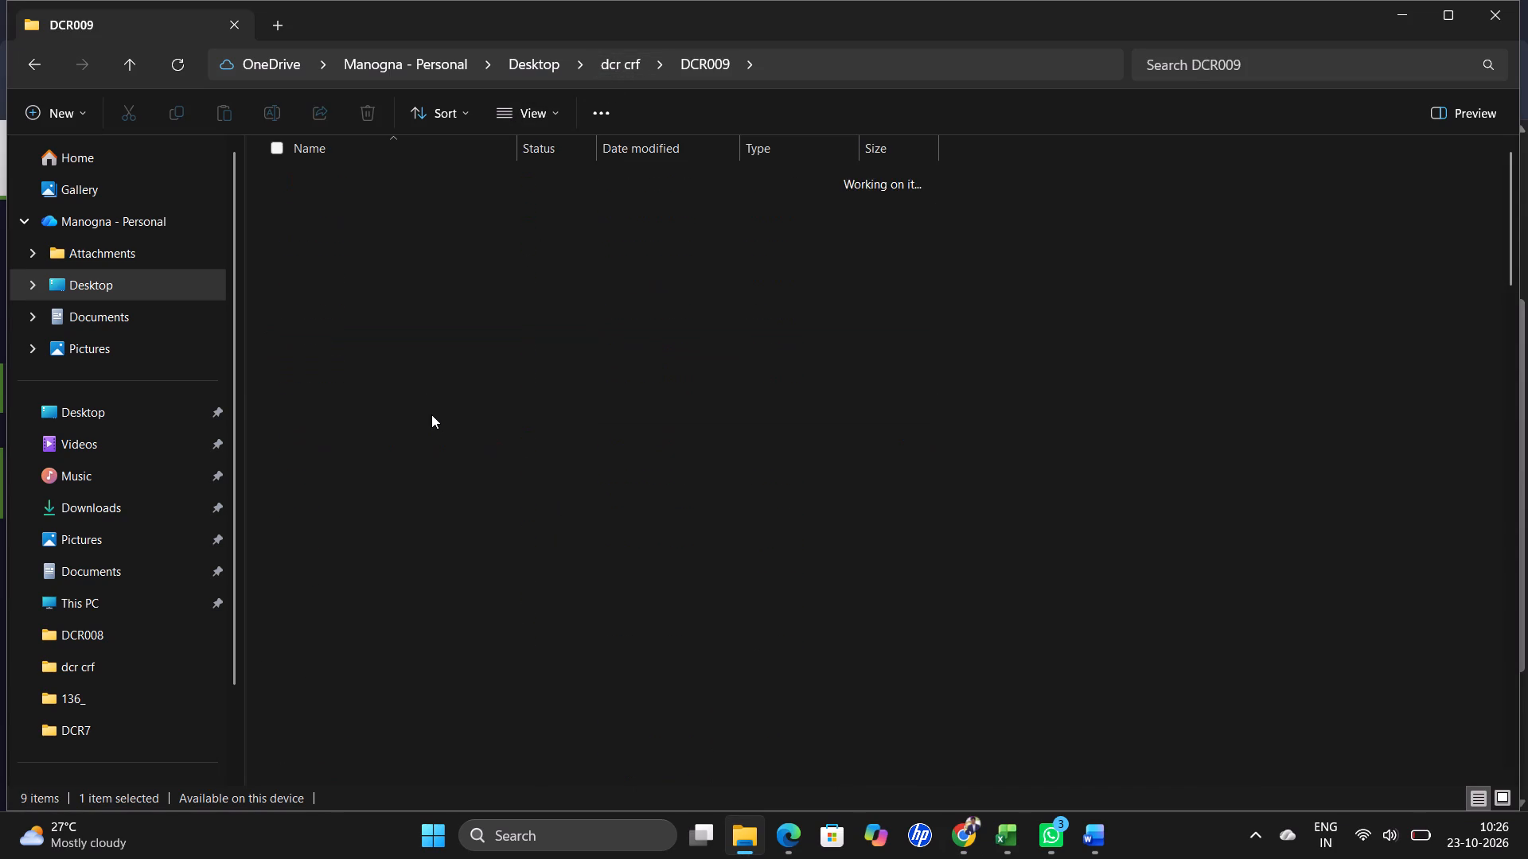
{"action": "scroll", "coordinate": [465, 253], "scroll_direction": "down", "scroll_amount": 14}
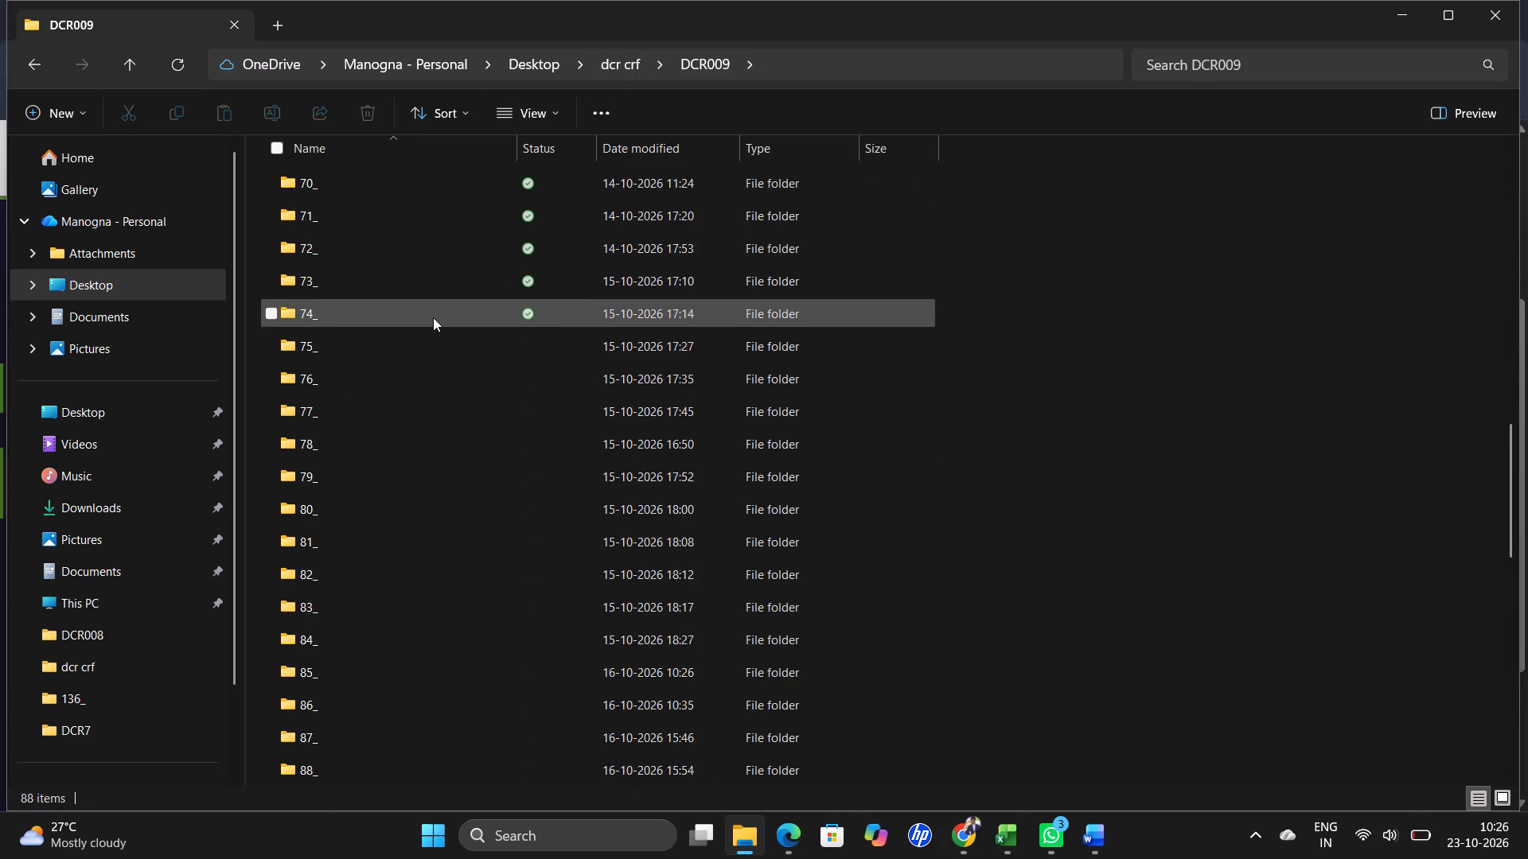
{"action": "scroll", "coordinate": [435, 317], "scroll_direction": "down", "scroll_amount": 20}
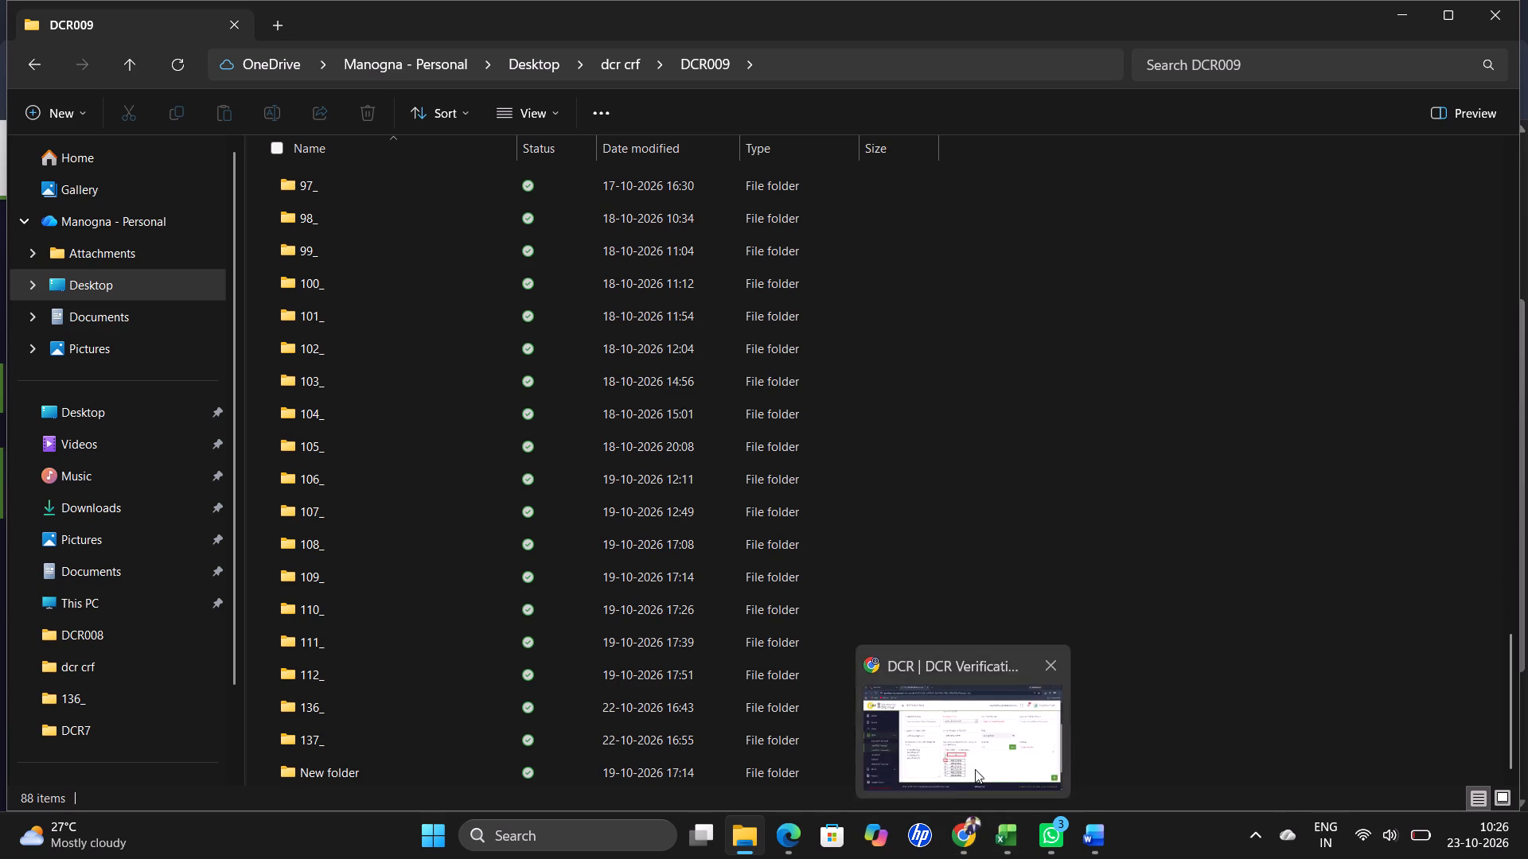
Return to the DCR form in Chrome and complete the invoice number as AP/GST/26-27/009-138.
{"action": "left_click", "coordinate": [976, 763]}
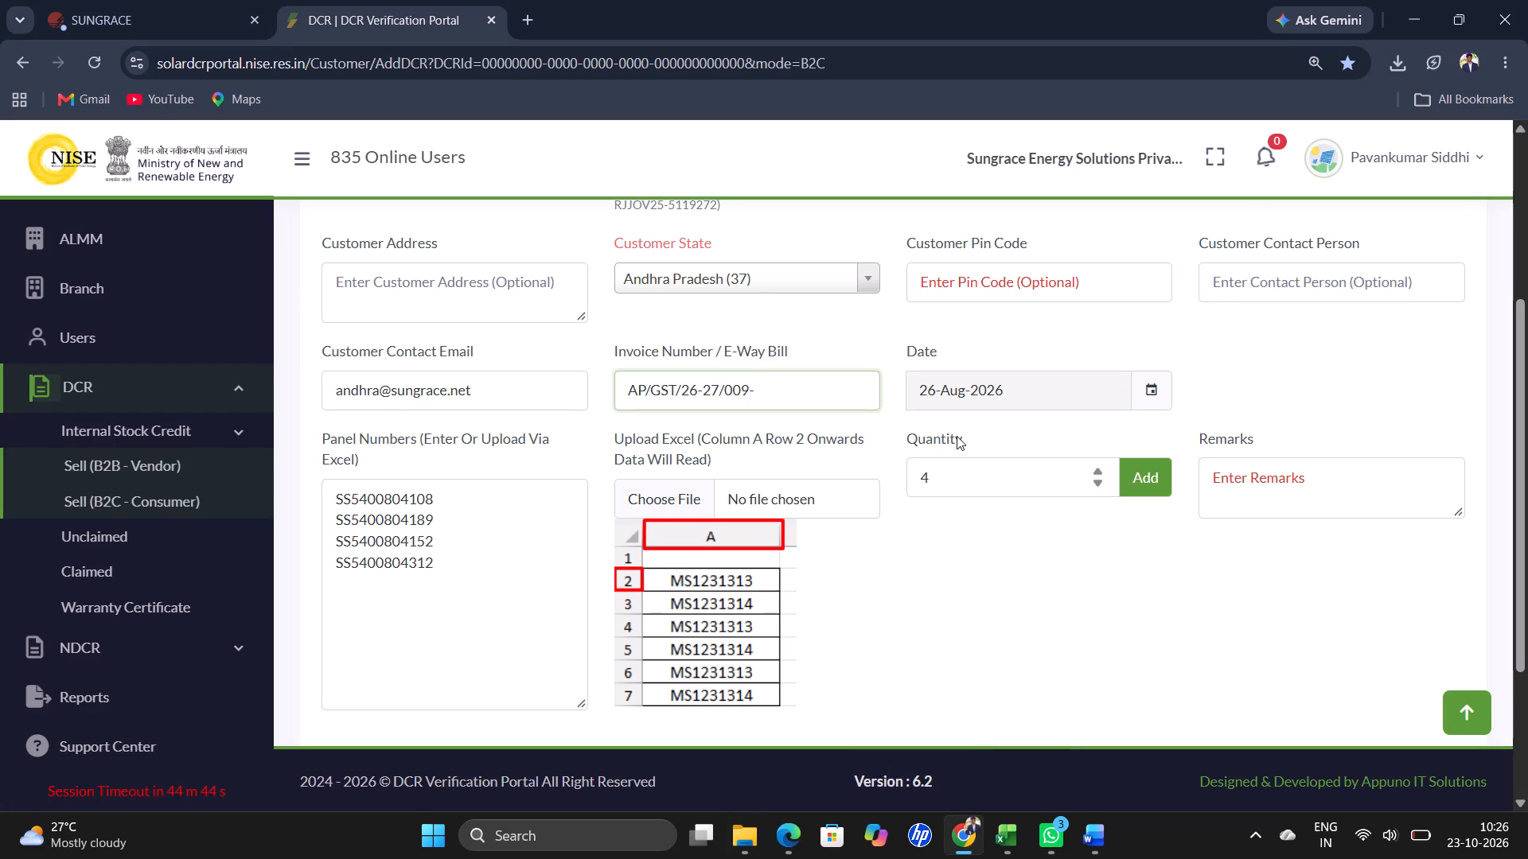
{"action": "type", "text": "138"}
{"action": "key", "text": "Right"}
{"action": "key", "text": "BackSpace"}
{"action": "key", "text": "8"}
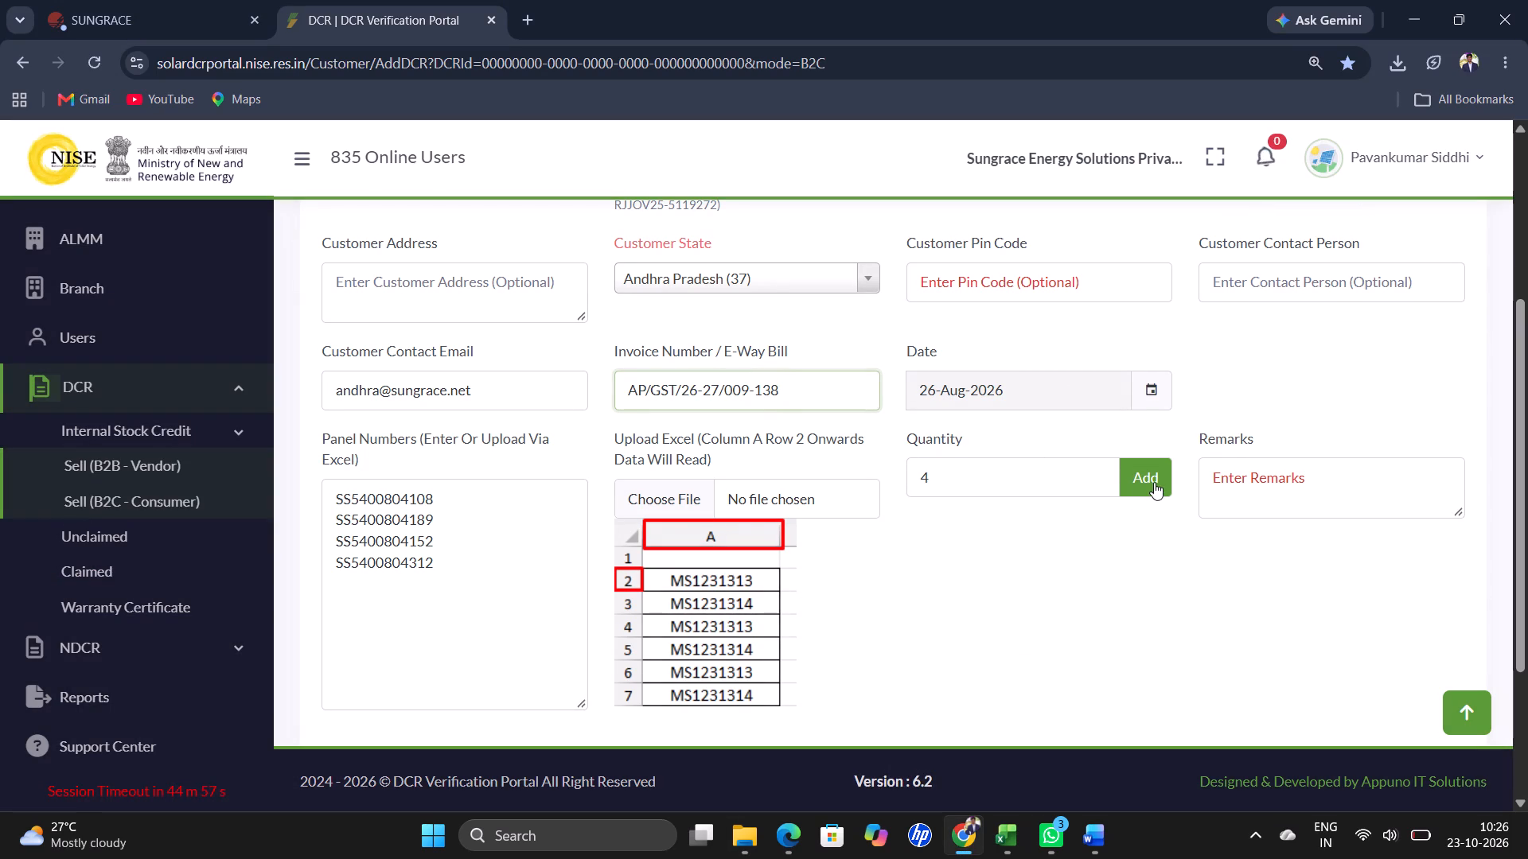
Change the DCR entry's date to 30-Sep-2026 and add the four listed panel numbers.
{"action": "left_click", "coordinate": [1064, 400]}
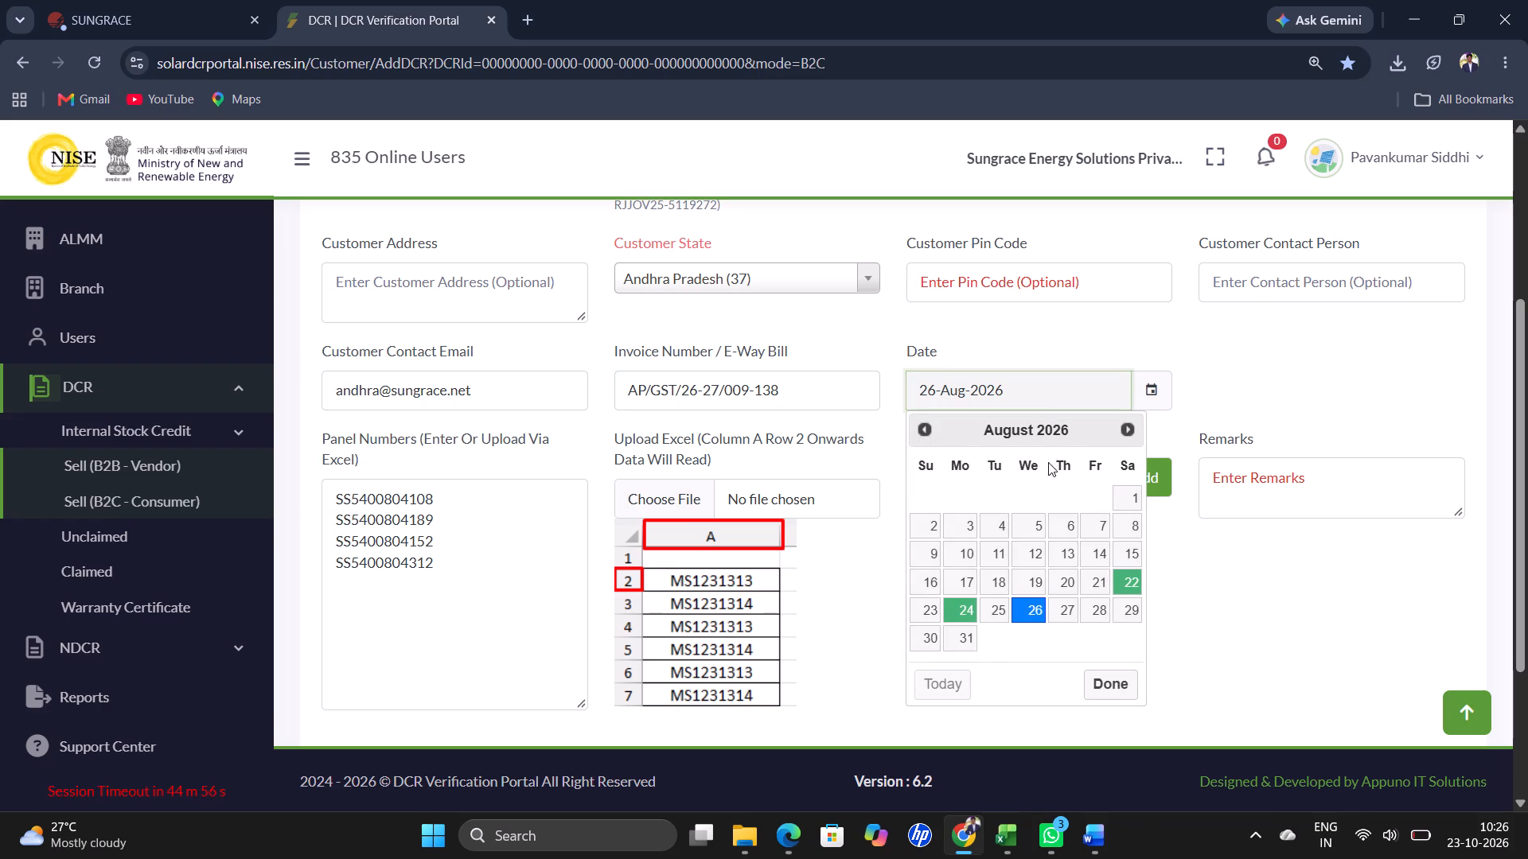
{"action": "left_click", "coordinate": [1121, 422]}
{"action": "left_click", "coordinate": [1025, 606]}
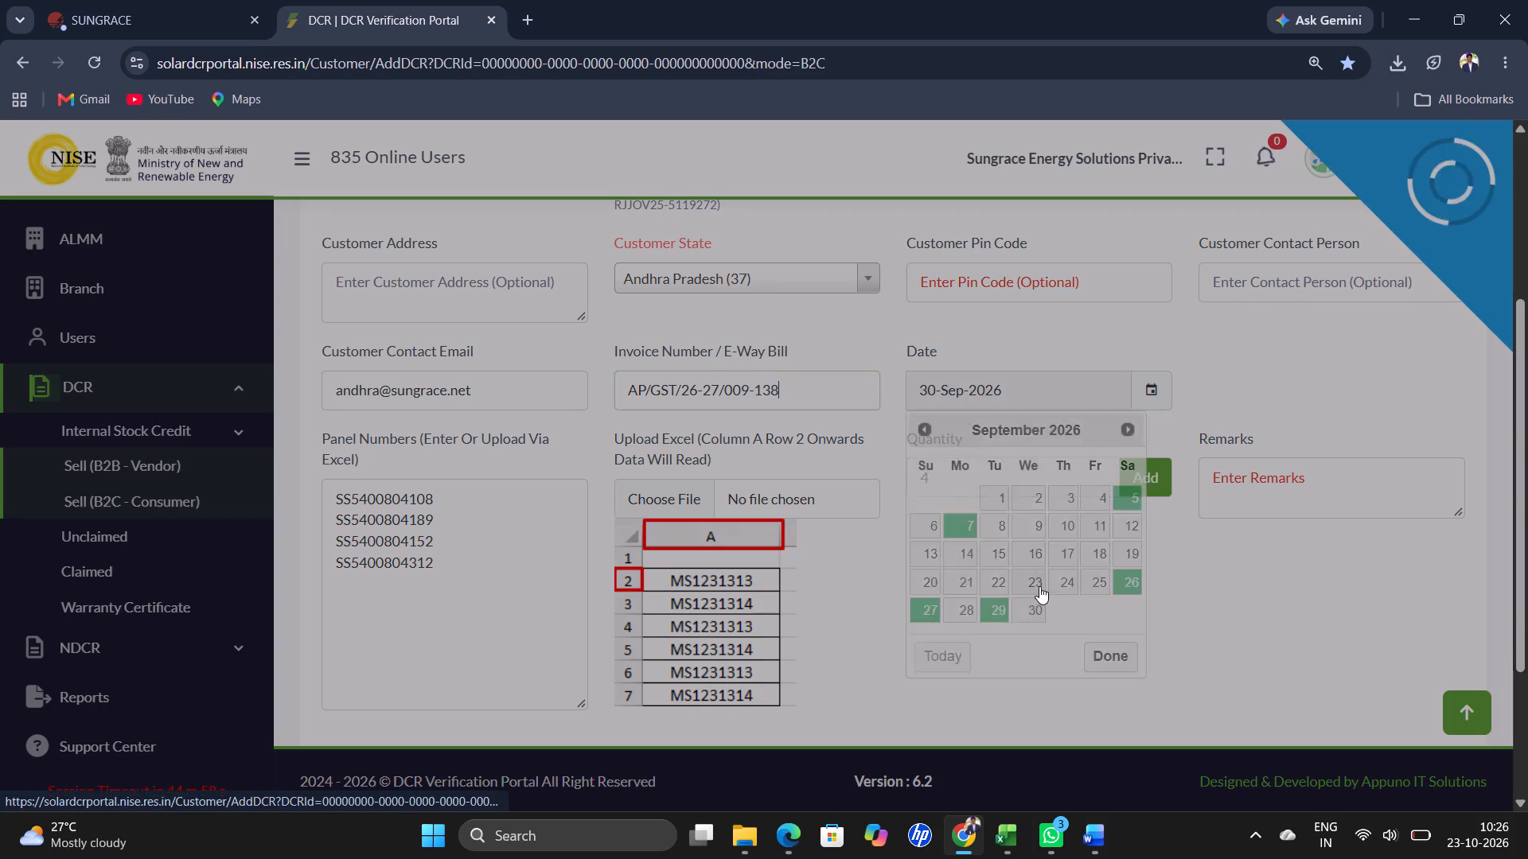
{"action": "left_click", "coordinate": [1144, 475]}
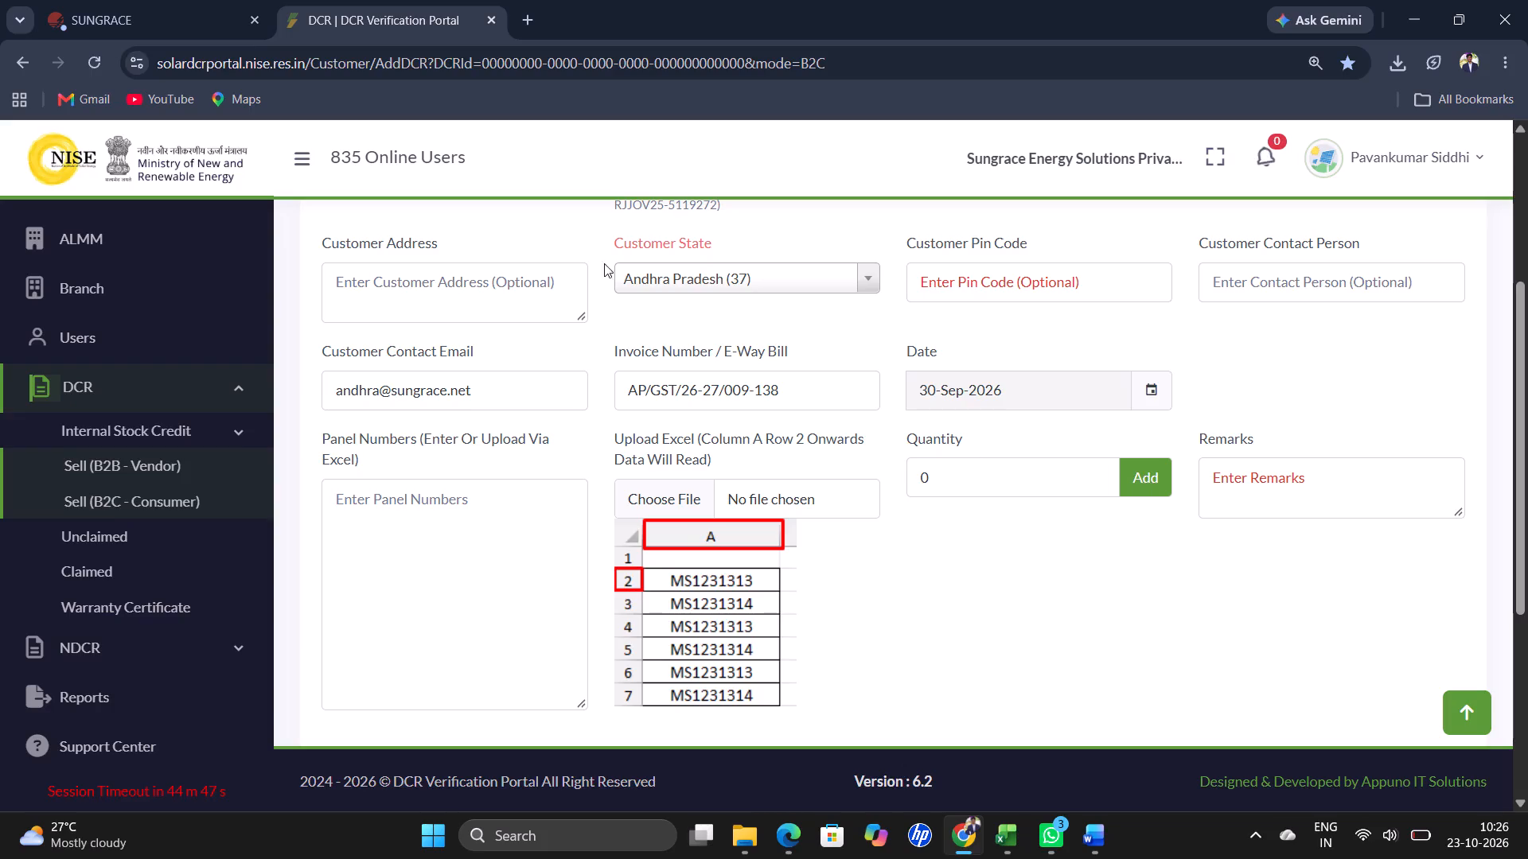
Copy the customer's address from the SUNGRACE Quick Copy Details and paste it into the DCR form's Remarks.
{"action": "left_click", "coordinate": [196, 10]}
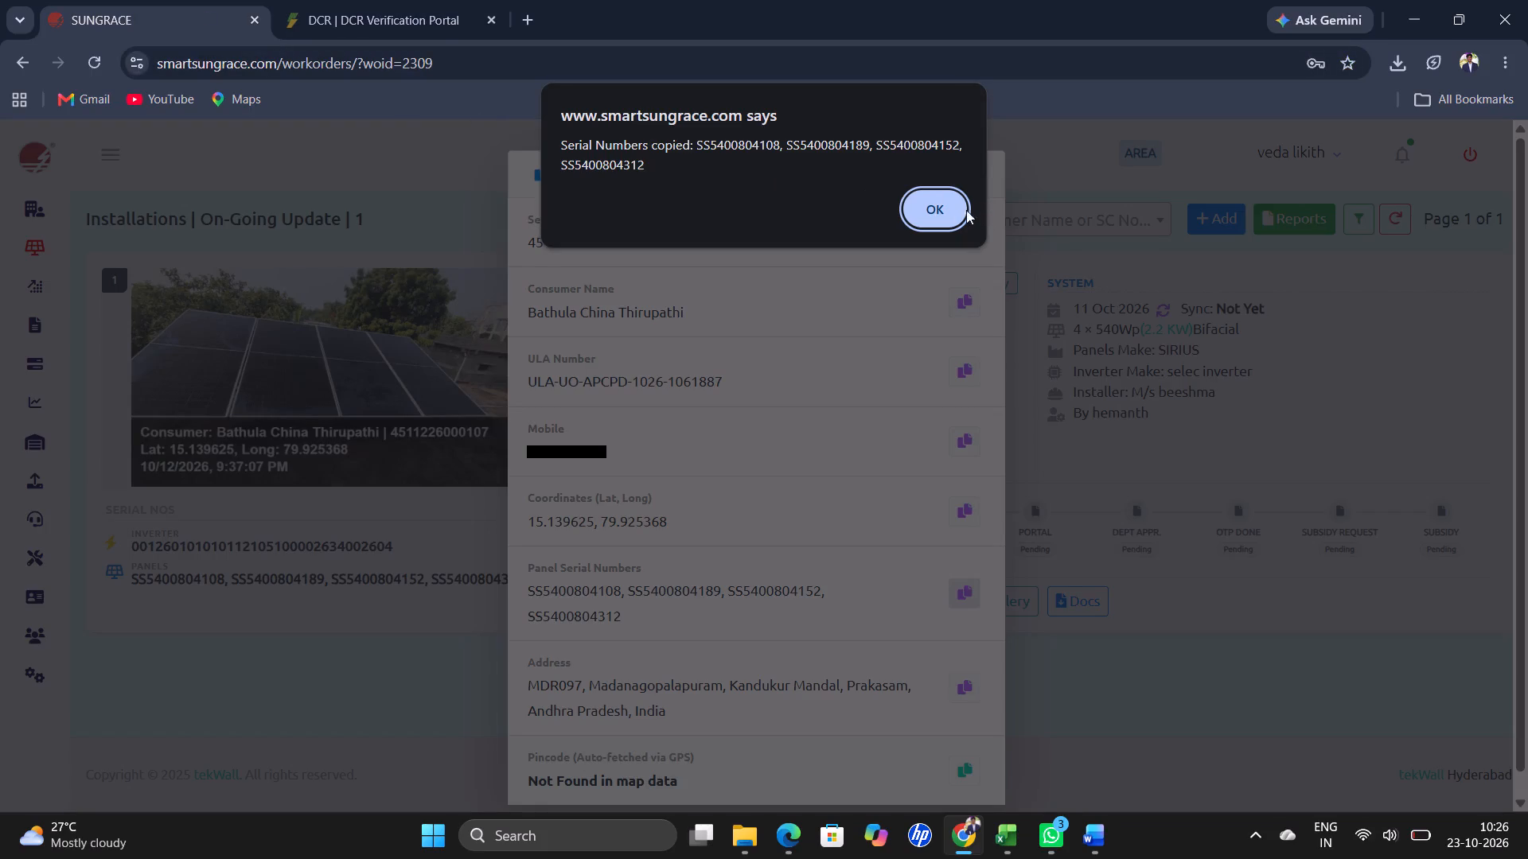
{"action": "left_click", "coordinate": [931, 203]}
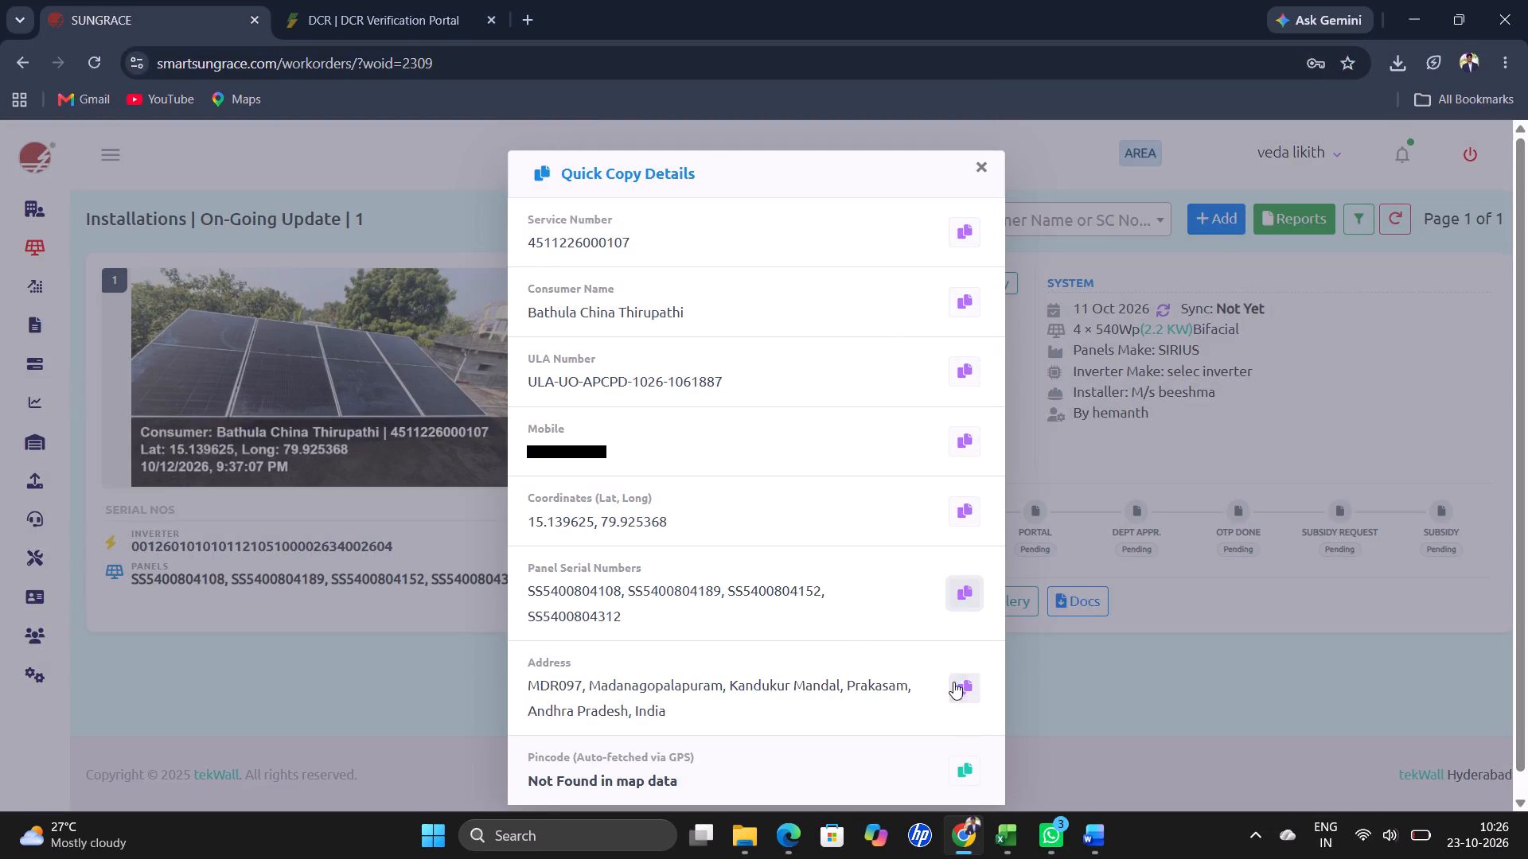
{"action": "left_click", "coordinate": [953, 679]}
{"action": "left_click", "coordinate": [442, 28]}
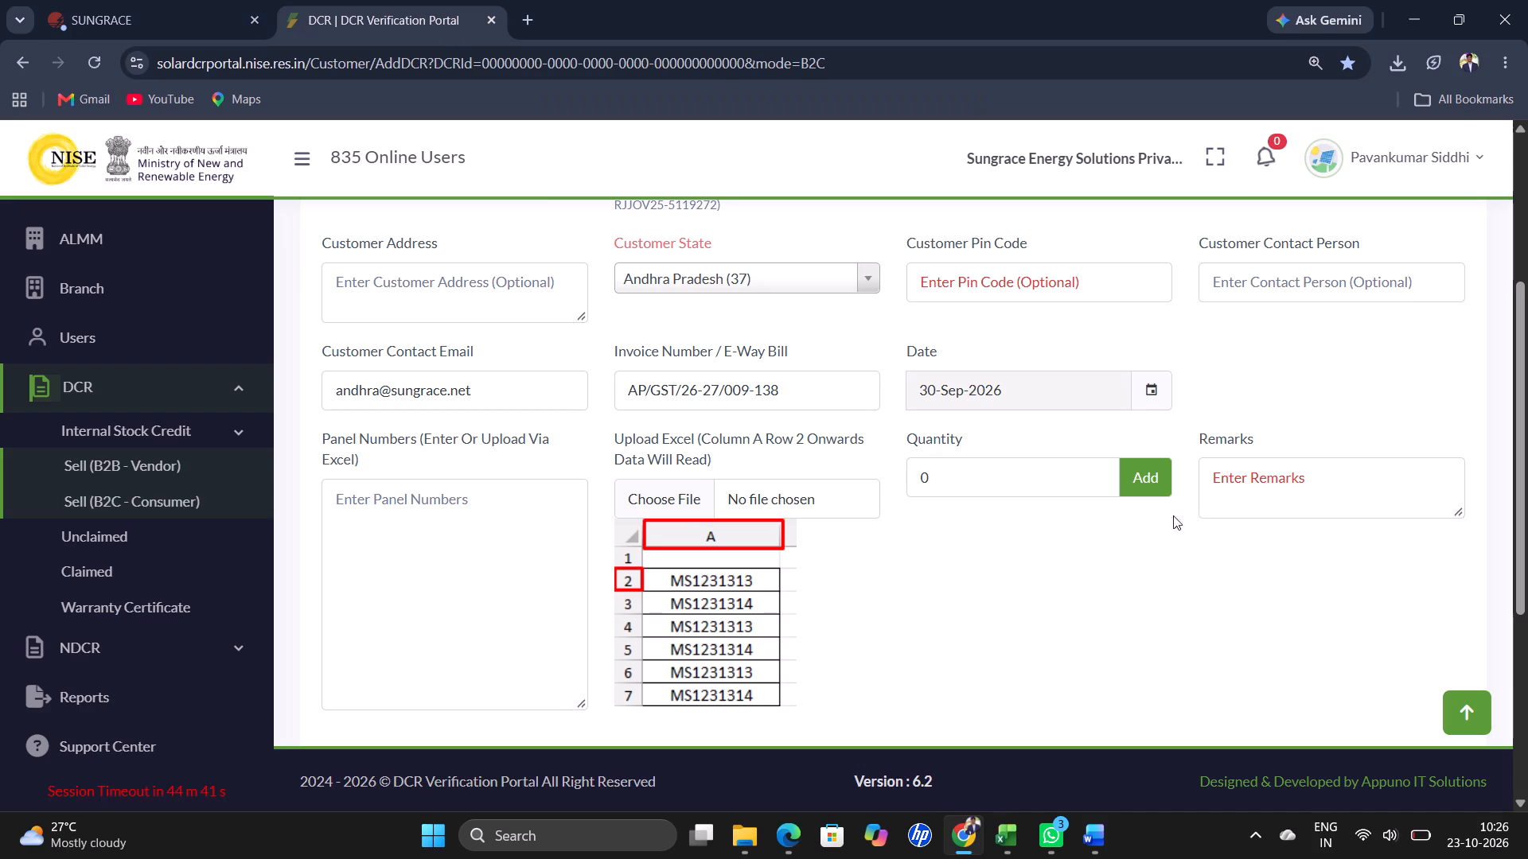
{"action": "left_click", "coordinate": [1268, 485]}
{"action": "key", "text": "ctrl+v"}
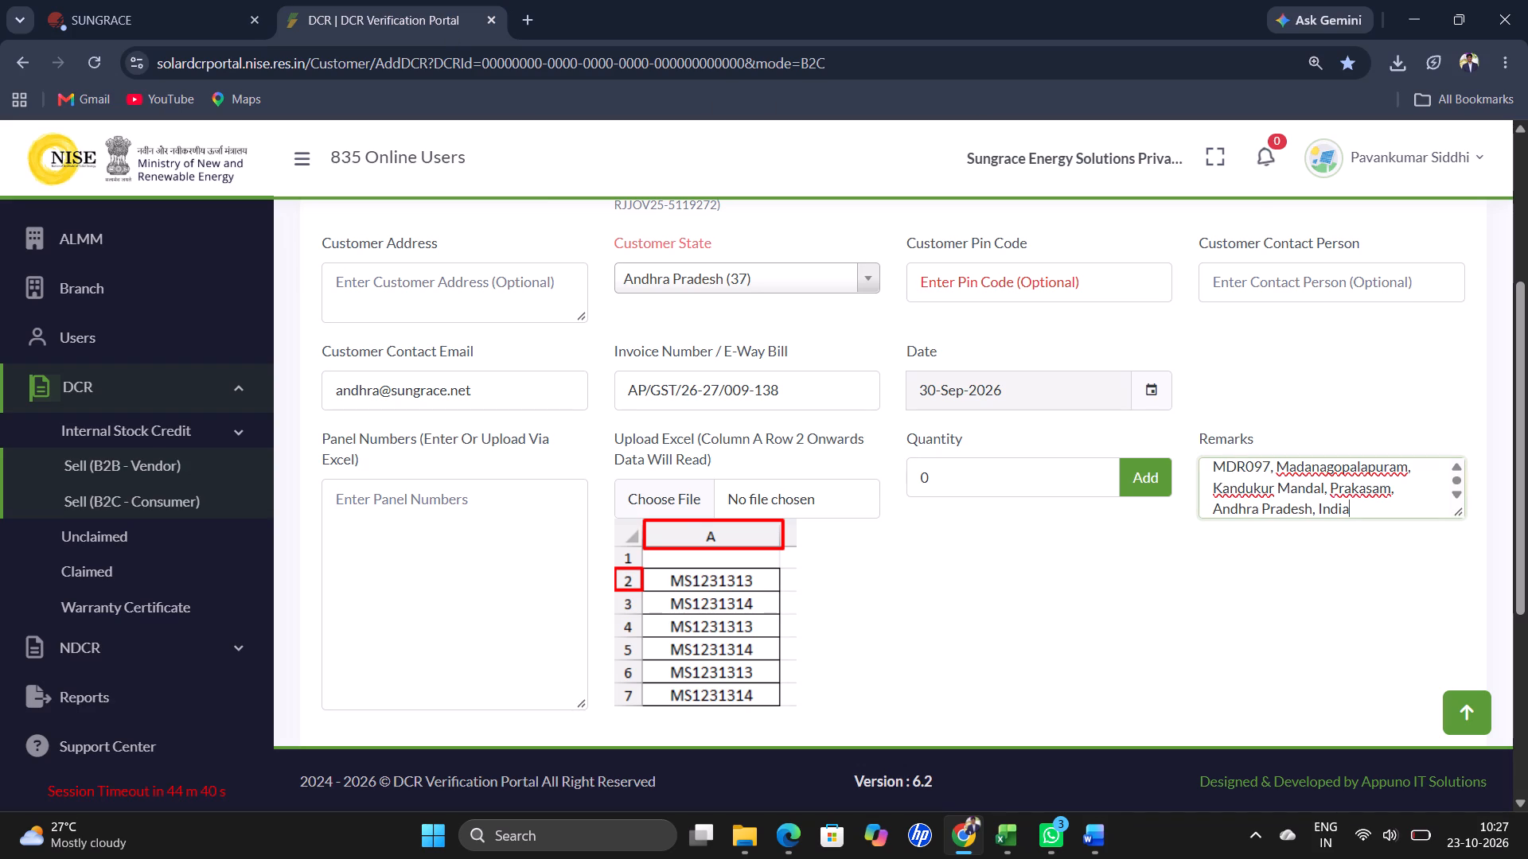
Open a new browser tab to look up the pin code for the DCR form's Customer Pin Code field.
{"action": "left_click_drag", "start_coordinate": [1142, 270], "coordinate": [1135, 276]}
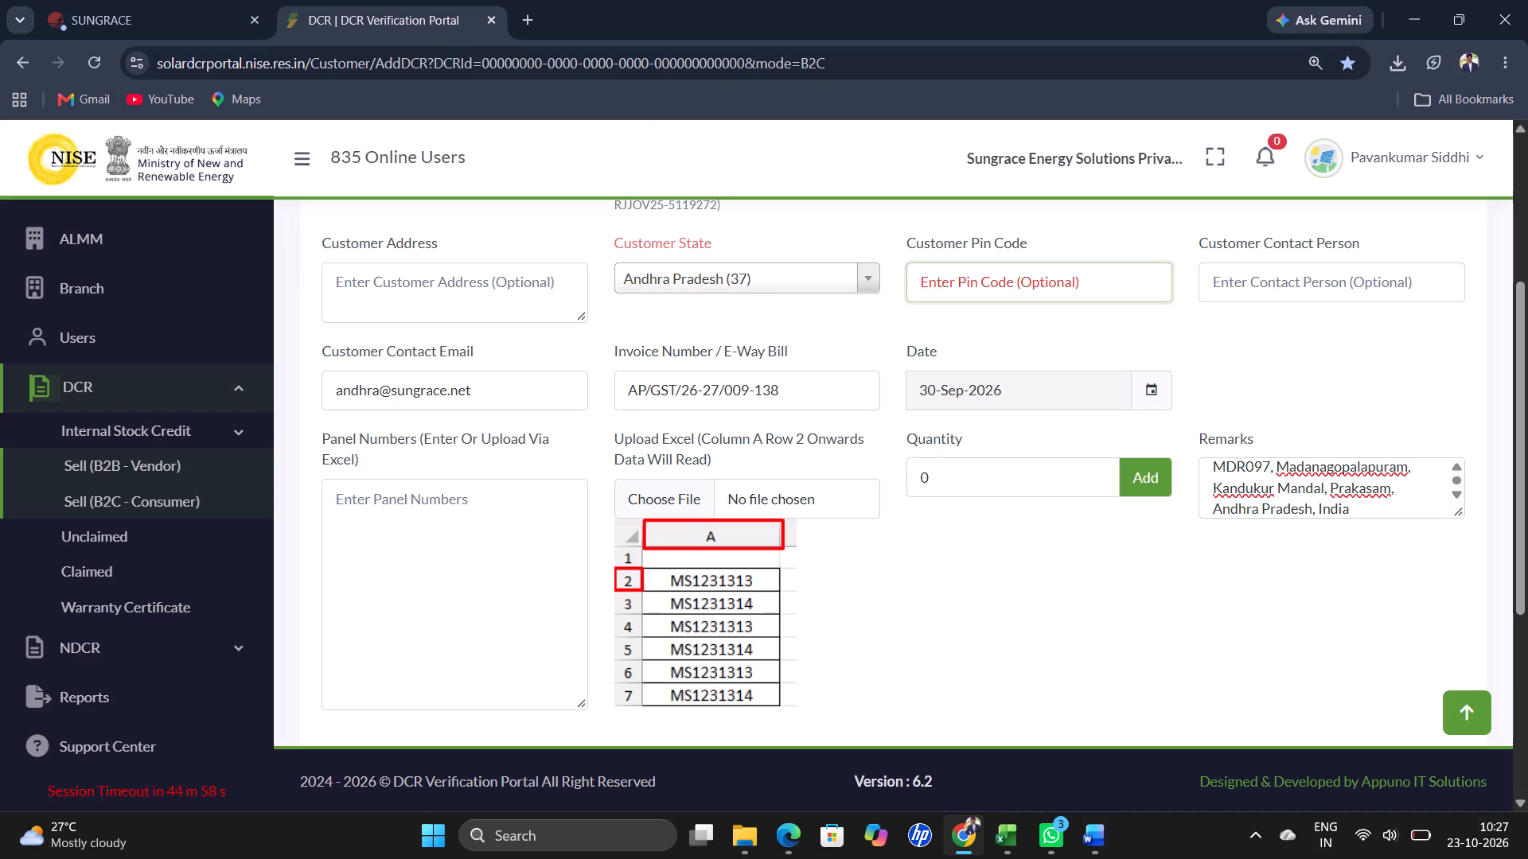
{"action": "left_click", "coordinate": [532, 18]}
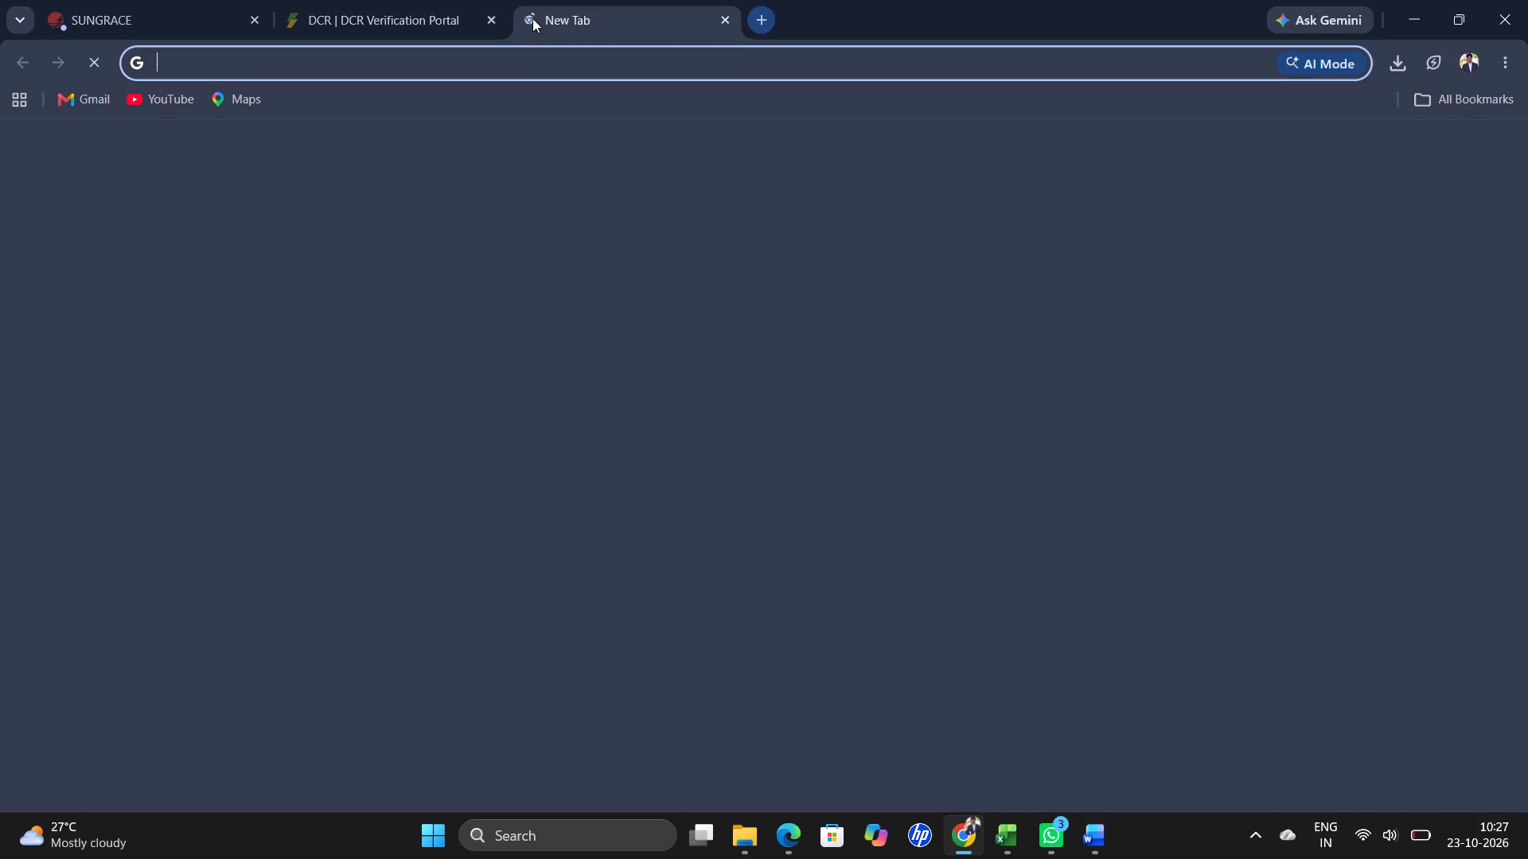
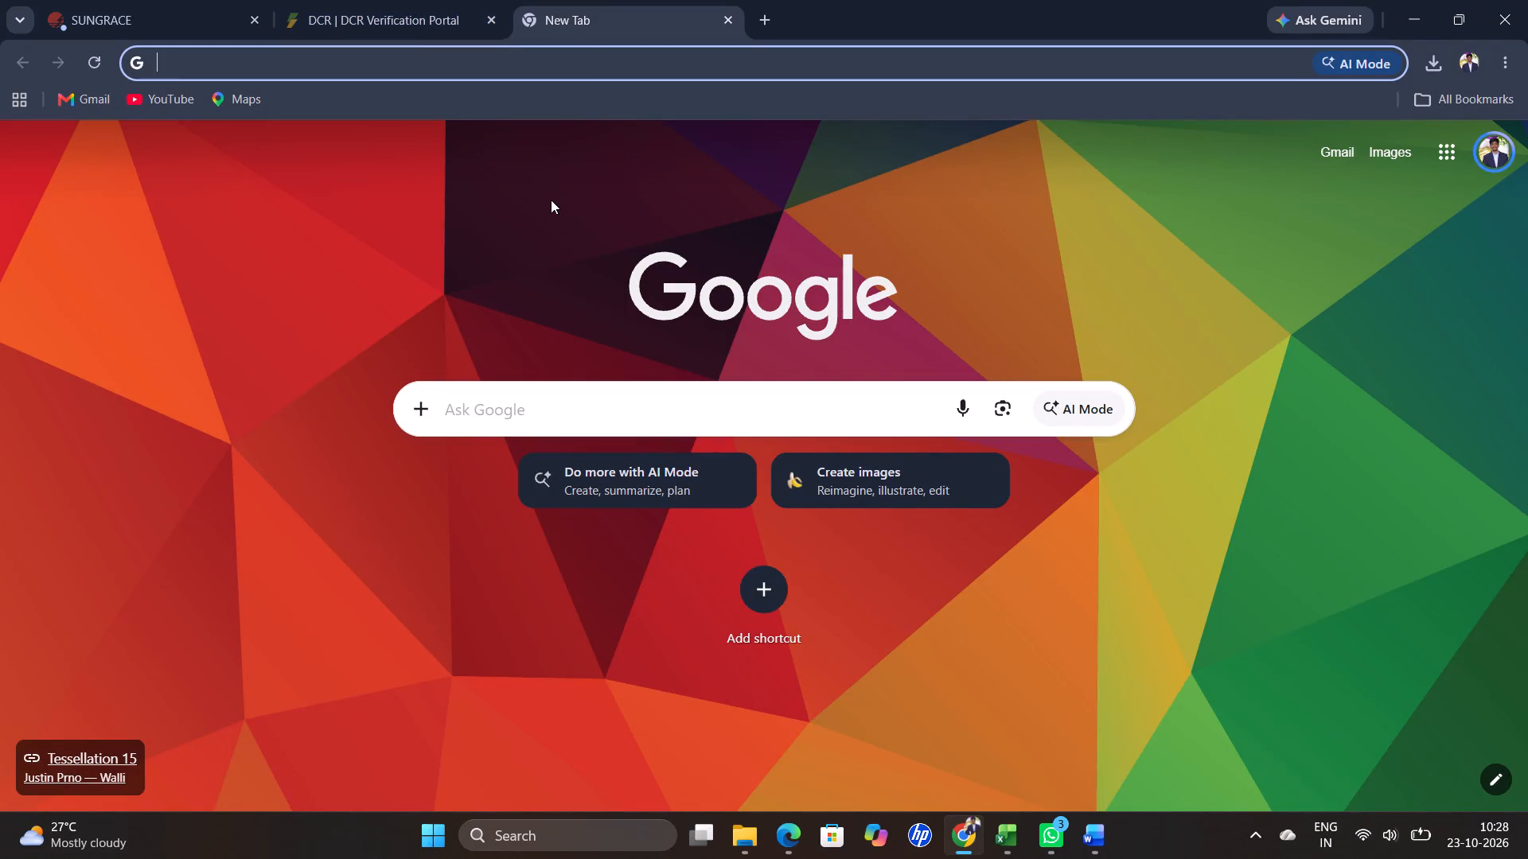
Search Google for the pin code of the copied customer address and paste it into the DCR form's Customer Pin Code field.
{"action": "key", "text": "ctrl+v"}
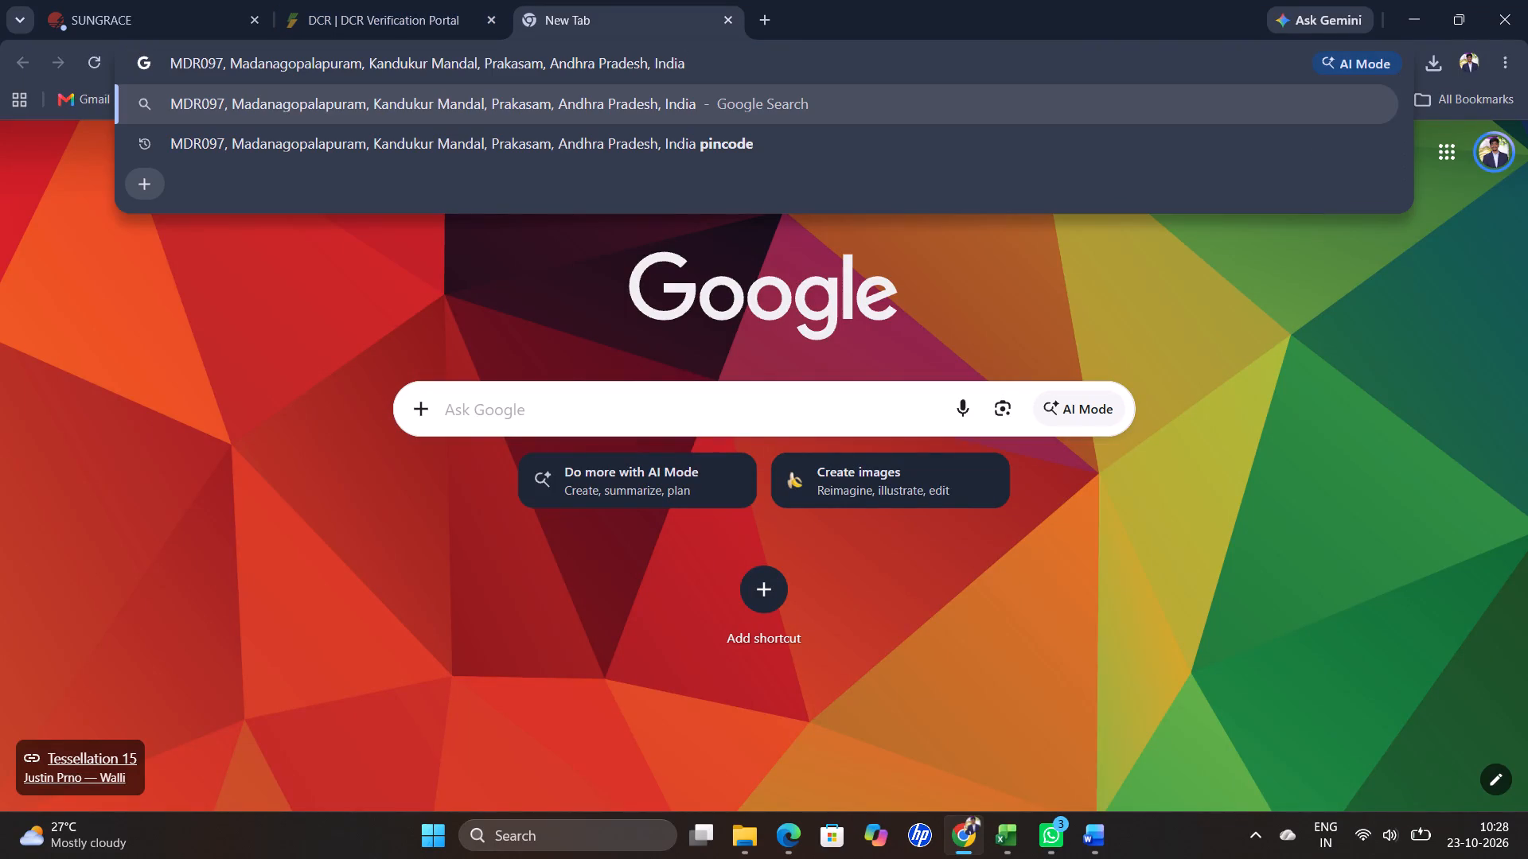
{"action": "left_click", "coordinate": [578, 136]}
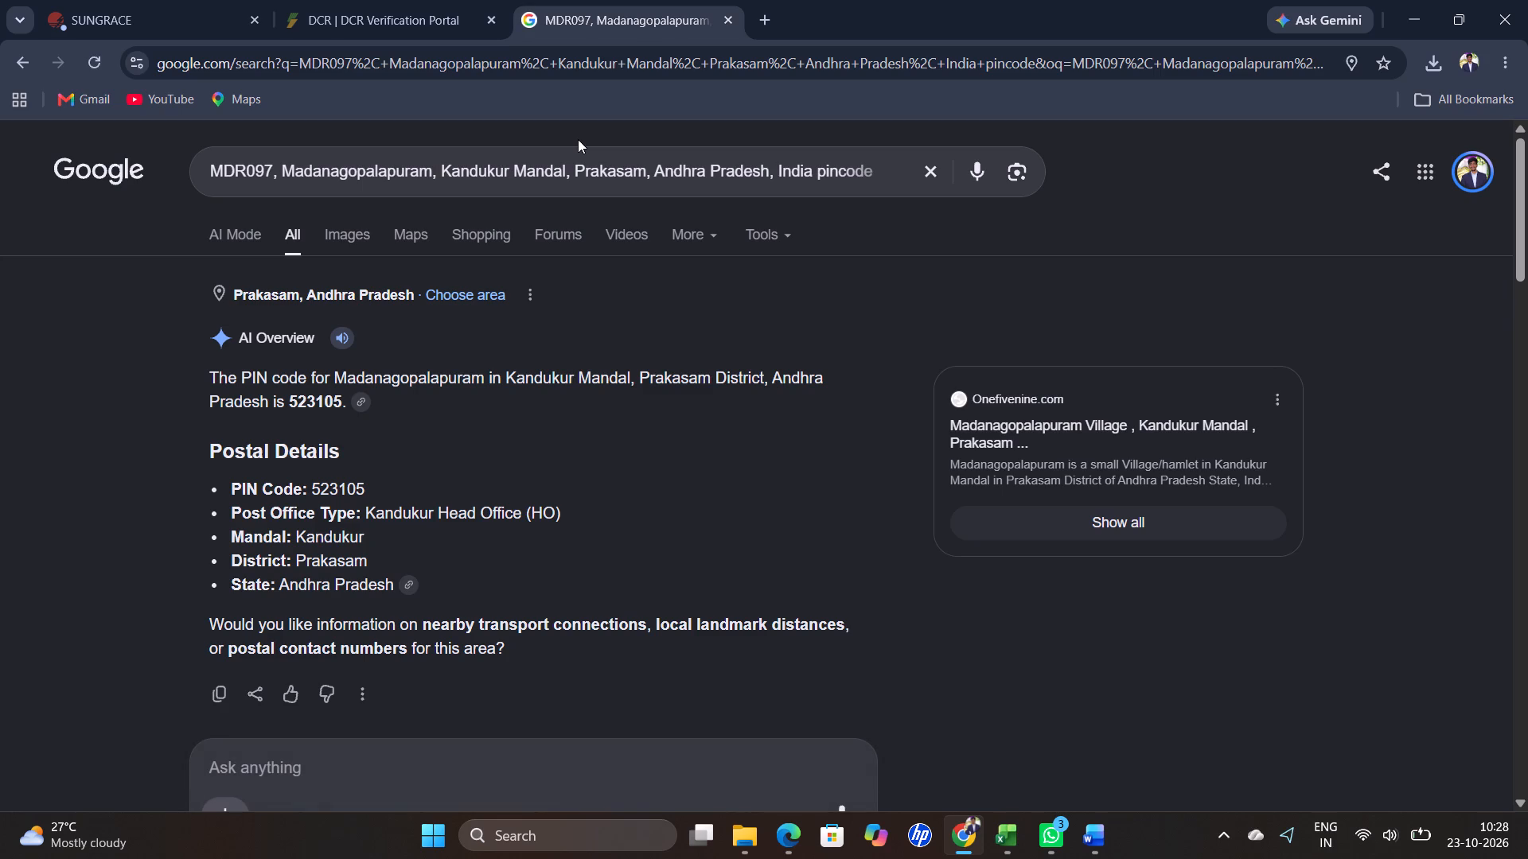
{"action": "double_click", "coordinate": [294, 399]}
{"action": "key", "text": "ctrl+c"}
{"action": "left_click", "coordinate": [407, 27]}
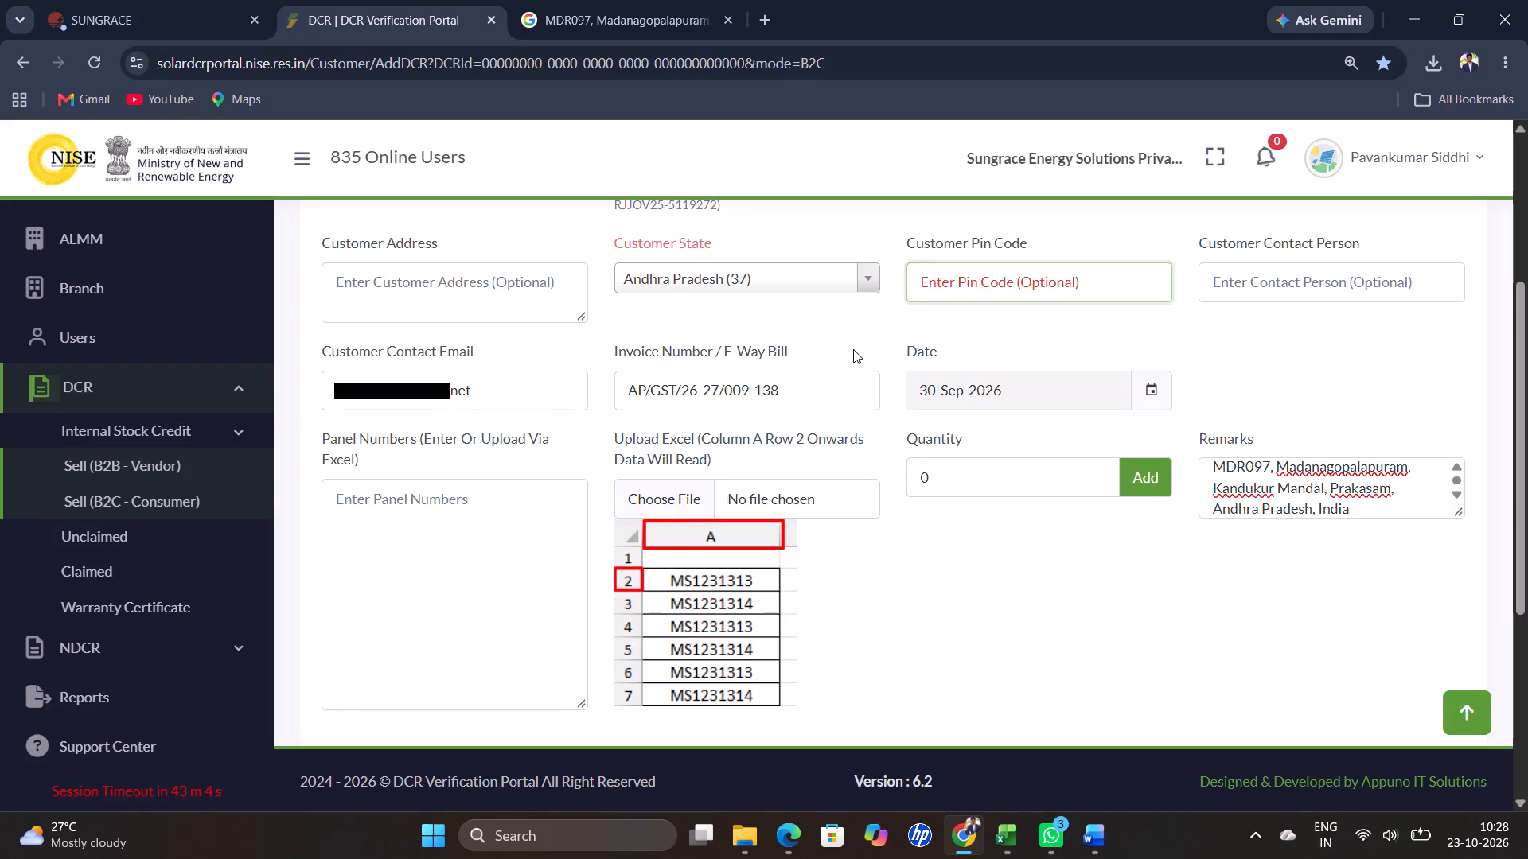
{"action": "key", "text": "ctrl+v"}
Submit the completed B2C DCR entry and approve its confirmation.
{"action": "scroll", "coordinate": [1089, 486], "scroll_direction": "down", "scroll_amount": 4}
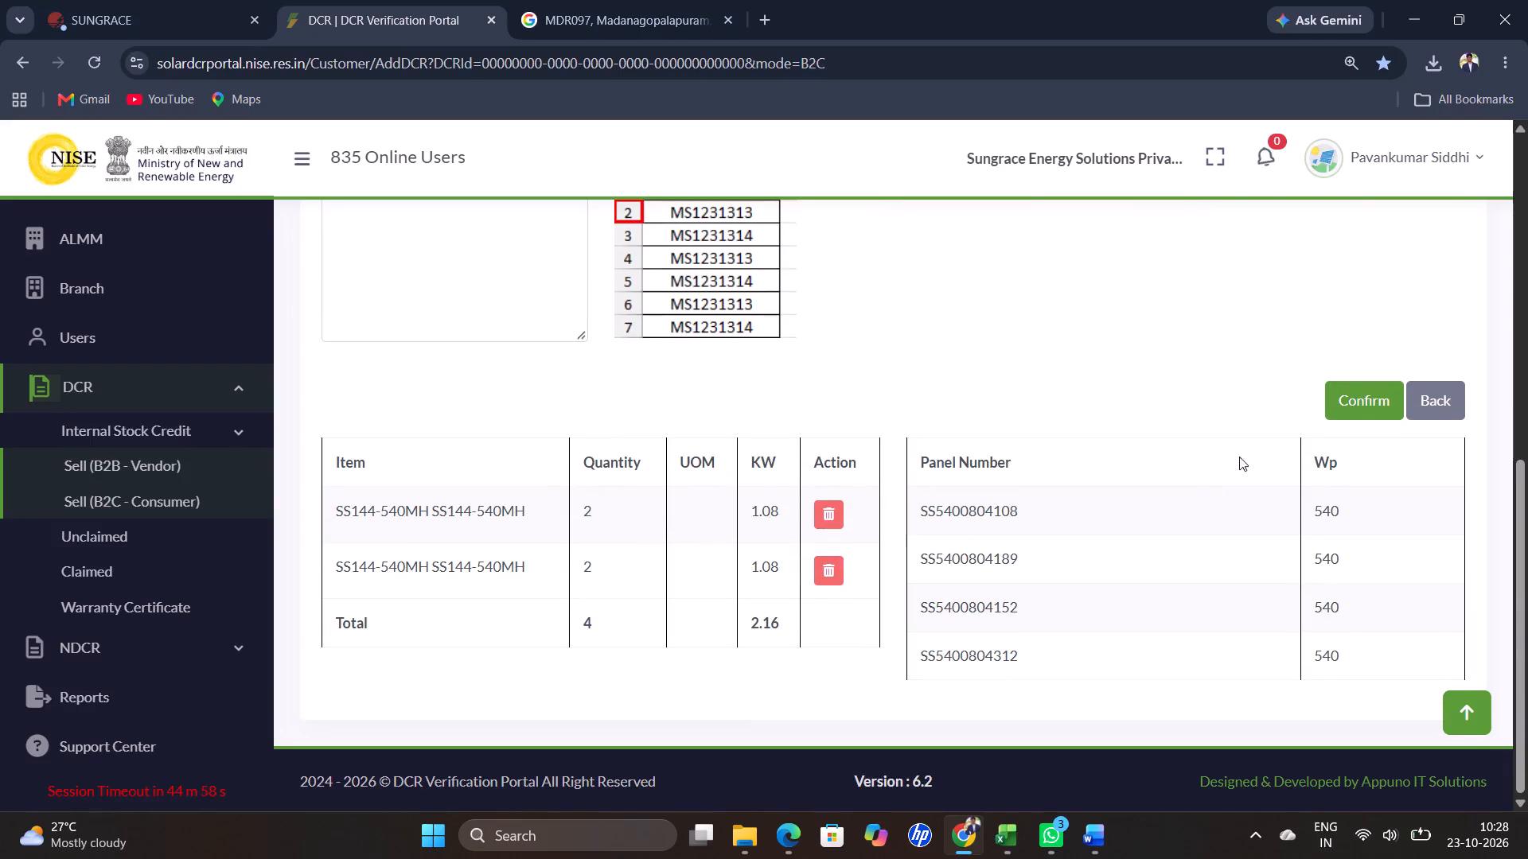
{"action": "left_click", "coordinate": [1335, 401]}
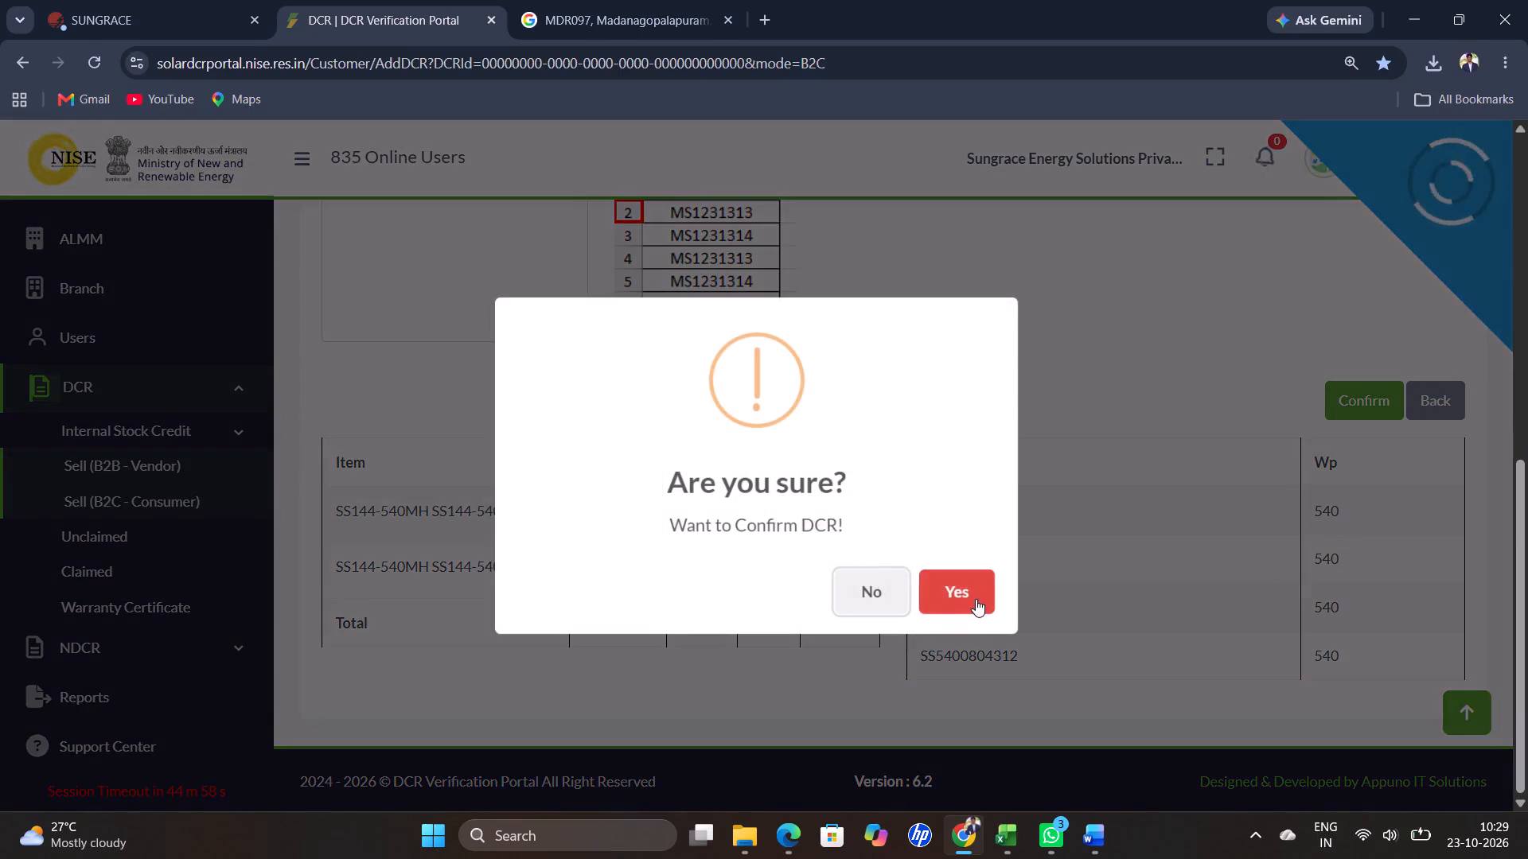
{"action": "left_click", "coordinate": [976, 599]}
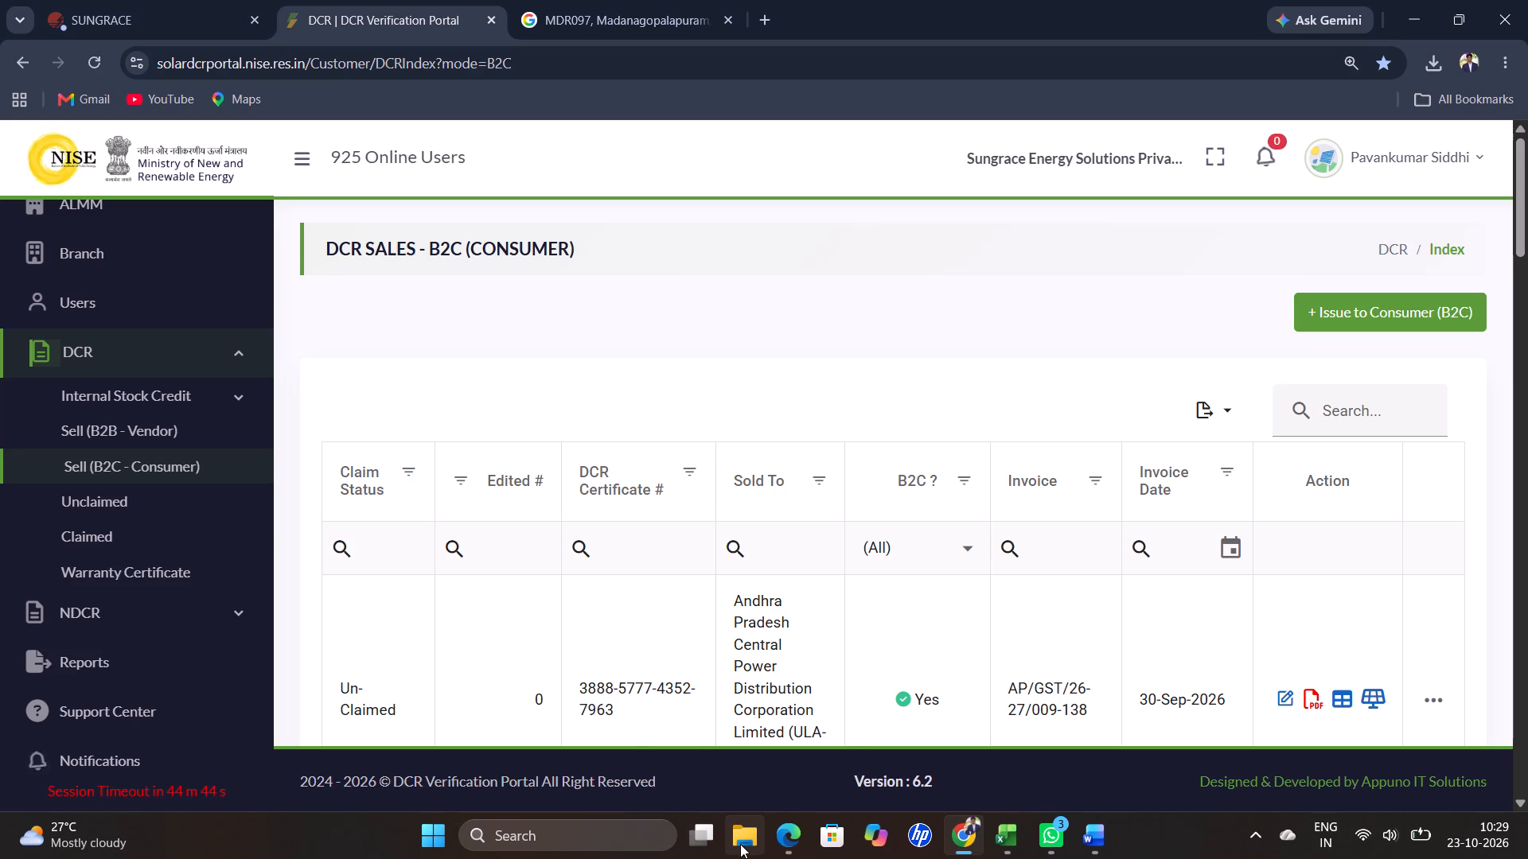
In File Explorer, create a new folder named 138_ inside the DCR009 folder.
{"action": "left_click_drag", "start_coordinate": [717, 729], "coordinate": [696, 736]}
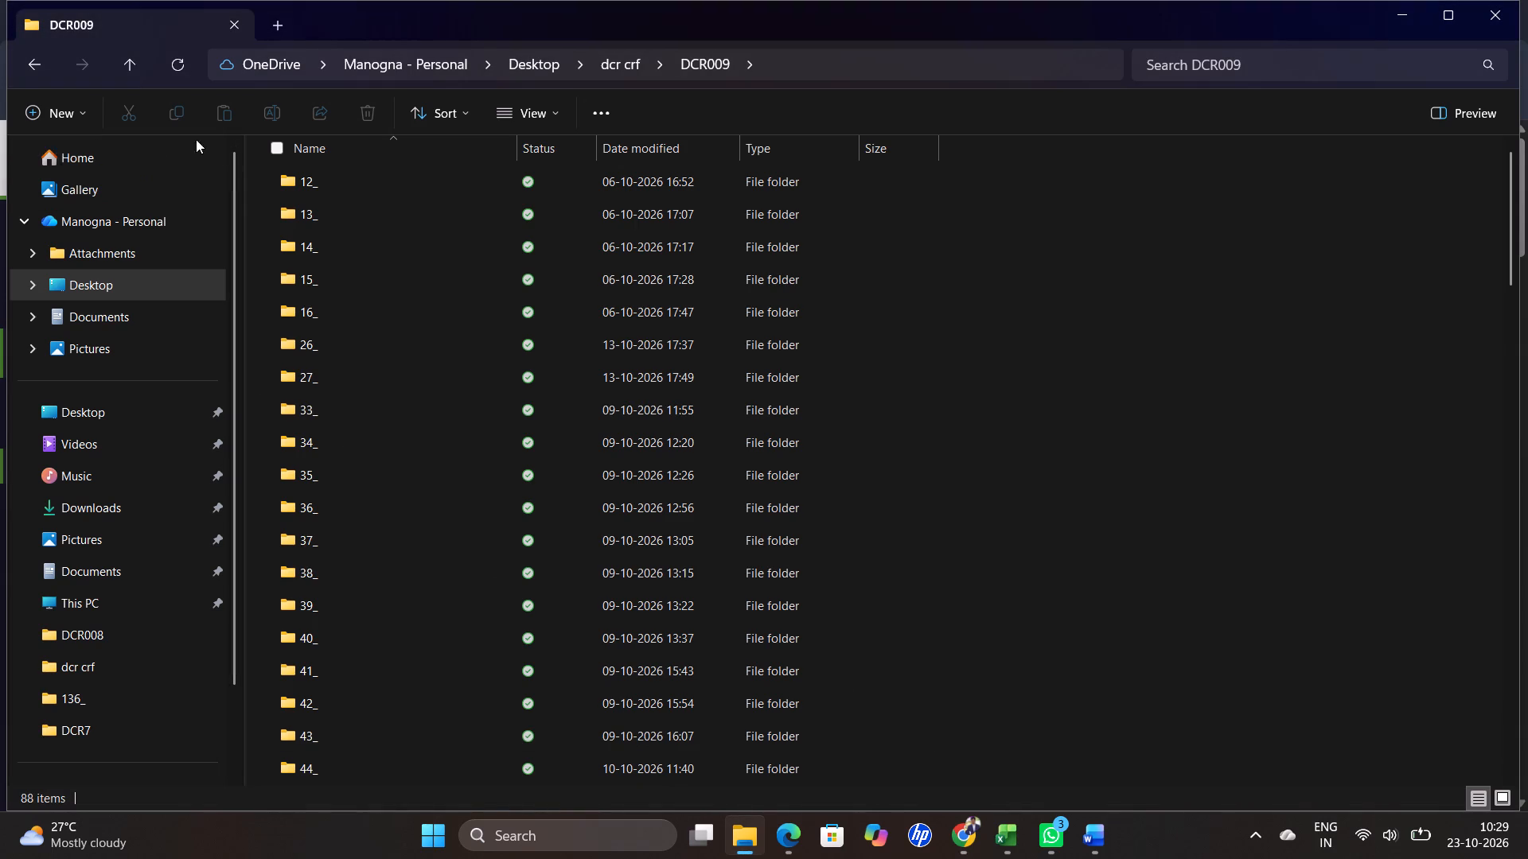
{"action": "left_click", "coordinate": [29, 107]}
{"action": "left_click", "coordinate": [73, 158]}
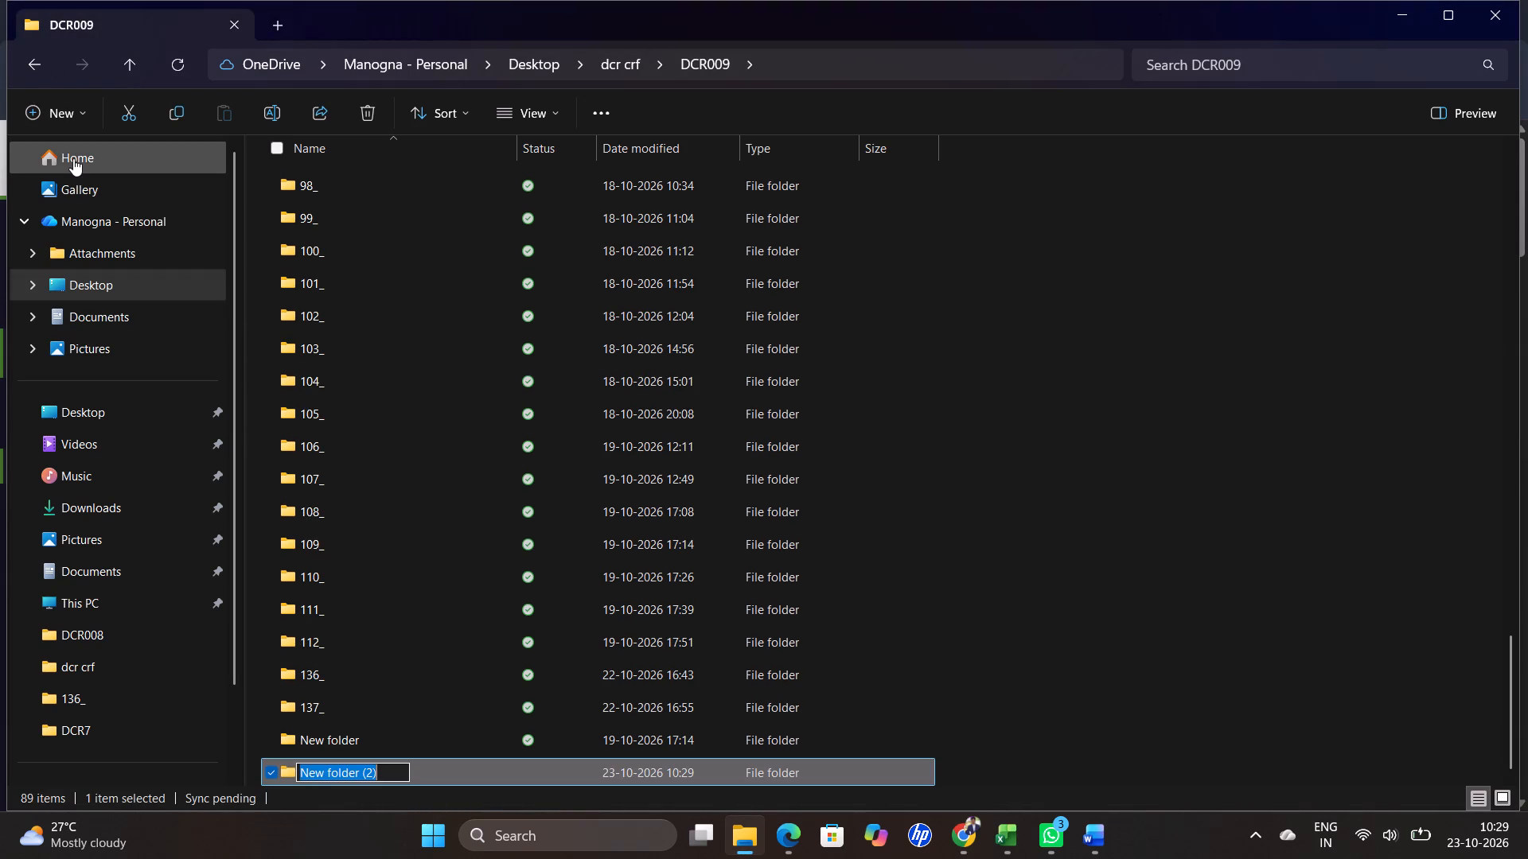
{"action": "type", "text": "1."}
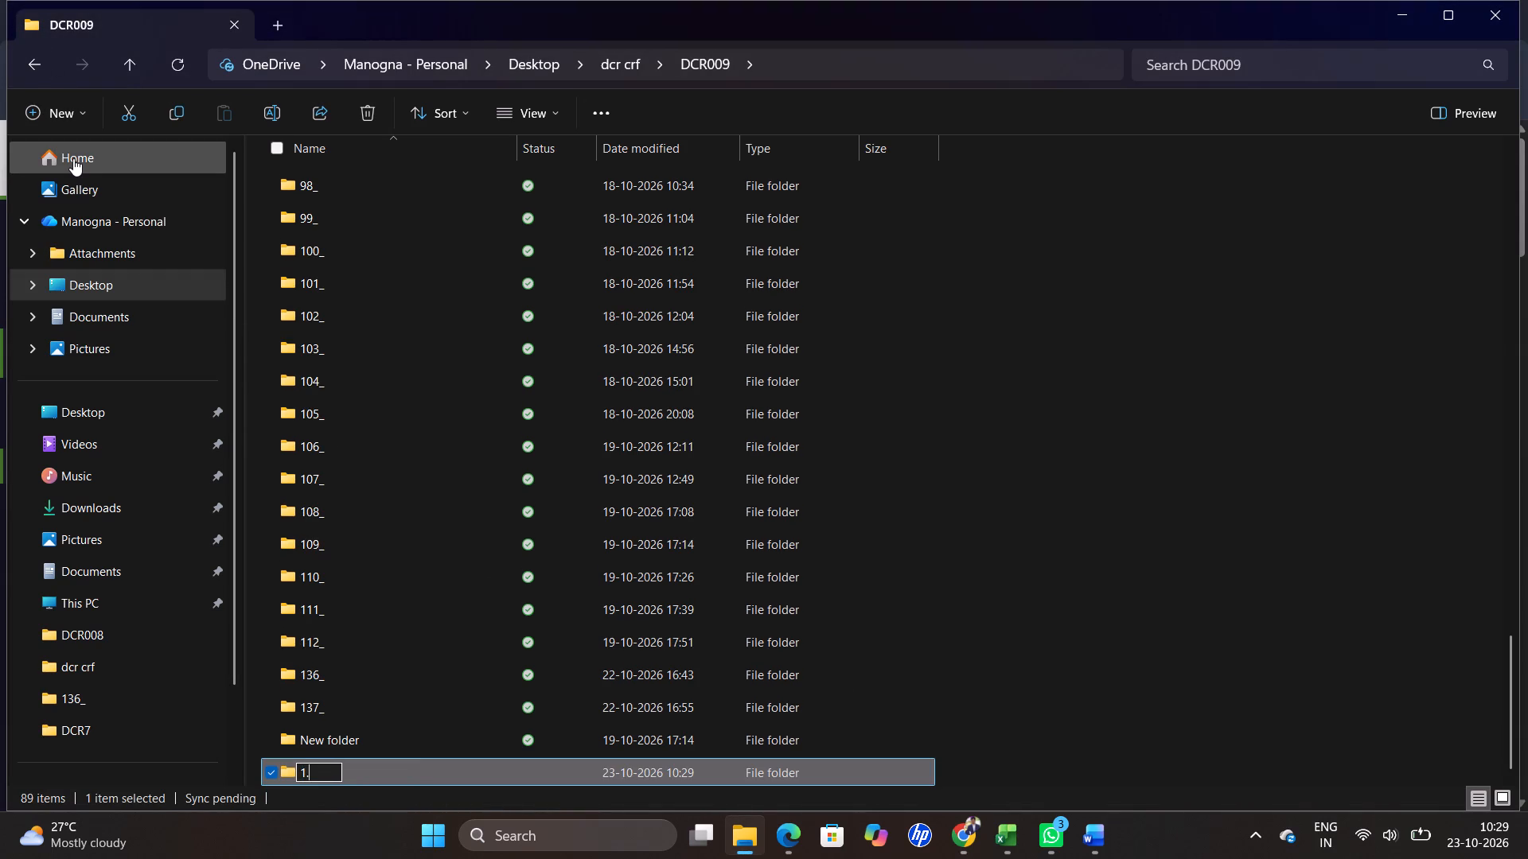
{"action": "key", "text": "BackSpace"}
{"action": "type", "text": "38"}
{"action": "key", "text": "shift+underscore"}
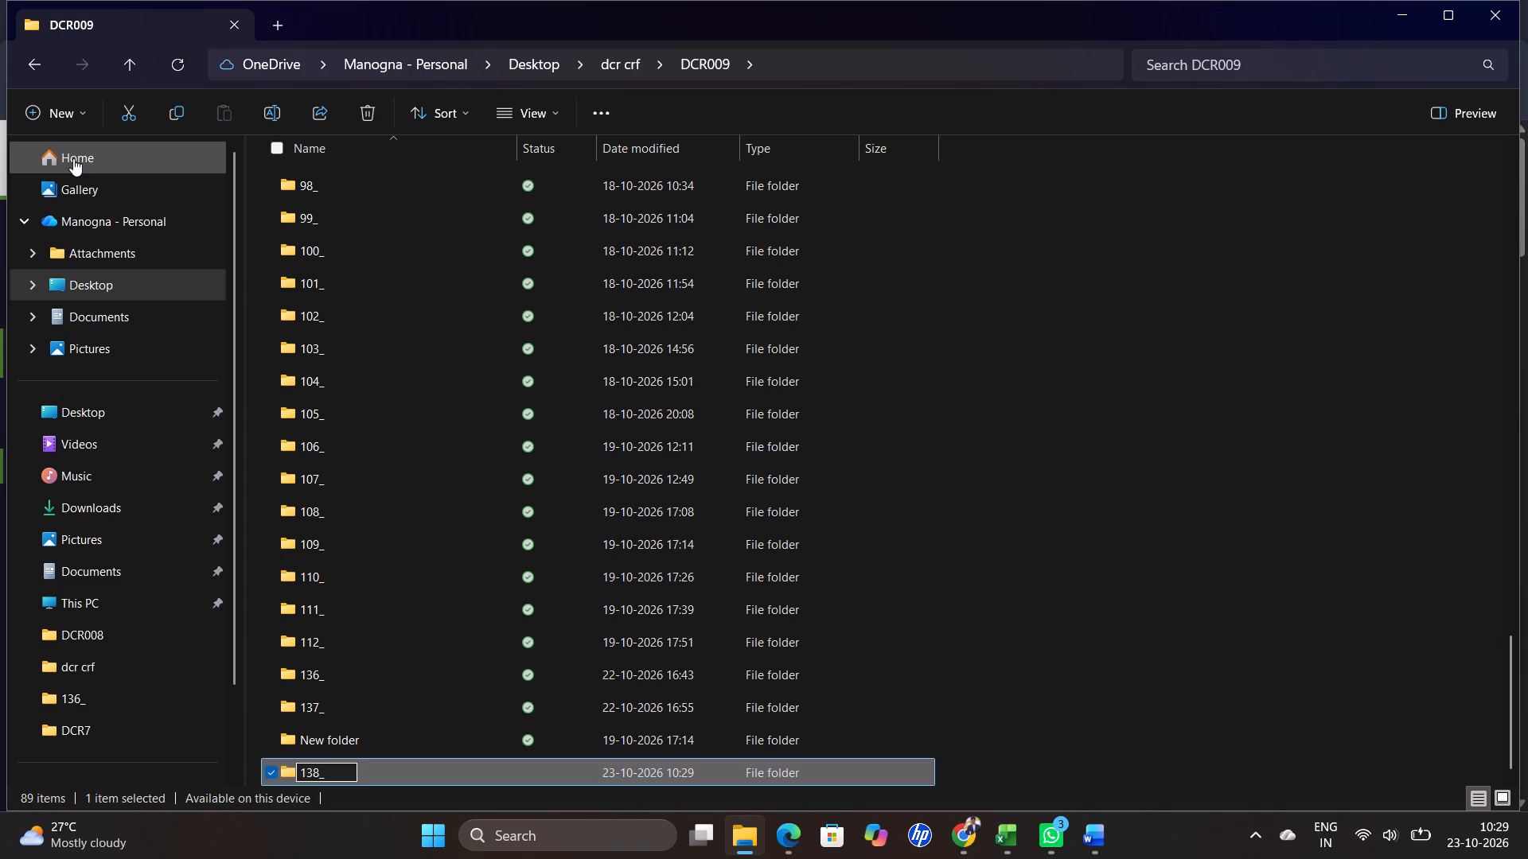
{"action": "key", "text": "Return"}
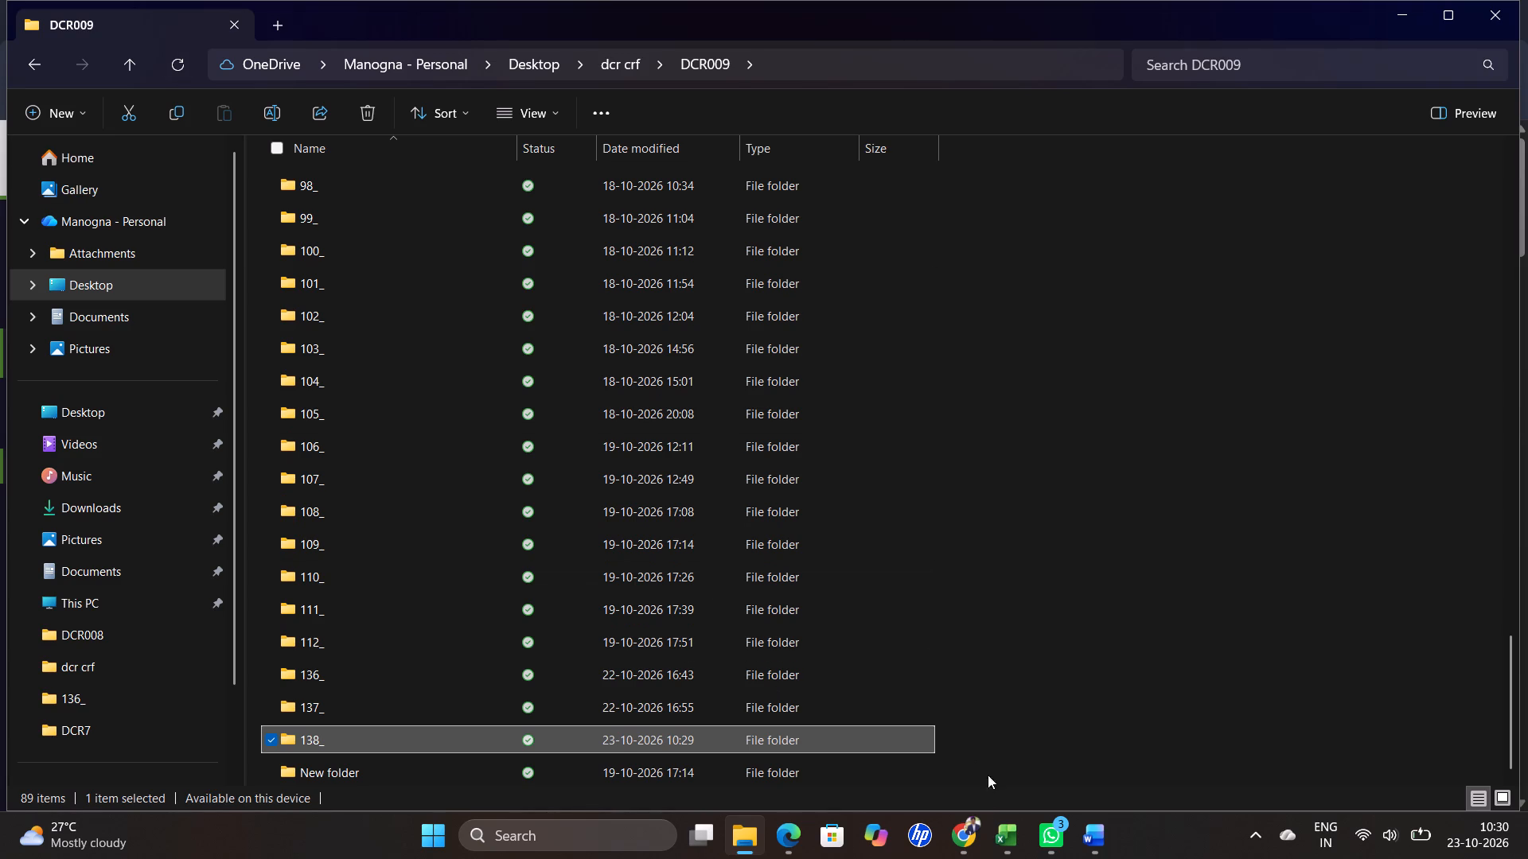
Return to SUNGRACE in Chrome and copy the service number from the installation's Quick Copy Details.
{"action": "left_click", "coordinate": [937, 734]}
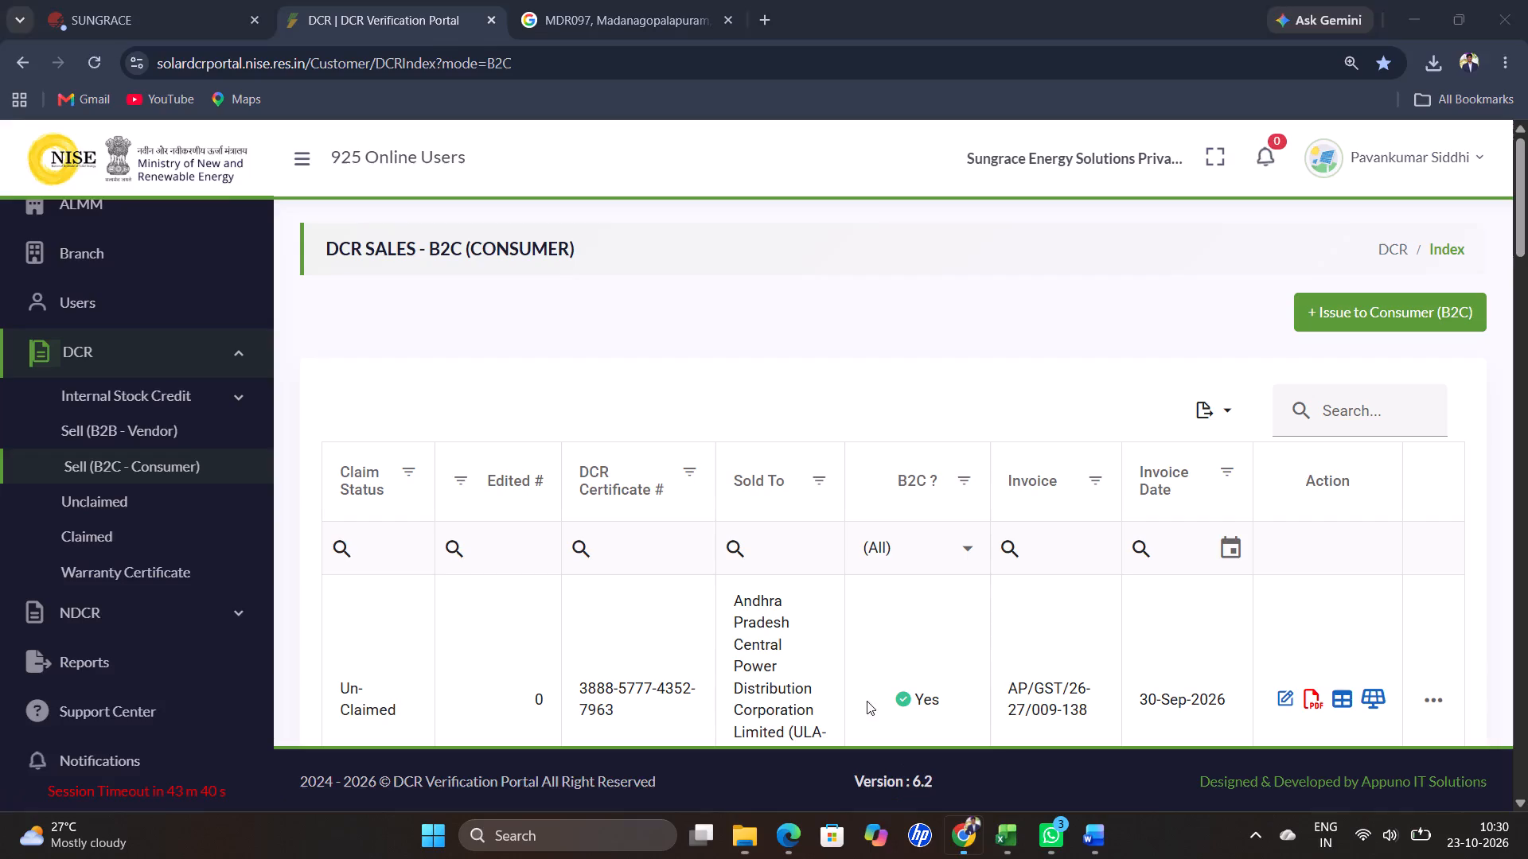
{"action": "left_click", "coordinate": [179, 0]}
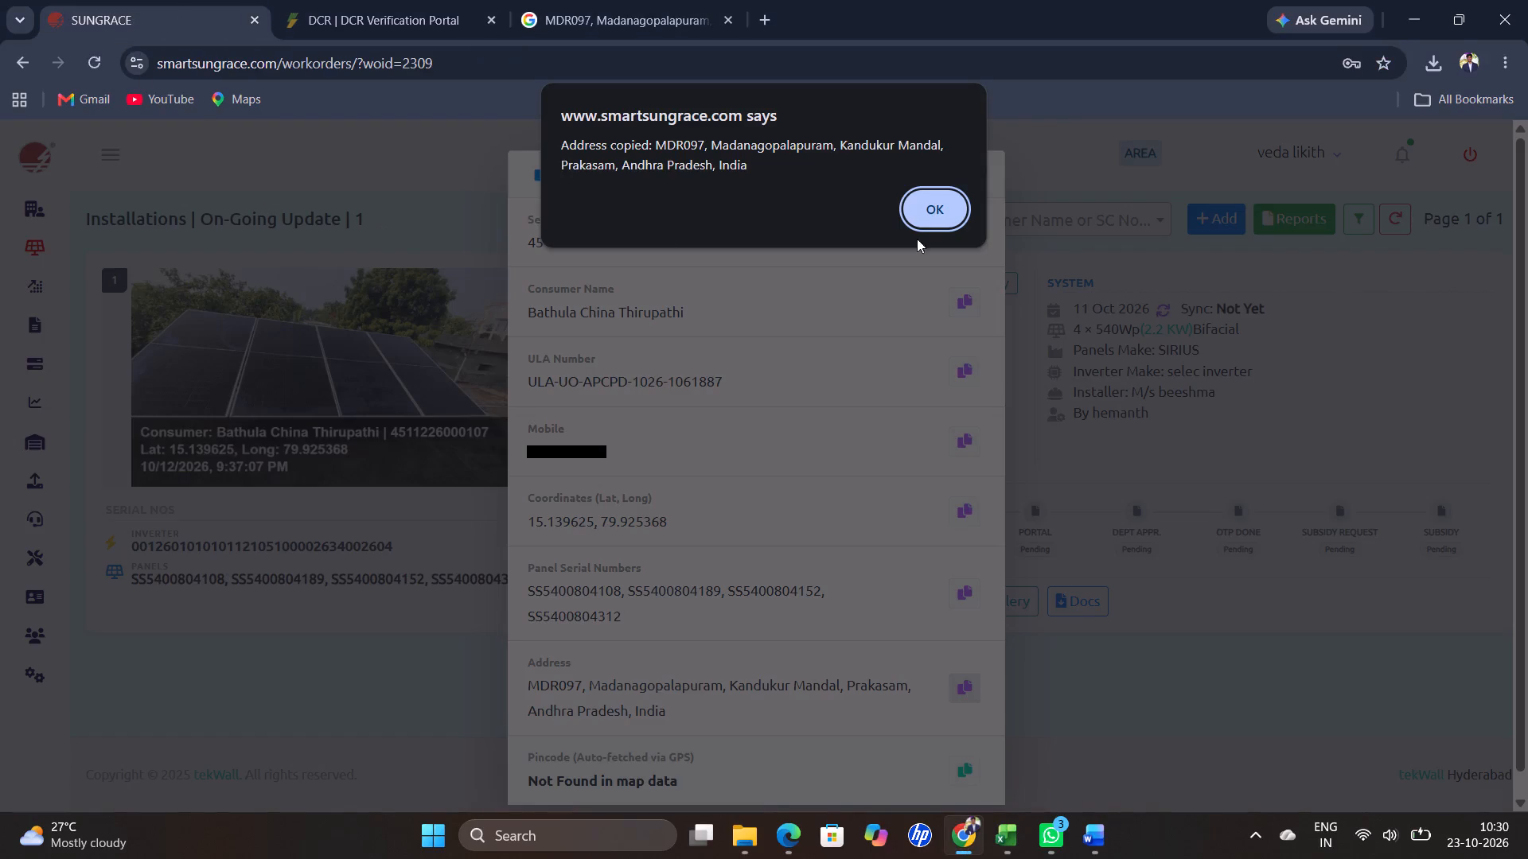
{"action": "left_click", "coordinate": [939, 213]}
{"action": "left_click", "coordinate": [968, 228]}
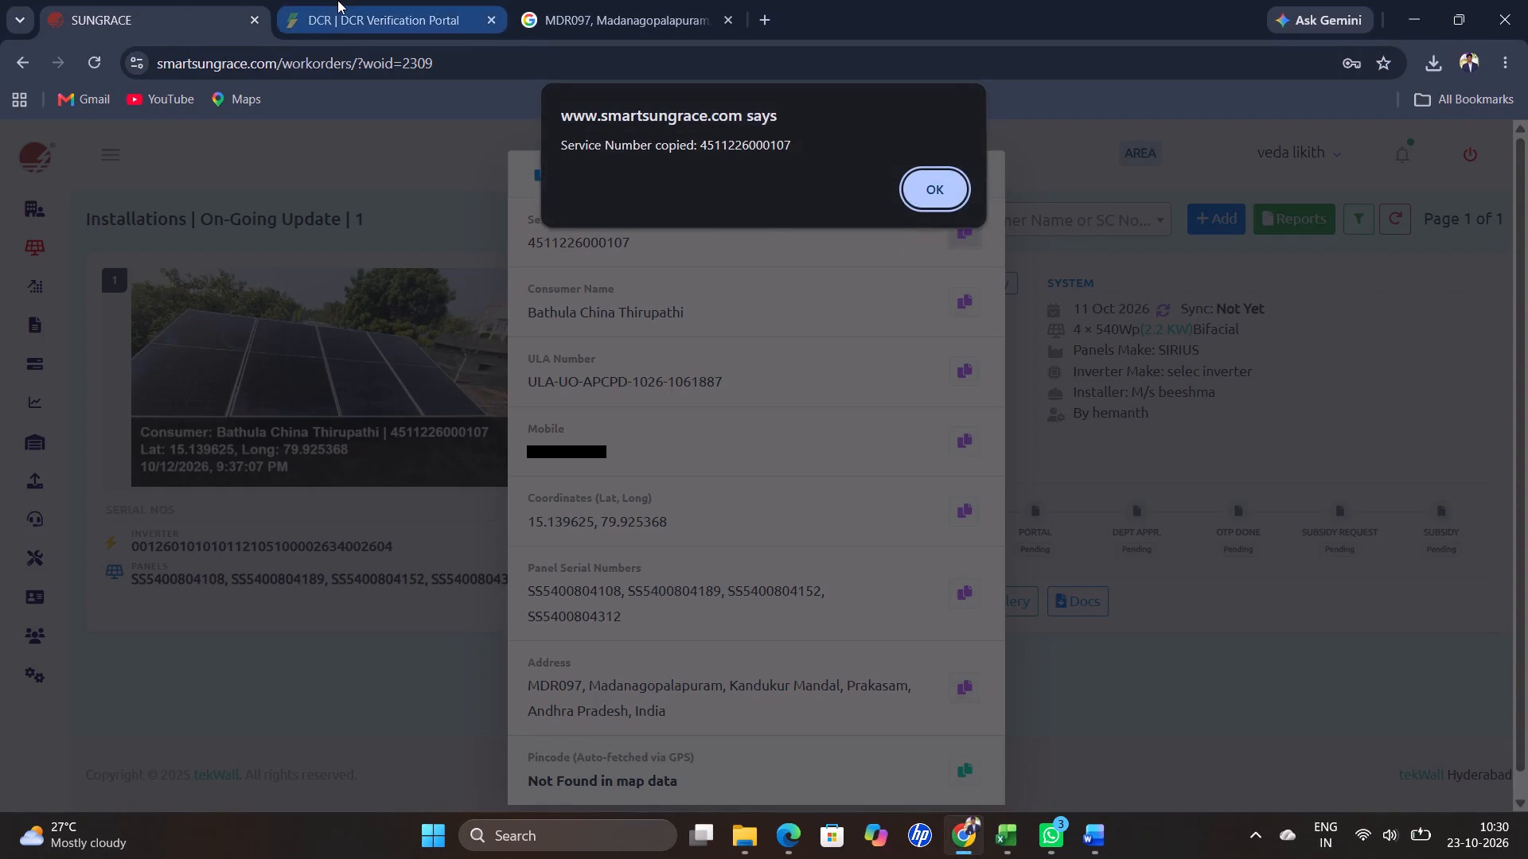
Open the certificate PDF for invoice AP/GST/26-27/009-138 and download it, naming the file with the copied service number followed by -138.
{"action": "left_click", "coordinate": [337, 0]}
{"action": "left_click", "coordinate": [1320, 691]}
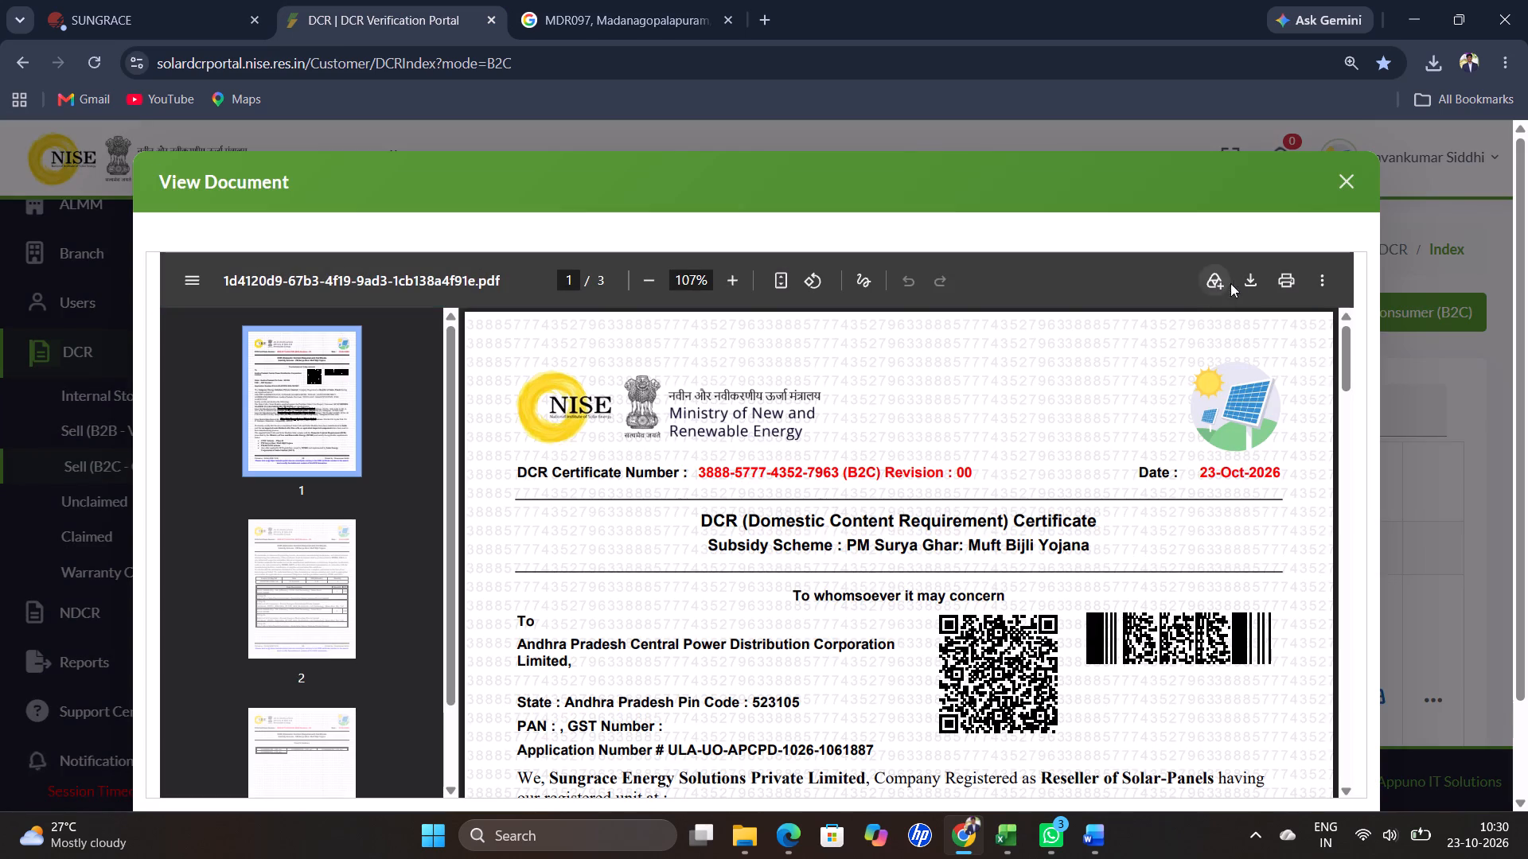
{"action": "left_click", "coordinate": [1248, 270]}
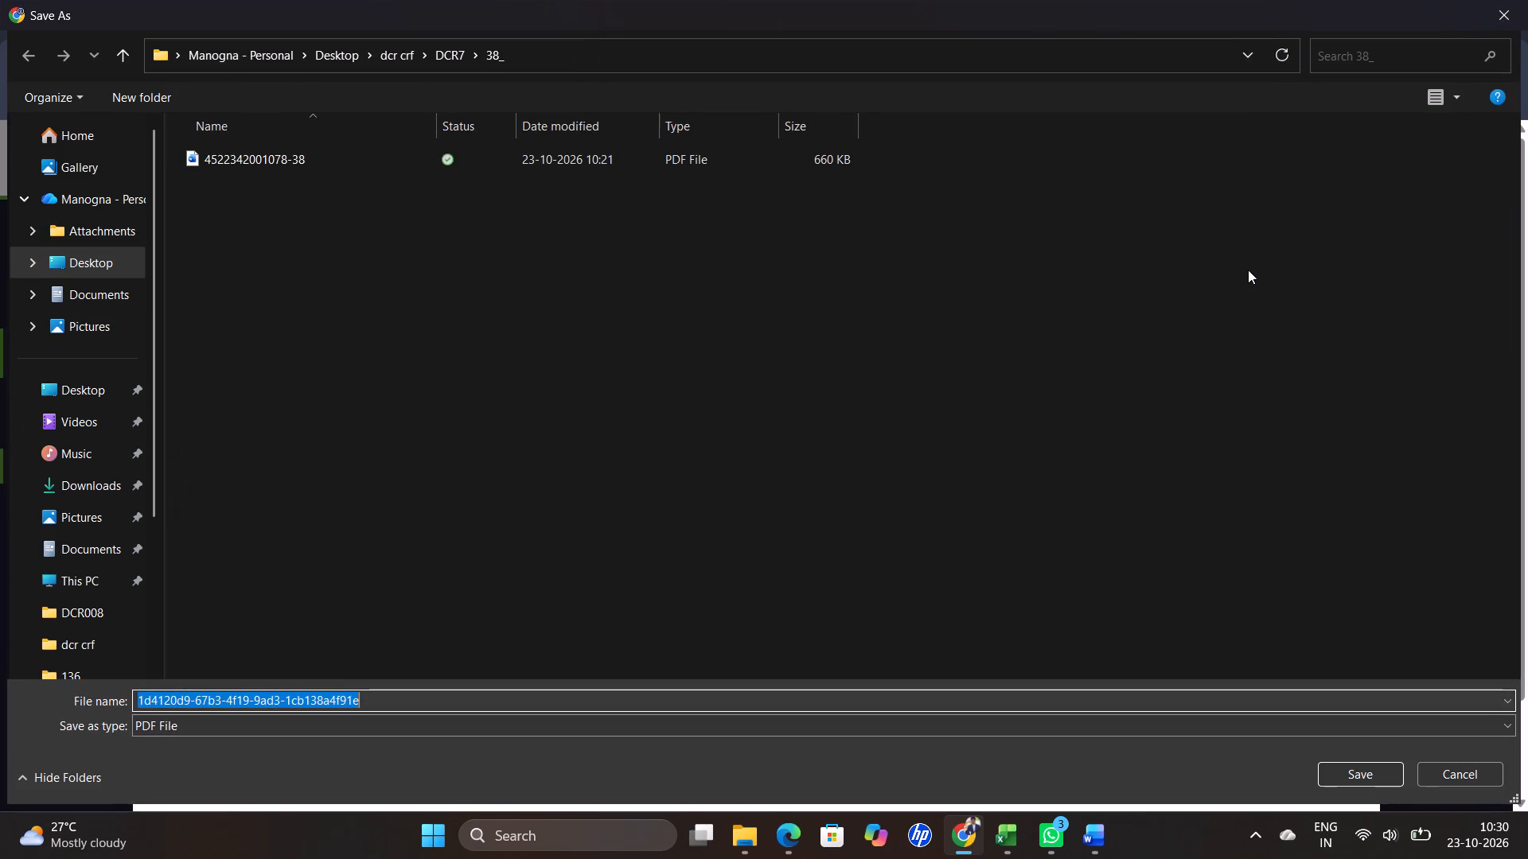
{"action": "key", "text": "ctrl+v"}
{"action": "key", "text": "minus"}
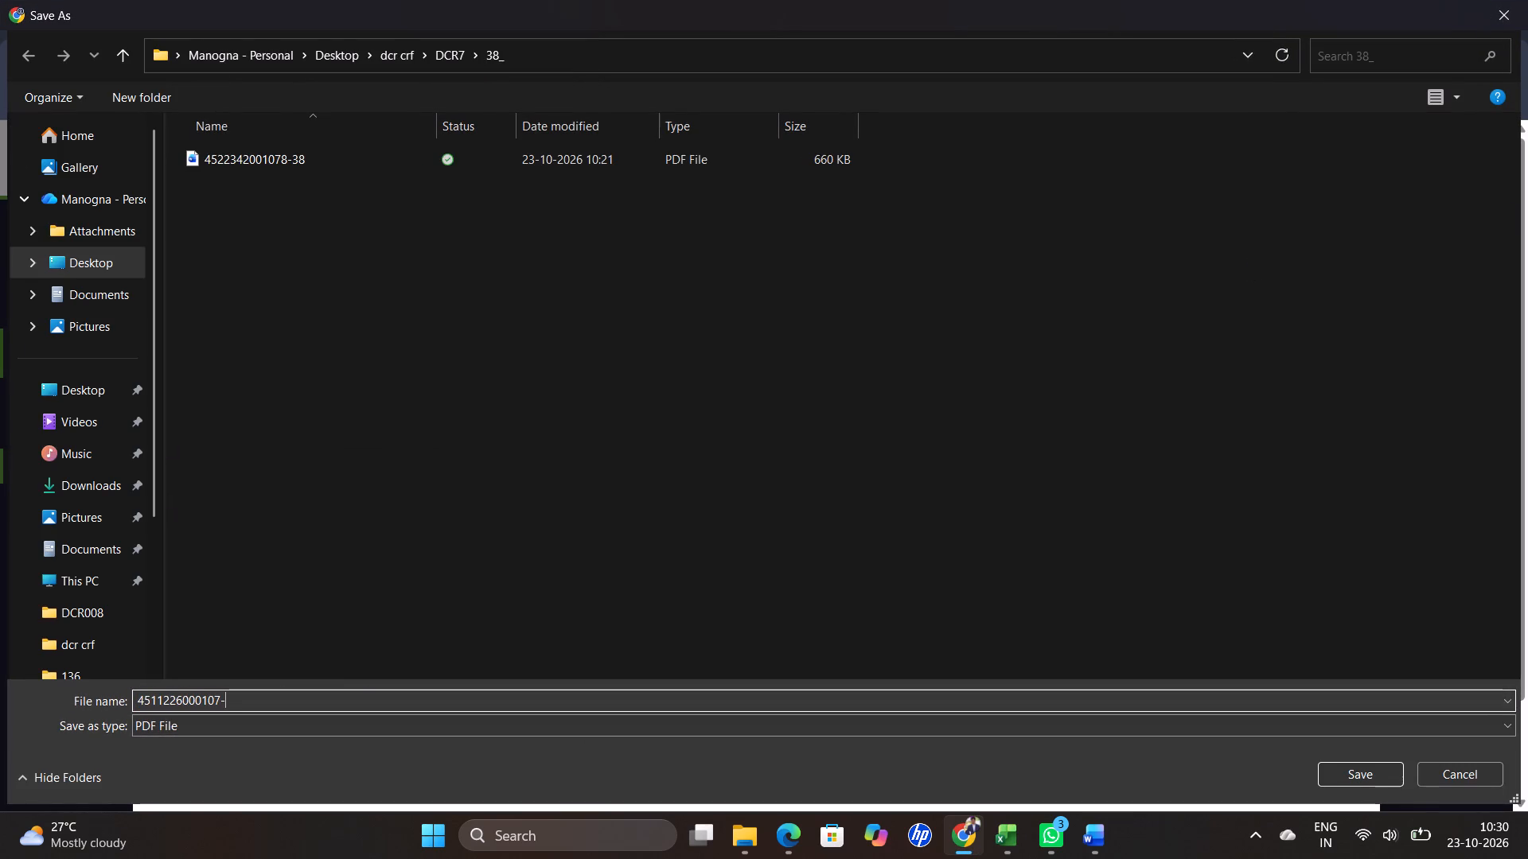
{"action": "type", "text": "138"}
Save the certificate PDF into the 138_ folder under dcr crf > DCR009.
{"action": "left_click", "coordinate": [450, 64]}
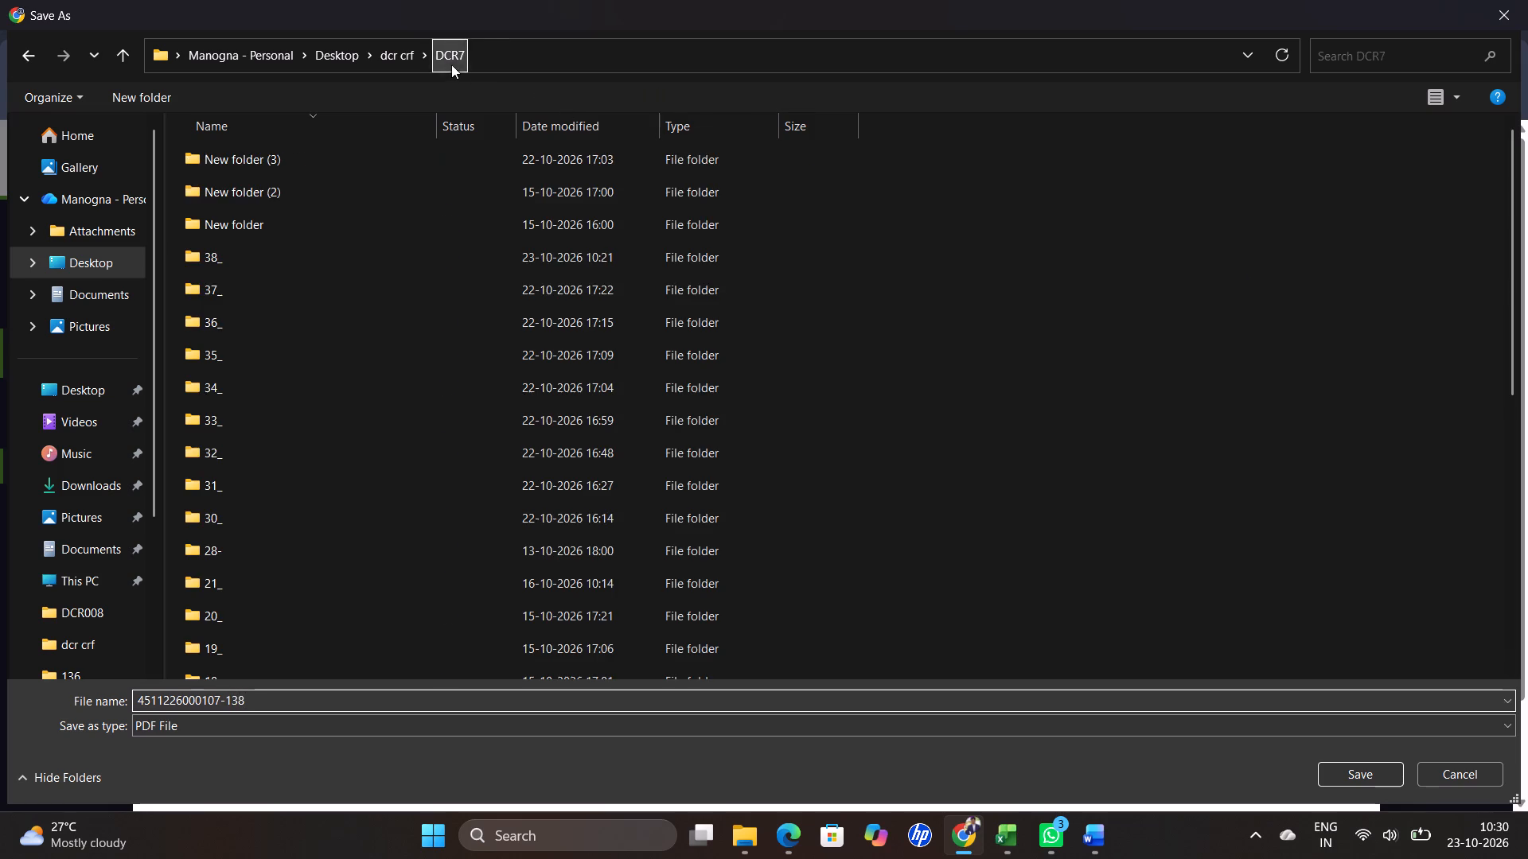
{"action": "left_click", "coordinate": [401, 58]}
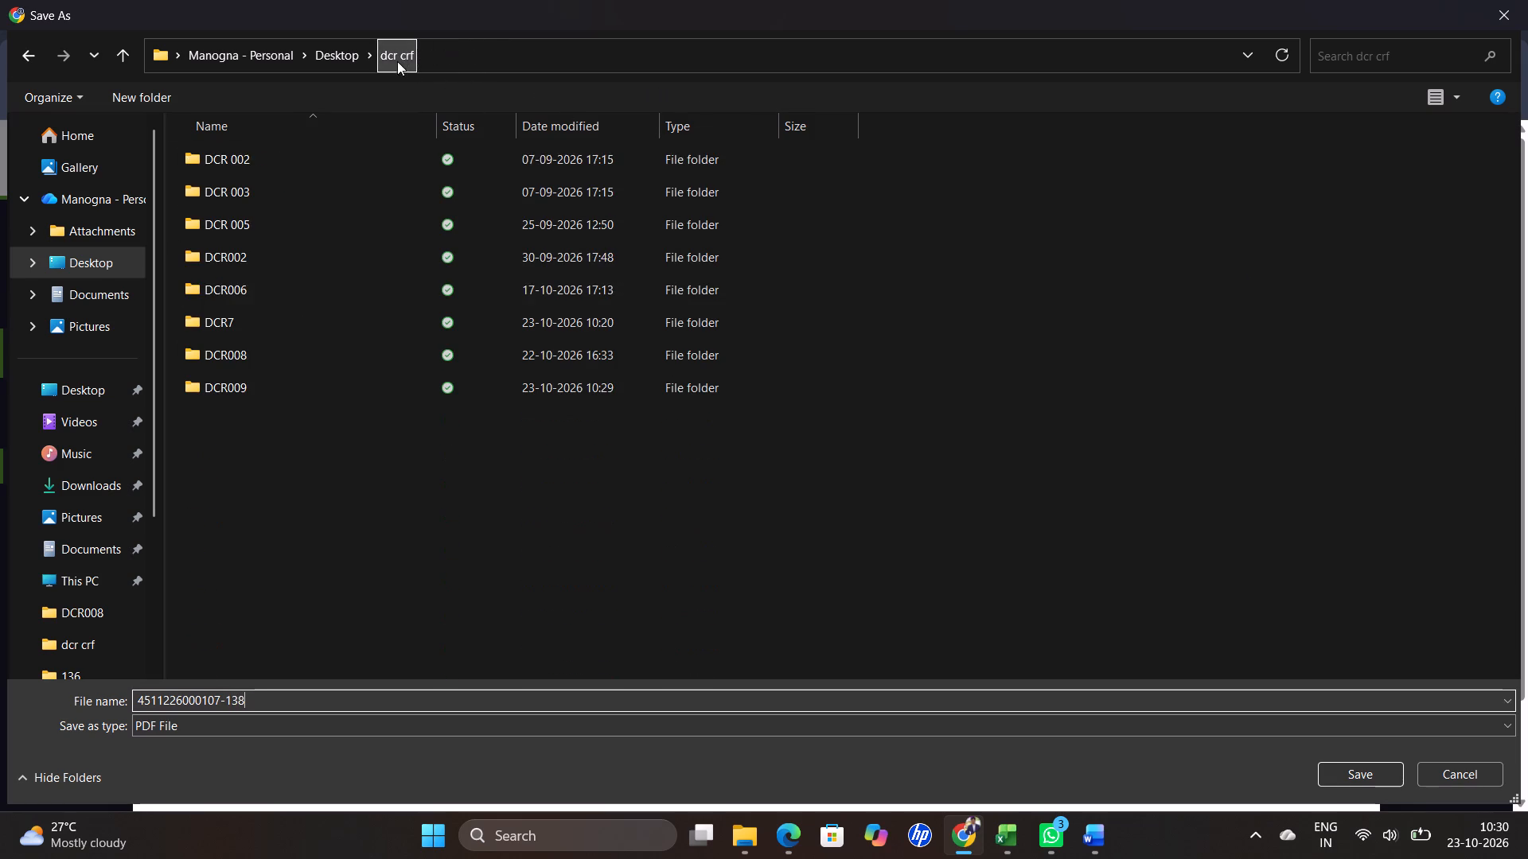
{"action": "left_click", "coordinate": [276, 383]}
{"action": "left_click", "coordinate": [279, 369]}
{"action": "double_click", "coordinate": [286, 393]}
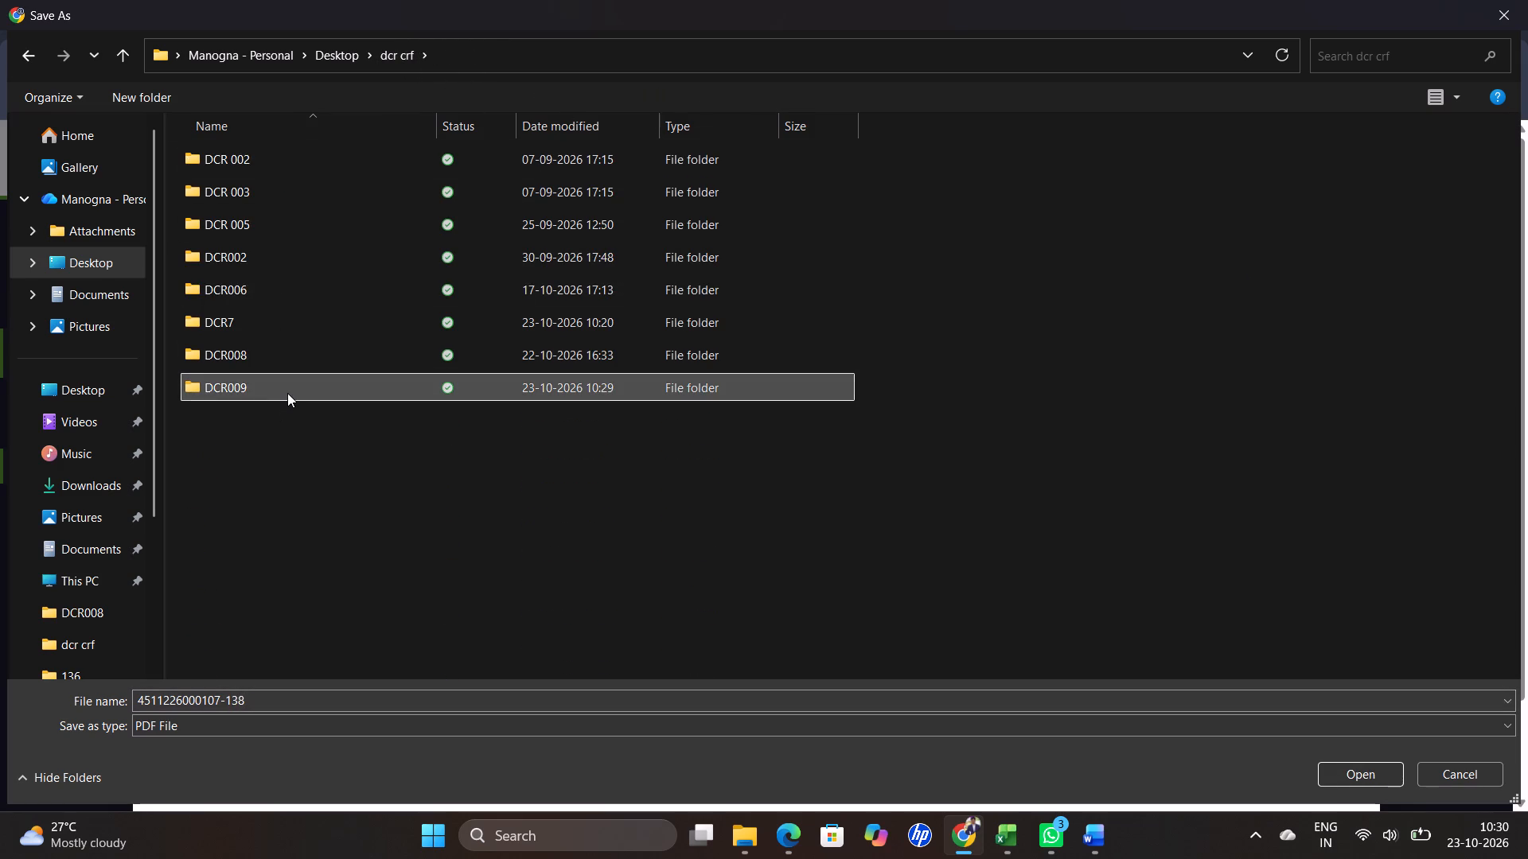
{"action": "scroll", "coordinate": [287, 393], "scroll_direction": "down", "scroll_amount": 20}
{"action": "scroll", "coordinate": [287, 393], "scroll_direction": "down", "scroll_amount": 3}
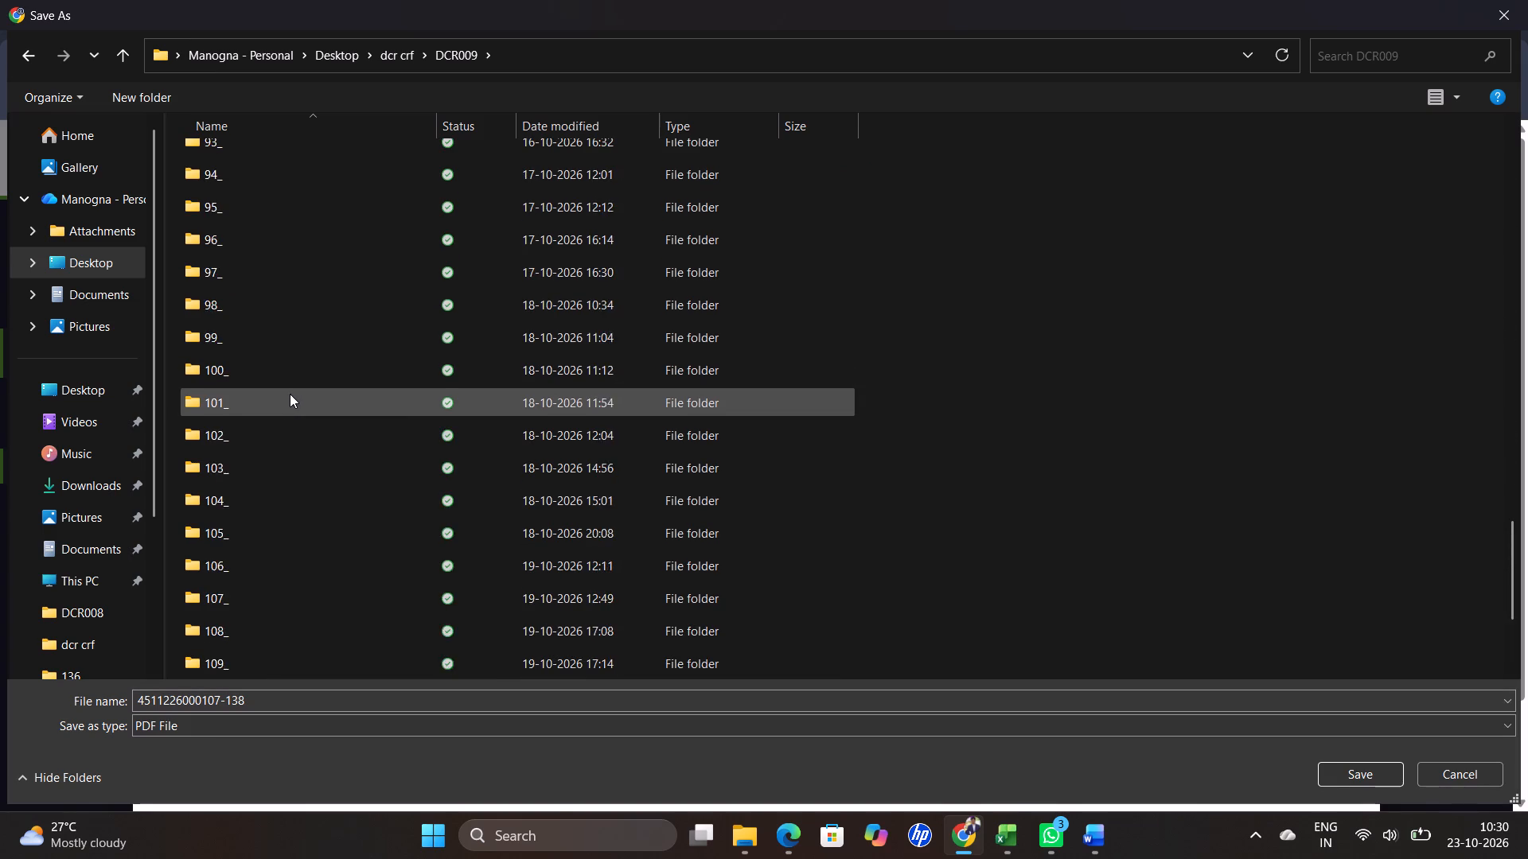
{"action": "scroll", "coordinate": [290, 394], "scroll_direction": "down", "scroll_amount": 16}
{"action": "left_click", "coordinate": [274, 633]}
{"action": "left_click", "coordinate": [279, 628]}
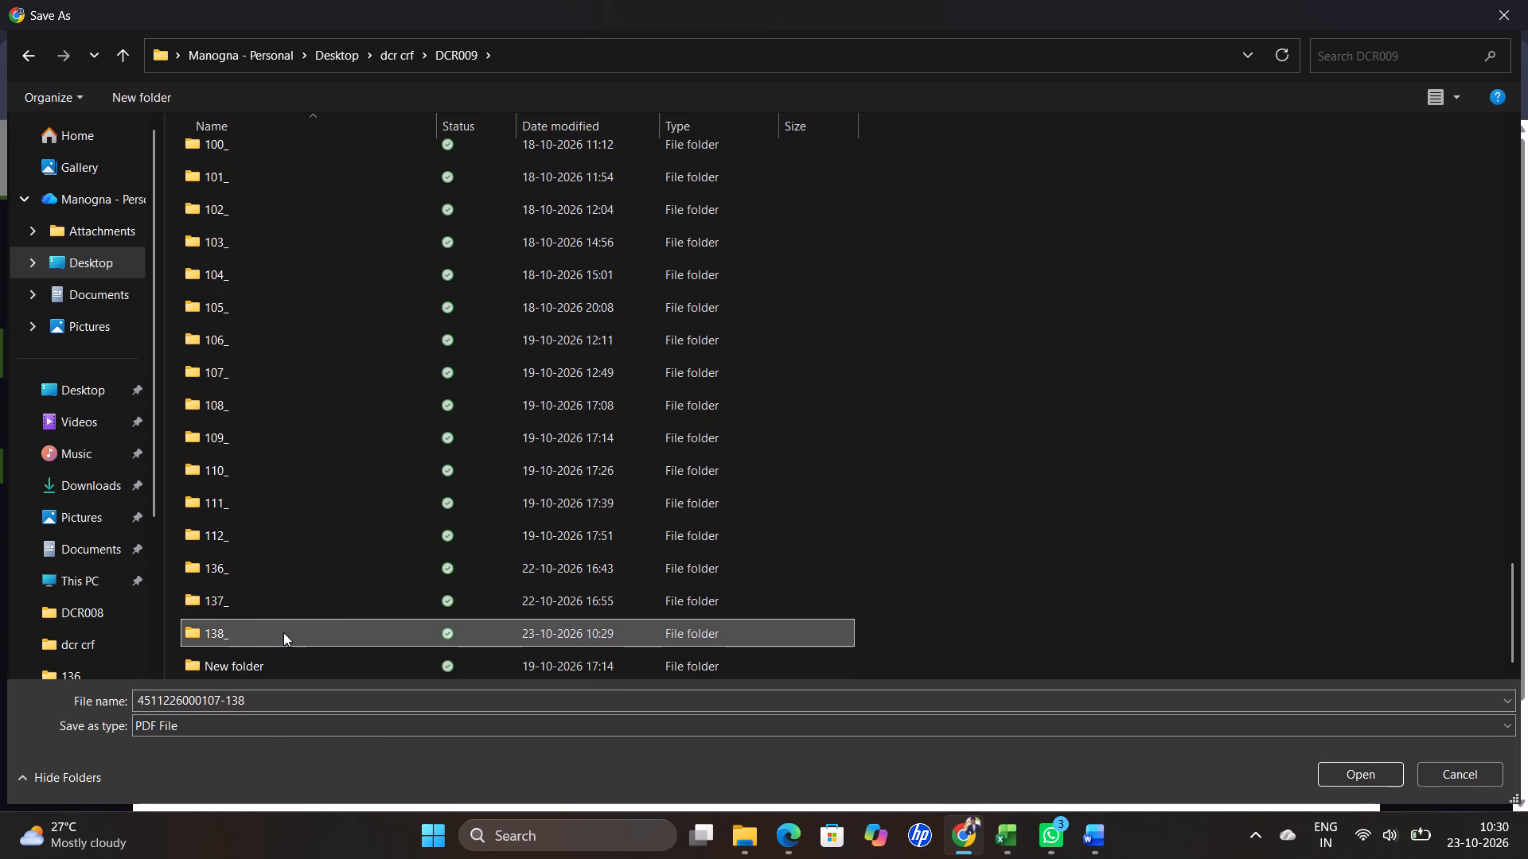
{"action": "double_click", "coordinate": [349, 639]}
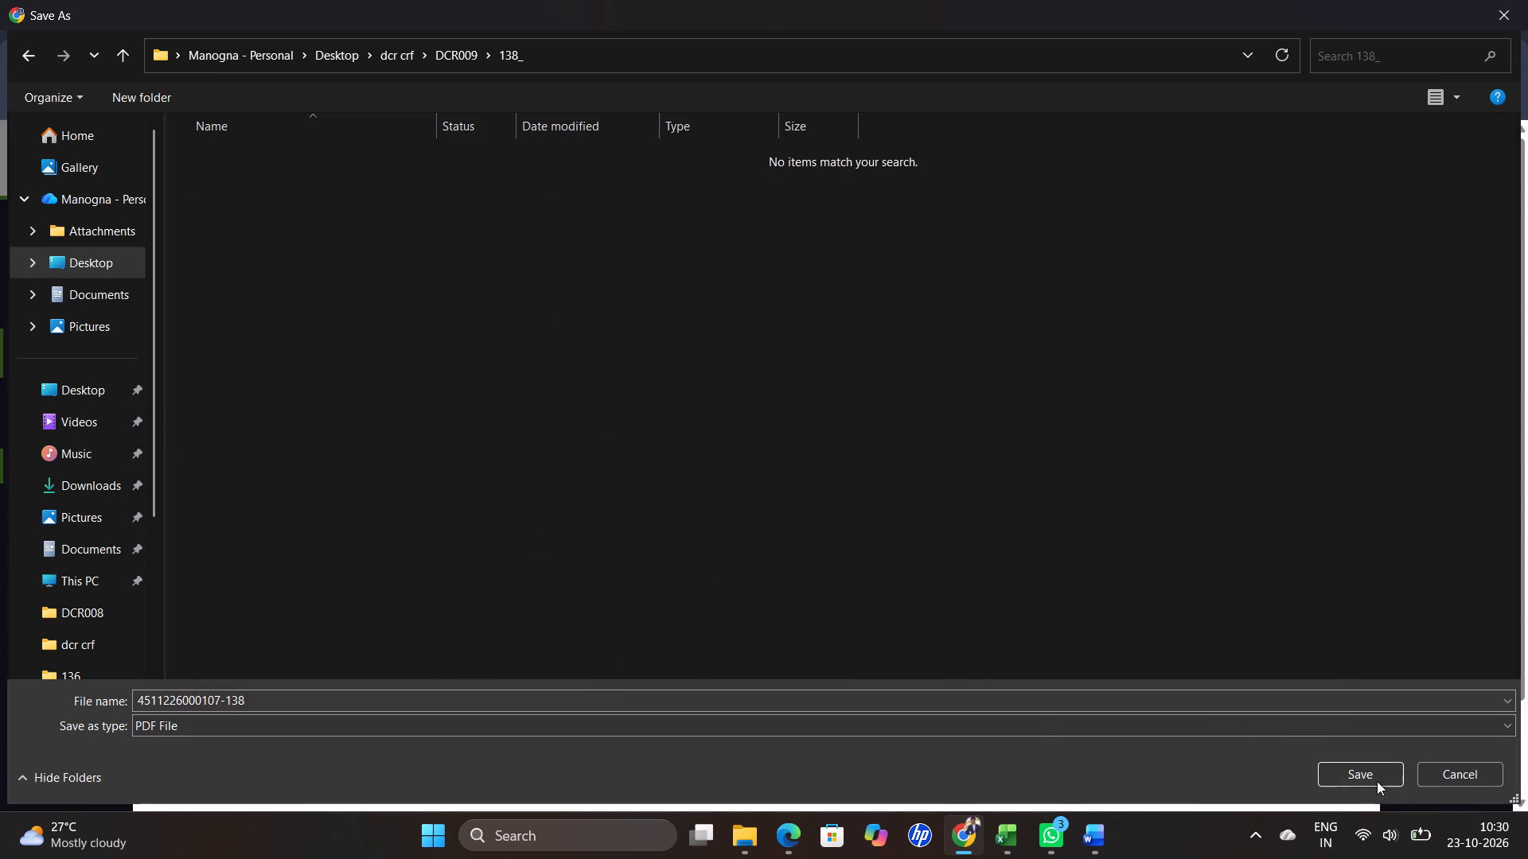
{"action": "left_click", "coordinate": [1376, 781]}
Return to SUNGRACE, close the Quick Copy Details and open the installation's Project Stage update form.
{"action": "left_click", "coordinate": [193, 0]}
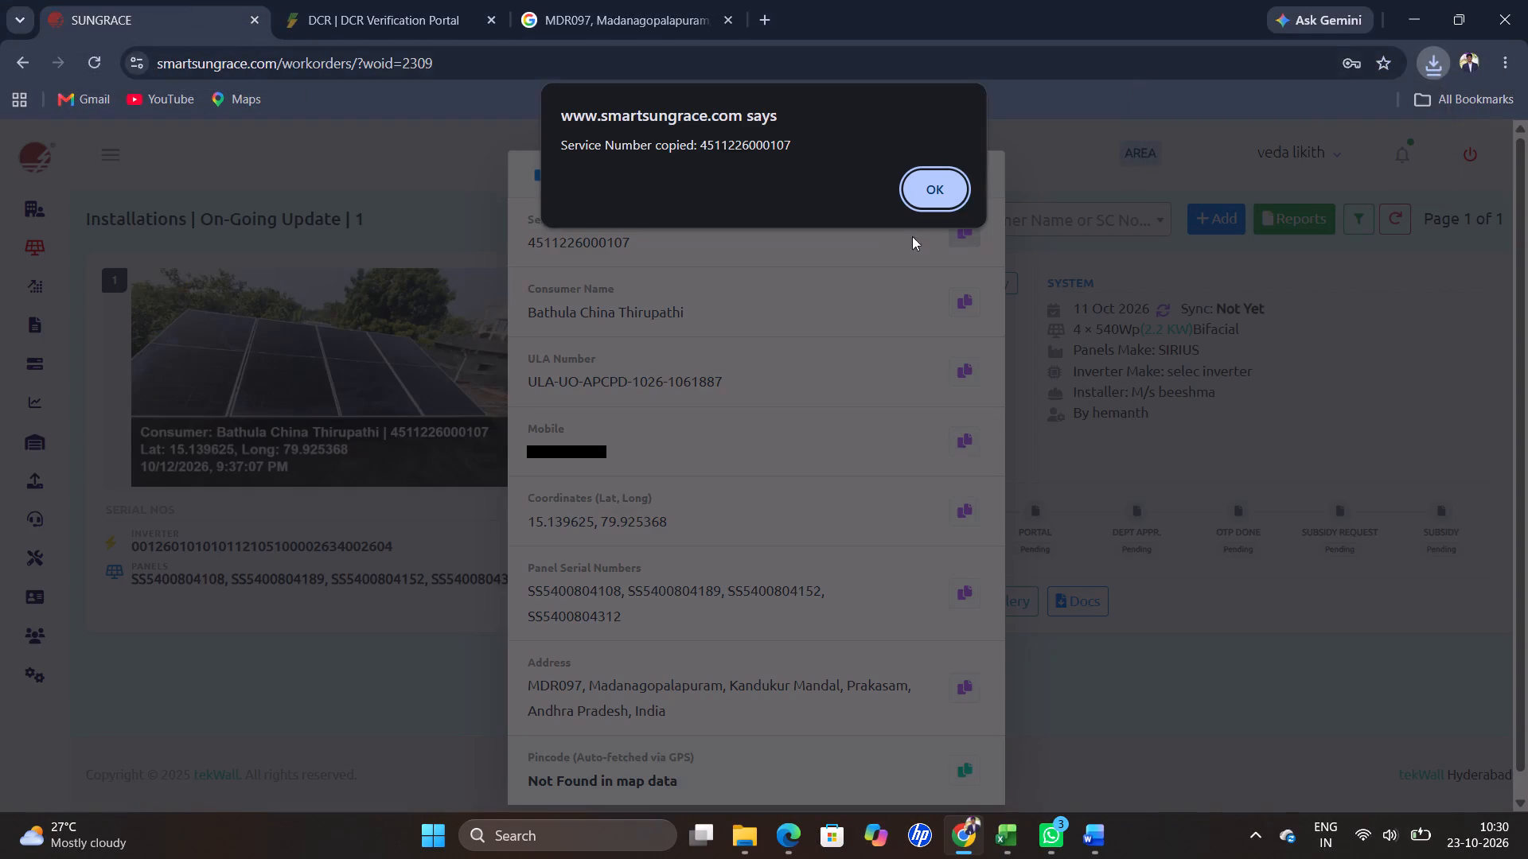
{"action": "left_click", "coordinate": [944, 198]}
{"action": "left_click", "coordinate": [982, 161]}
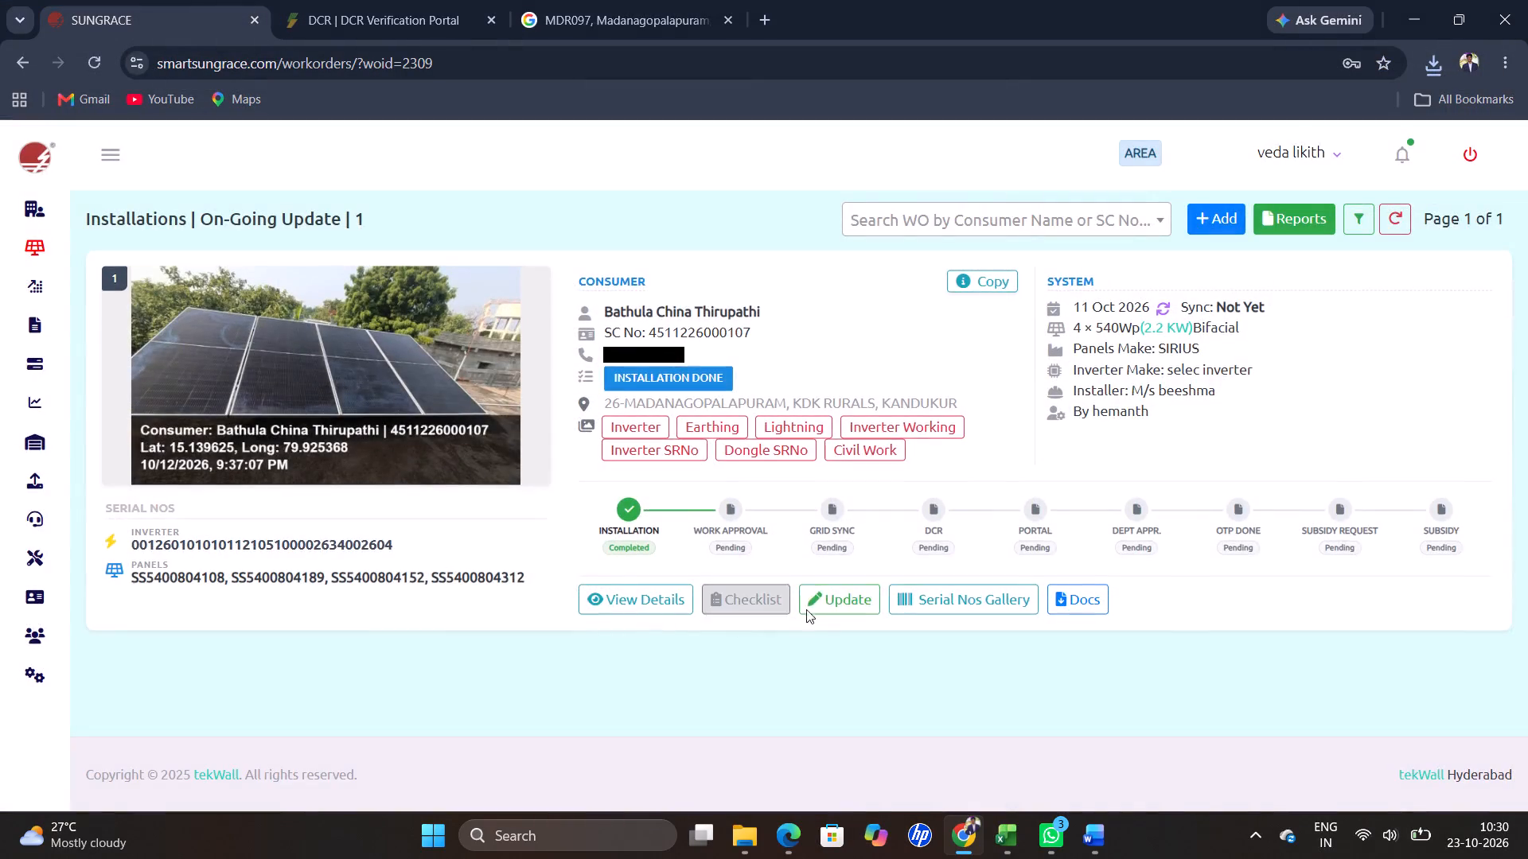
{"action": "left_click", "coordinate": [826, 600]}
{"action": "left_click", "coordinate": [718, 507]}
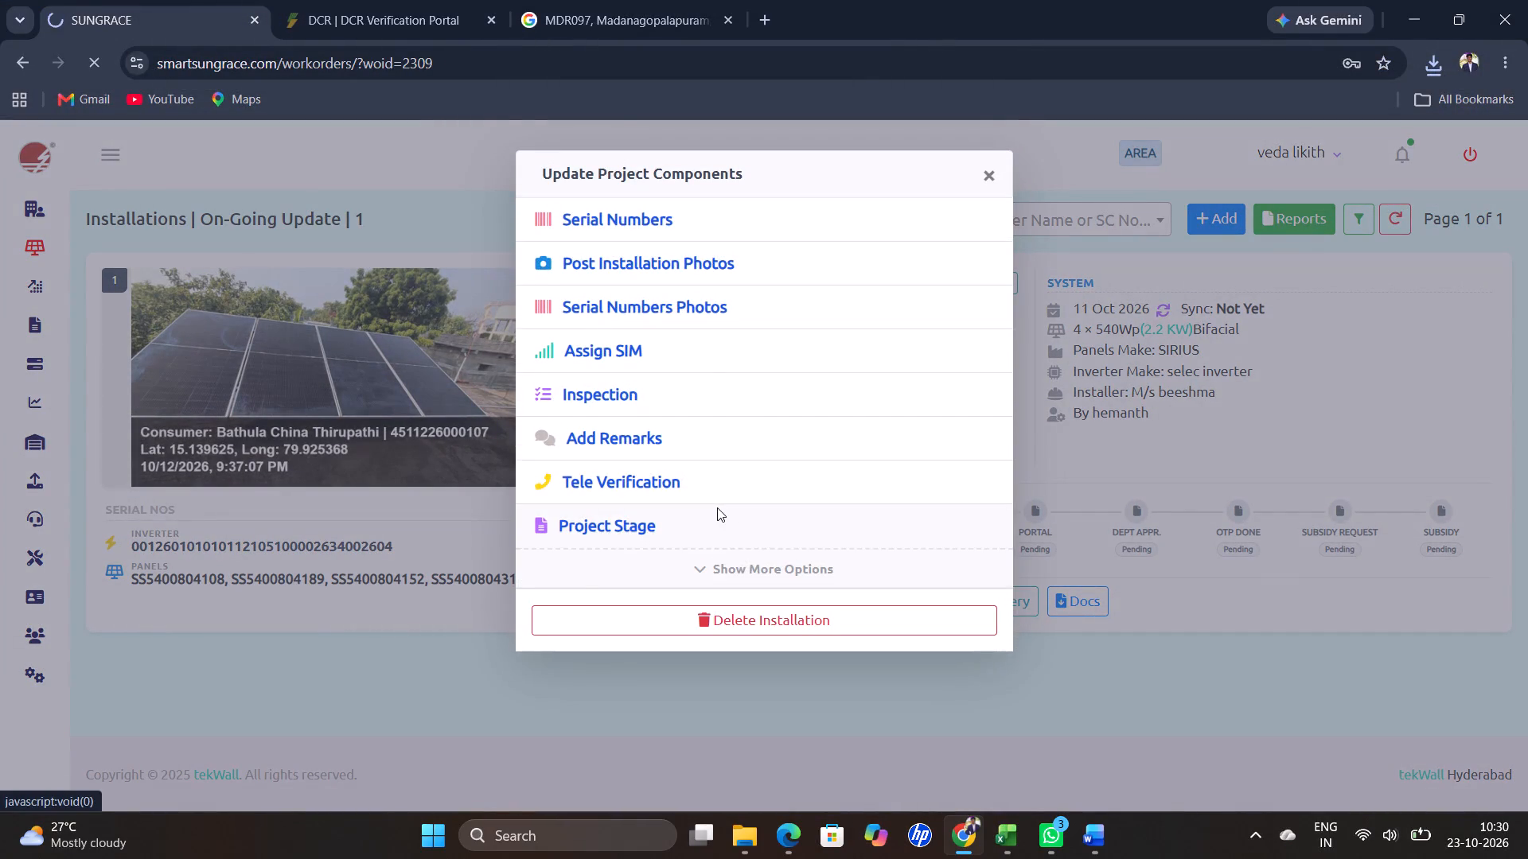
Attach the certificate PDF from the DCR009 > 138_ folder as the Dcr upload and submit the form.
{"action": "scroll", "coordinate": [614, 448], "scroll_direction": "down", "scroll_amount": 4}
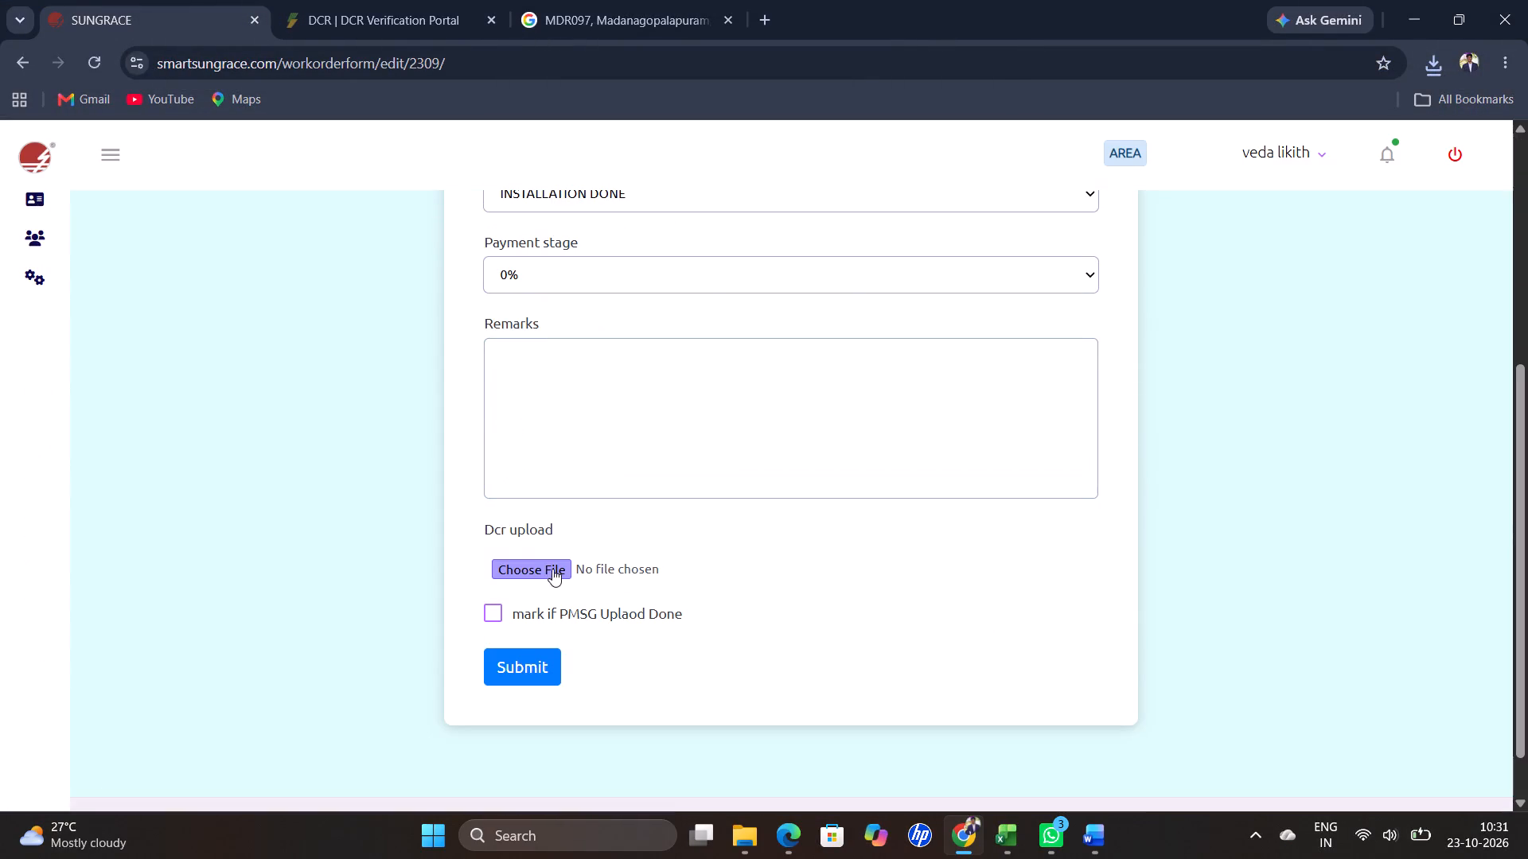
{"action": "left_click", "coordinate": [552, 569]}
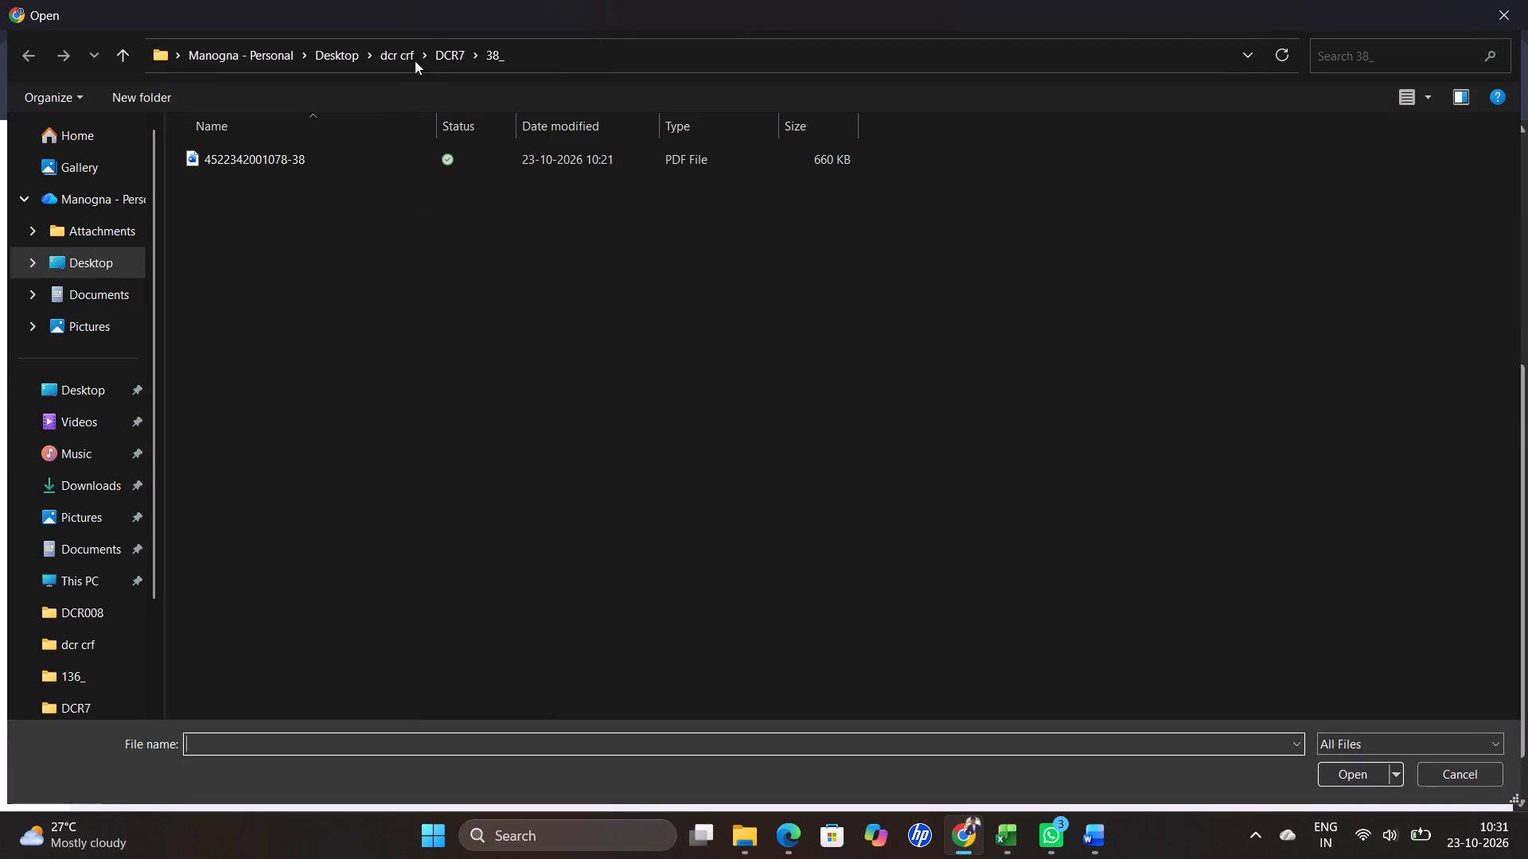
{"action": "left_click_drag", "start_coordinate": [407, 42], "coordinate": [405, 54]}
{"action": "double_click", "coordinate": [331, 385]}
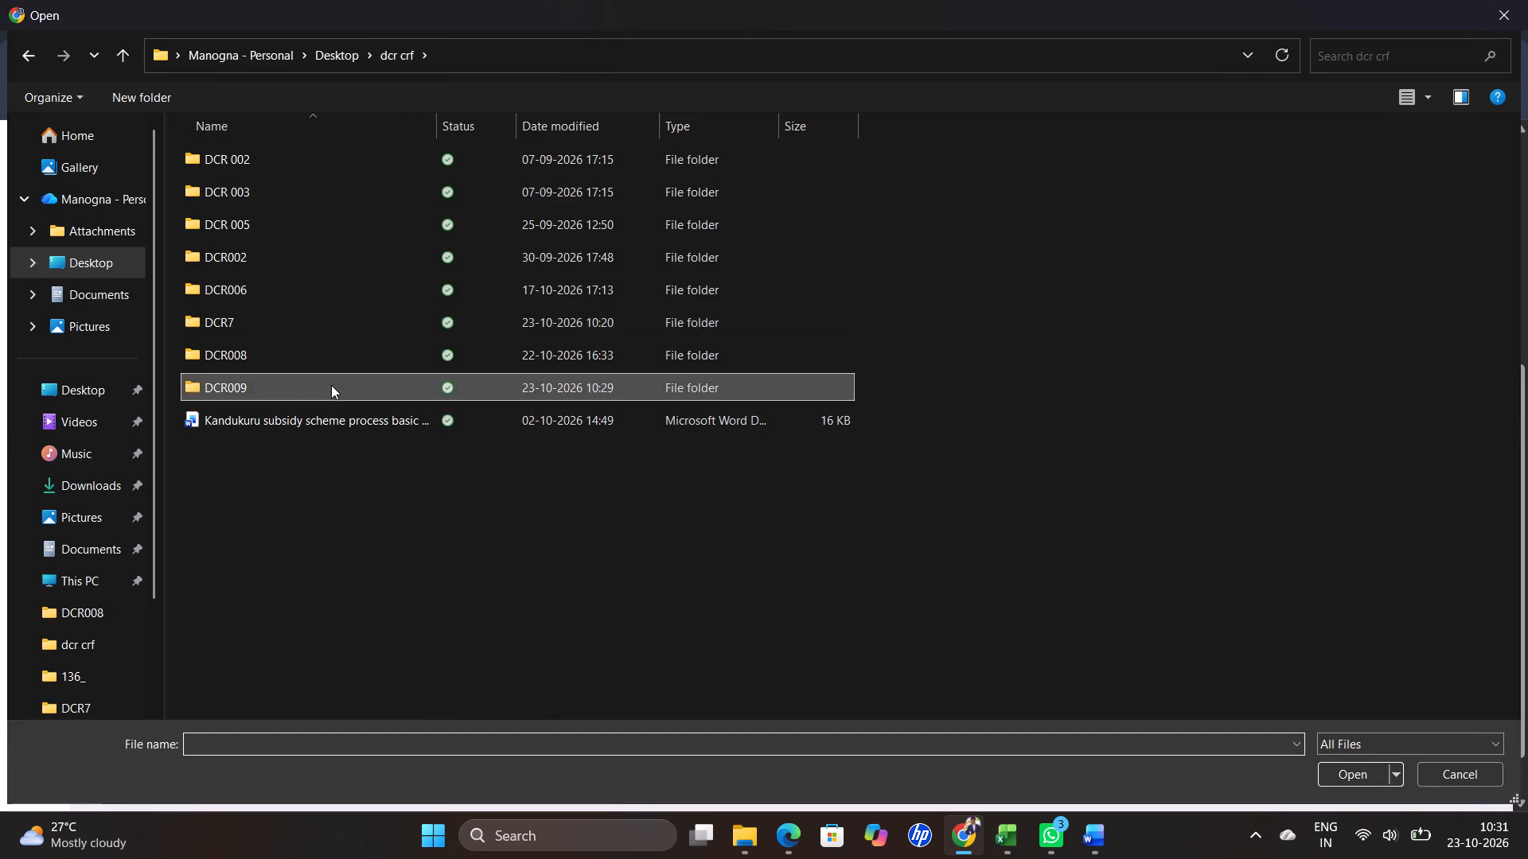
{"action": "scroll", "coordinate": [354, 294], "scroll_direction": "down", "scroll_amount": 6}
{"action": "scroll", "coordinate": [339, 459], "scroll_direction": "down", "scroll_amount": 8}
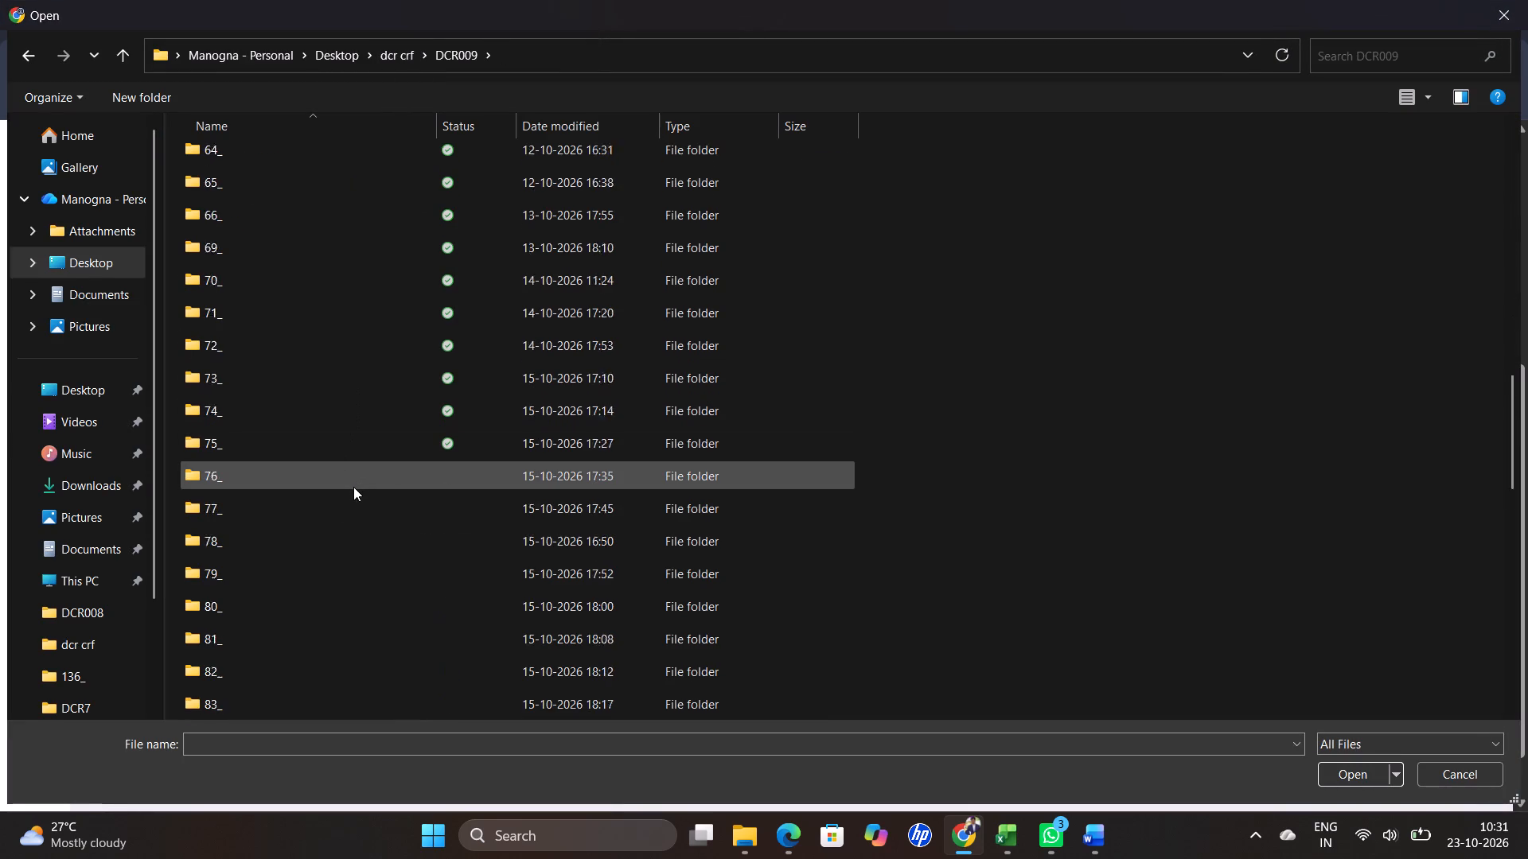
{"action": "scroll", "coordinate": [353, 487], "scroll_direction": "down", "scroll_amount": 14}
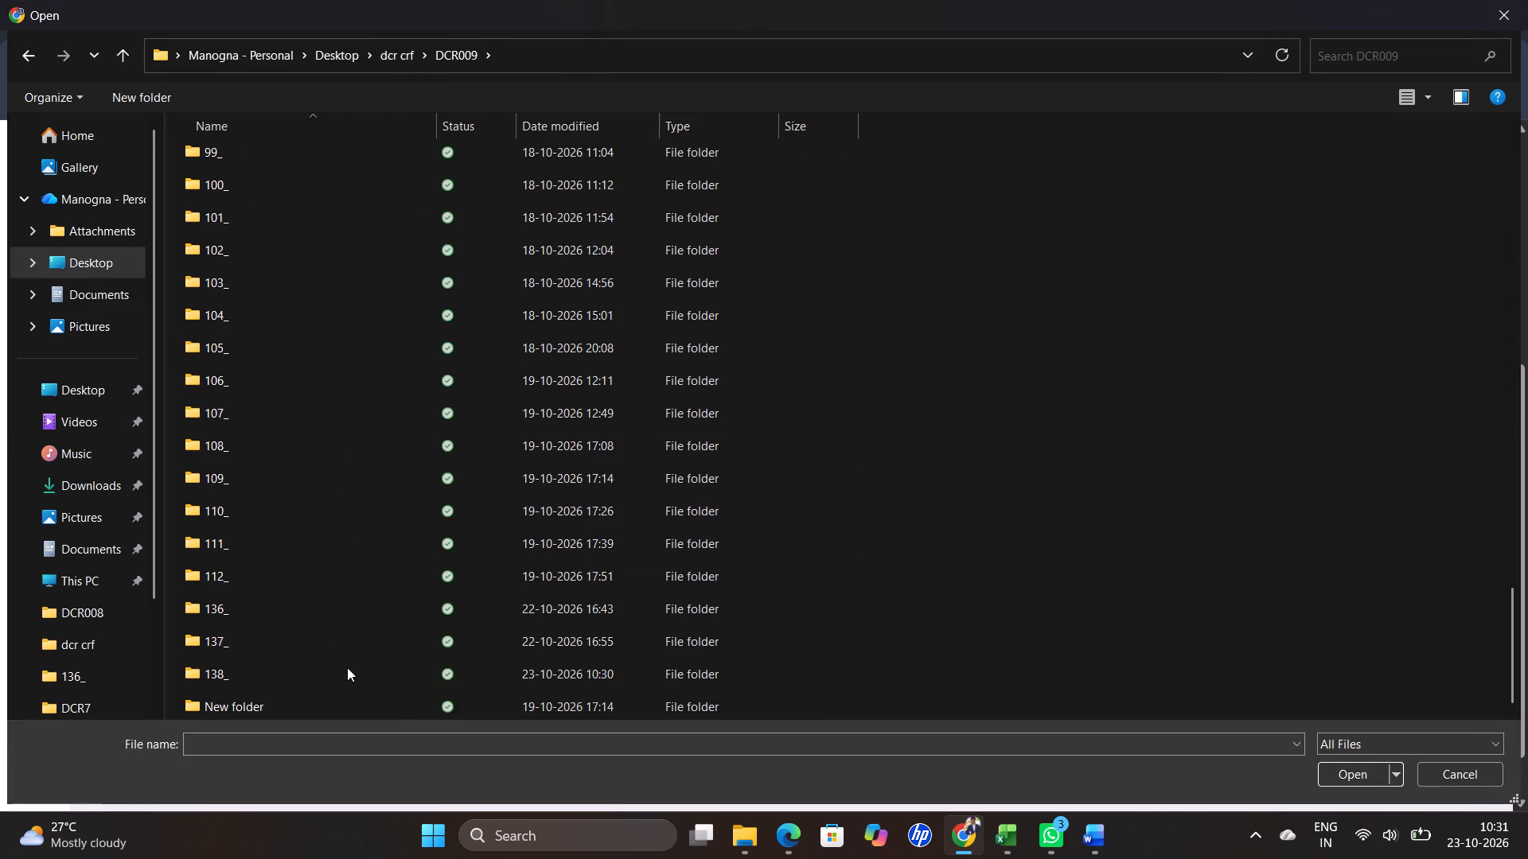
{"action": "double_click", "coordinate": [347, 669]}
{"action": "double_click", "coordinate": [566, 153]}
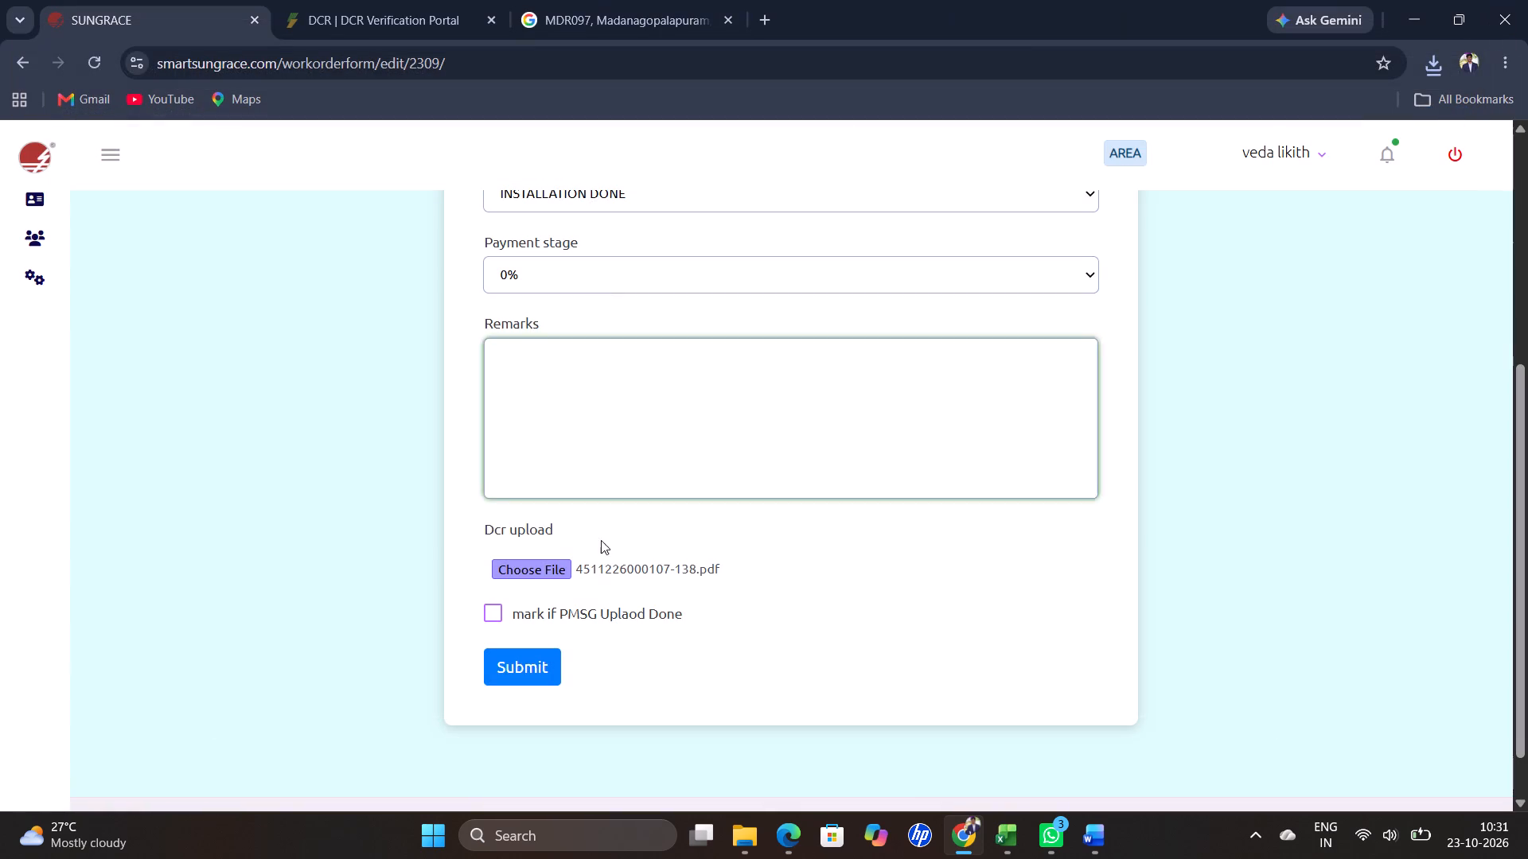
{"action": "left_click", "coordinate": [539, 671]}
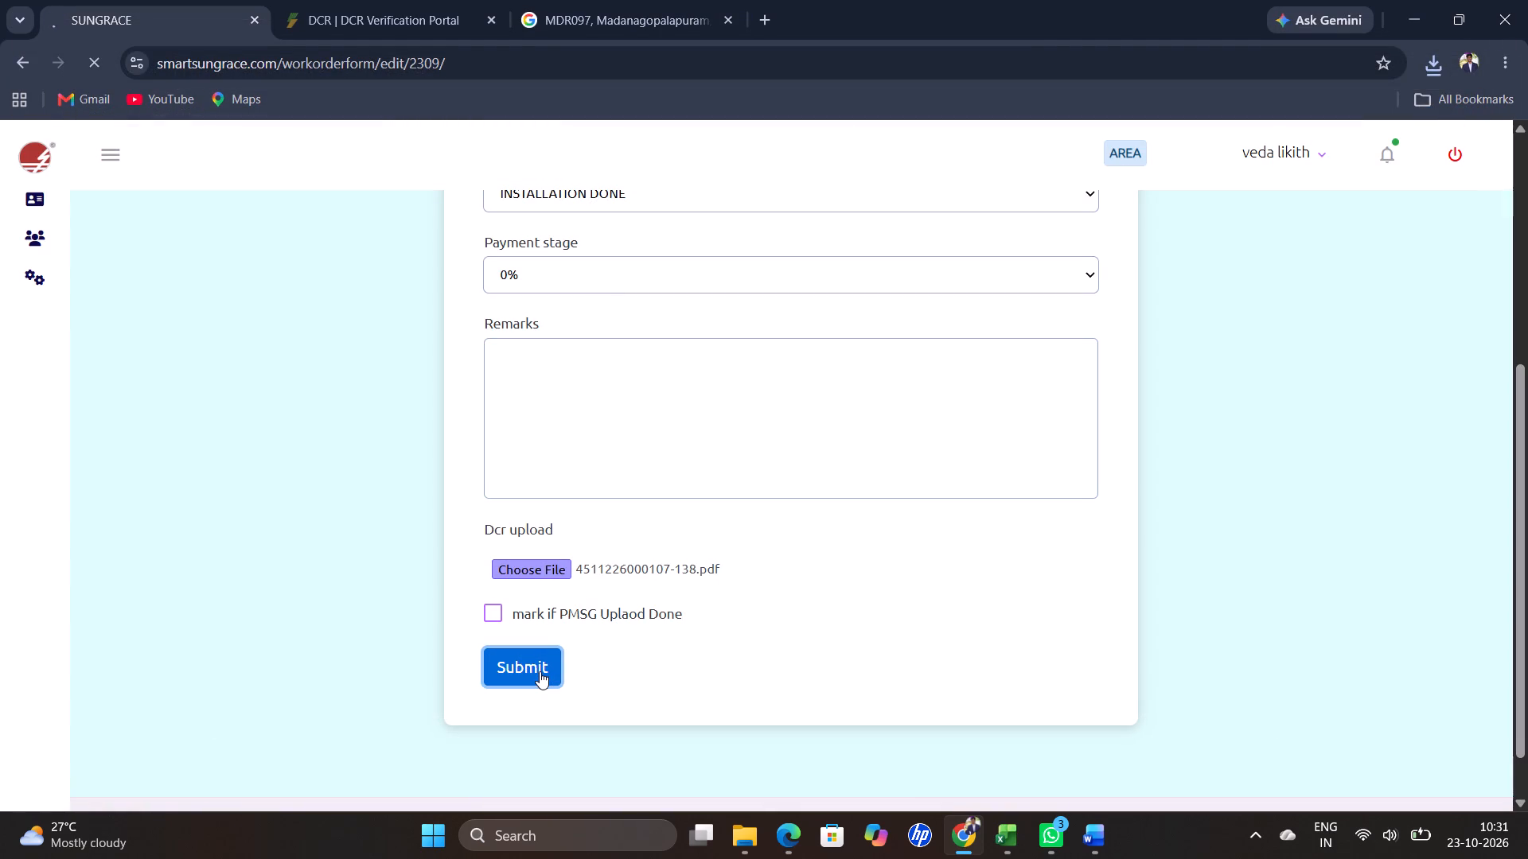
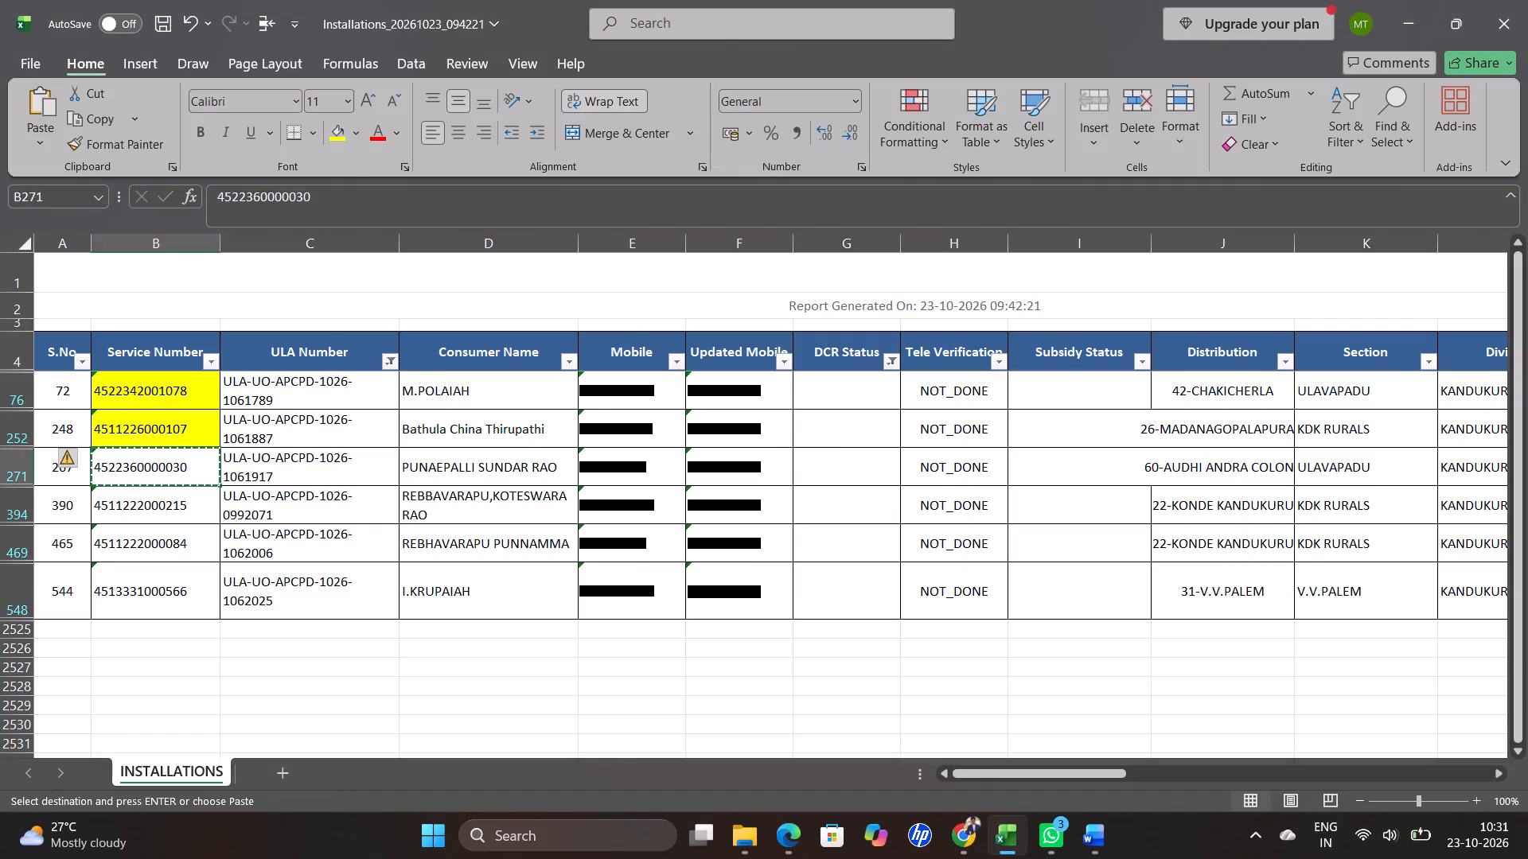
Switch to SUNGRACE in Chrome and open the installation matching the service number copied from the Excel list.
{"action": "left_click", "coordinate": [962, 768]}
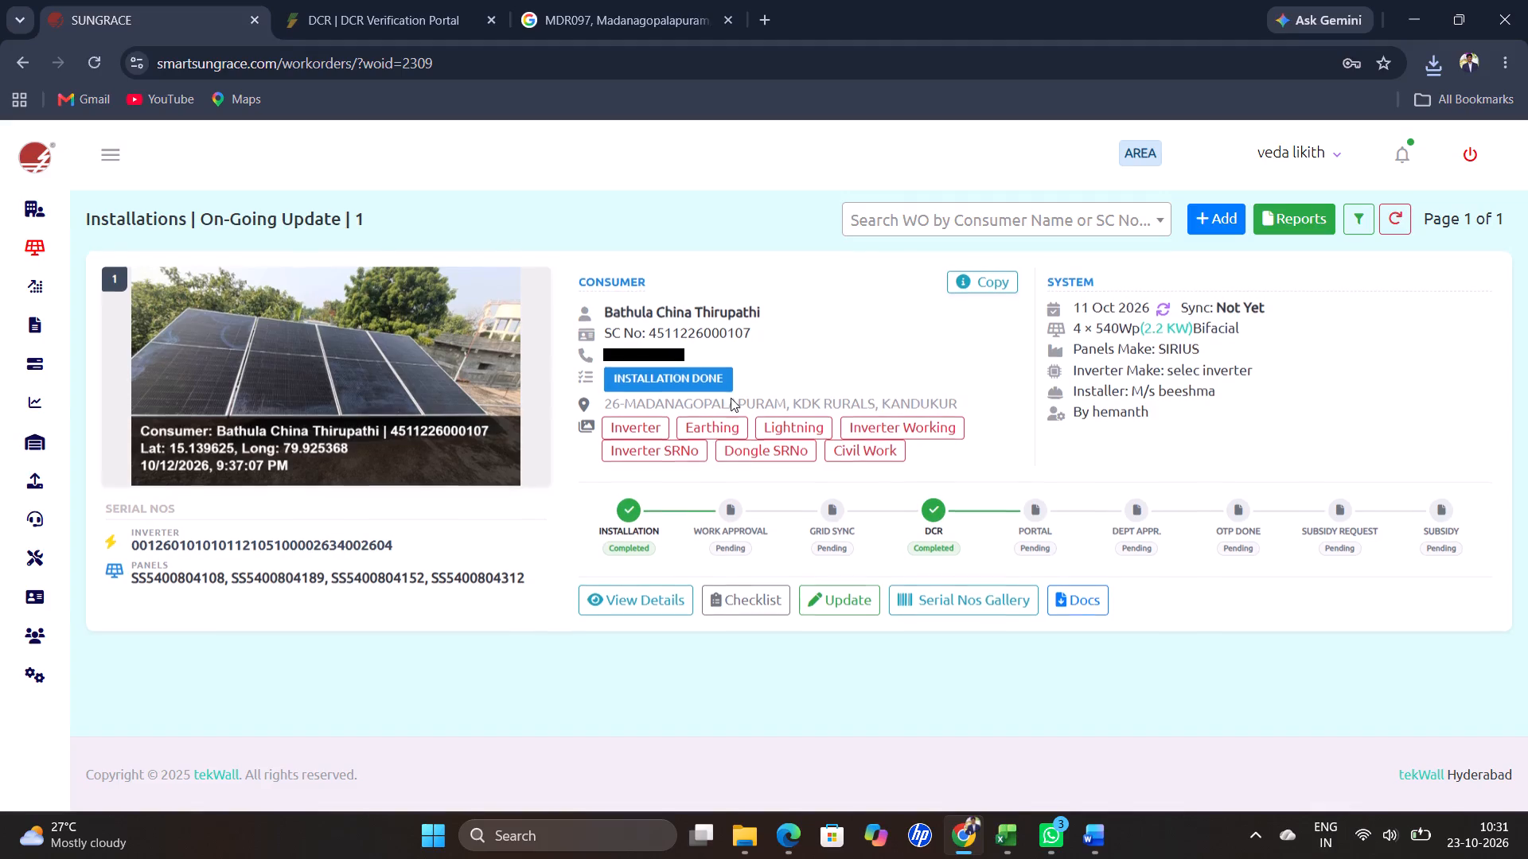
{"action": "left_click", "coordinate": [912, 213]}
{"action": "key", "text": "v"}
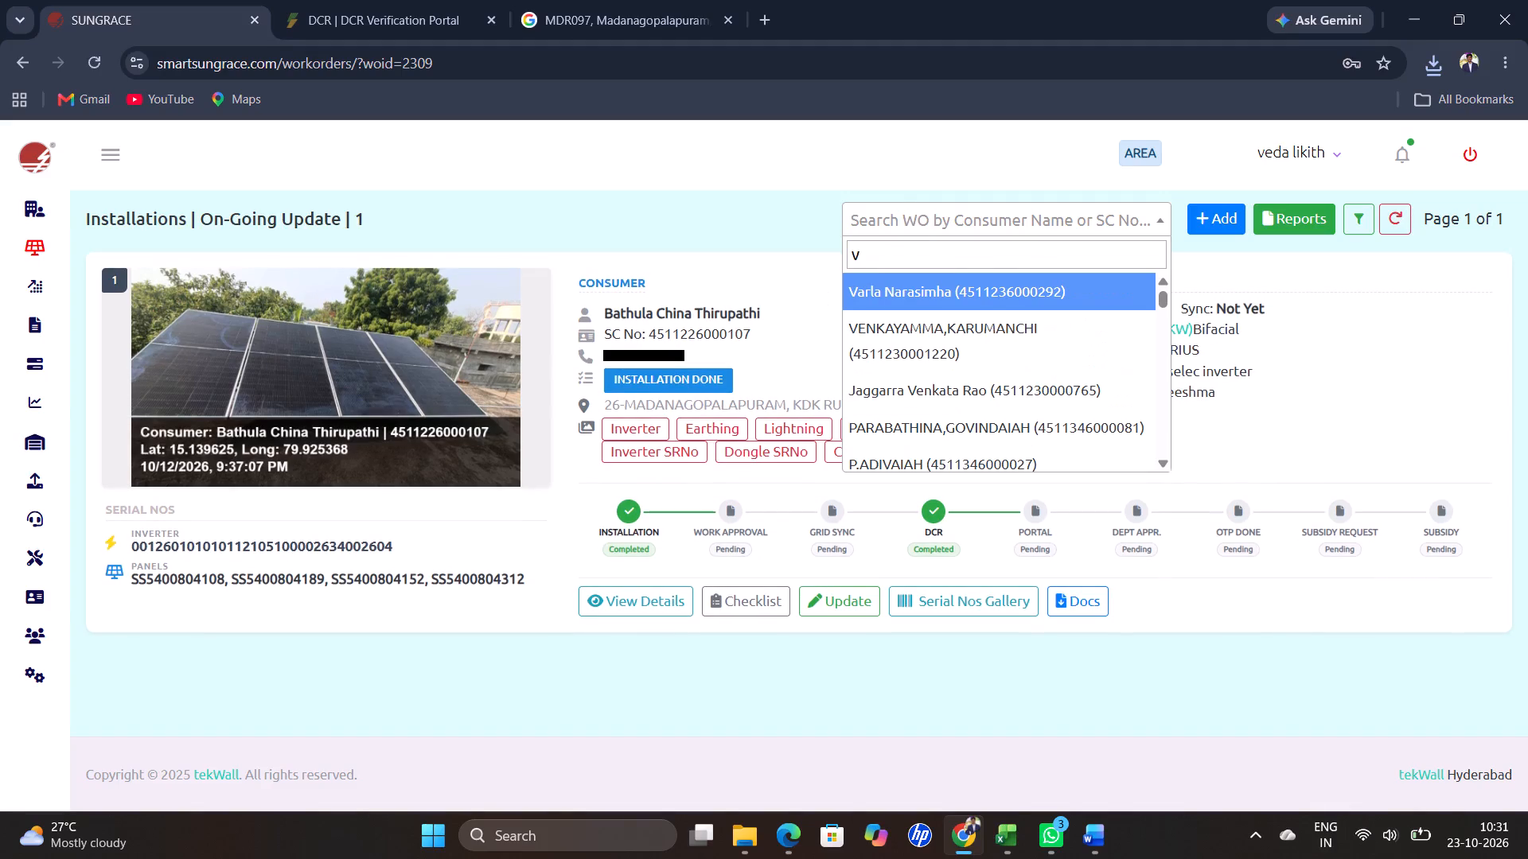
{"action": "key", "text": "BackSpace"}
{"action": "key", "text": "ctrl+v"}
{"action": "left_click", "coordinate": [912, 213], "text": "ctrl"}
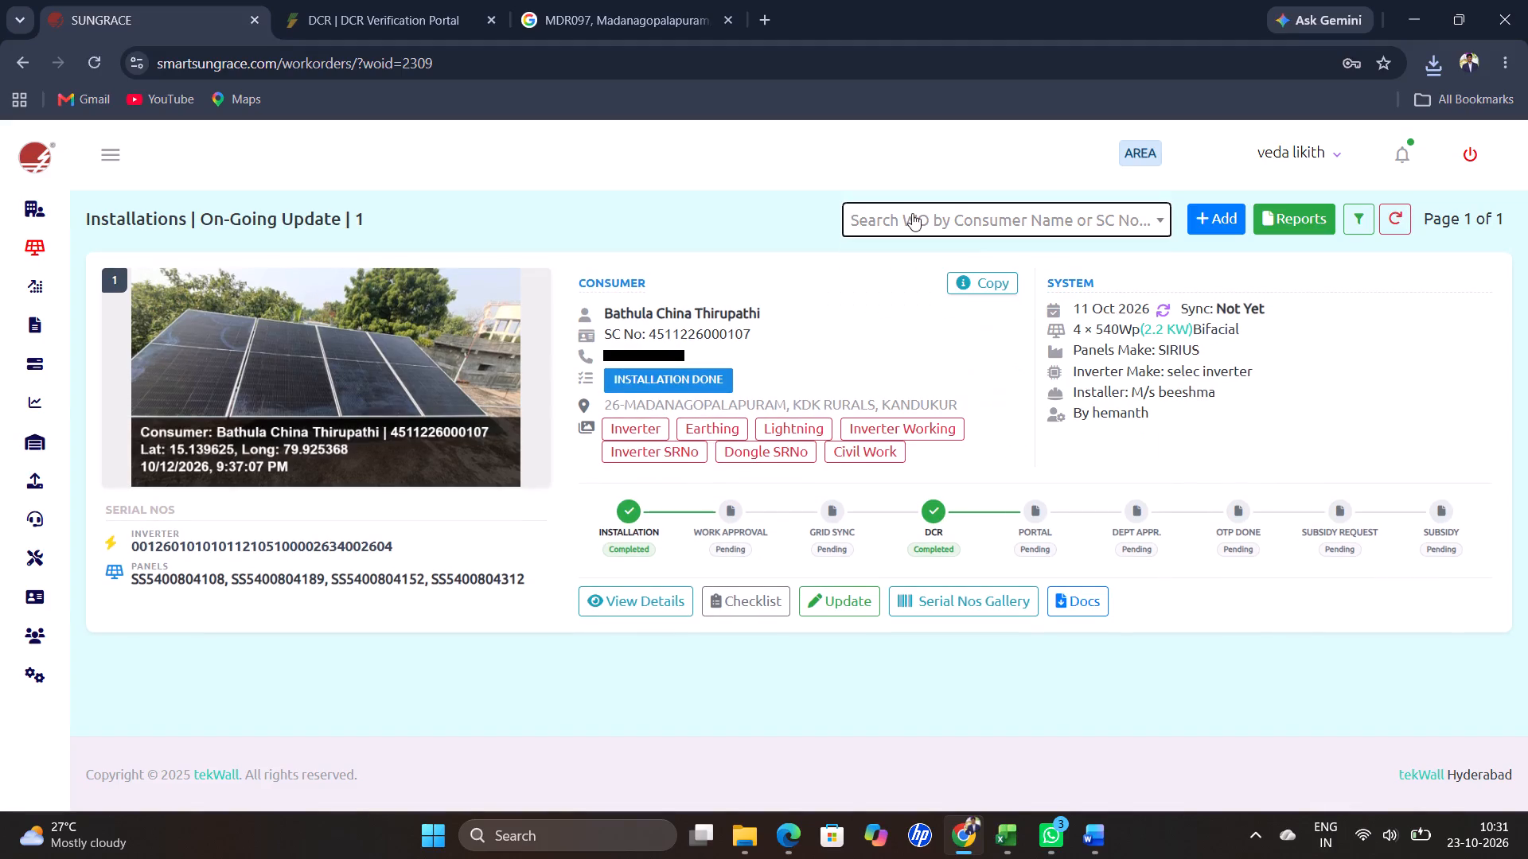
{"action": "left_click", "coordinate": [912, 213]}
{"action": "key", "text": "ctrl+v"}
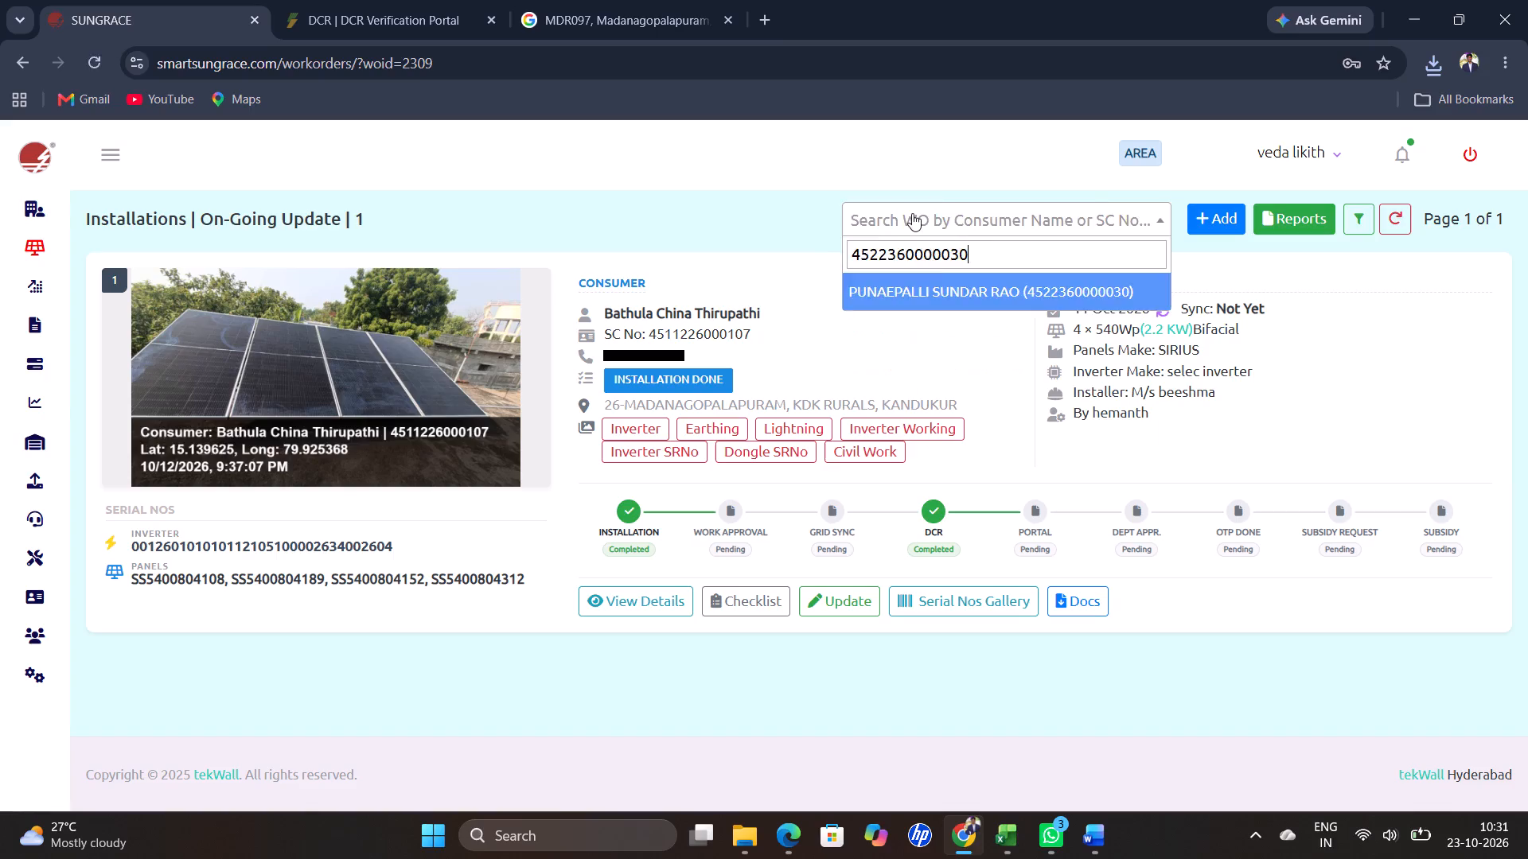
{"action": "key", "text": "Return"}
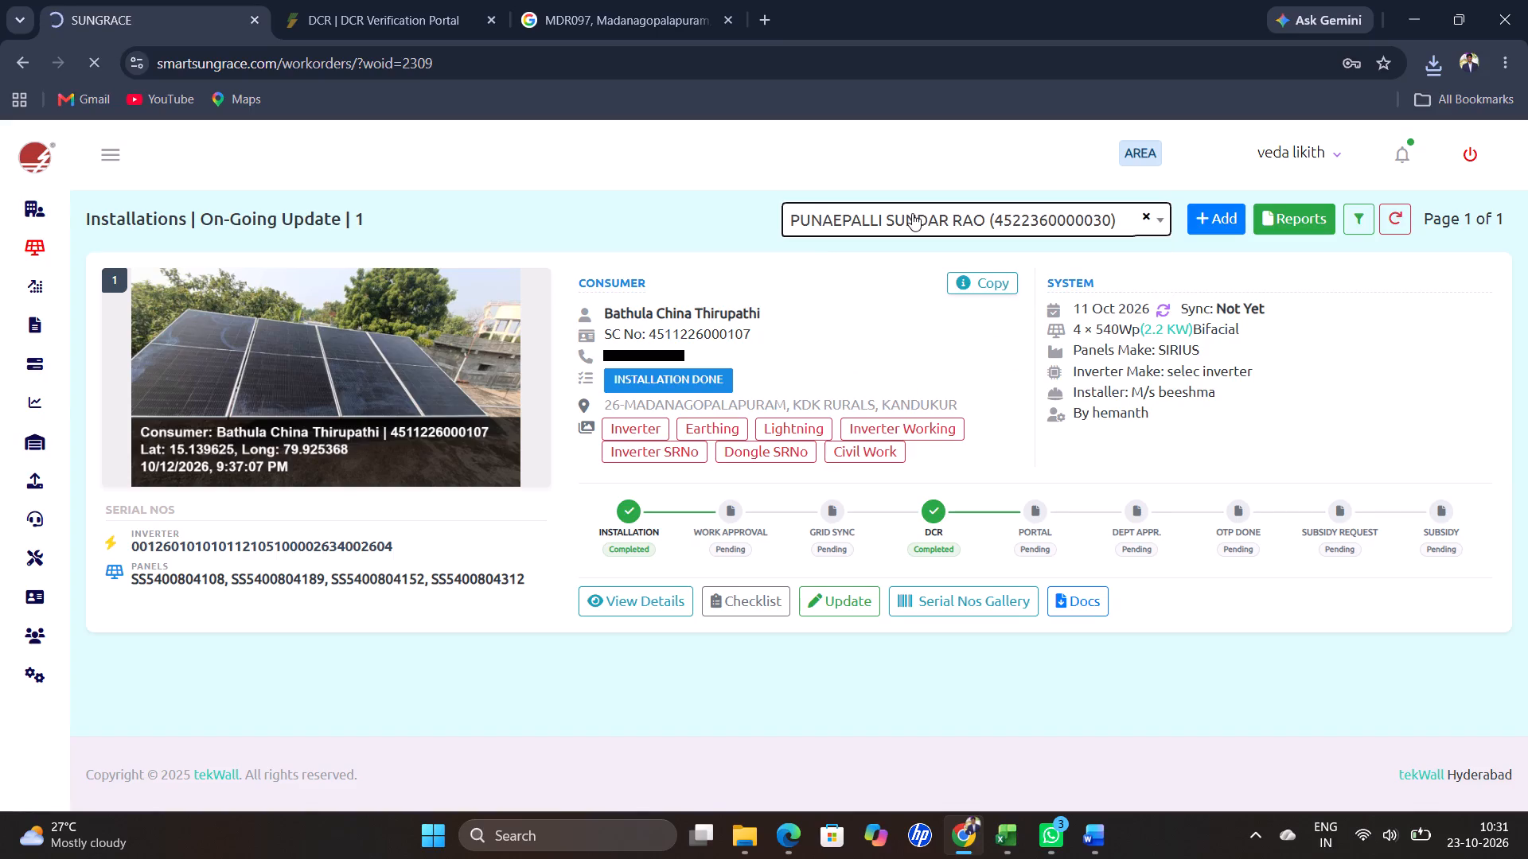
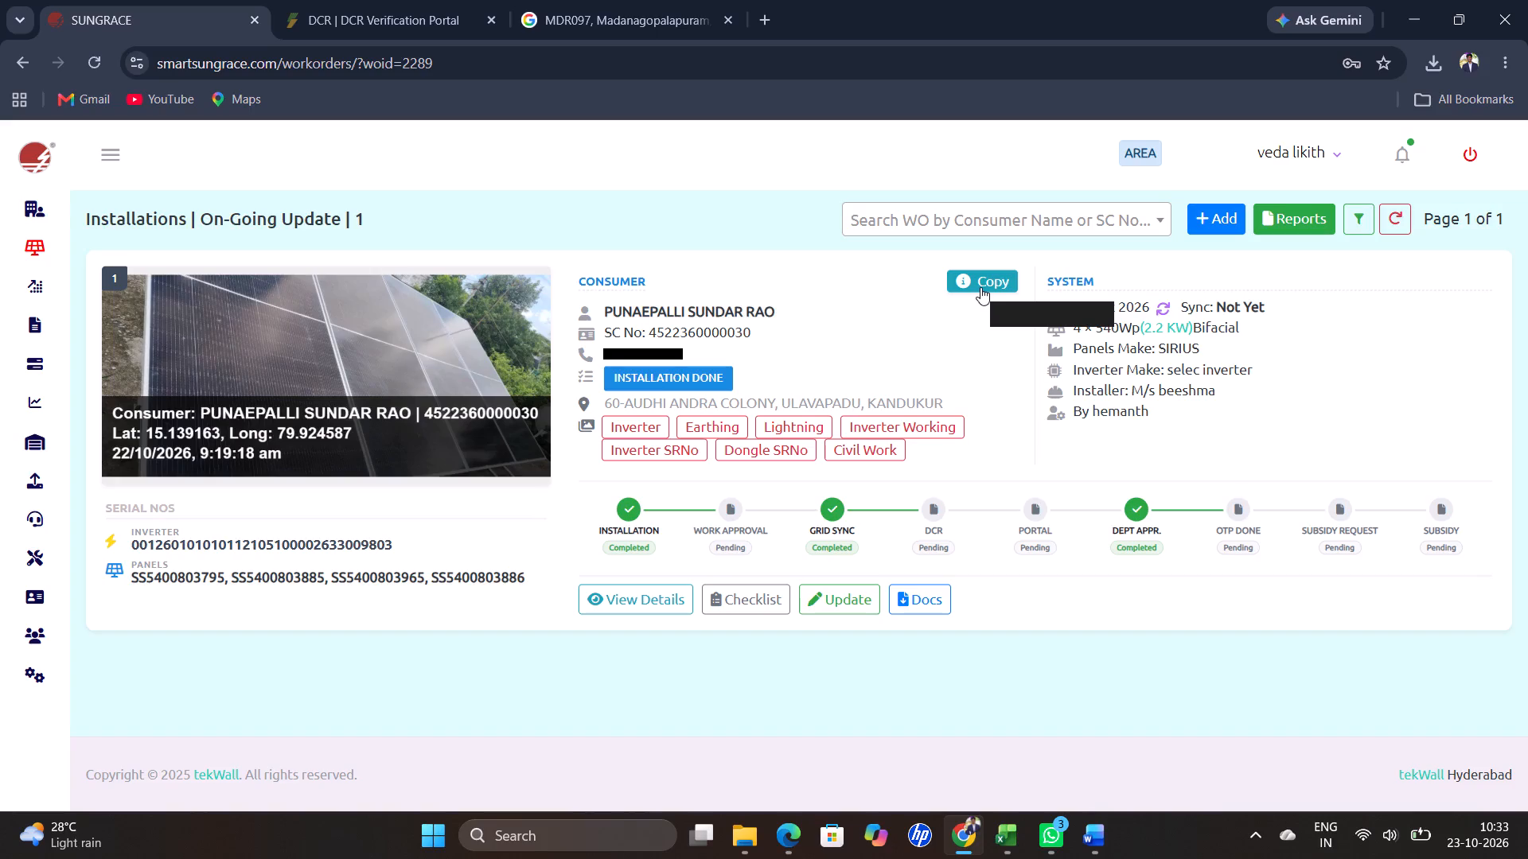
Copy the installation's ULA number and enter it as the Consumer Application Number in a new B2C entry on the DCR Verification Portal.
{"action": "left_click", "coordinate": [980, 287]}
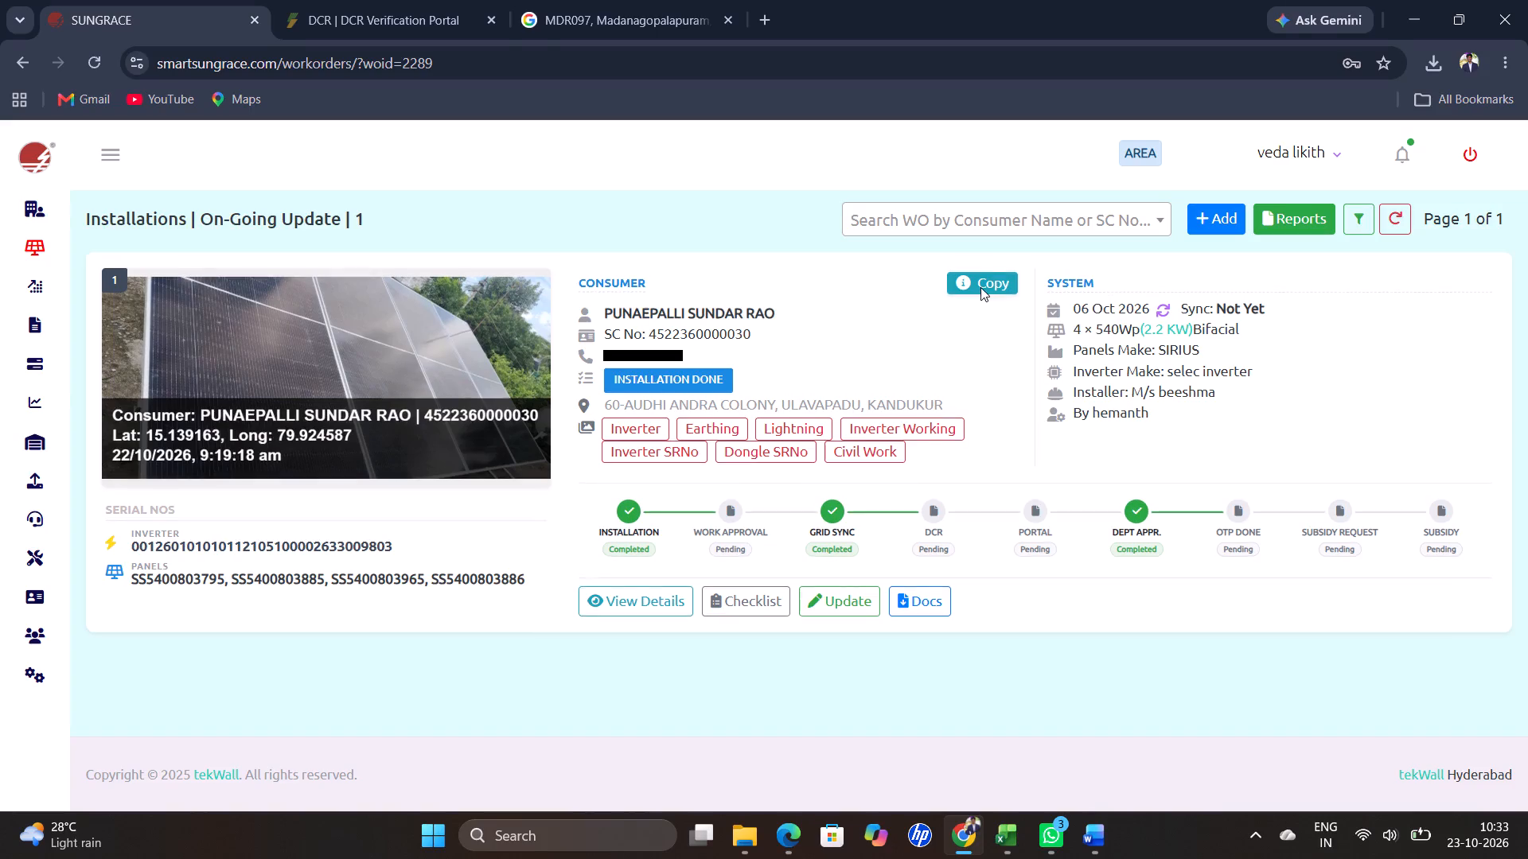
{"action": "left_click", "coordinate": [968, 377]}
{"action": "left_click", "coordinate": [368, 5]}
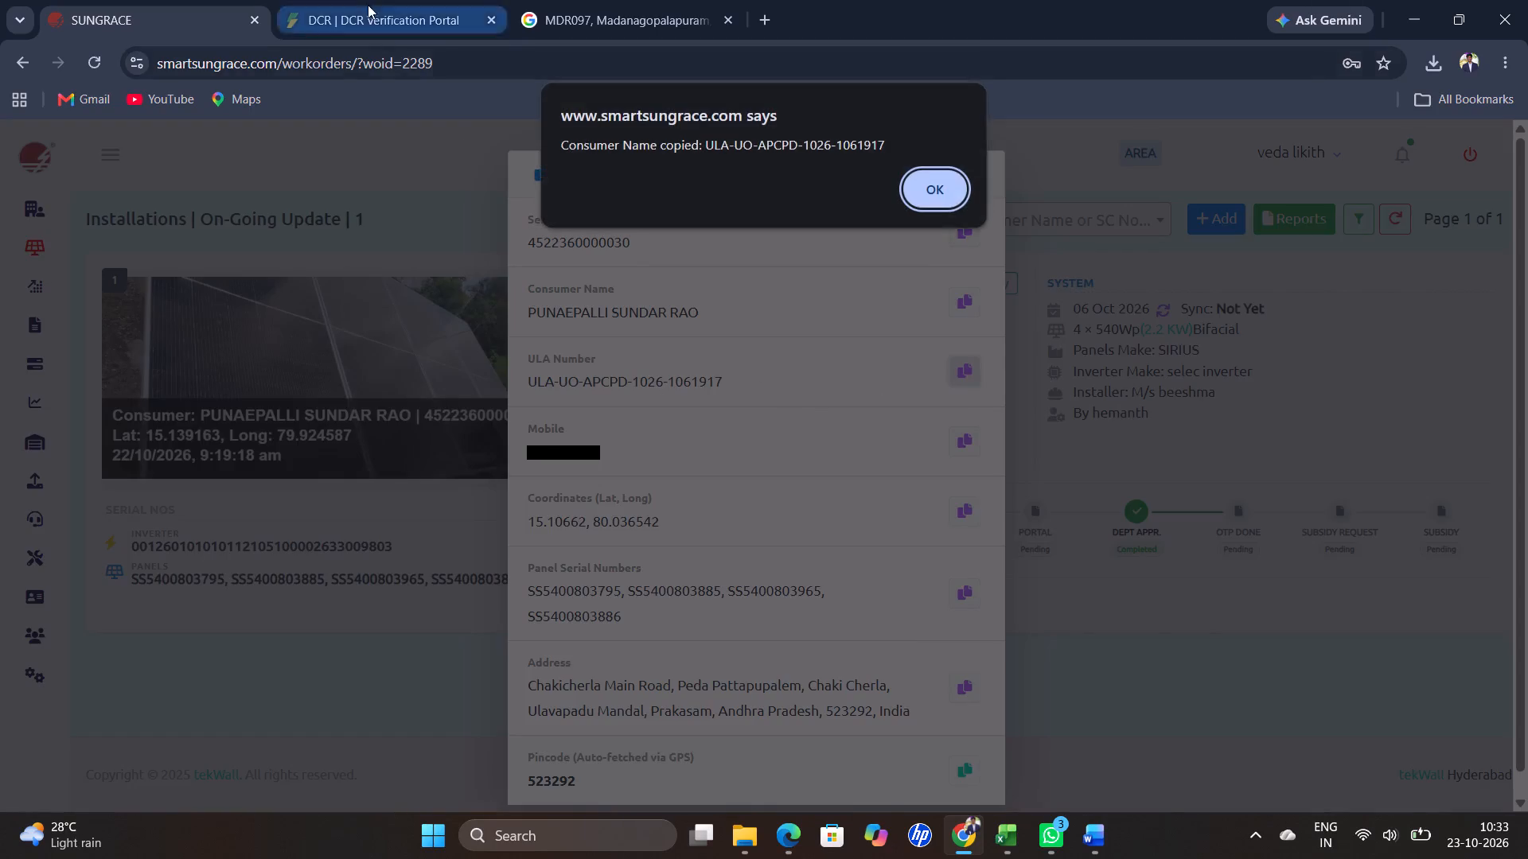
{"action": "left_click", "coordinate": [1354, 166]}
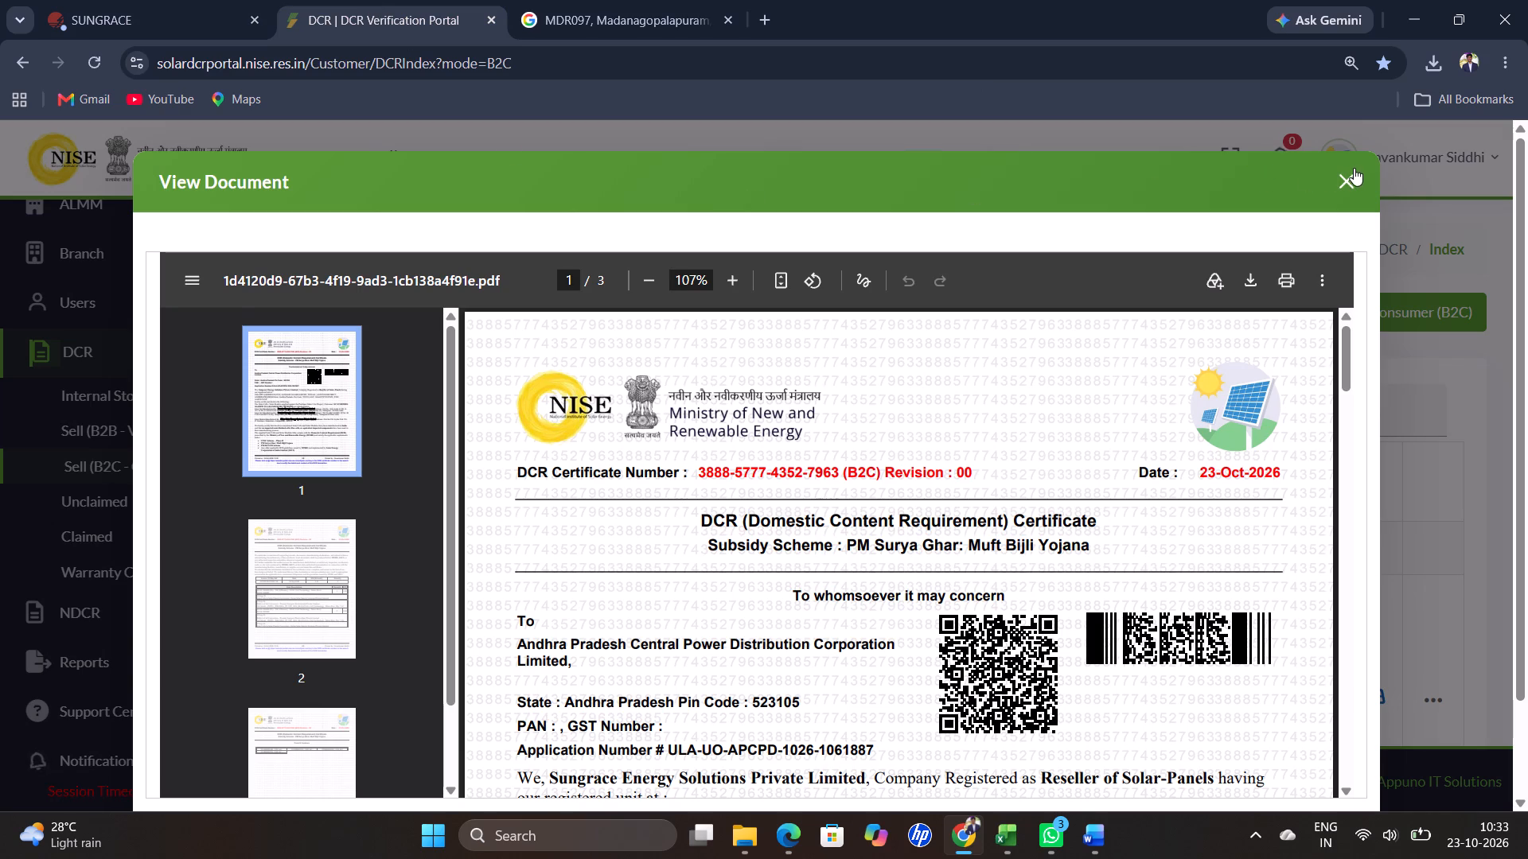
{"action": "left_click", "coordinate": [1348, 297]}
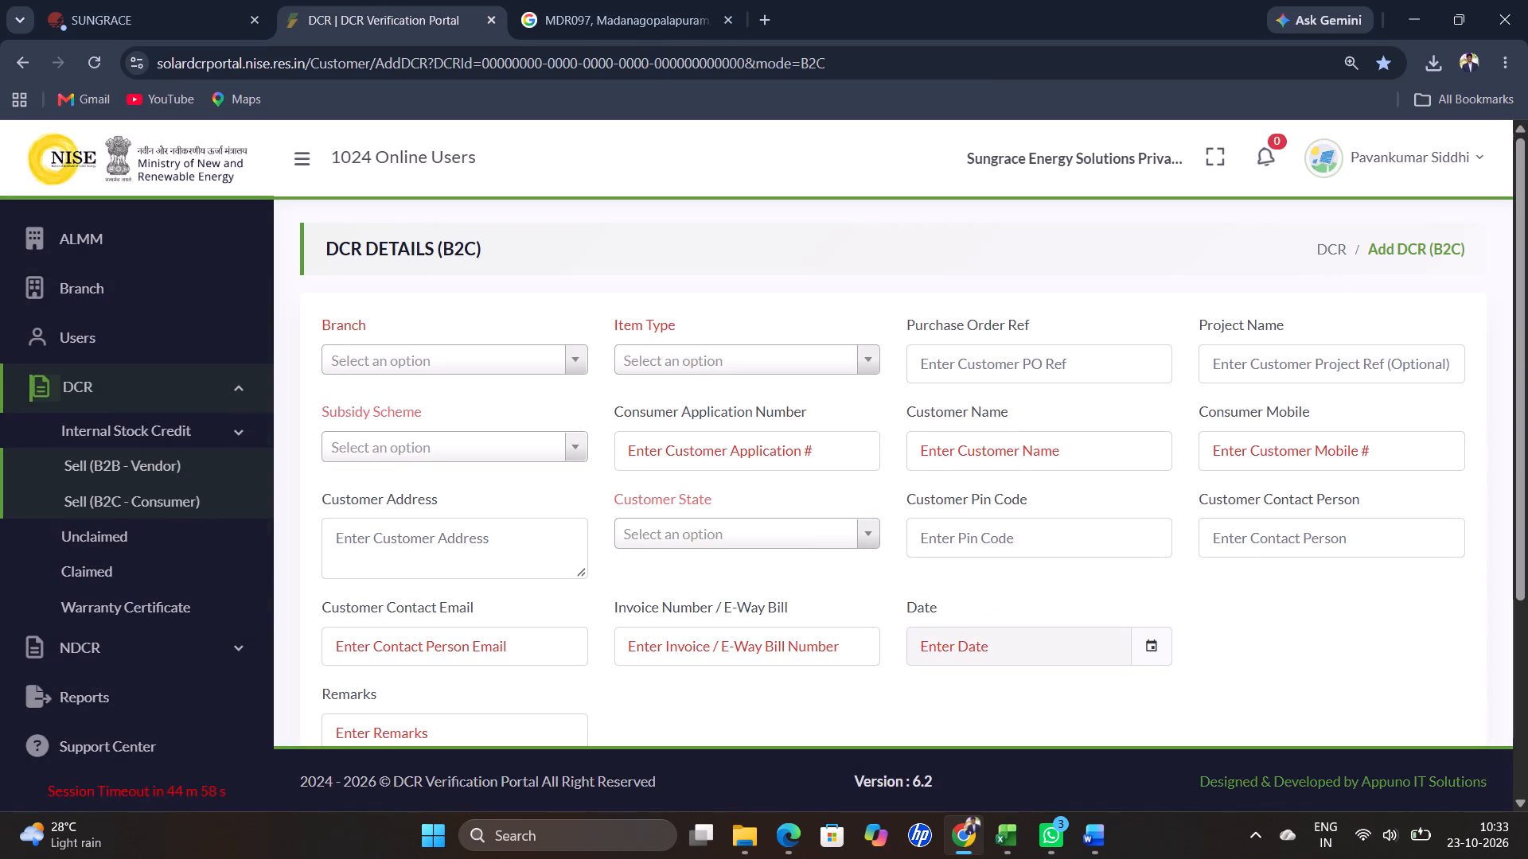
{"action": "left_click", "coordinate": [821, 461]}
{"action": "key", "text": "ctrl+v"}
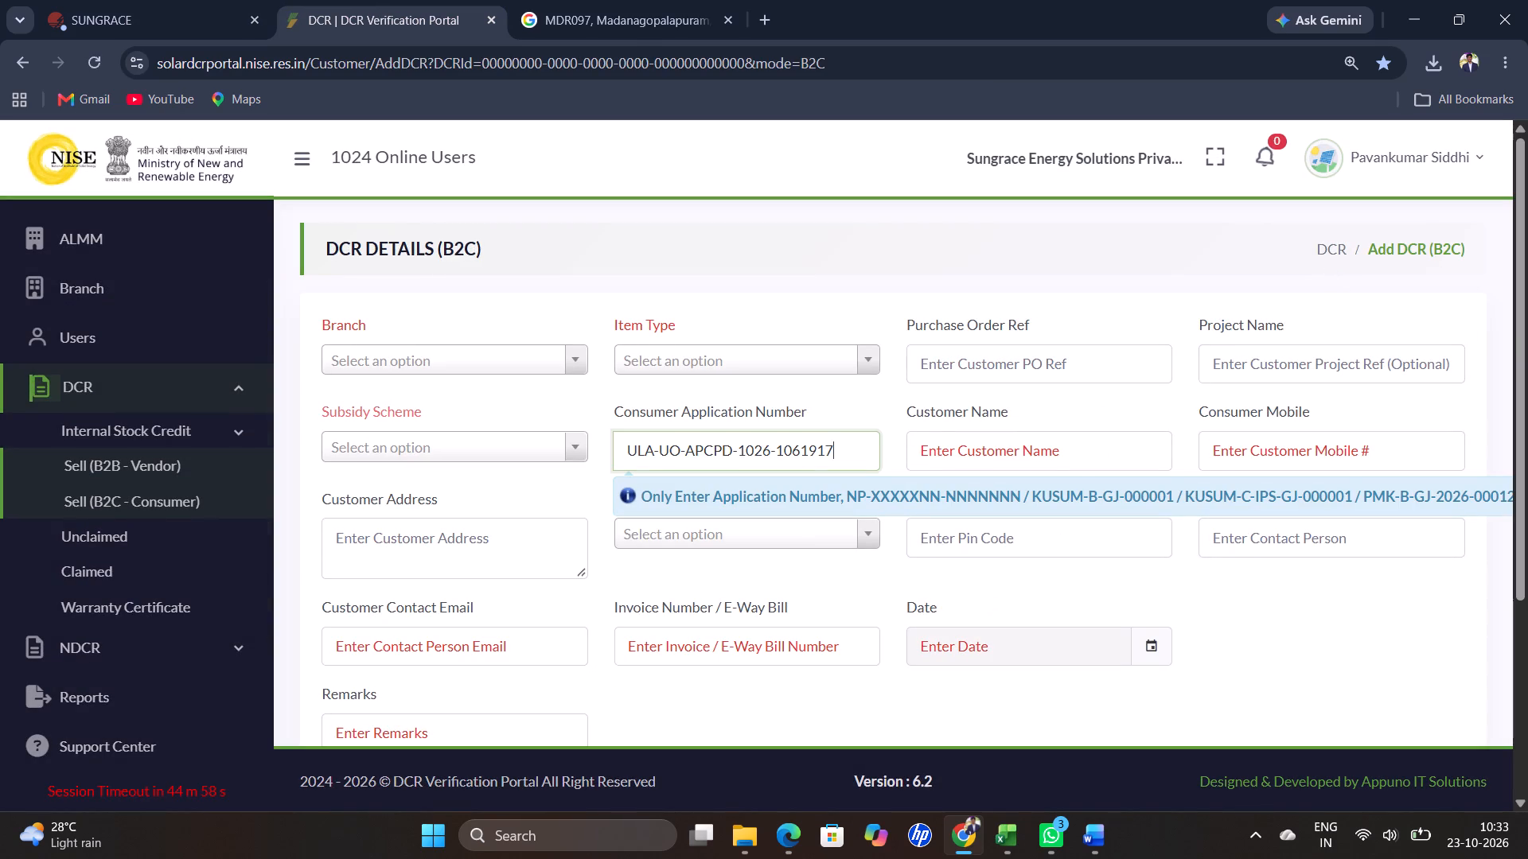
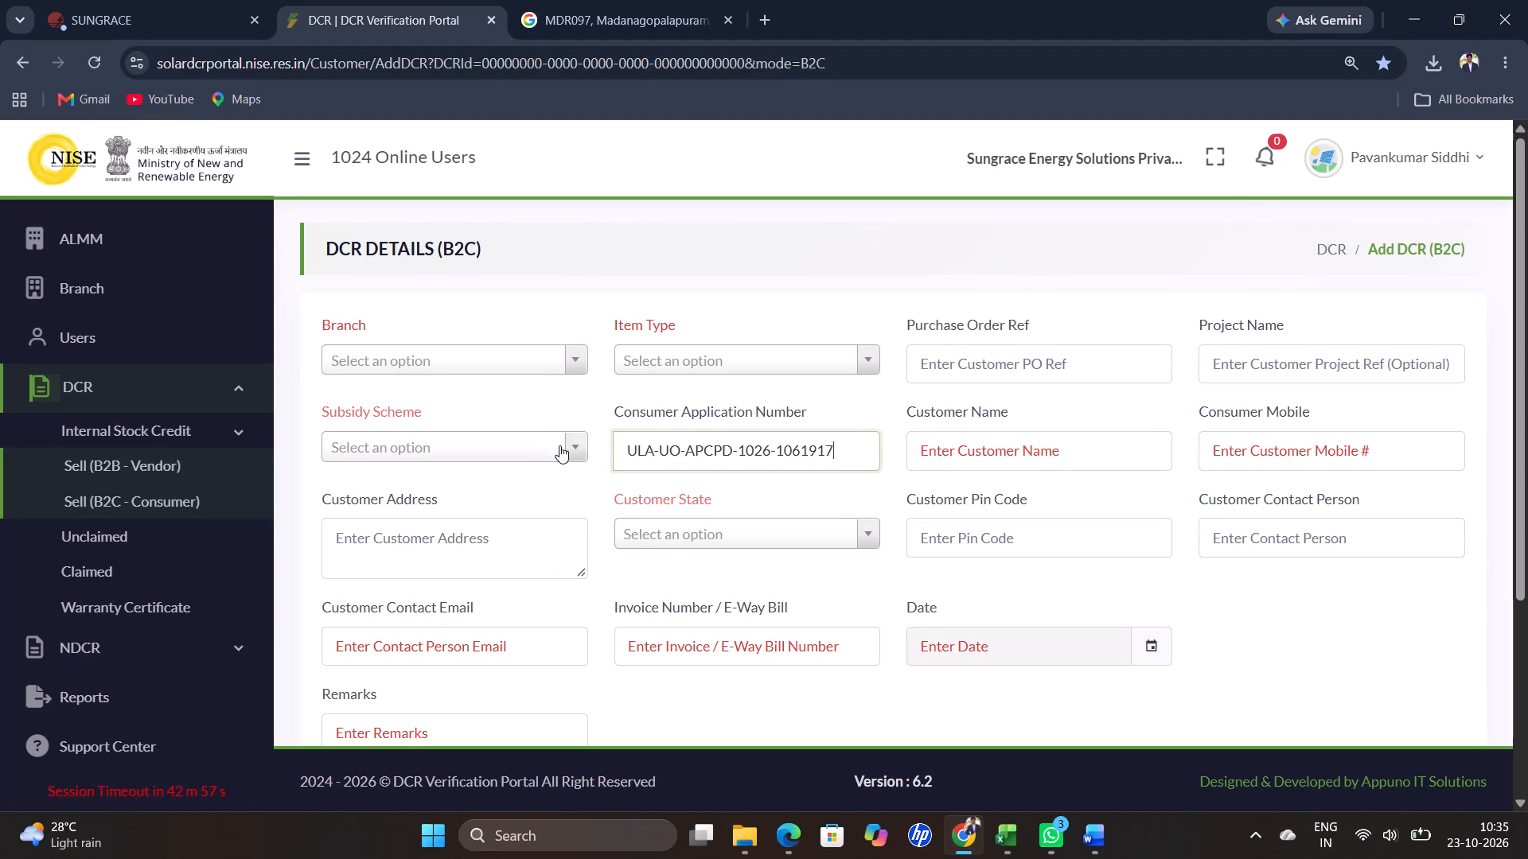
Set the Branch to Andhra Pradesh, the Subsidy Scheme to PM Surya Ghar: Muft Bijli Yojana and the Item Type to Solar Panels.
{"action": "left_click", "coordinate": [477, 347]}
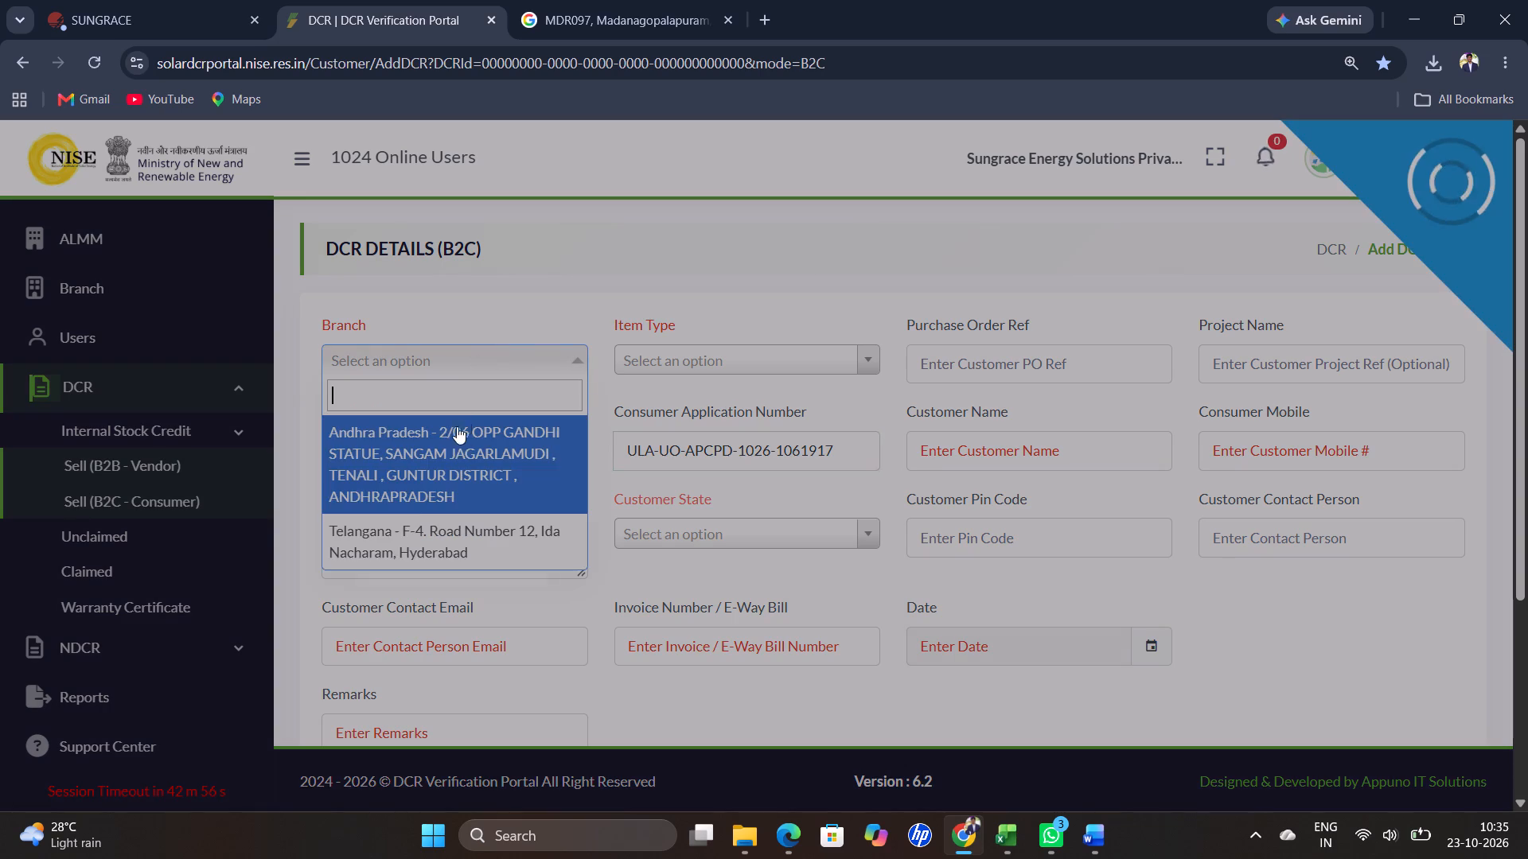
{"action": "left_click", "coordinate": [449, 439]}
{"action": "left_click", "coordinate": [443, 440]}
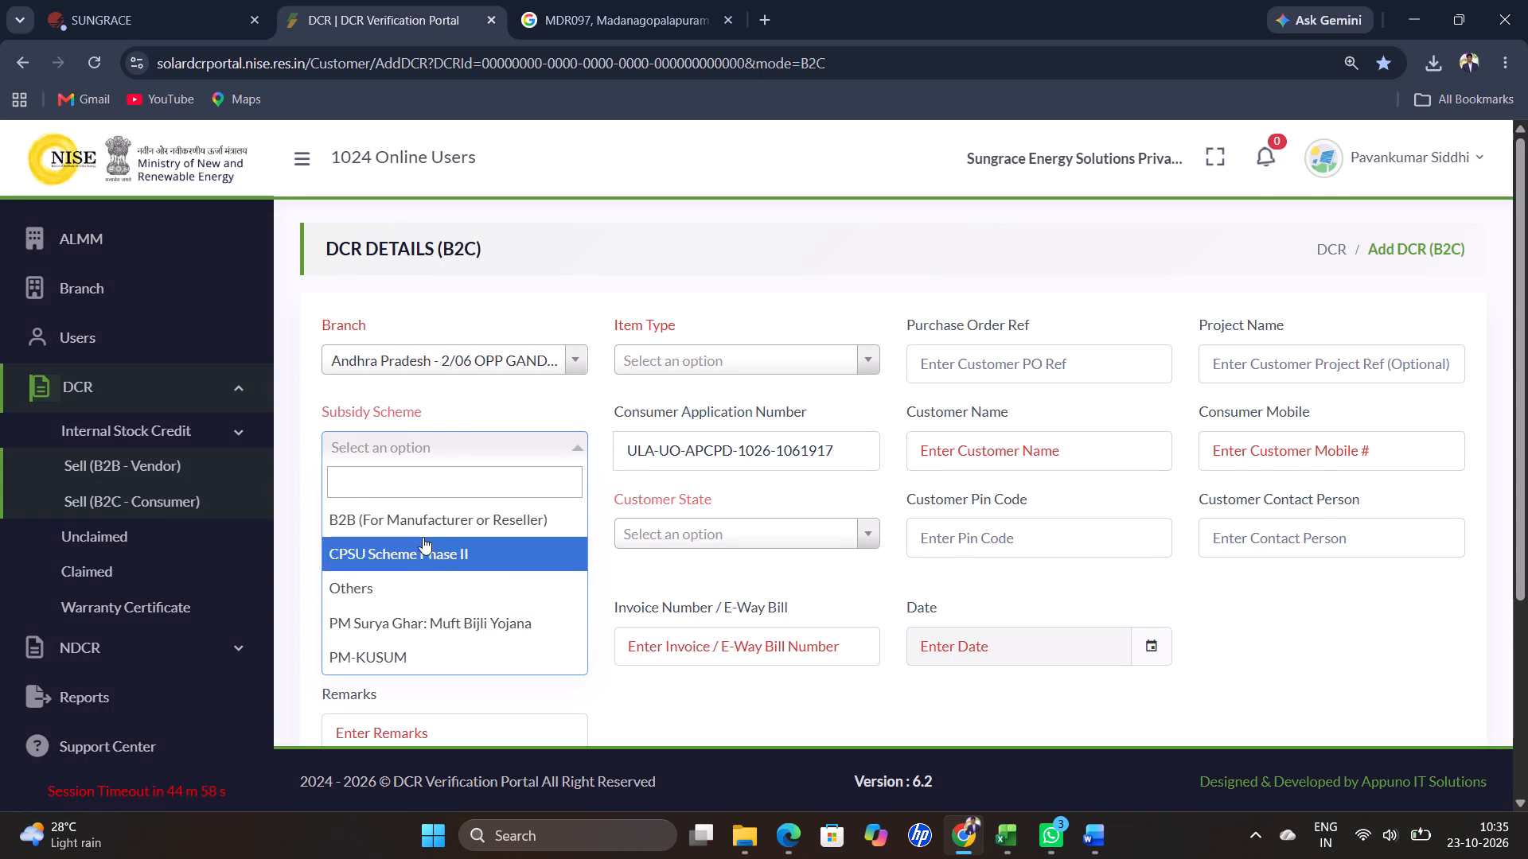
{"action": "left_click", "coordinate": [428, 609]}
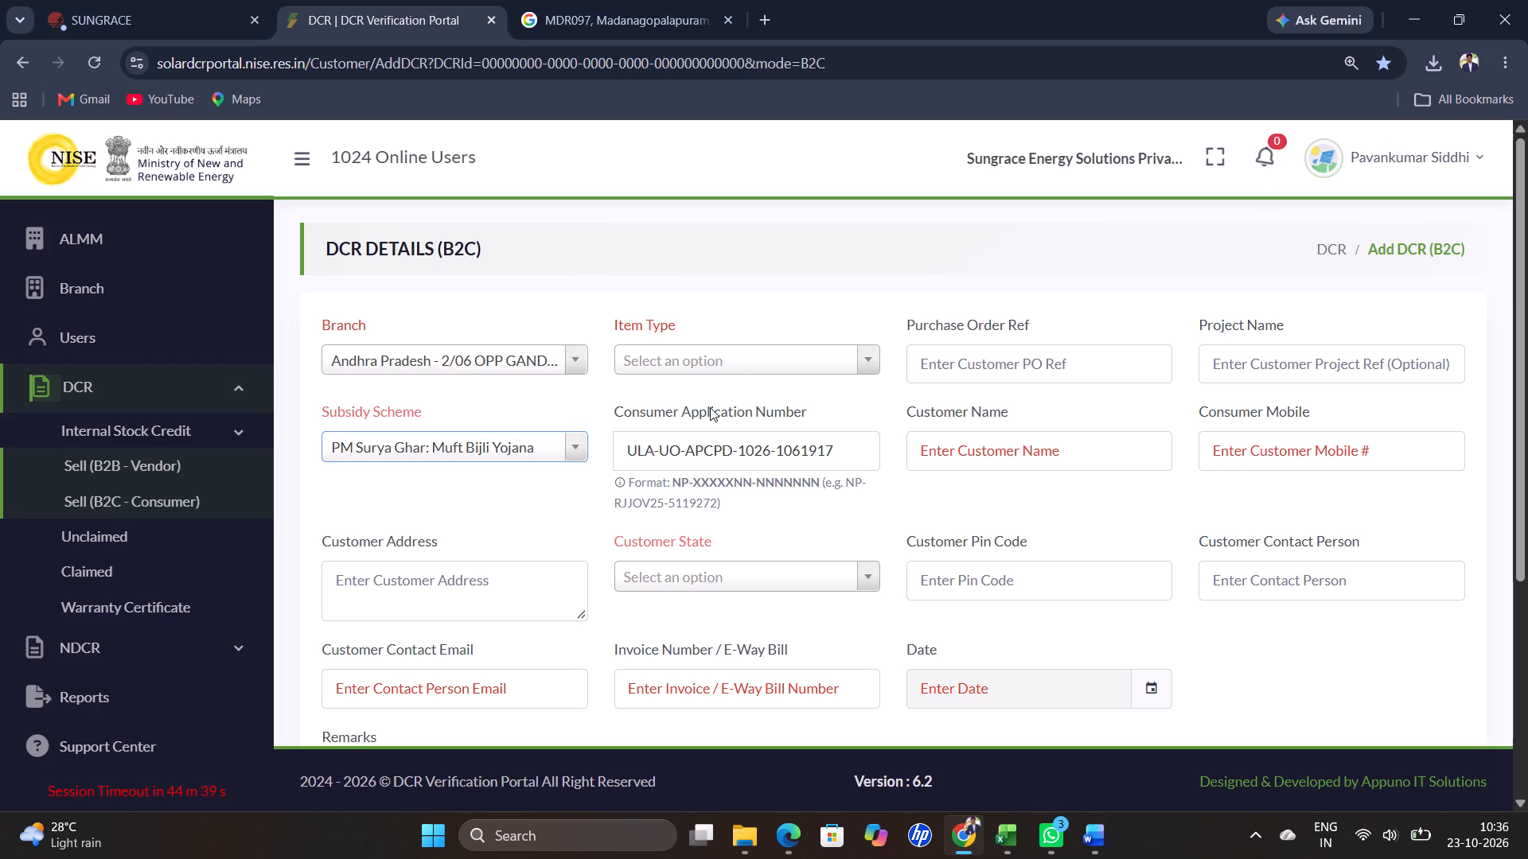
{"action": "left_click", "coordinate": [729, 369]}
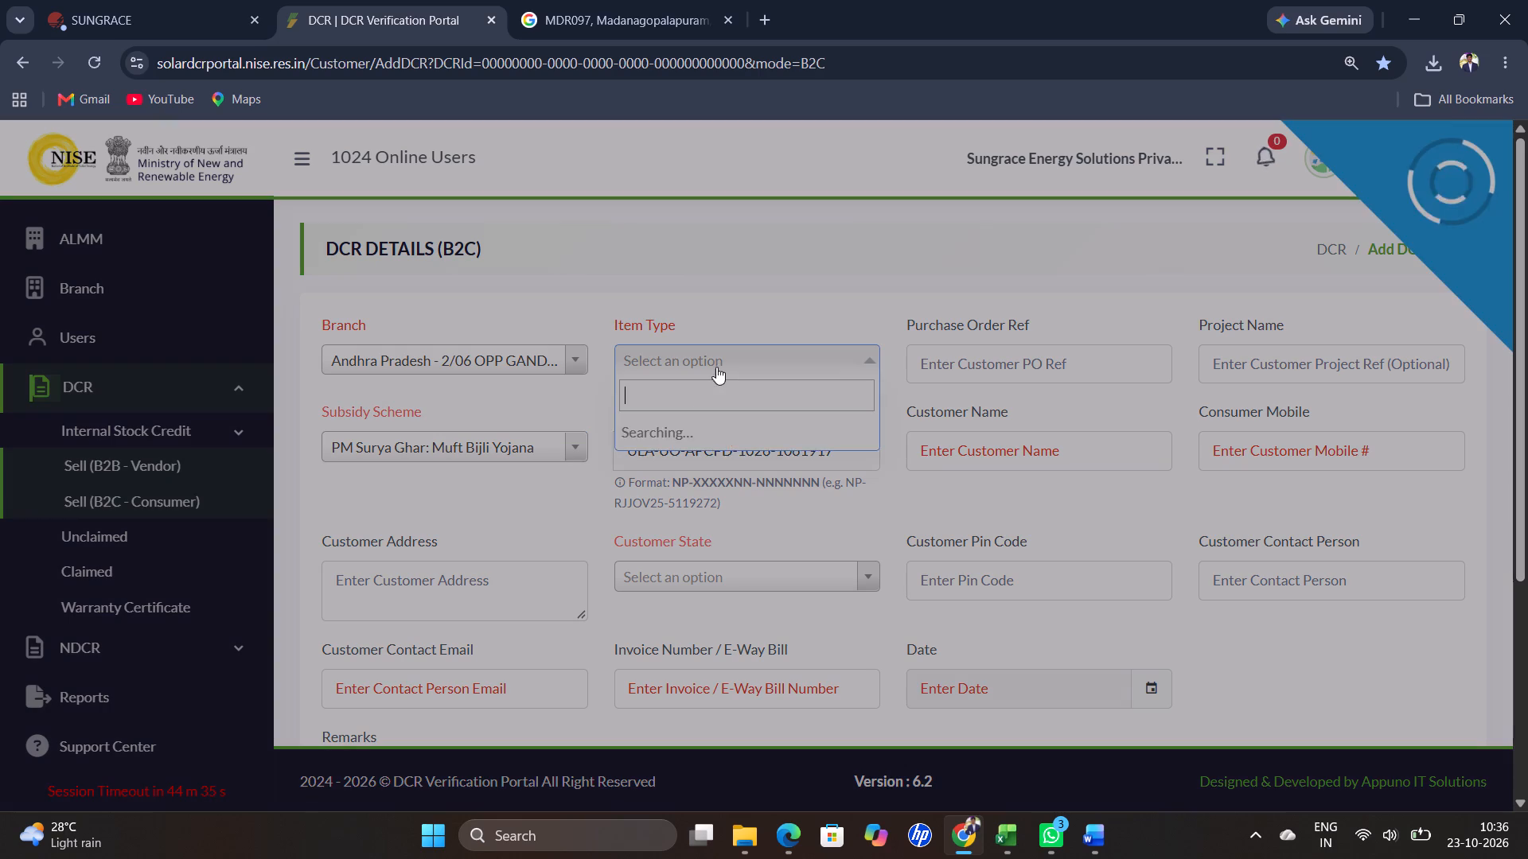
{"action": "left_click", "coordinate": [694, 428]}
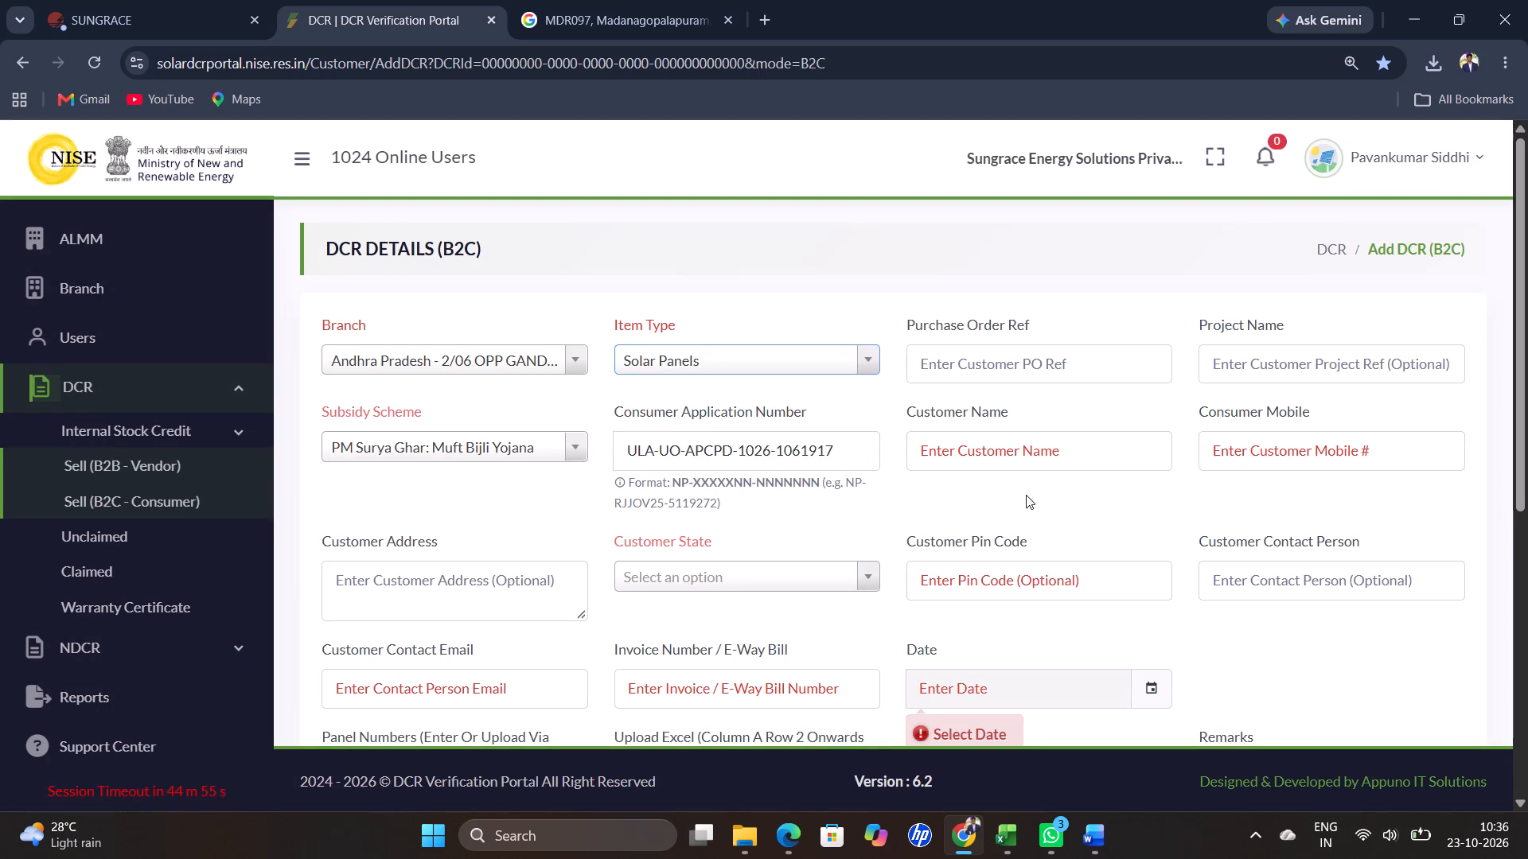
Copy Andhra Pradesh Central Power Distribution Corporation Limited from the Kandukuru basic details Word document into the DCR form's Customer Name.
{"action": "left_click", "coordinate": [1027, 461]}
{"action": "left_click", "coordinate": [1092, 753]}
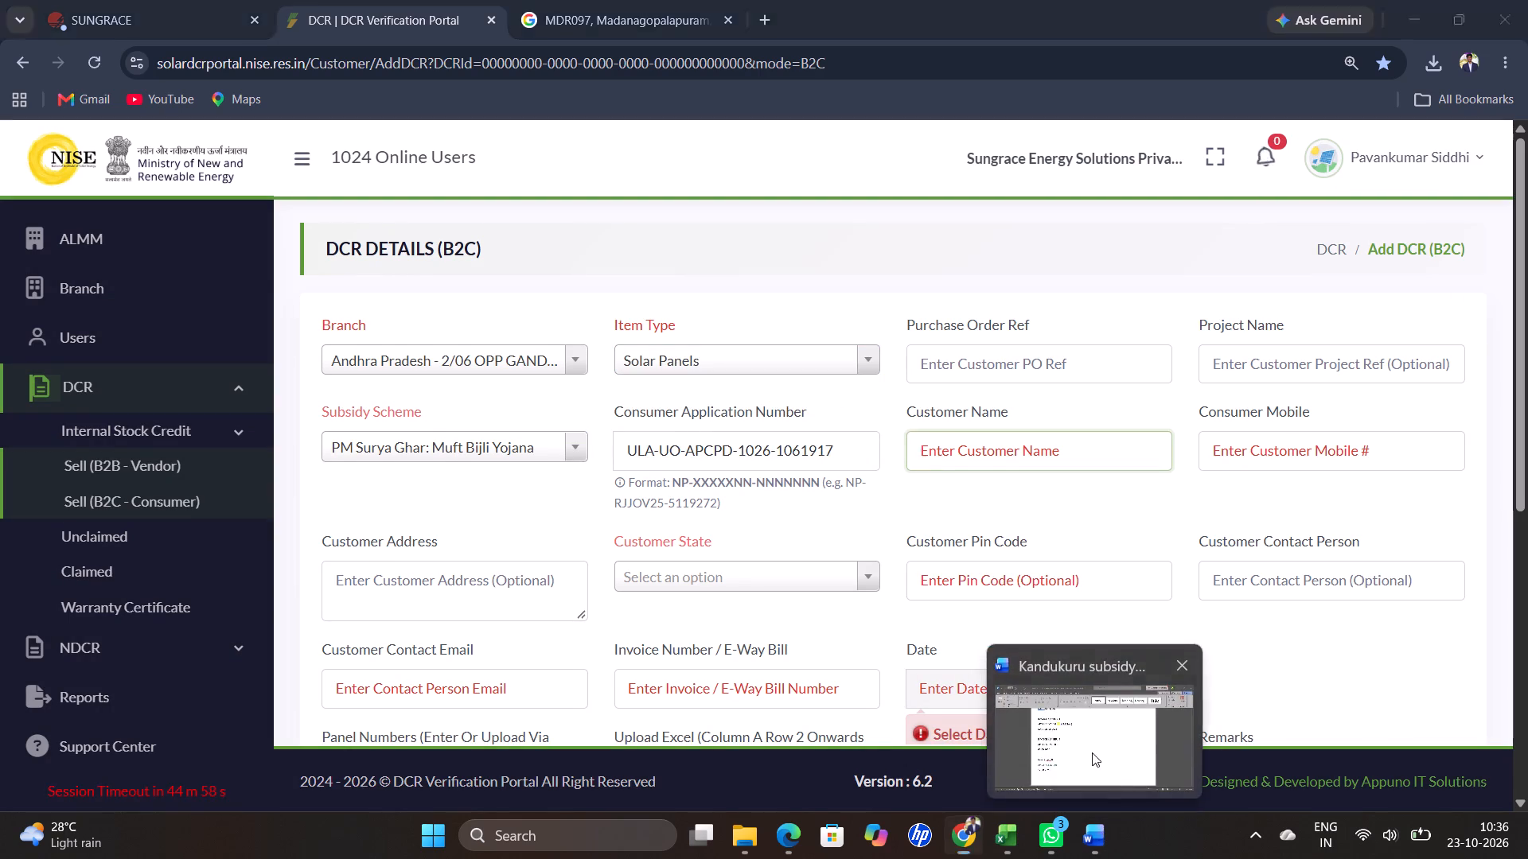
{"action": "scroll", "coordinate": [553, 410], "scroll_direction": "up", "scroll_amount": 14}
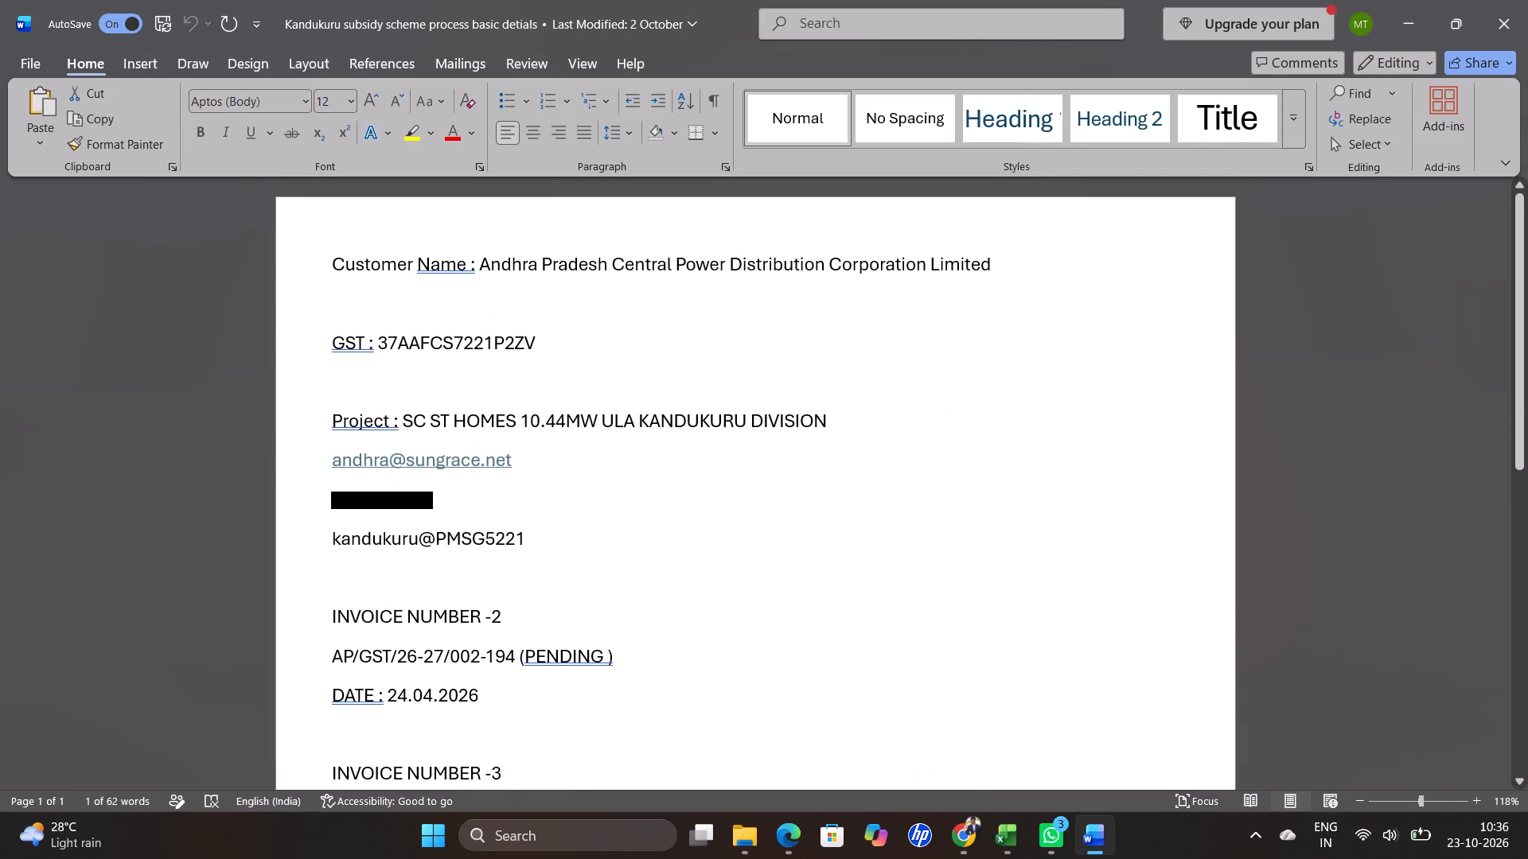
{"action": "left_click_drag", "start_coordinate": [481, 261], "coordinate": [1012, 269]}
{"action": "key", "text": "ctrl+c"}
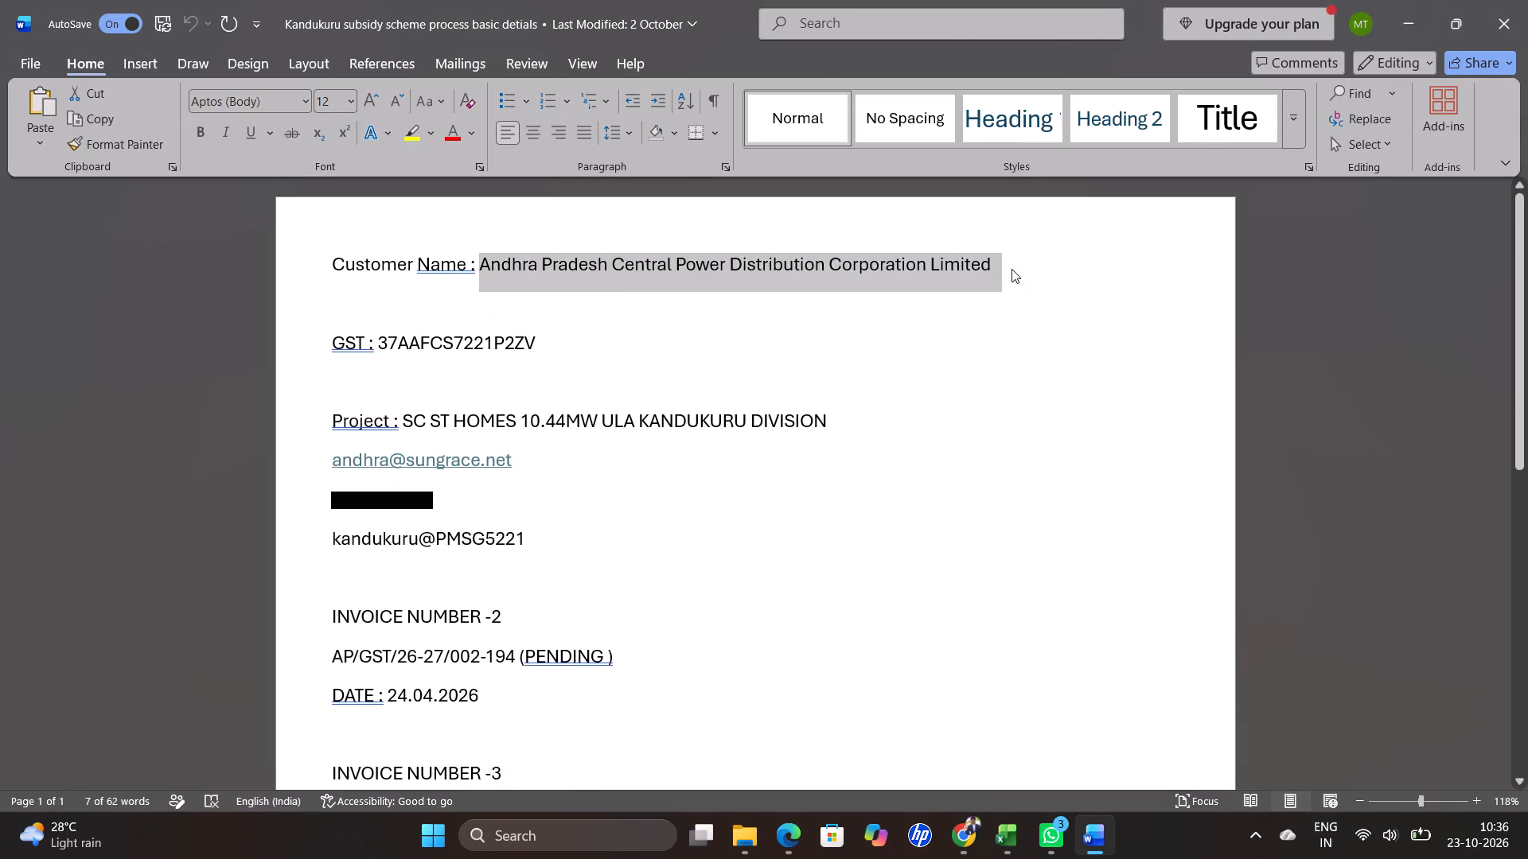
{"action": "left_click", "coordinate": [957, 768]}
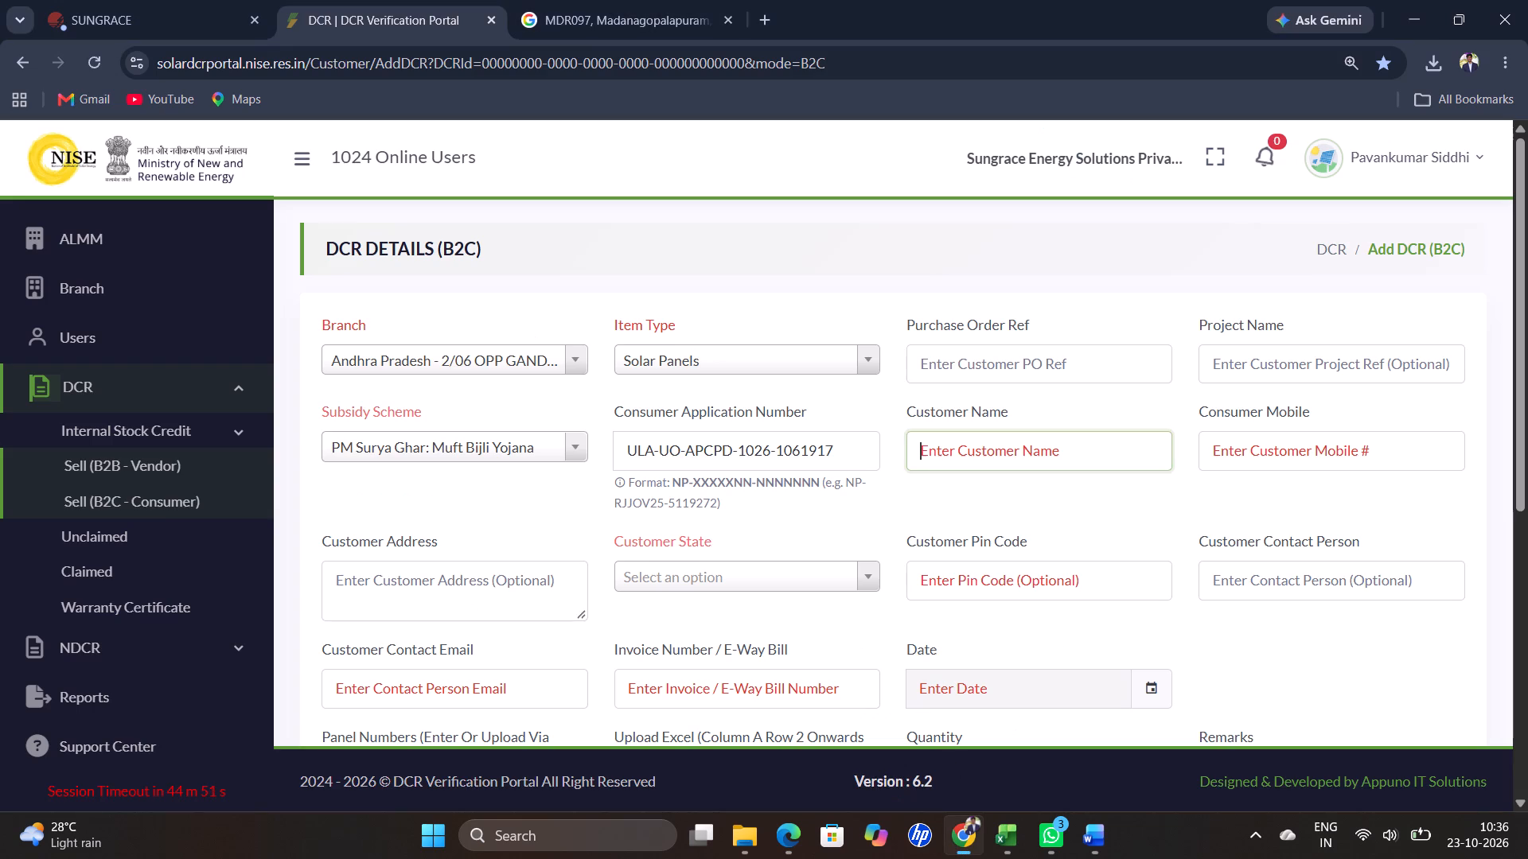
{"action": "key", "text": "ctrl+v"}
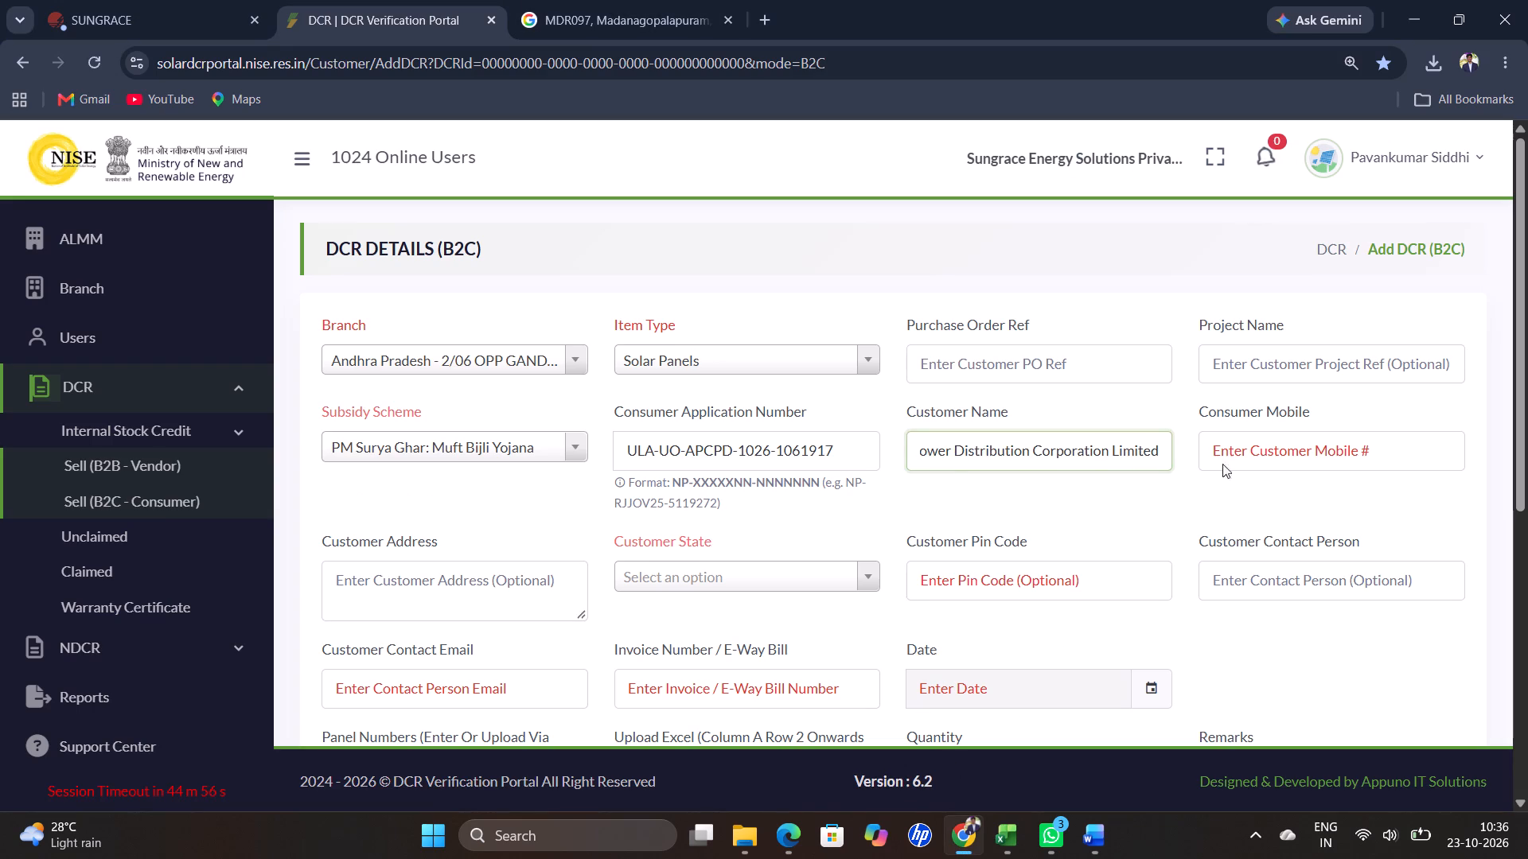
{"action": "left_click", "coordinate": [1252, 357]}
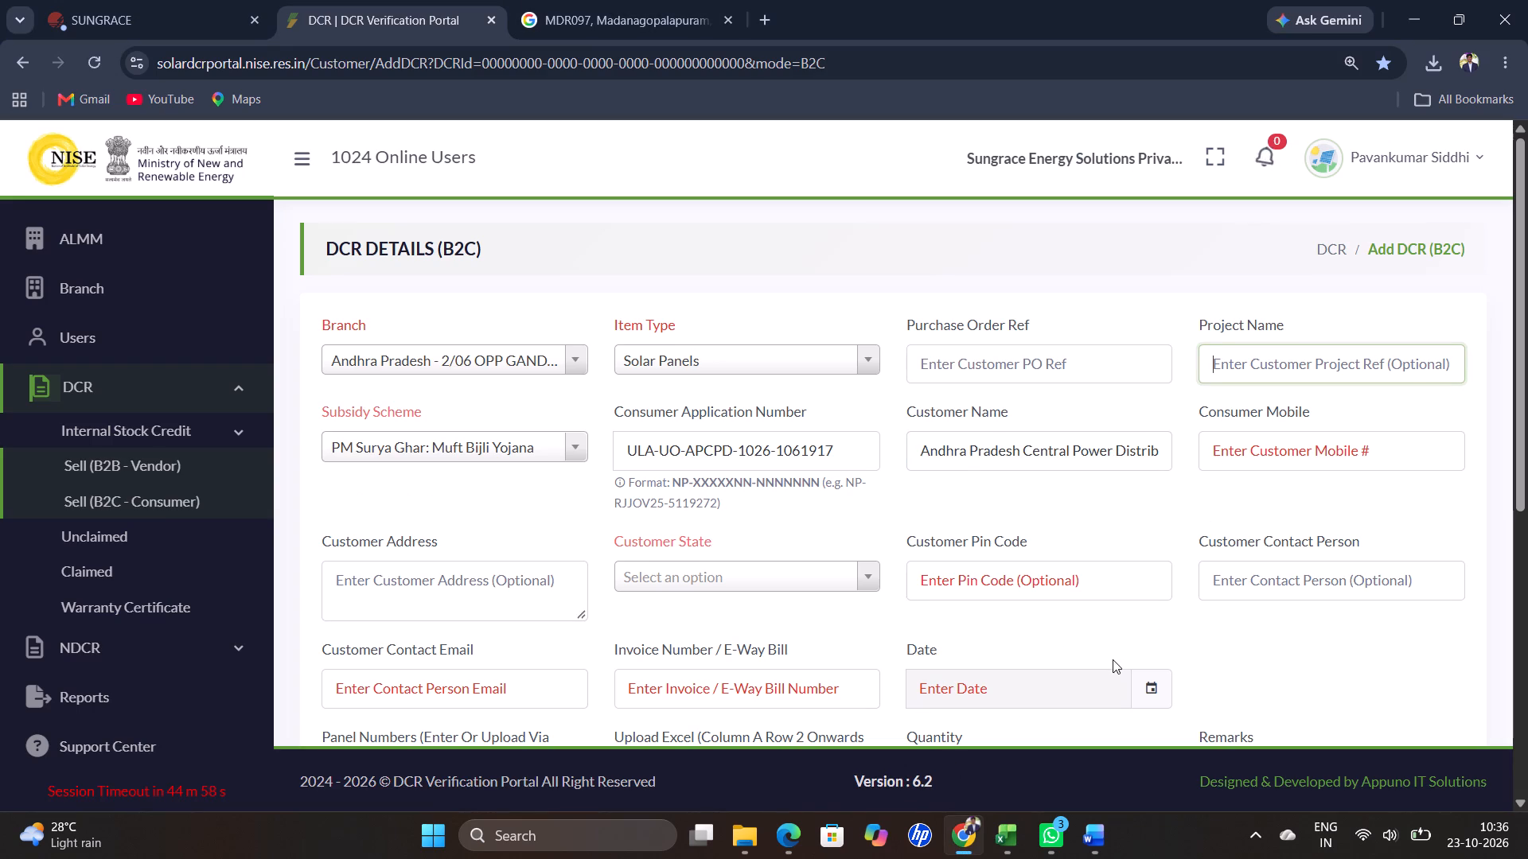
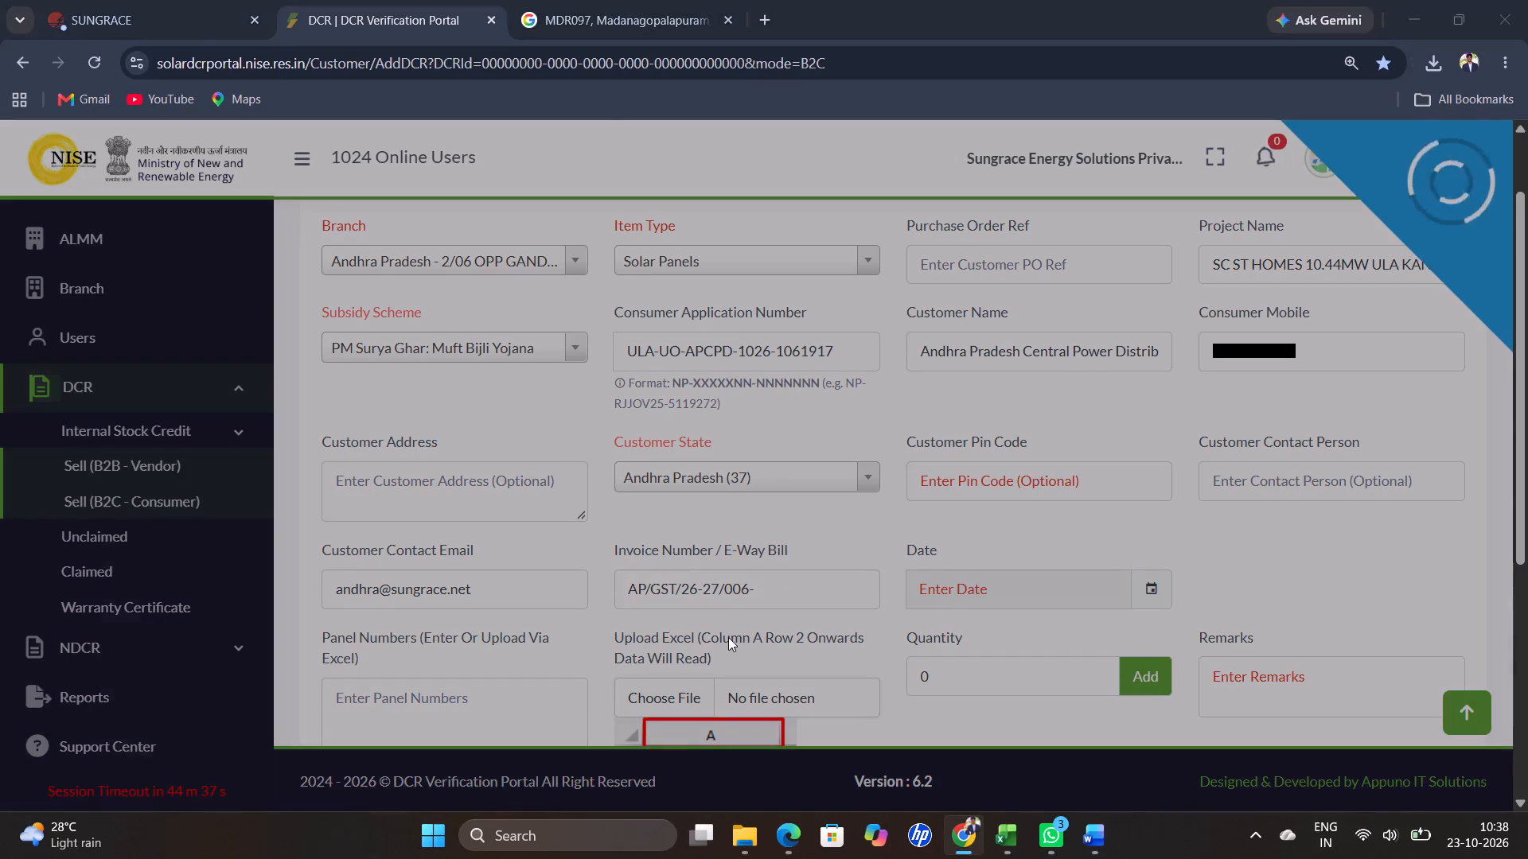
{"action": "key", "text": "Left"}
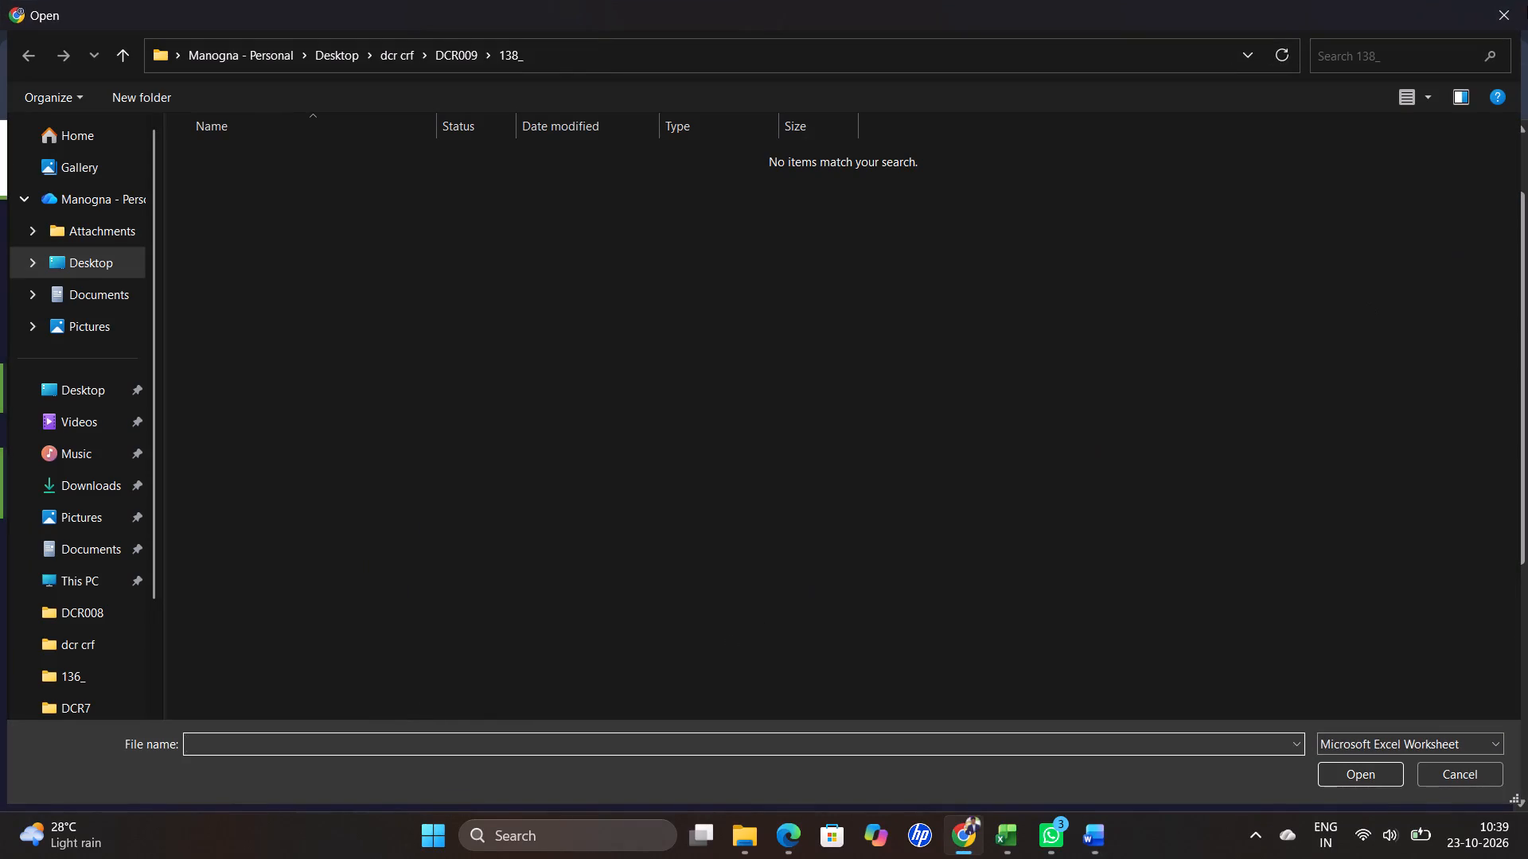
{"action": "left_click", "coordinate": [1514, 0]}
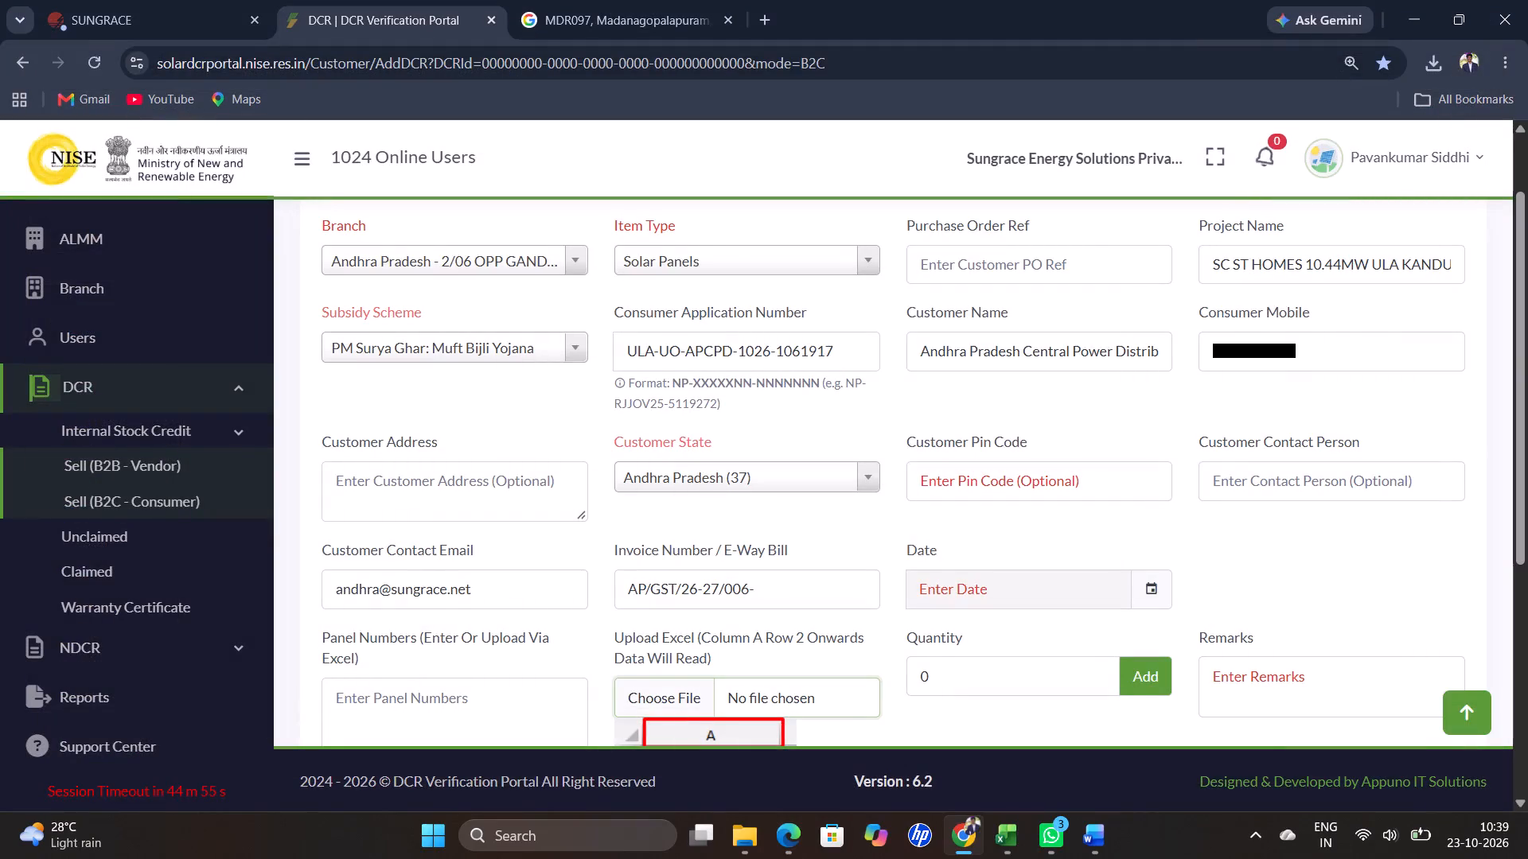
{"action": "left_click", "coordinate": [746, 589]}
{"action": "key", "text": "BackSpace"}
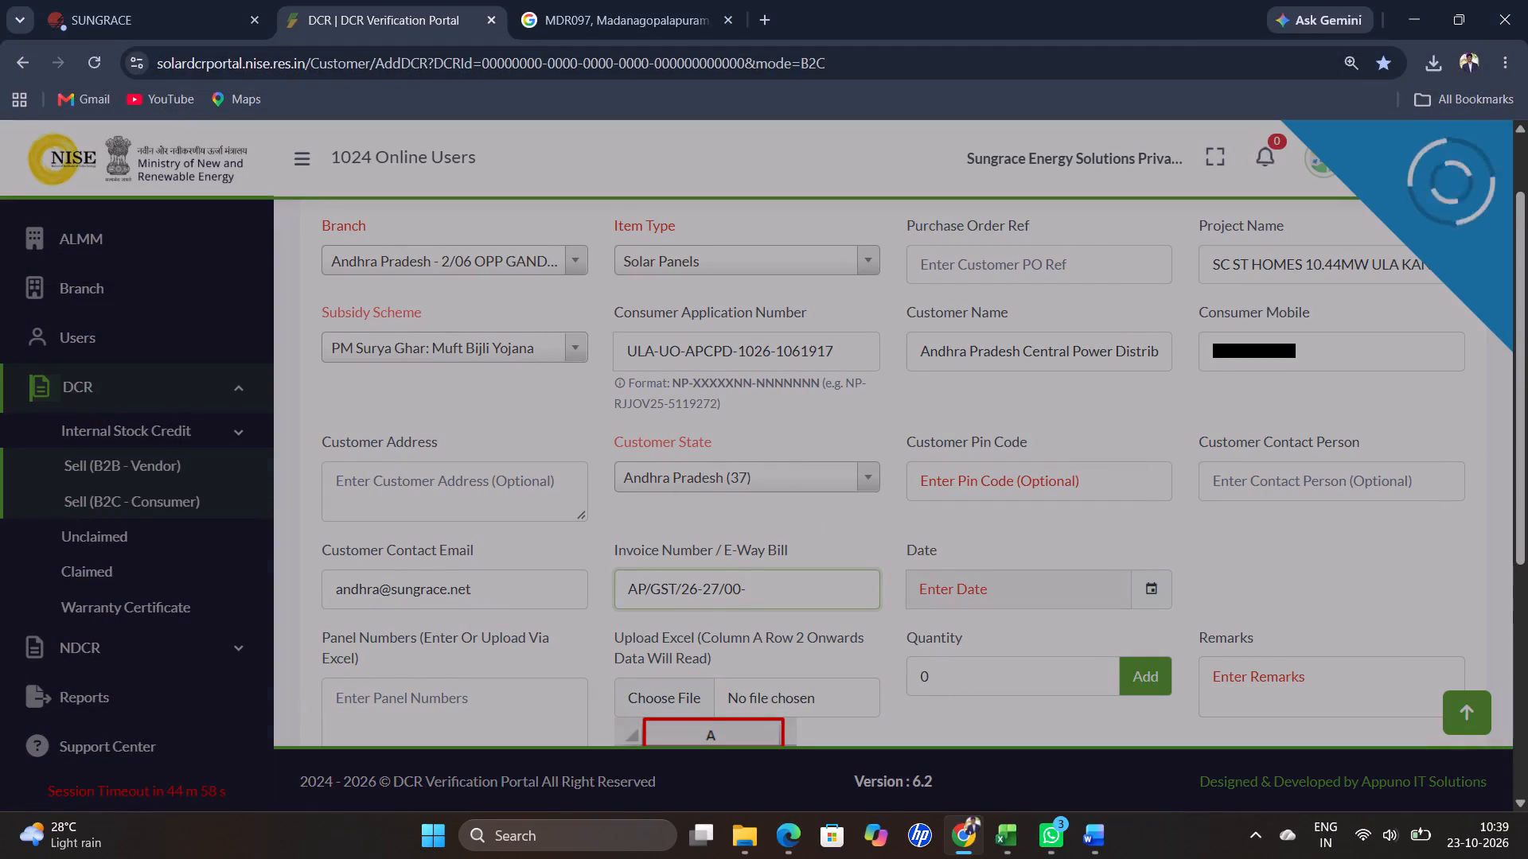
{"action": "key", "text": "7"}
{"action": "key", "text": "Right"}
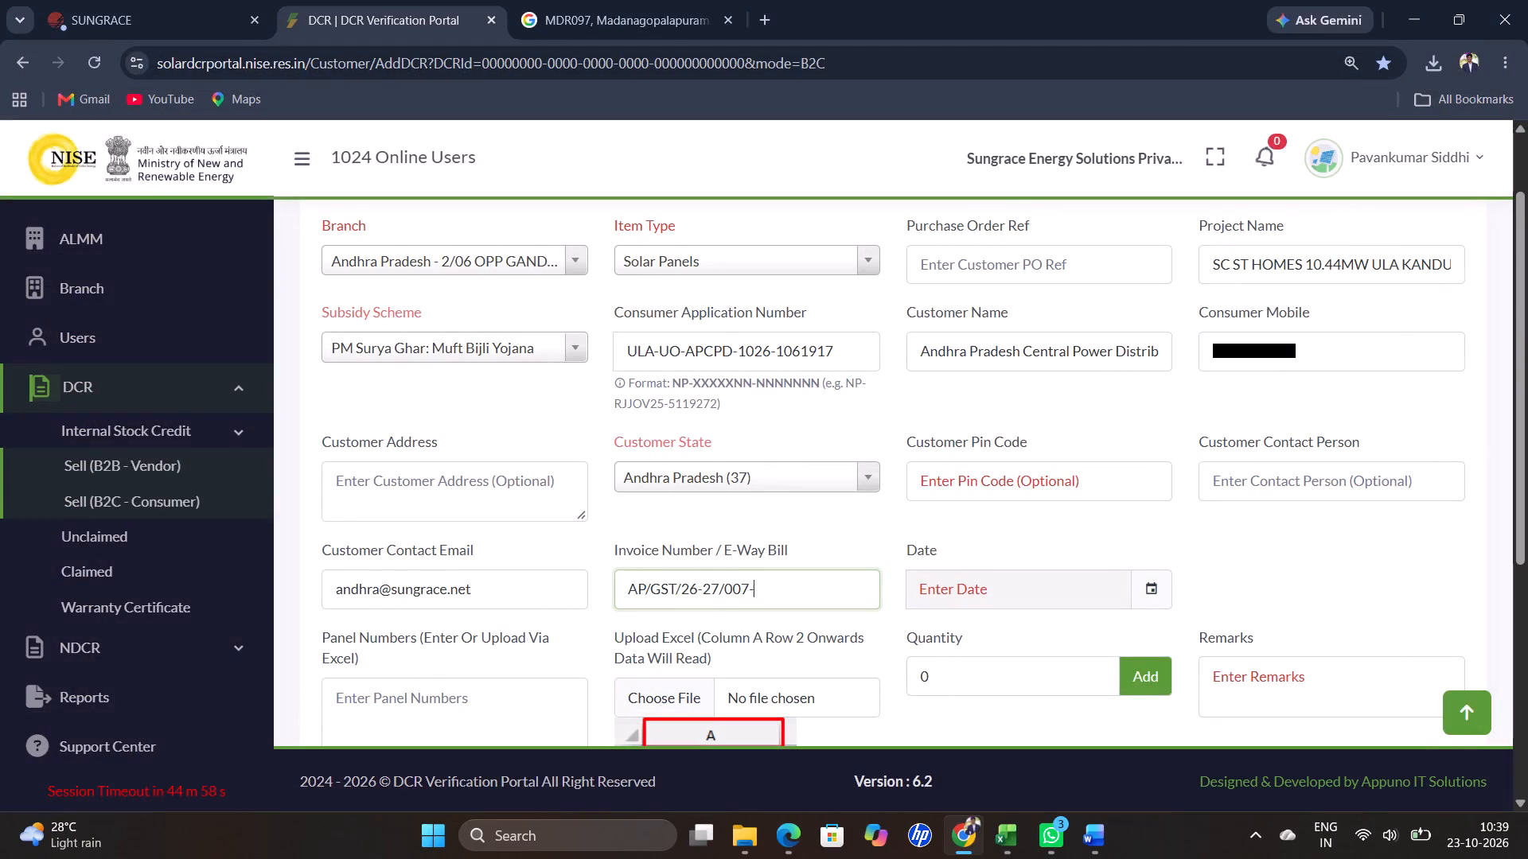
{"action": "type", "text": "139"}
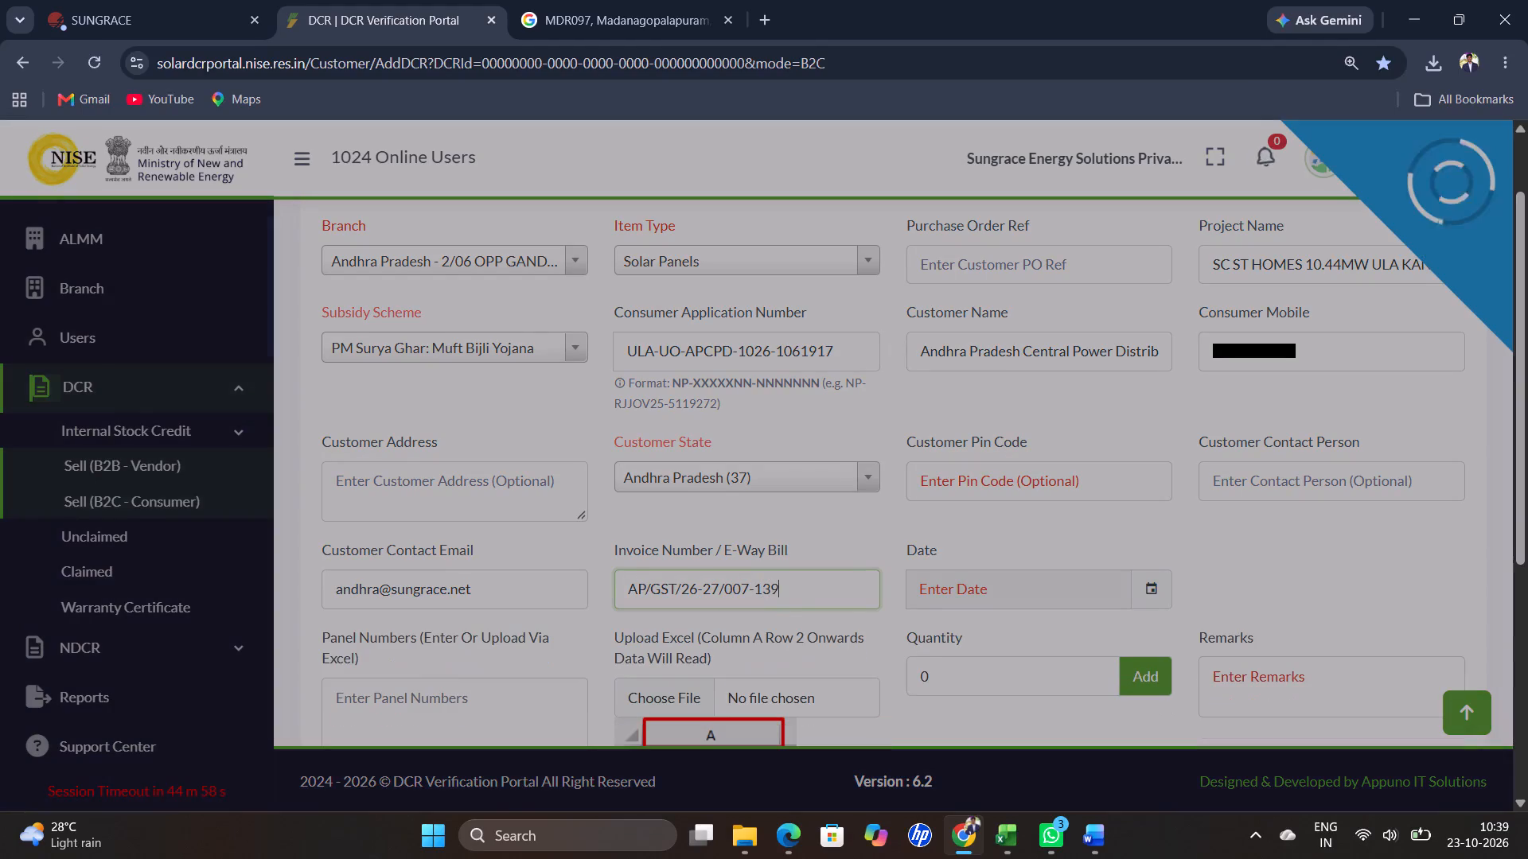
Set the DCR form's invoice Date to 26-Aug-2026.
{"action": "left_click", "coordinate": [1003, 595]}
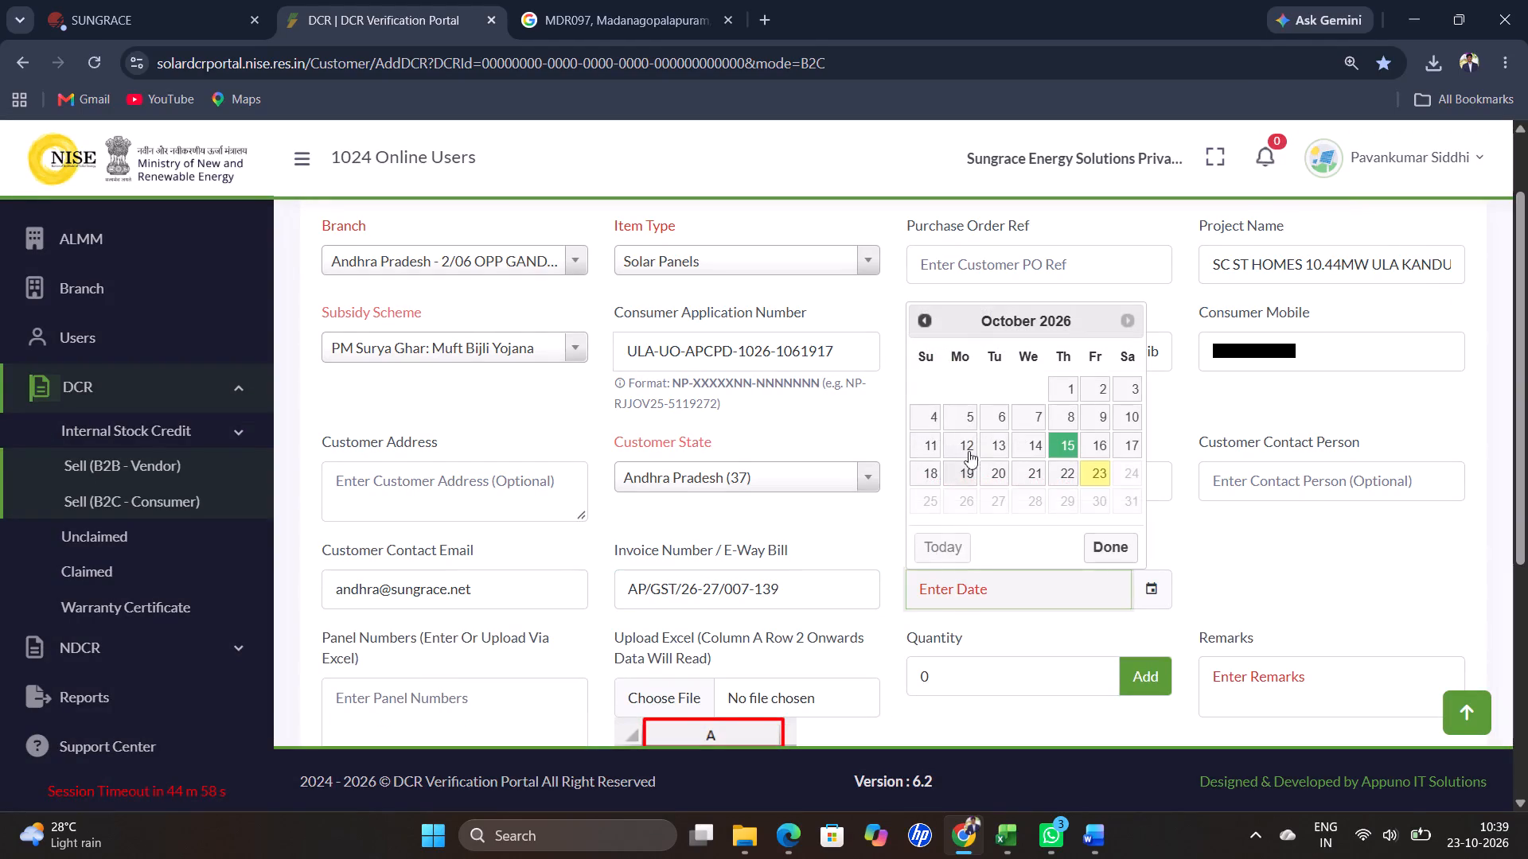
{"action": "left_click", "coordinate": [921, 309]}
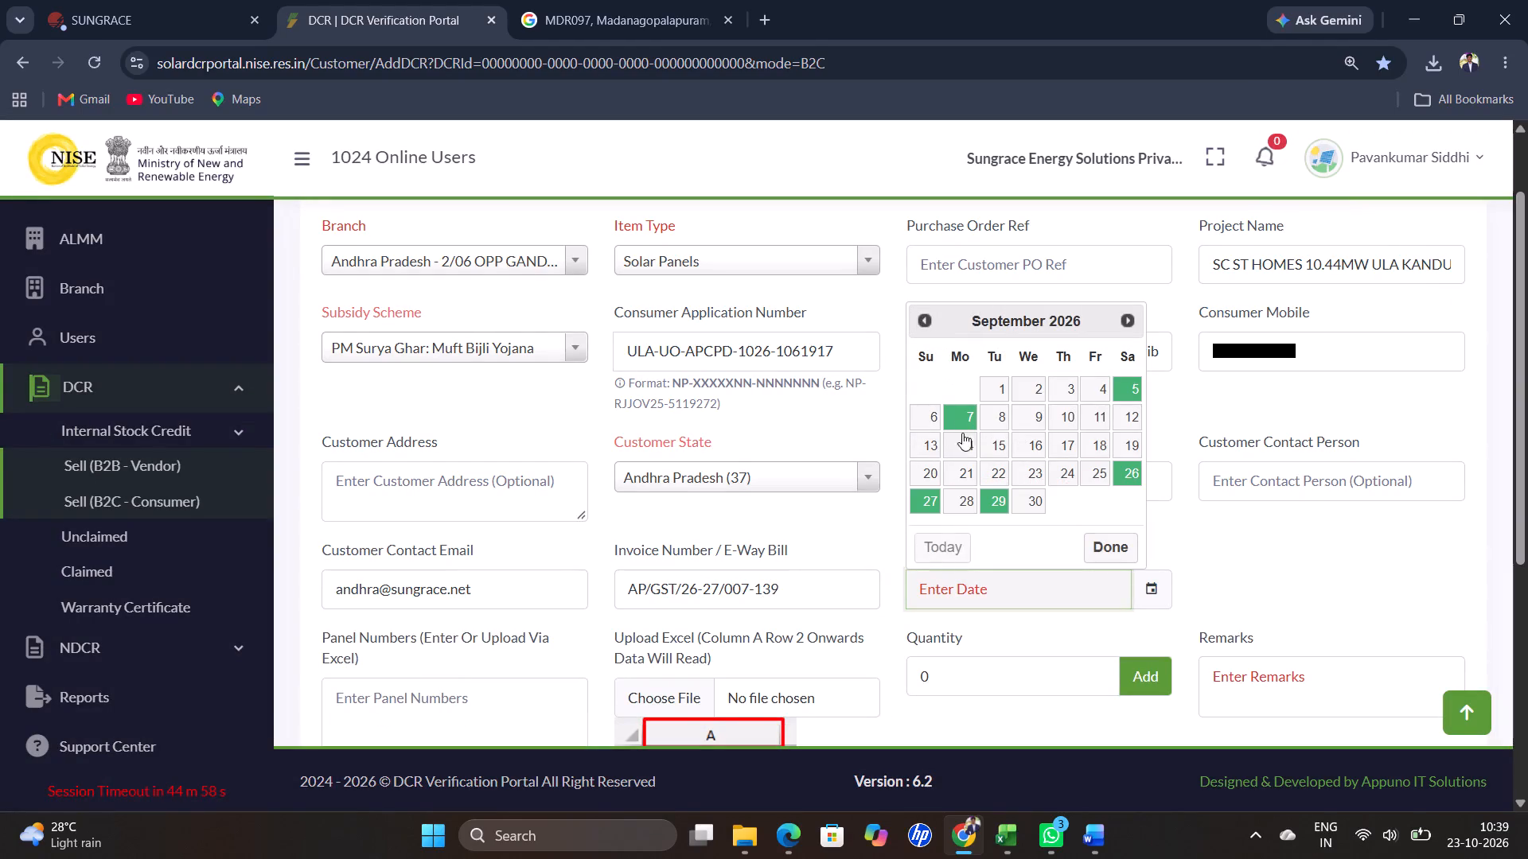
{"action": "left_click", "coordinate": [927, 310]}
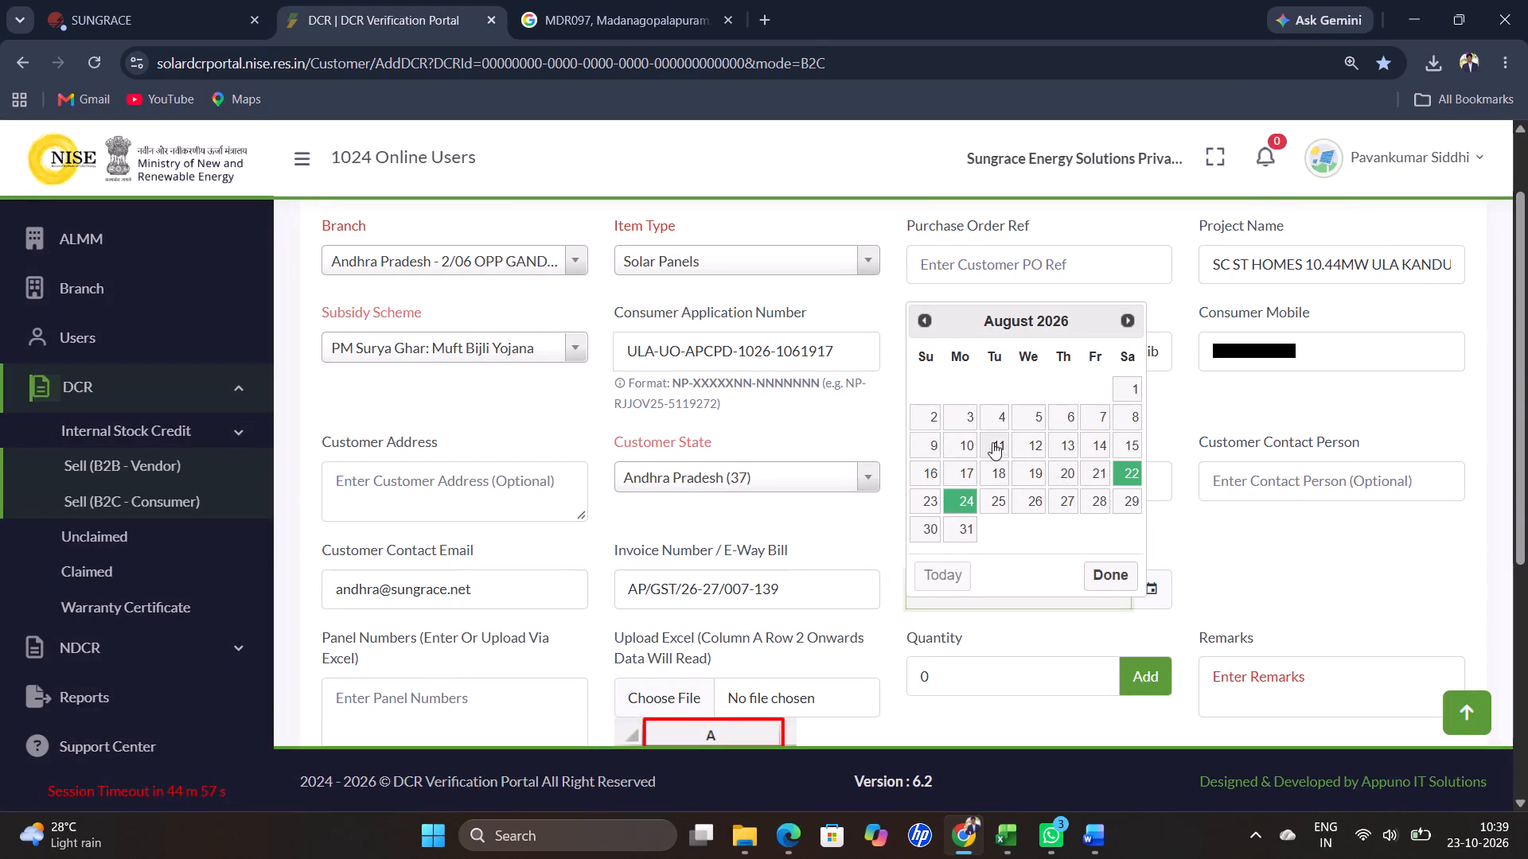
{"action": "left_click", "coordinate": [1020, 497]}
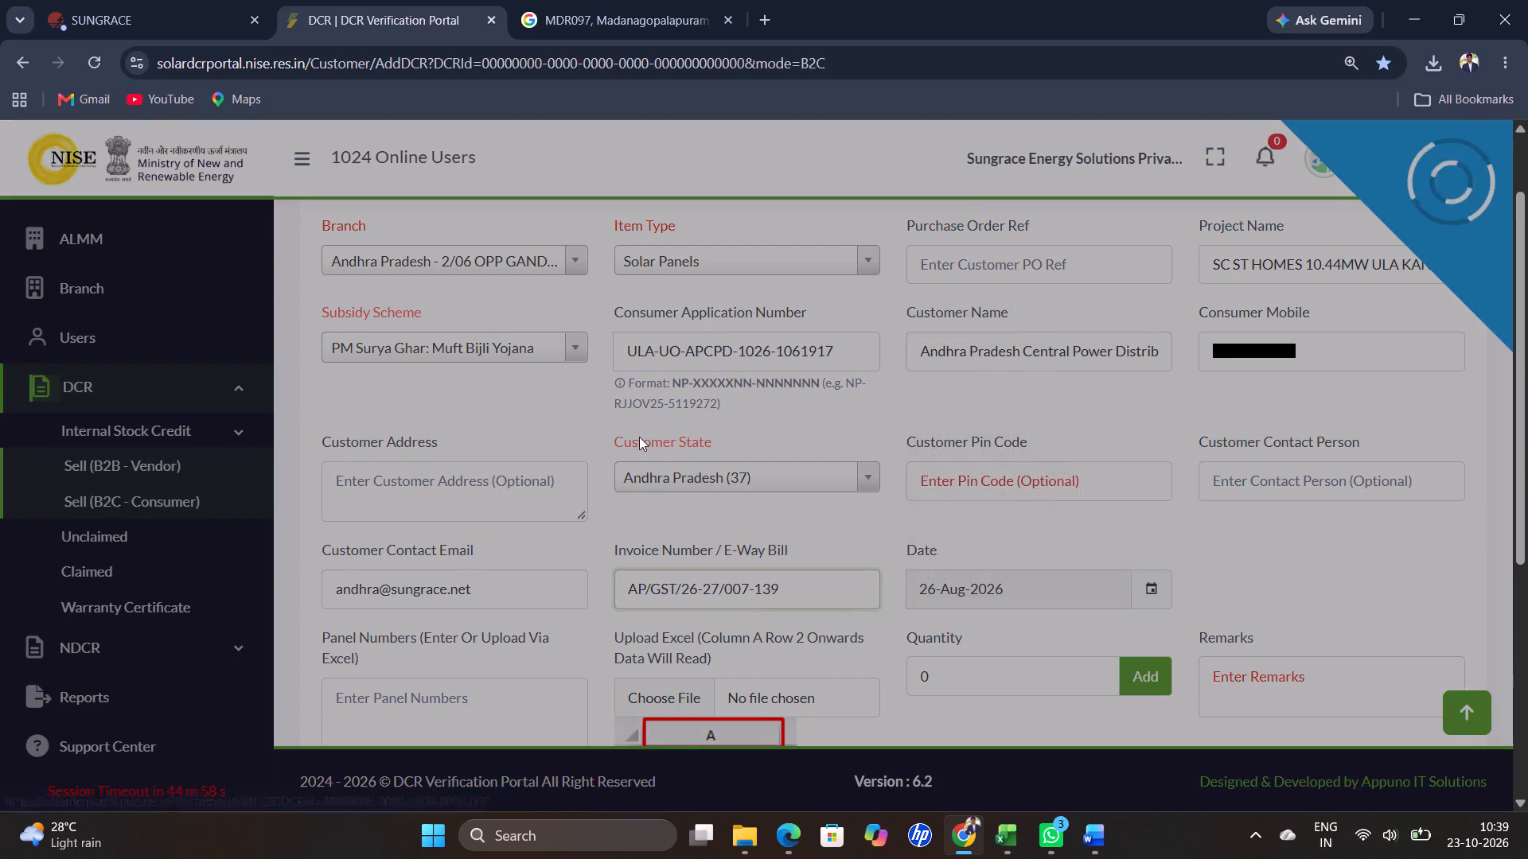
Copy the four panel serial numbers from SUNGRACE's Quick Copy Details into the DCR form's Panel Numbers field.
{"action": "scroll", "coordinate": [647, 442], "scroll_direction": "down", "scroll_amount": 4}
{"action": "left_click", "coordinate": [450, 449]}
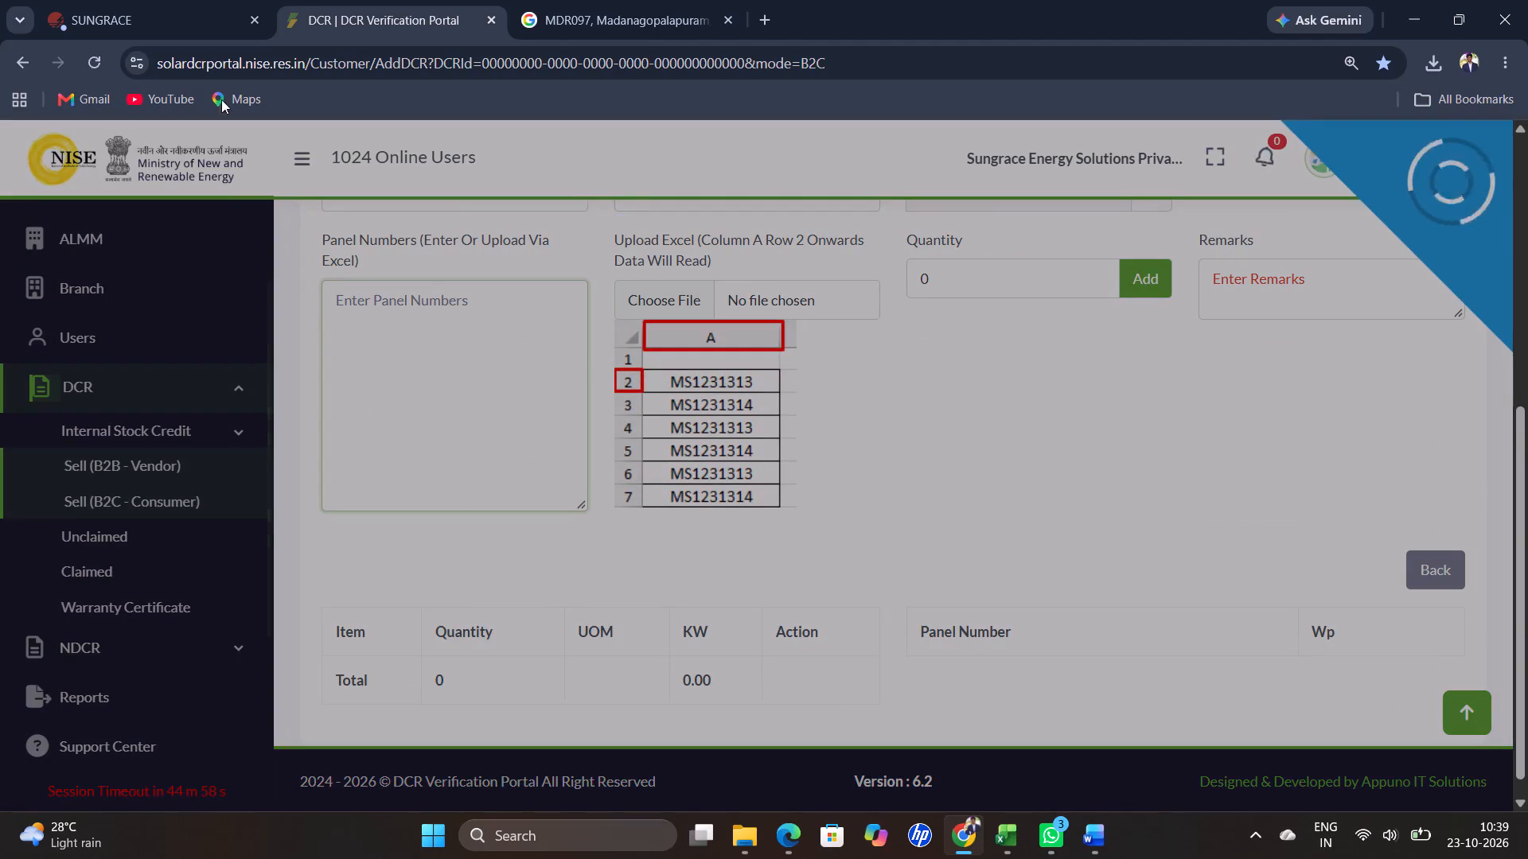
{"action": "left_click", "coordinate": [233, 21]}
{"action": "left_click", "coordinate": [910, 181]}
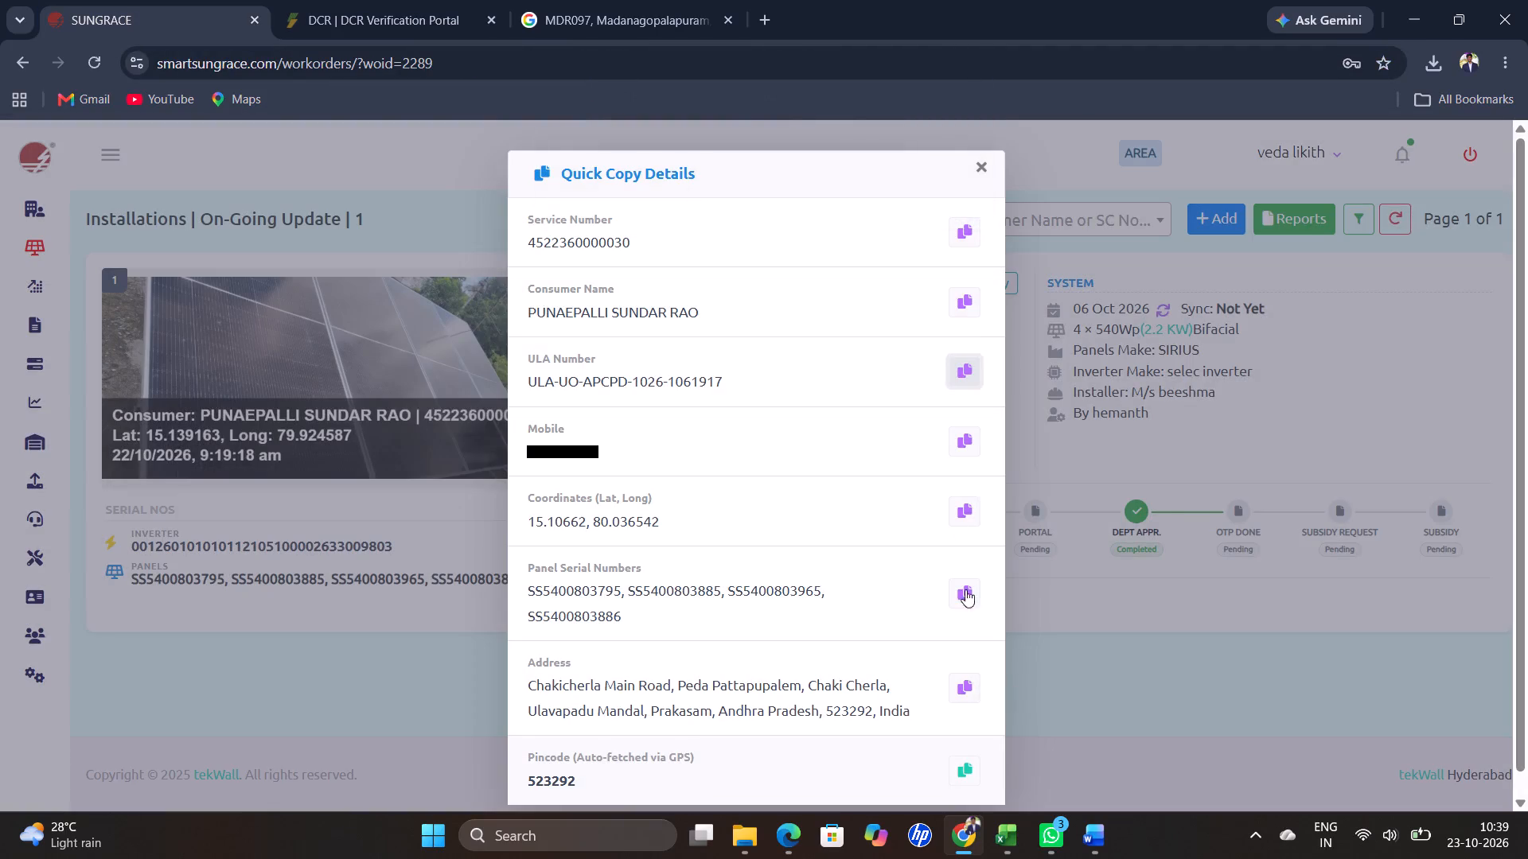
{"action": "left_click", "coordinate": [961, 575]}
{"action": "left_click", "coordinate": [965, 598]}
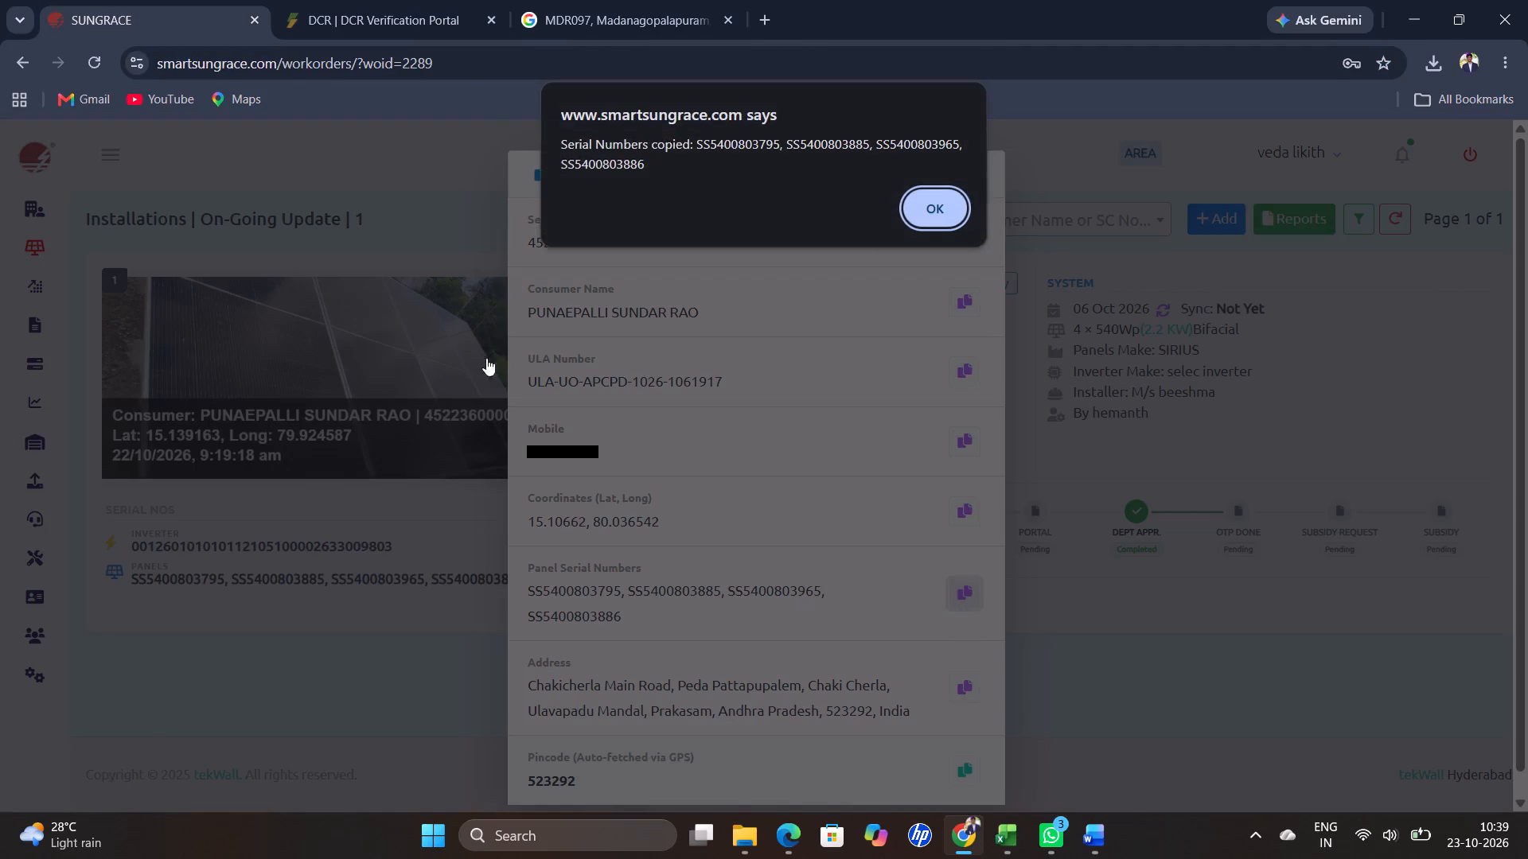
{"action": "left_click", "coordinate": [442, 0]}
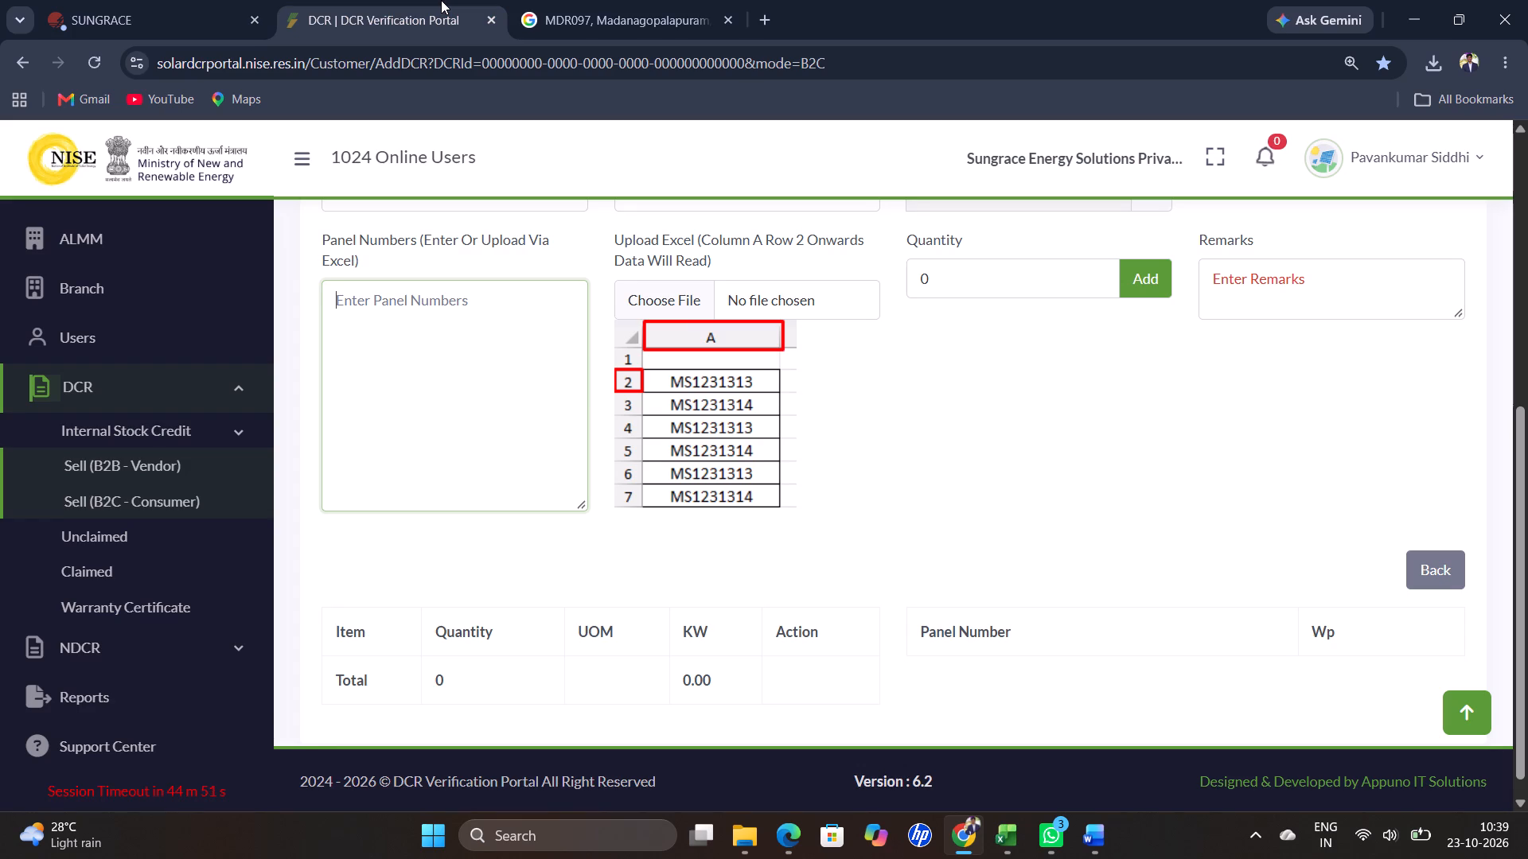
{"action": "left_click", "coordinate": [424, 396], "text": "ctrl"}
{"action": "key", "text": "ctrl+v"}
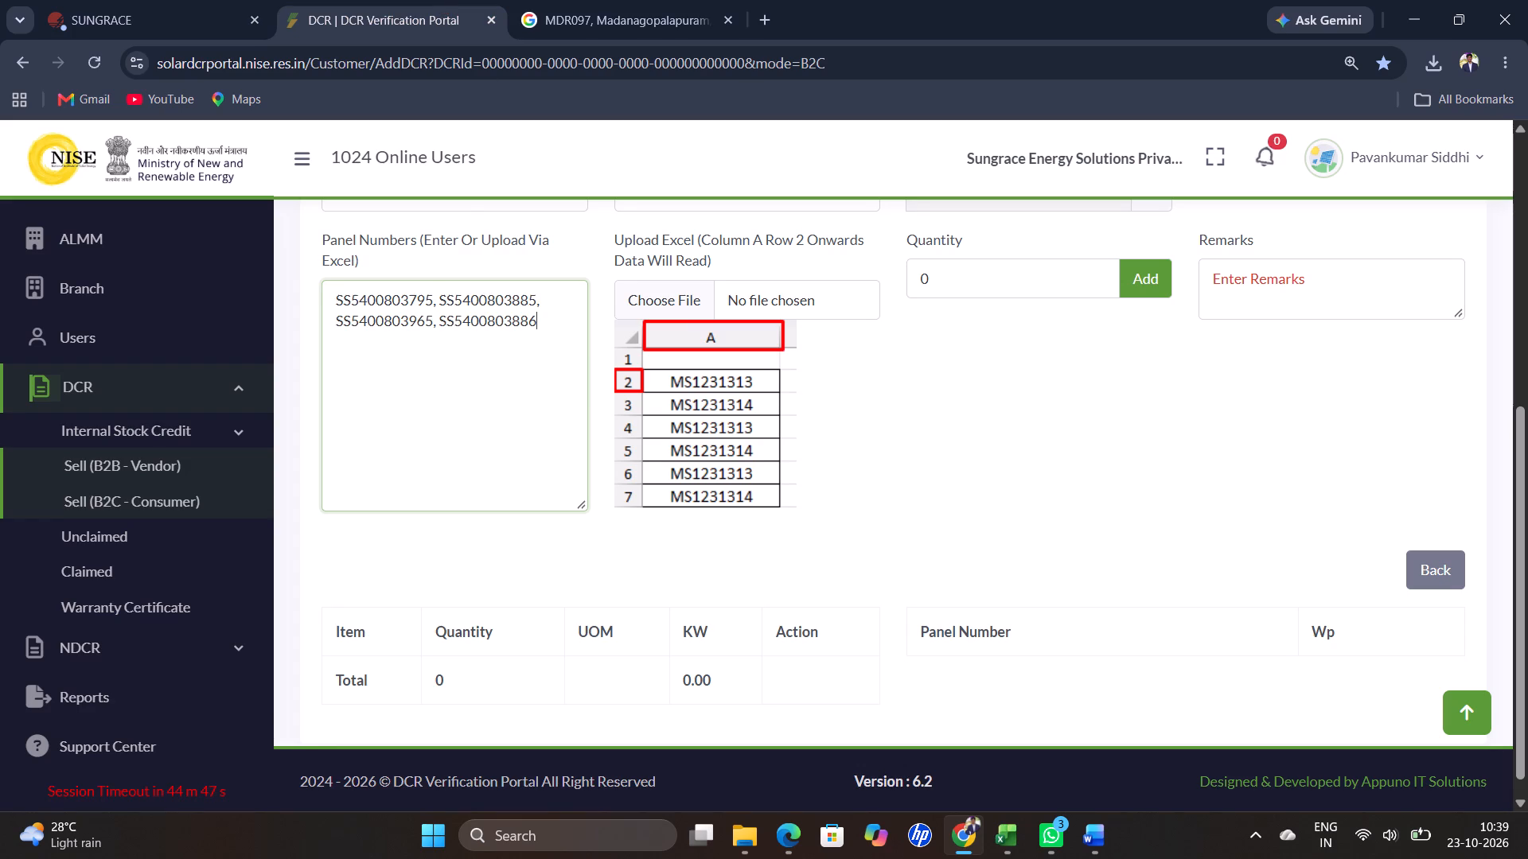
Reformat the Panel Numbers so each of the four serial numbers is on its own line, without commas or spaces.
{"action": "key", "text": "Left"}
{"action": "key", "text": "Left"}
{"action": "key", "text": "Left"}
{"action": "key", "text": "Left"}
{"action": "key", "text": "Left"}
{"action": "key", "text": "Left"}
{"action": "key", "text": "Left"}
{"action": "key", "text": "Left"}
{"action": "key", "text": "Left"}
{"action": "key", "text": "Left"}
{"action": "key", "text": "Left"}
{"action": "key", "text": "Left"}
{"action": "key", "text": "BackSpace"}
{"action": "key", "text": "BackSpace"}
{"action": "key", "text": "Return"}
{"action": "key", "text": "Up"}
{"action": "key", "text": "Up"}
{"action": "key", "text": "Up"}
{"action": "key", "text": "Up"}
{"action": "key", "text": "Up"}
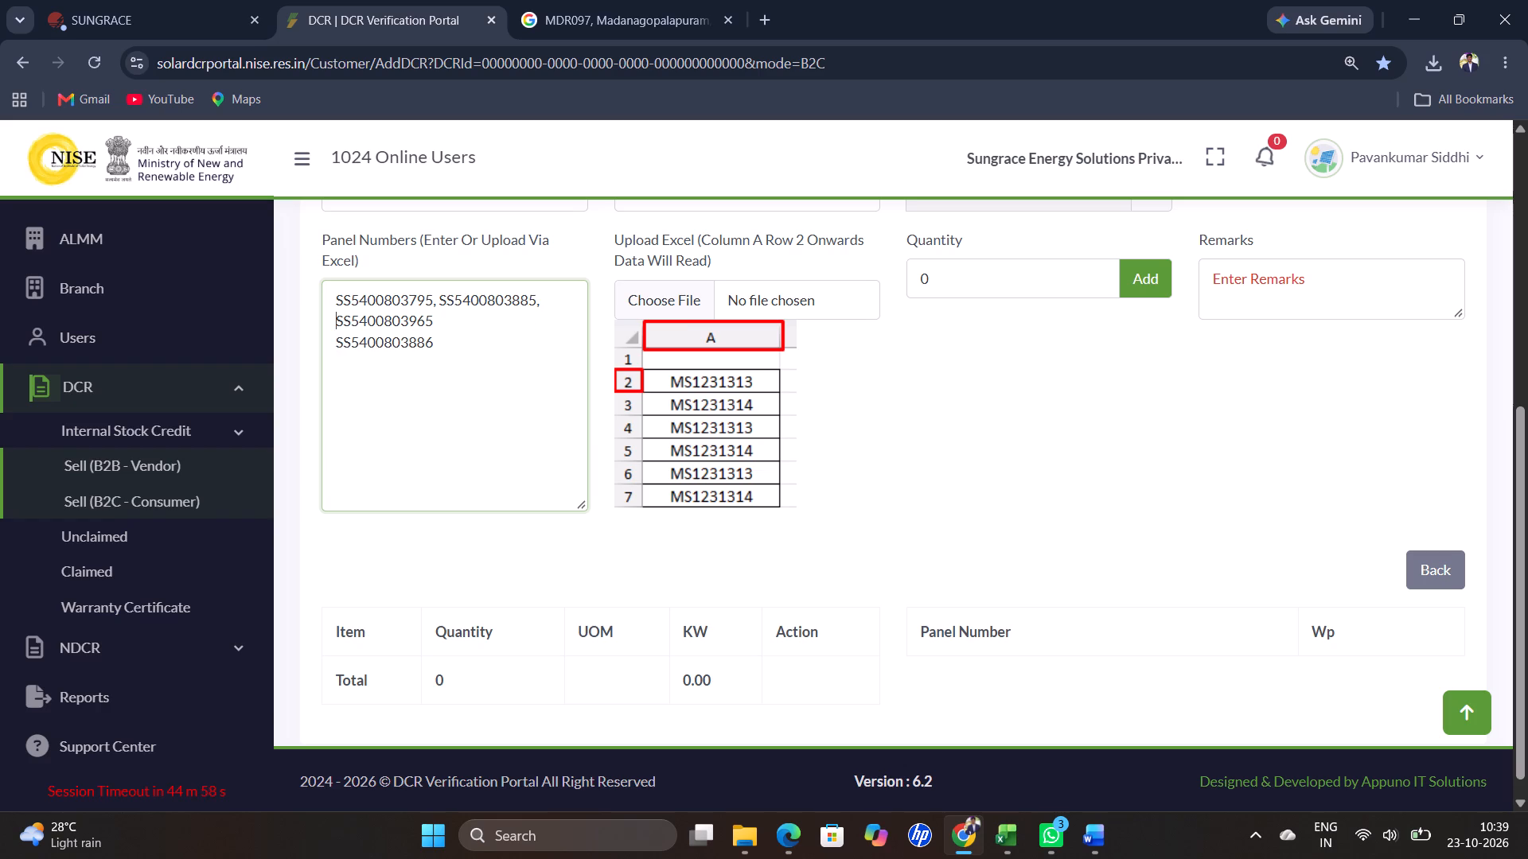
{"action": "key", "text": "Right"}
{"action": "key", "text": "Right"}
{"action": "key", "text": "Right"}
{"action": "key", "text": "Right"}
{"action": "key", "text": "Right"}
{"action": "key", "text": "Right"}
{"action": "key", "text": "Right"}
{"action": "key", "text": "Right"}
{"action": "key", "text": "Right"}
{"action": "key", "text": "Right"}
{"action": "key", "text": "Right"}
{"action": "key", "text": "Right"}
{"action": "key", "text": "Right"}
{"action": "key", "text": "Right"}
{"action": "key", "text": "BackSpace"}
{"action": "key", "text": "BackSpace"}
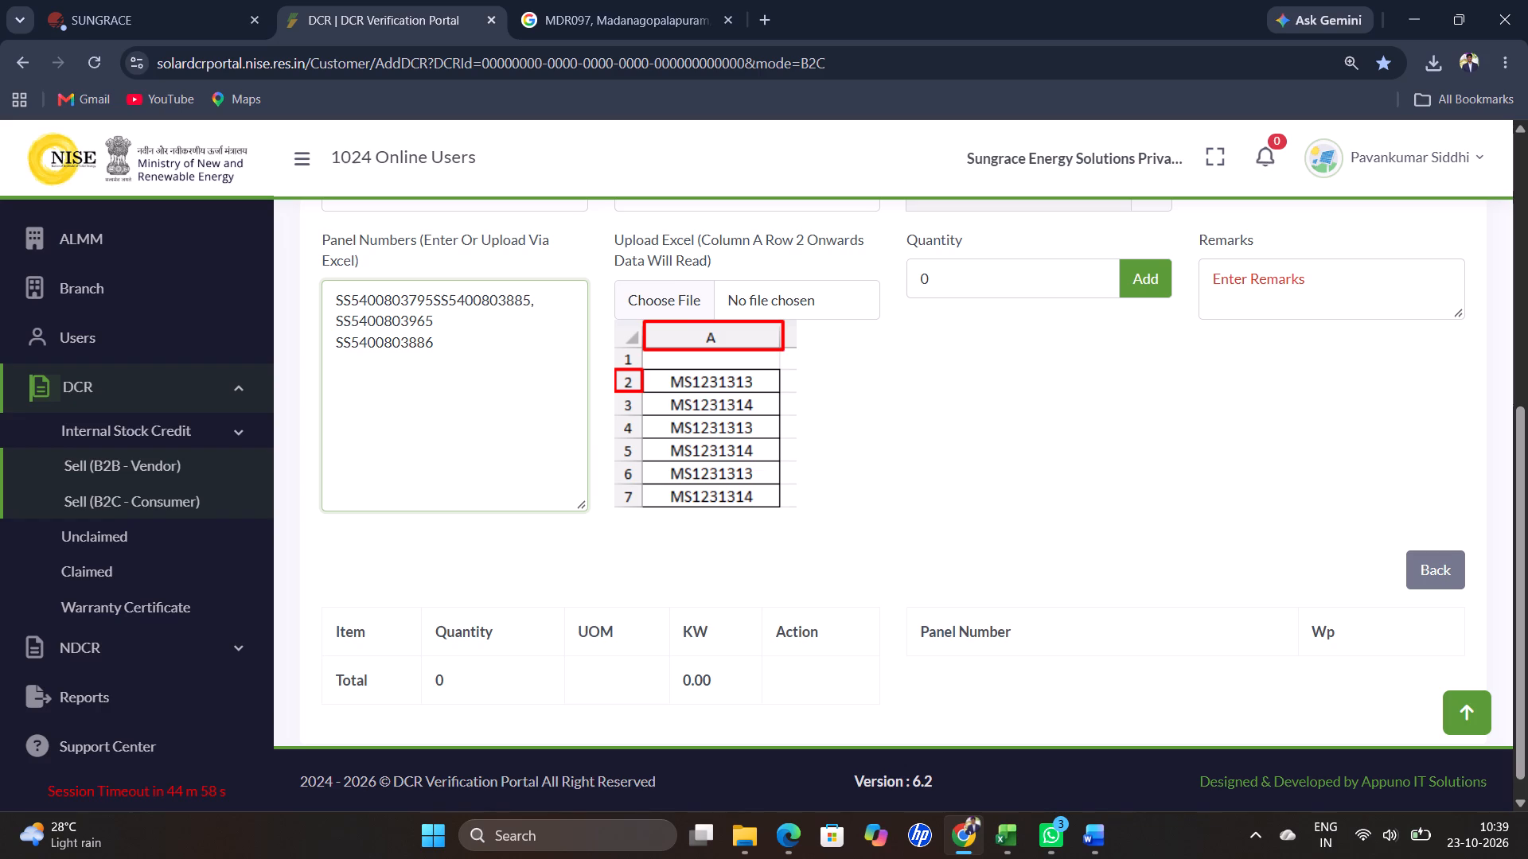
{"action": "key", "text": "Return"}
{"action": "key", "text": "Right"}
{"action": "key", "text": "Right"}
{"action": "key", "text": "Right"}
{"action": "key", "text": "Right"}
{"action": "key", "text": "Right"}
{"action": "key", "text": "Right"}
{"action": "key", "text": "Right"}
{"action": "key", "text": "Right"}
{"action": "key", "text": "Right"}
{"action": "key", "text": "Right"}
{"action": "key", "text": "Right"}
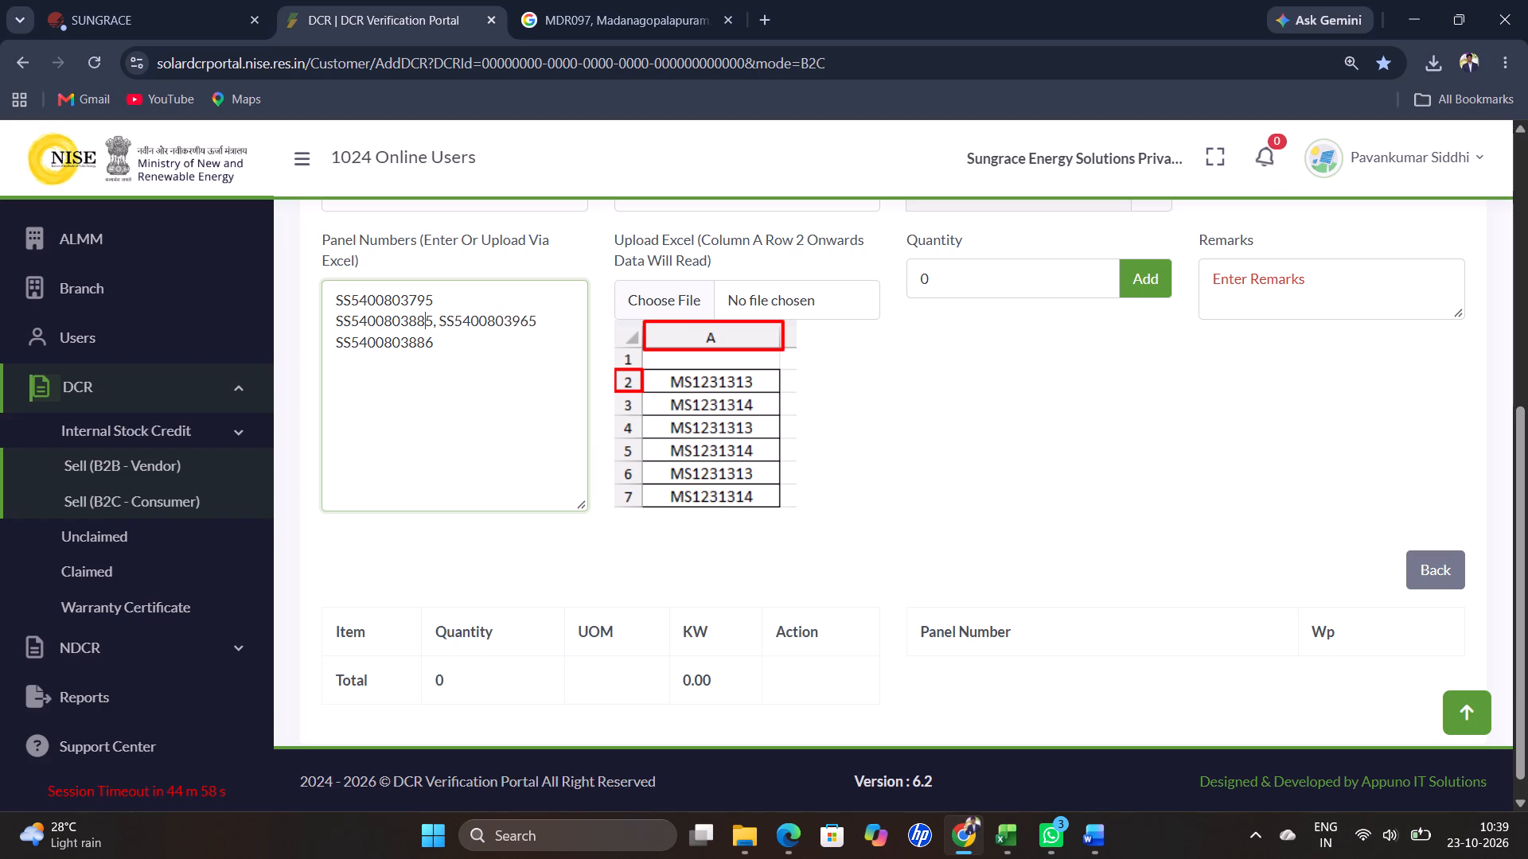
{"action": "key", "text": "Right"}
{"action": "key", "text": "Right"}
{"action": "key", "text": "Right"}
{"action": "key", "text": "Right"}
{"action": "key", "text": "Left"}
{"action": "key", "text": "BackSpace"}
{"action": "key", "text": "BackSpace"}
{"action": "key", "text": "Return"}
{"action": "key", "text": "Right"}
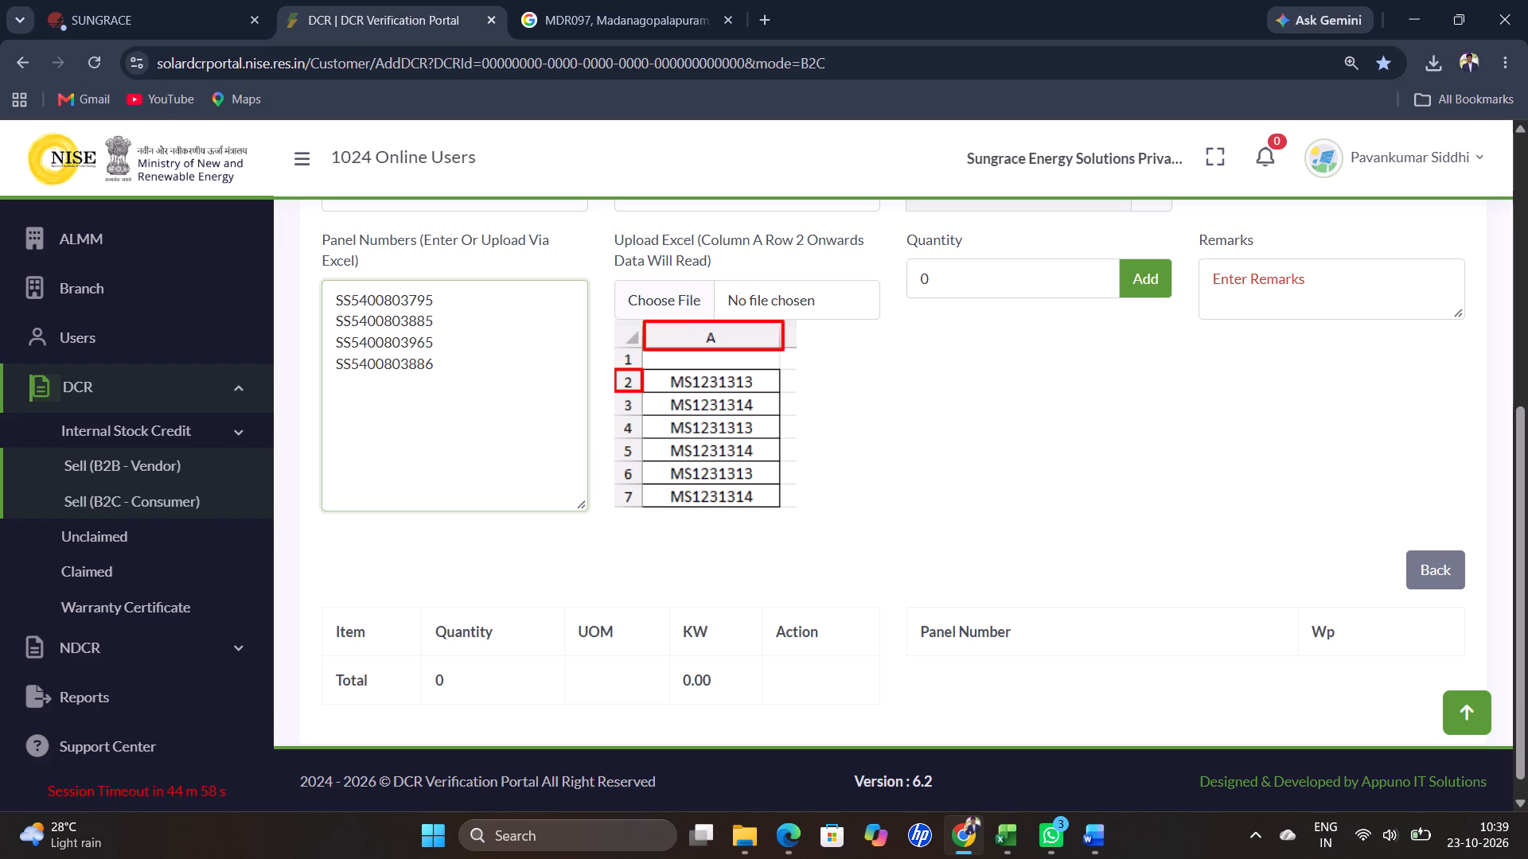
Set the panel Quantity to 4 and add the listed panels to the DCR entry.
{"action": "left_click", "coordinate": [1020, 303]}
{"action": "scroll", "coordinate": [1015, 305], "scroll_direction": "up", "scroll_amount": 2}
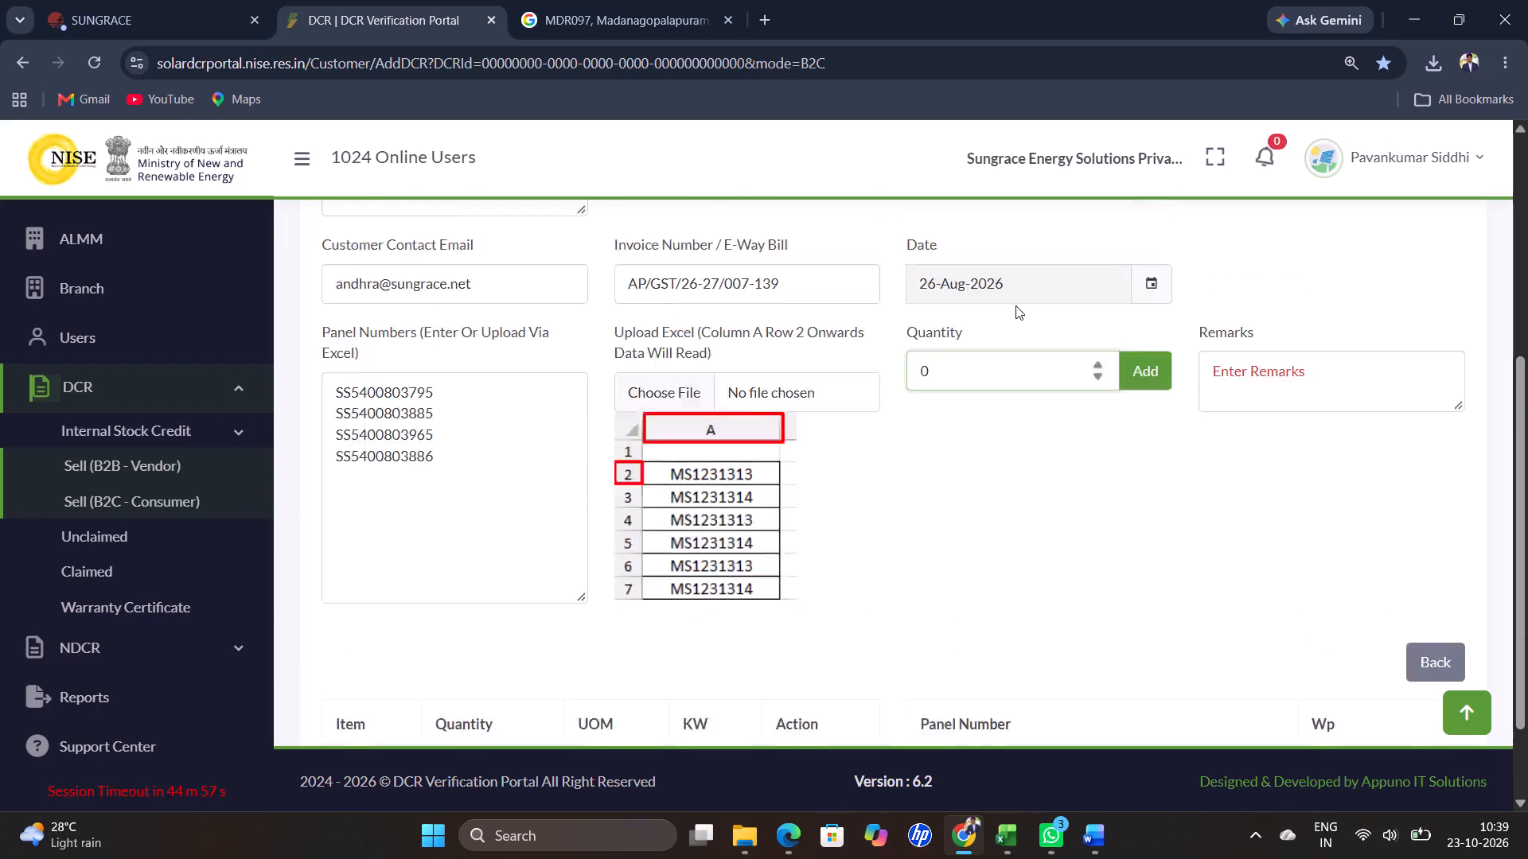
{"action": "scroll", "coordinate": [1015, 305], "scroll_direction": "up", "scroll_amount": 2}
{"action": "scroll", "coordinate": [1009, 387], "scroll_direction": "down", "scroll_amount": 4}
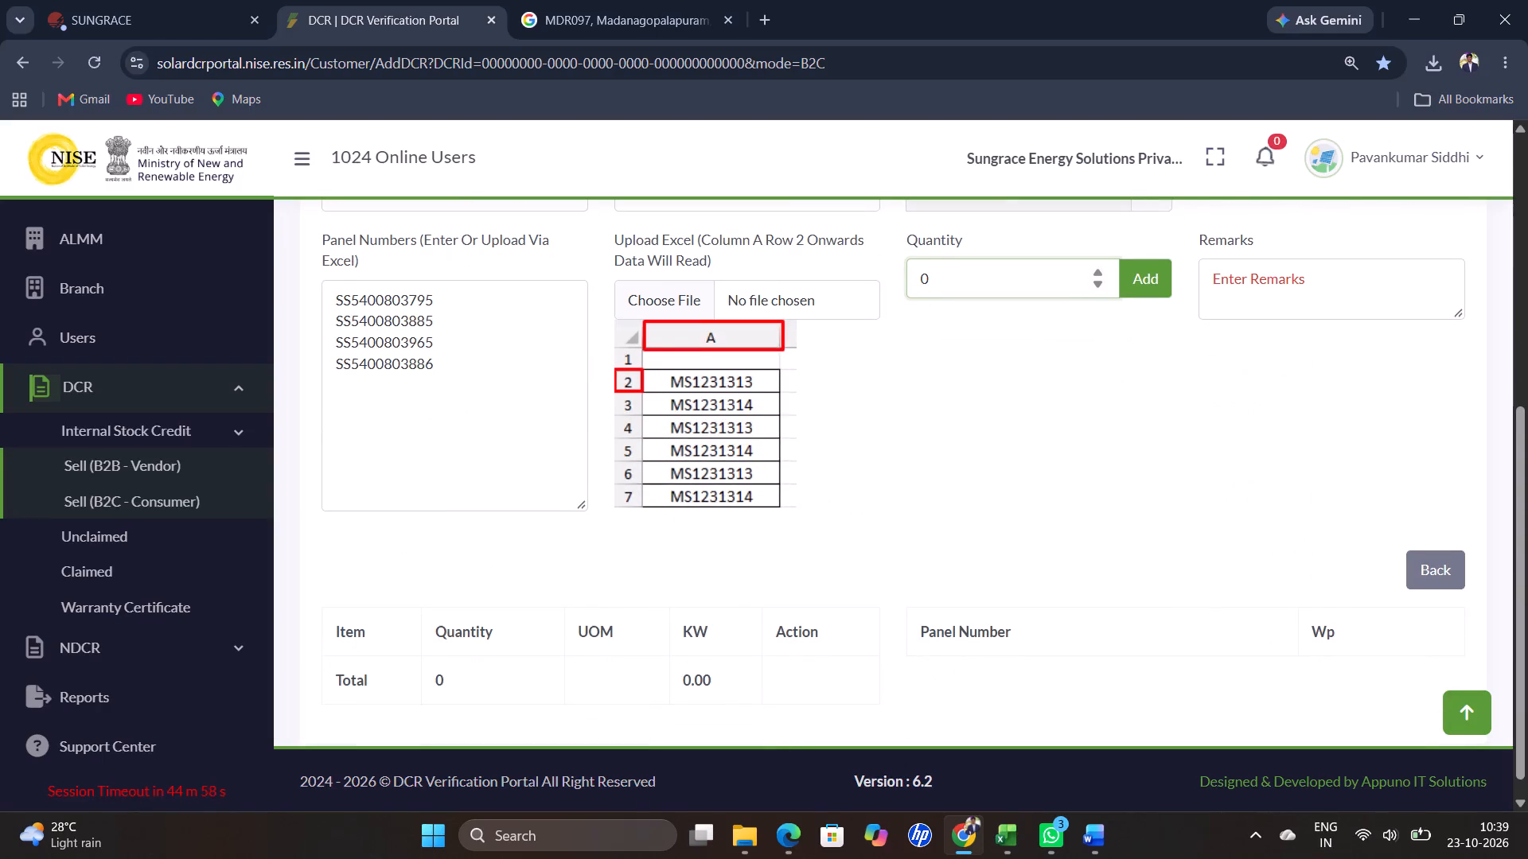
{"action": "scroll", "coordinate": [939, 282], "scroll_direction": "up", "scroll_amount": 4}
{"action": "left_click", "coordinate": [1146, 274]}
Copy the installation address from SUNGRACE's Quick Copy Details into the DCR form's Remarks field.
{"action": "left_click", "coordinate": [1222, 301]}
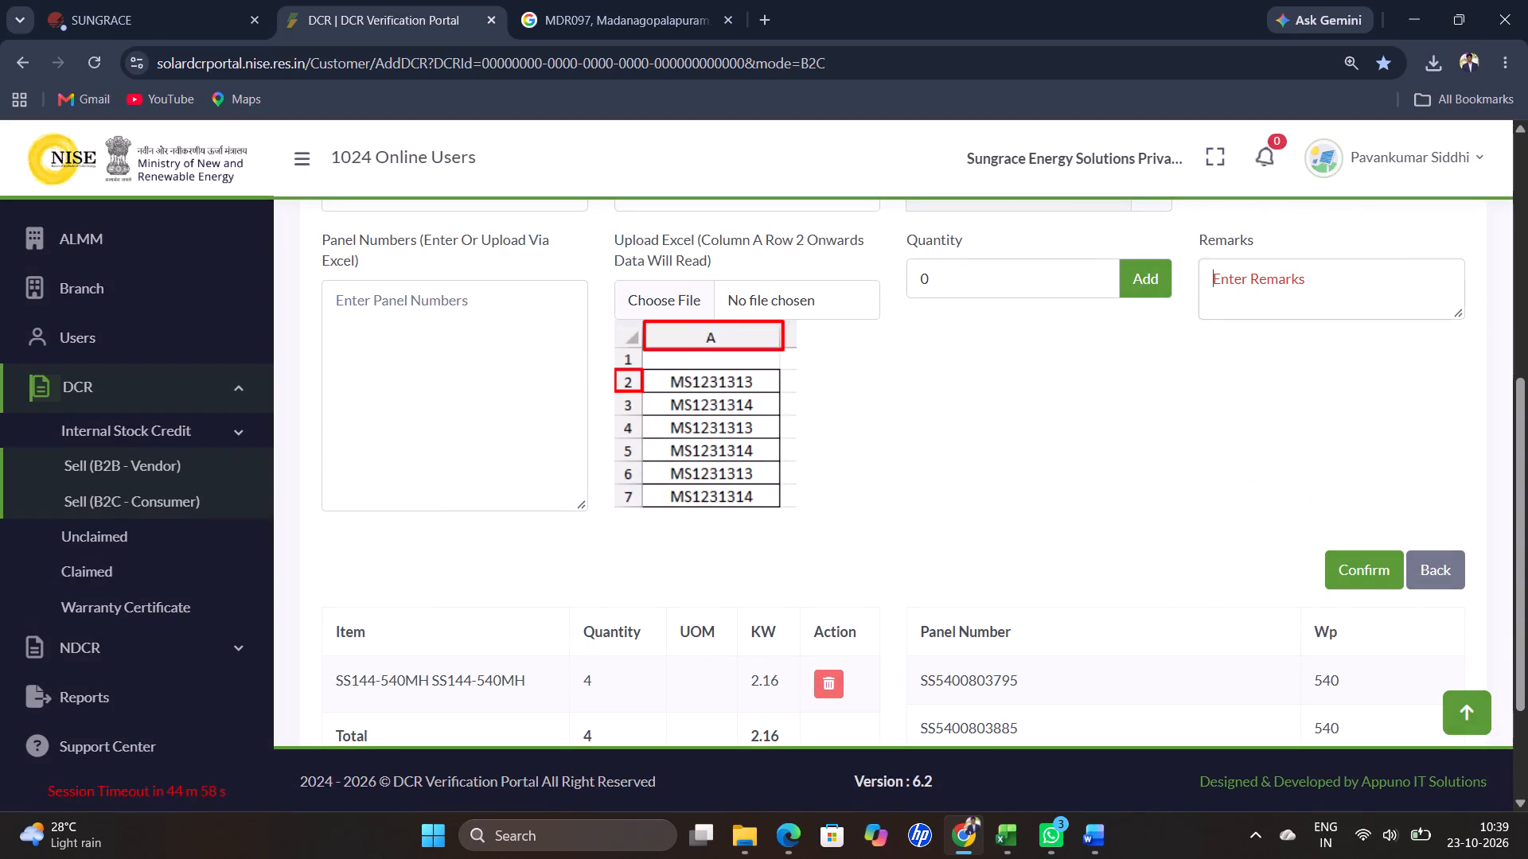
{"action": "left_click", "coordinate": [131, 8]}
{"action": "left_click", "coordinate": [949, 218]}
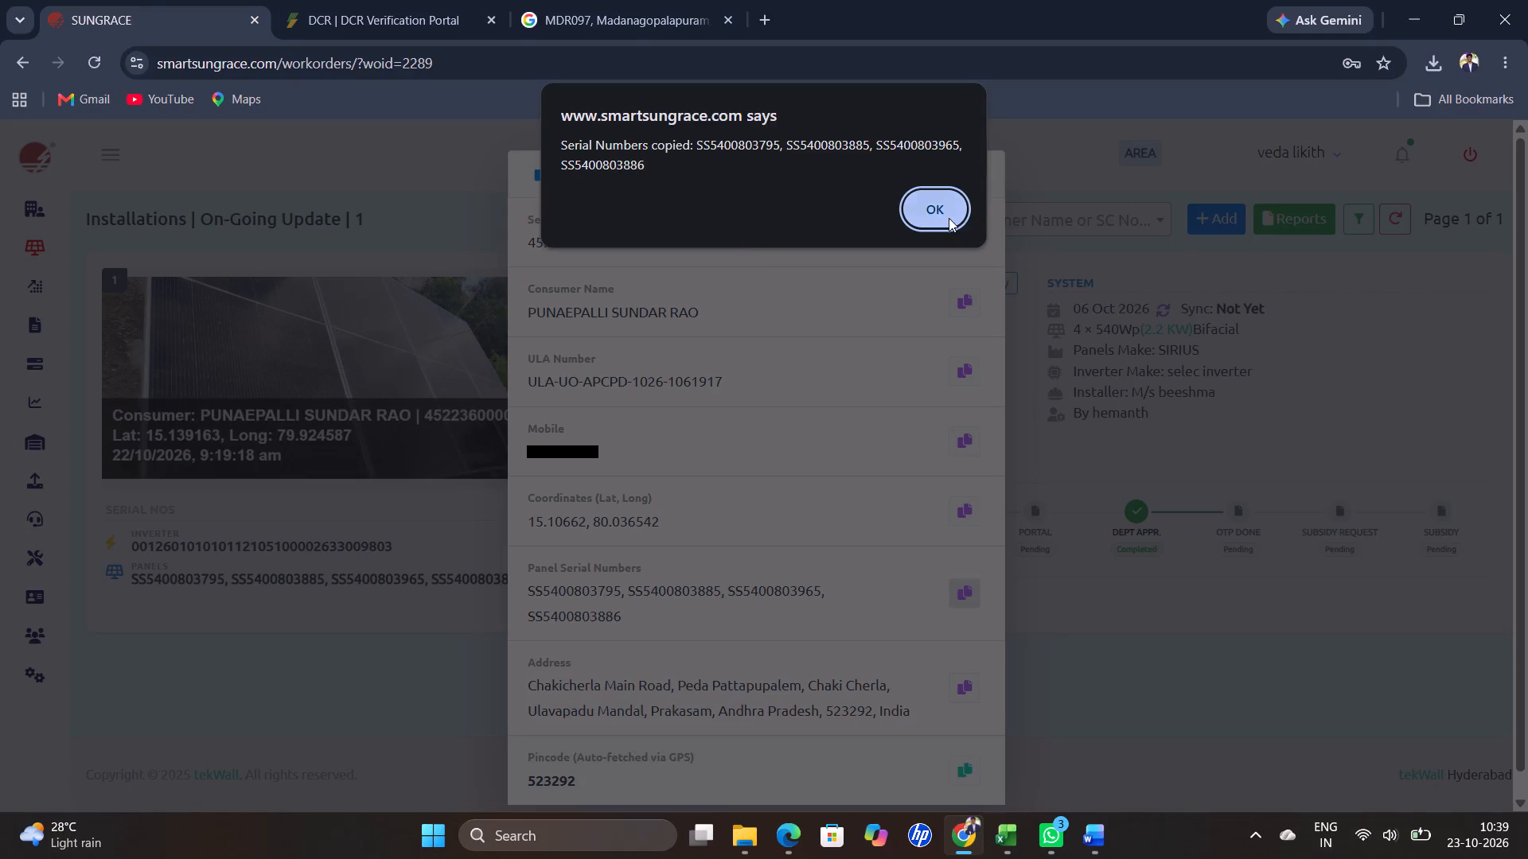
{"action": "left_click", "coordinate": [957, 678]}
{"action": "left_click_drag", "start_coordinate": [345, 0], "coordinate": [367, 22]}
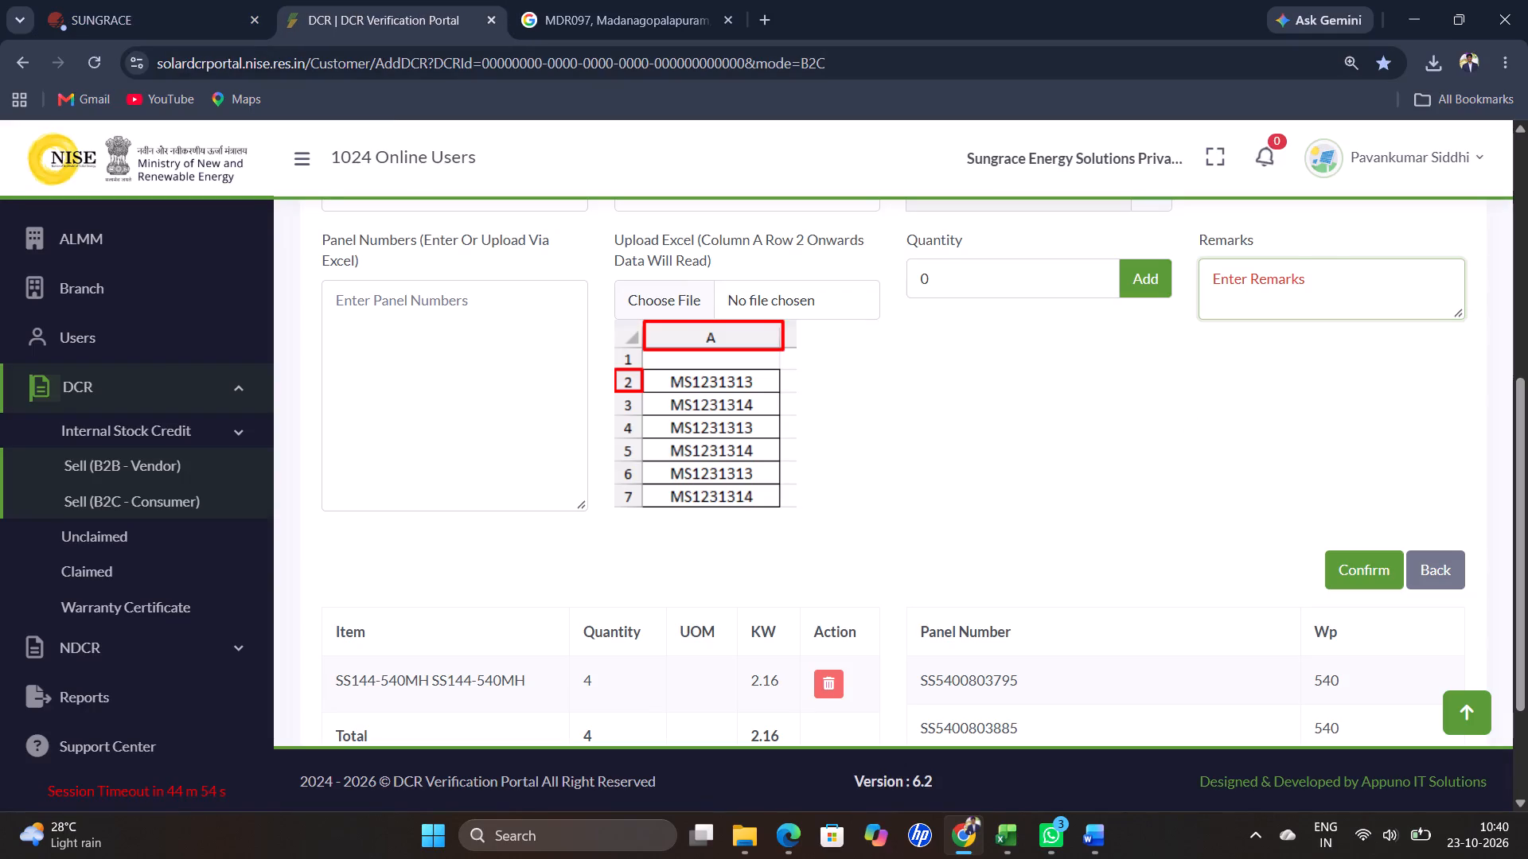
{"action": "key", "text": "ctrl+v"}
Copy the pincode from SUNGRACE's Quick Copy Details into the DCR form's Customer Pin Code field.
{"action": "scroll", "coordinate": [1035, 426], "scroll_direction": "up", "scroll_amount": 3}
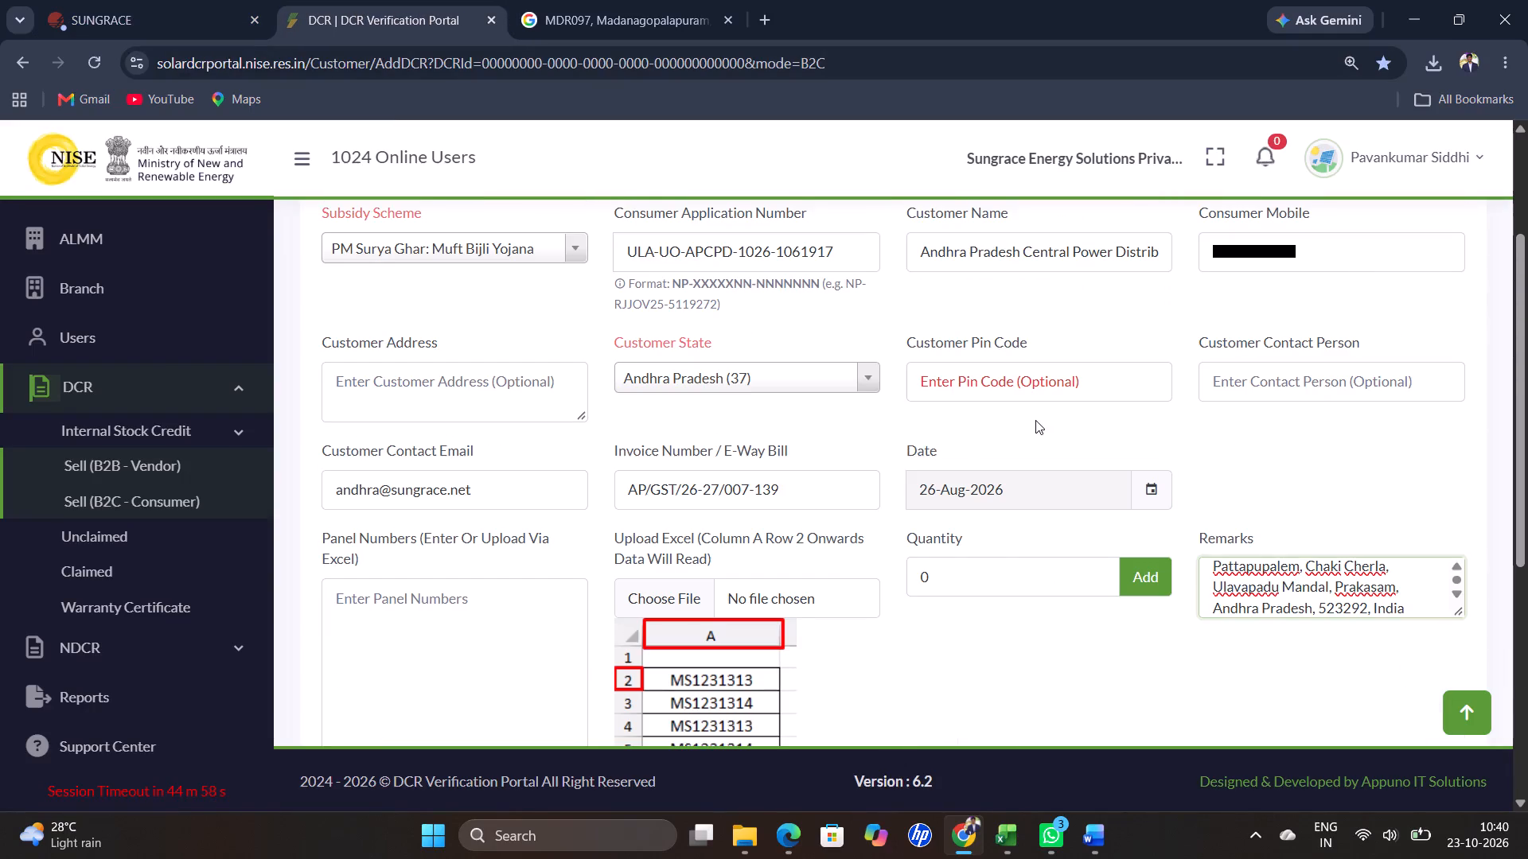
{"action": "left_click", "coordinate": [1038, 381]}
{"action": "left_click", "coordinate": [181, 21]}
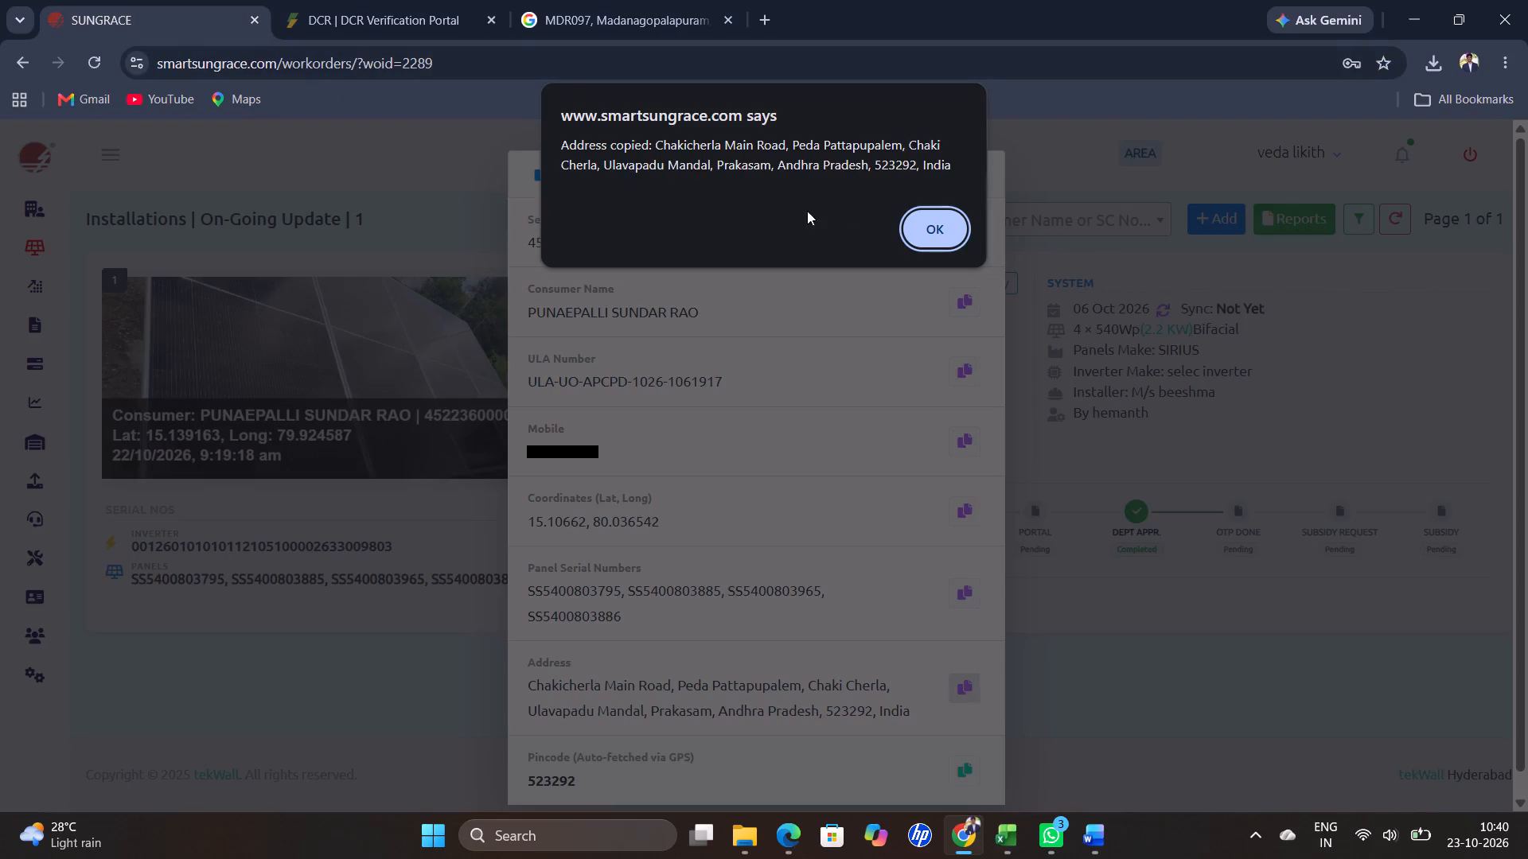
{"action": "double_click", "coordinate": [936, 228]}
{"action": "left_click", "coordinate": [971, 776]}
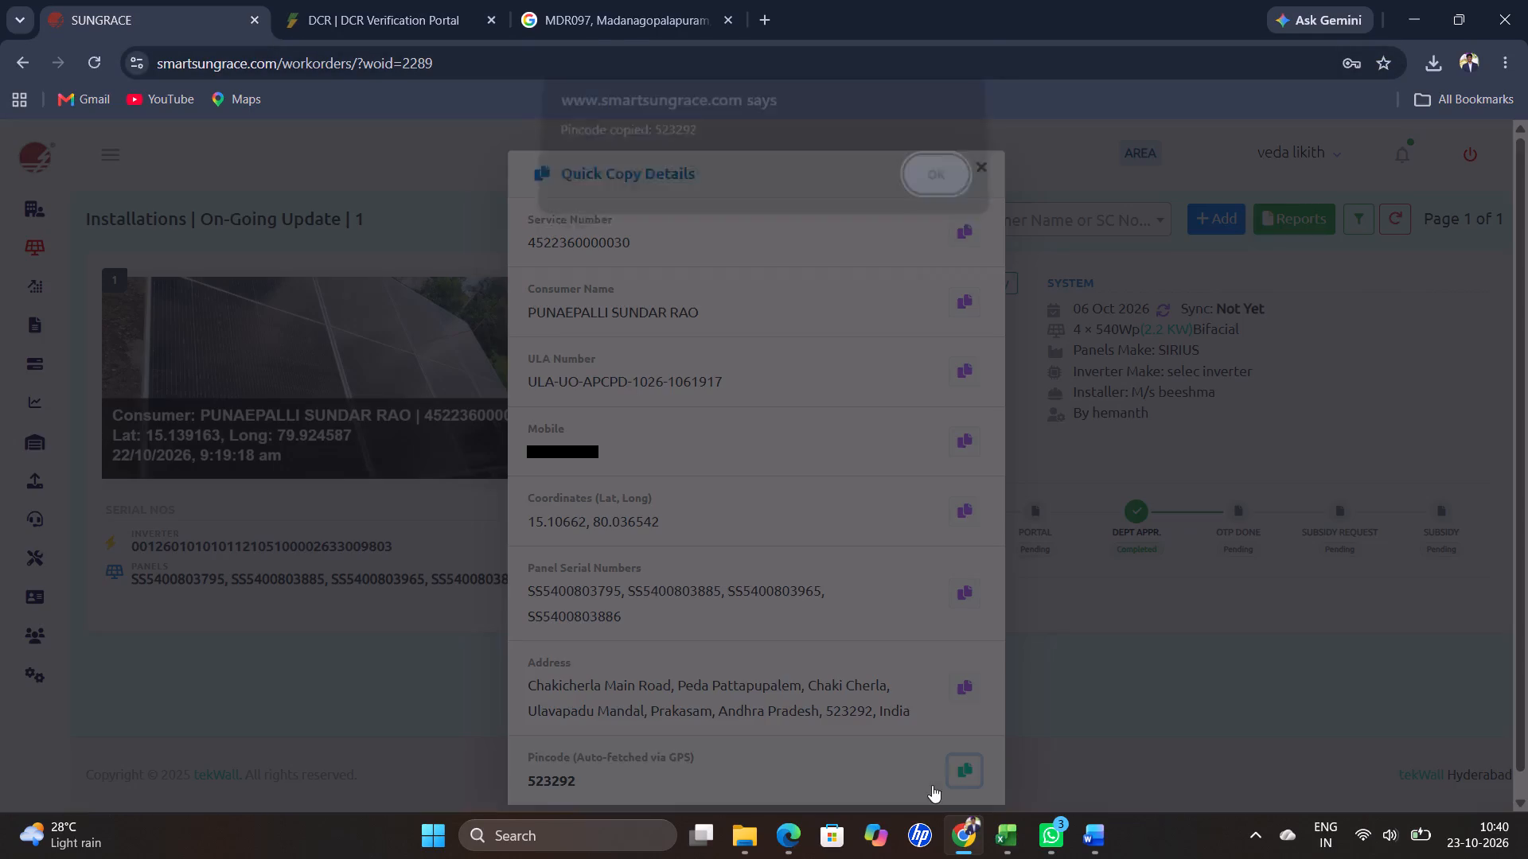
{"action": "left_click", "coordinate": [361, 14]}
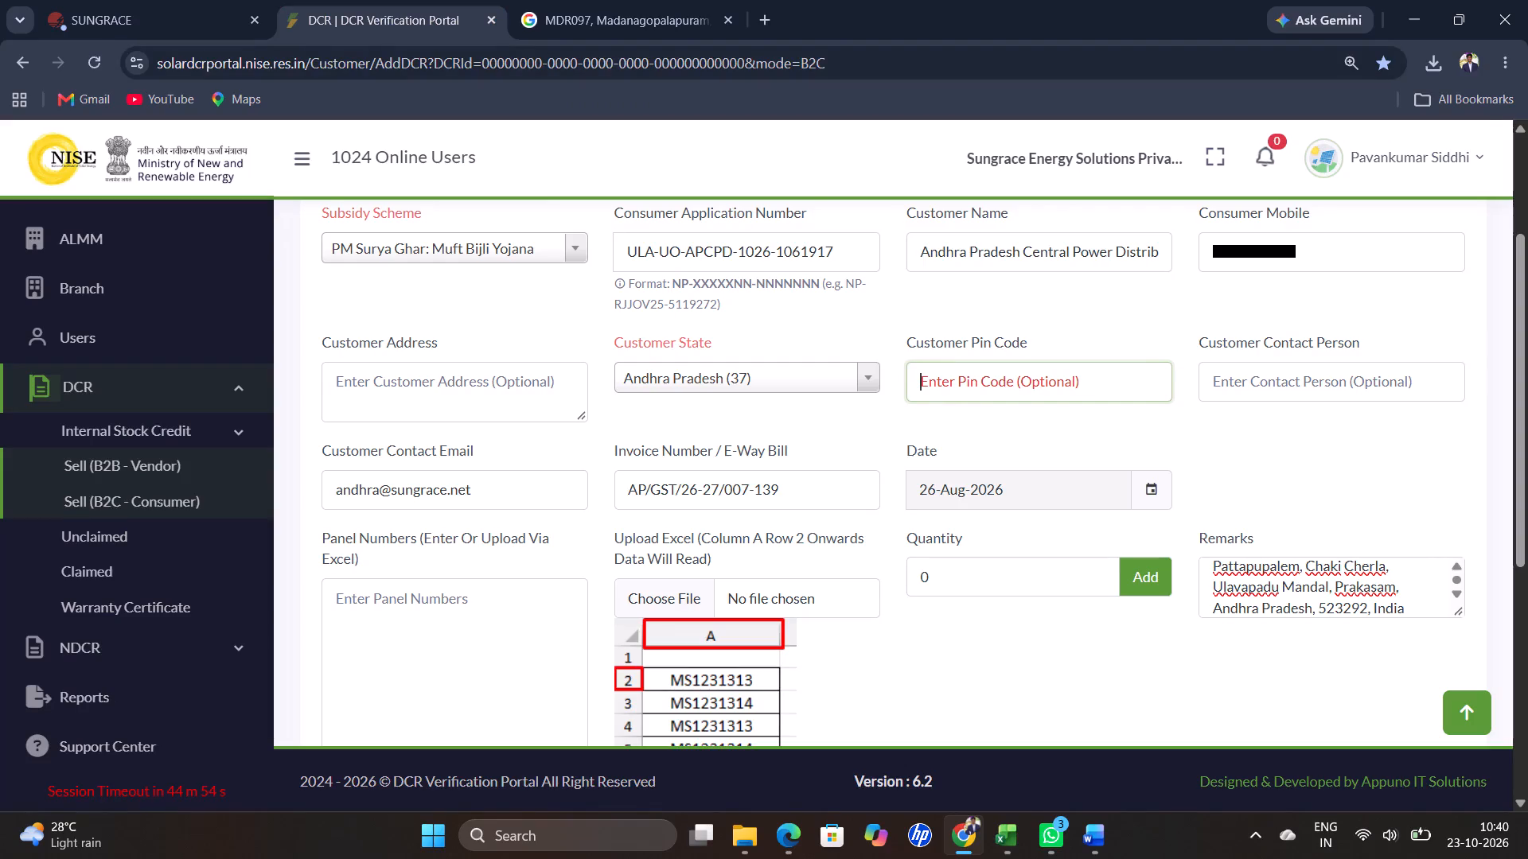
{"action": "key", "text": "ctrl+v"}
Submit the completed B2C DCR entry and approve its confirmation.
{"action": "scroll", "coordinate": [989, 382], "scroll_direction": "down", "scroll_amount": 3}
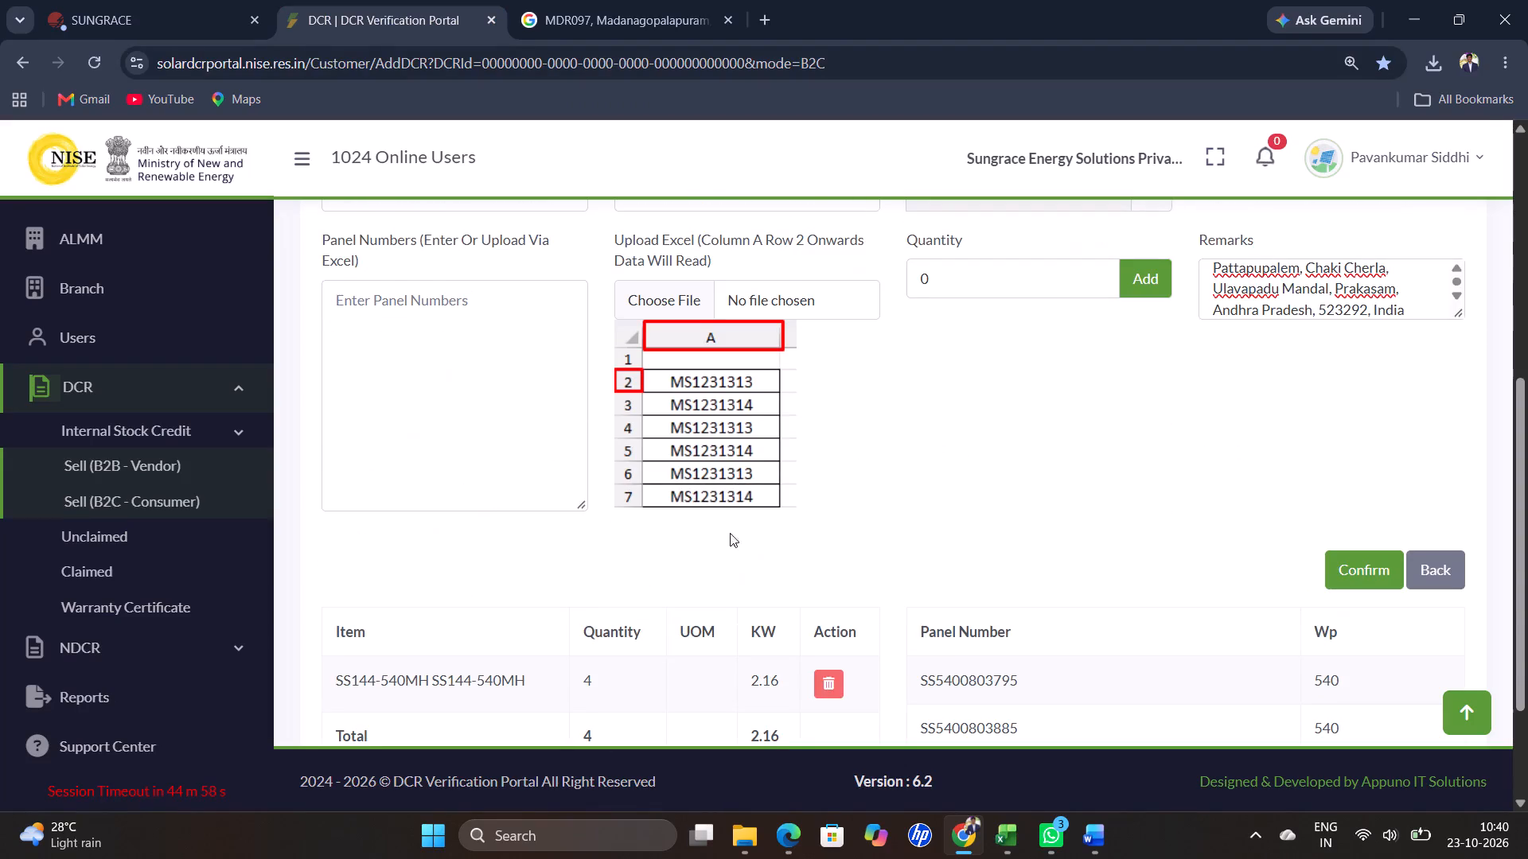
{"action": "scroll", "coordinate": [1413, 506], "scroll_direction": "down", "scroll_amount": 1}
{"action": "left_click_drag", "start_coordinate": [1378, 481], "coordinate": [1381, 488]}
{"action": "left_click", "coordinate": [994, 585]}
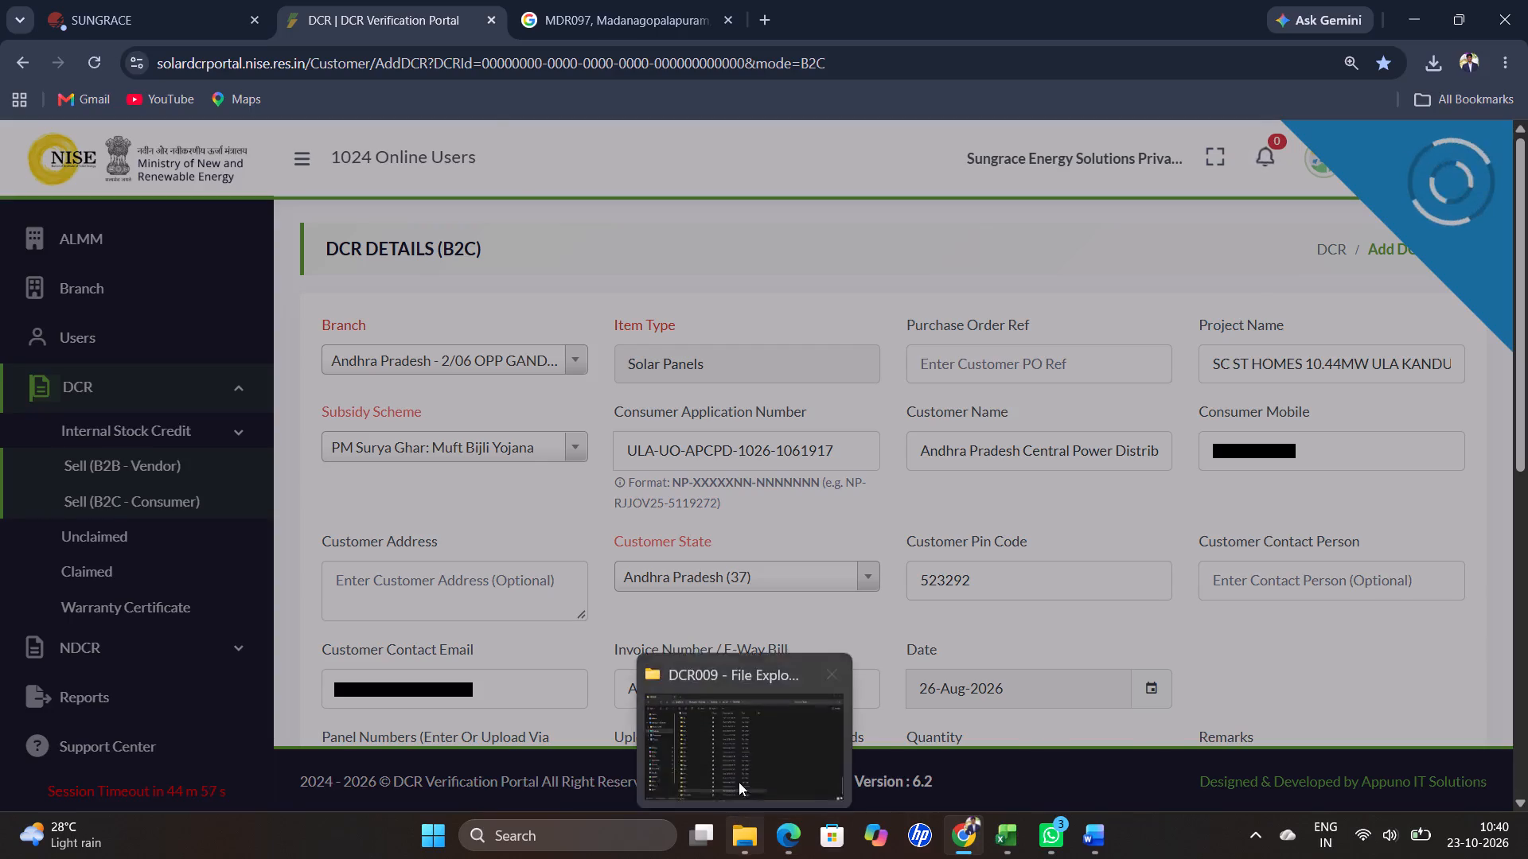
Create a new folder named 139_ inside the DCR009 folder in File Explorer.
{"action": "left_click", "coordinate": [739, 746]}
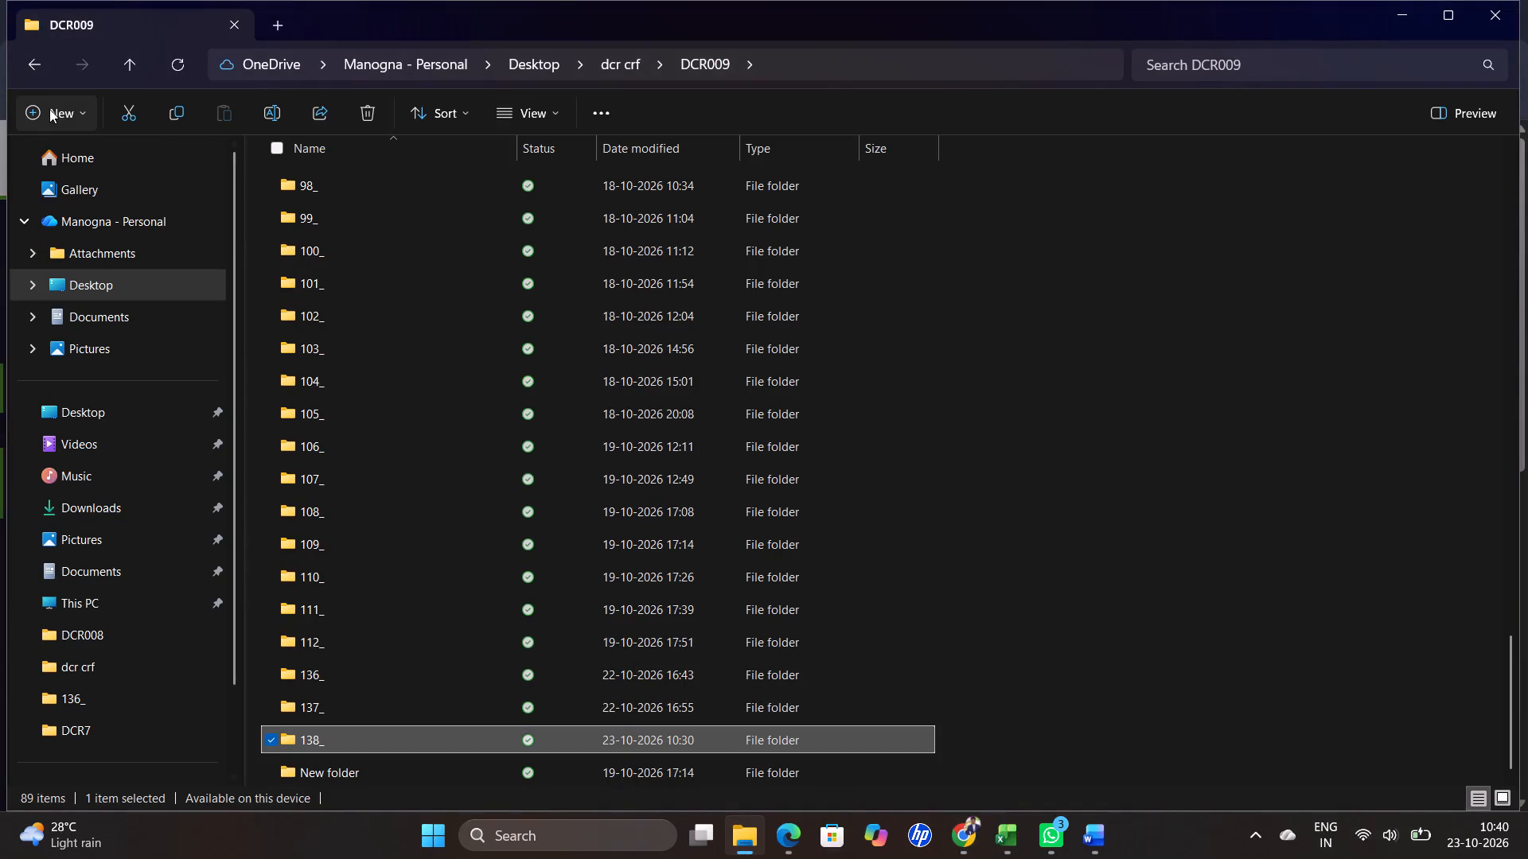
{"action": "left_click", "coordinate": [49, 109]}
{"action": "left_click", "coordinate": [89, 156]}
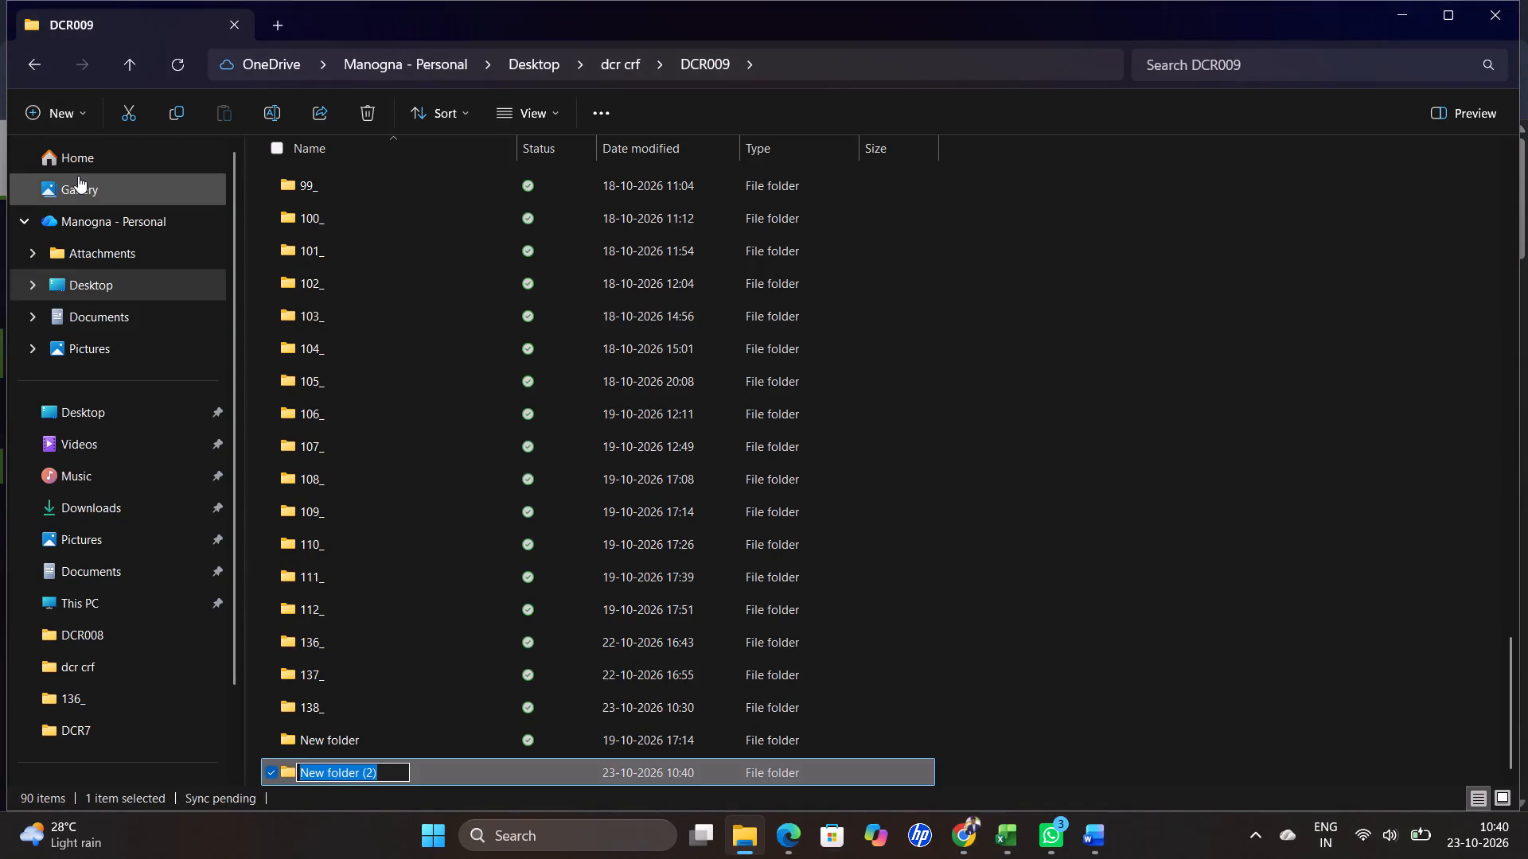
{"action": "type", "text": "139"}
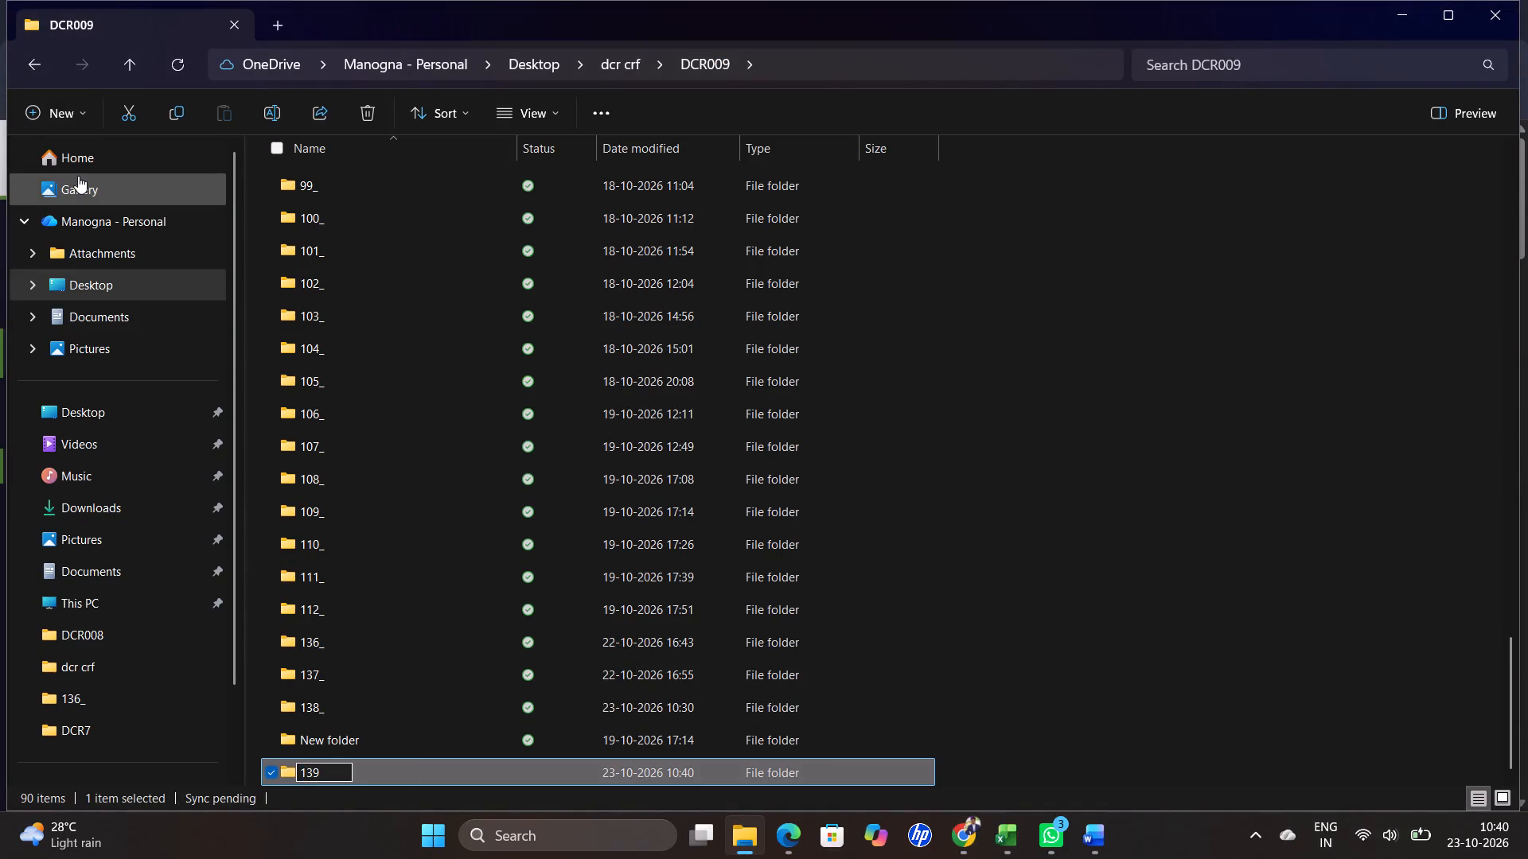
{"action": "key", "text": "shift+underscore"}
{"action": "key", "text": "Return"}
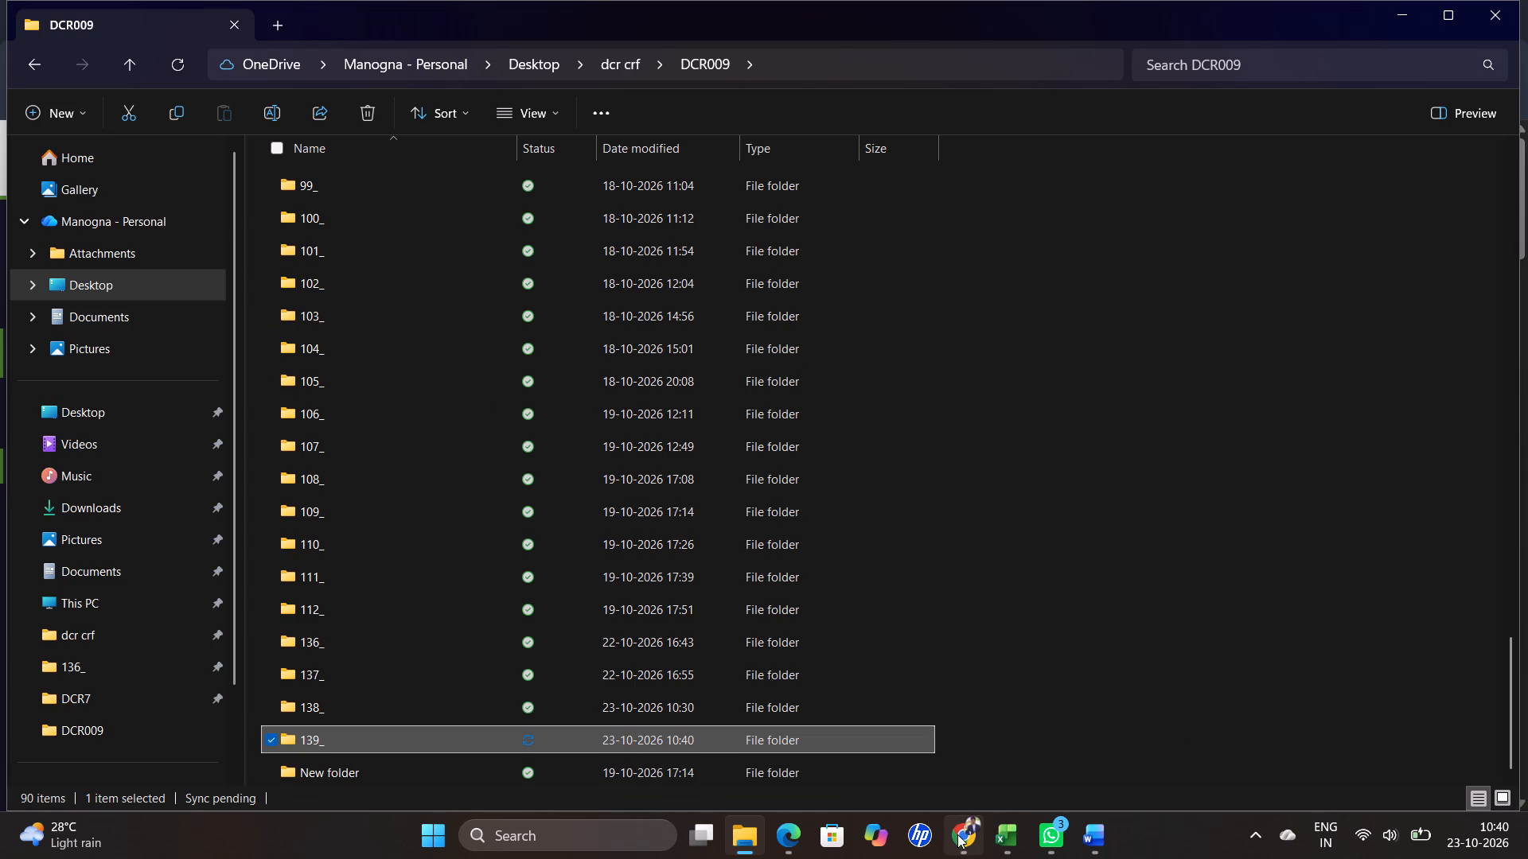
Switch back to SUNGRACE and copy the consumer's service number from Quick Copy Details.
{"action": "left_click", "coordinate": [976, 728]}
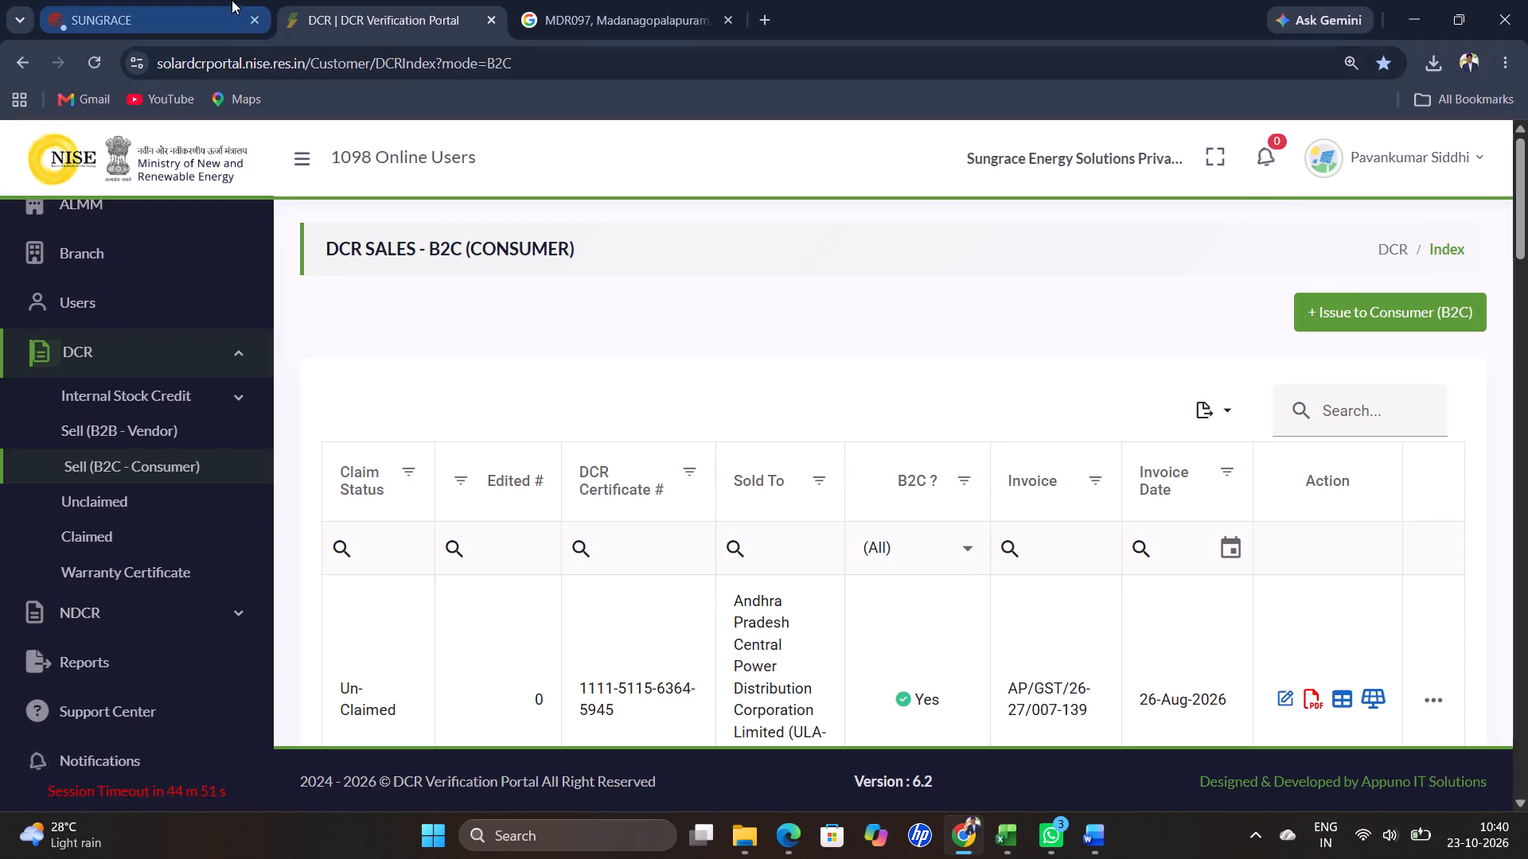
{"action": "left_click", "coordinate": [232, 0]}
{"action": "left_click", "coordinate": [968, 200]}
{"action": "left_click", "coordinate": [941, 173]}
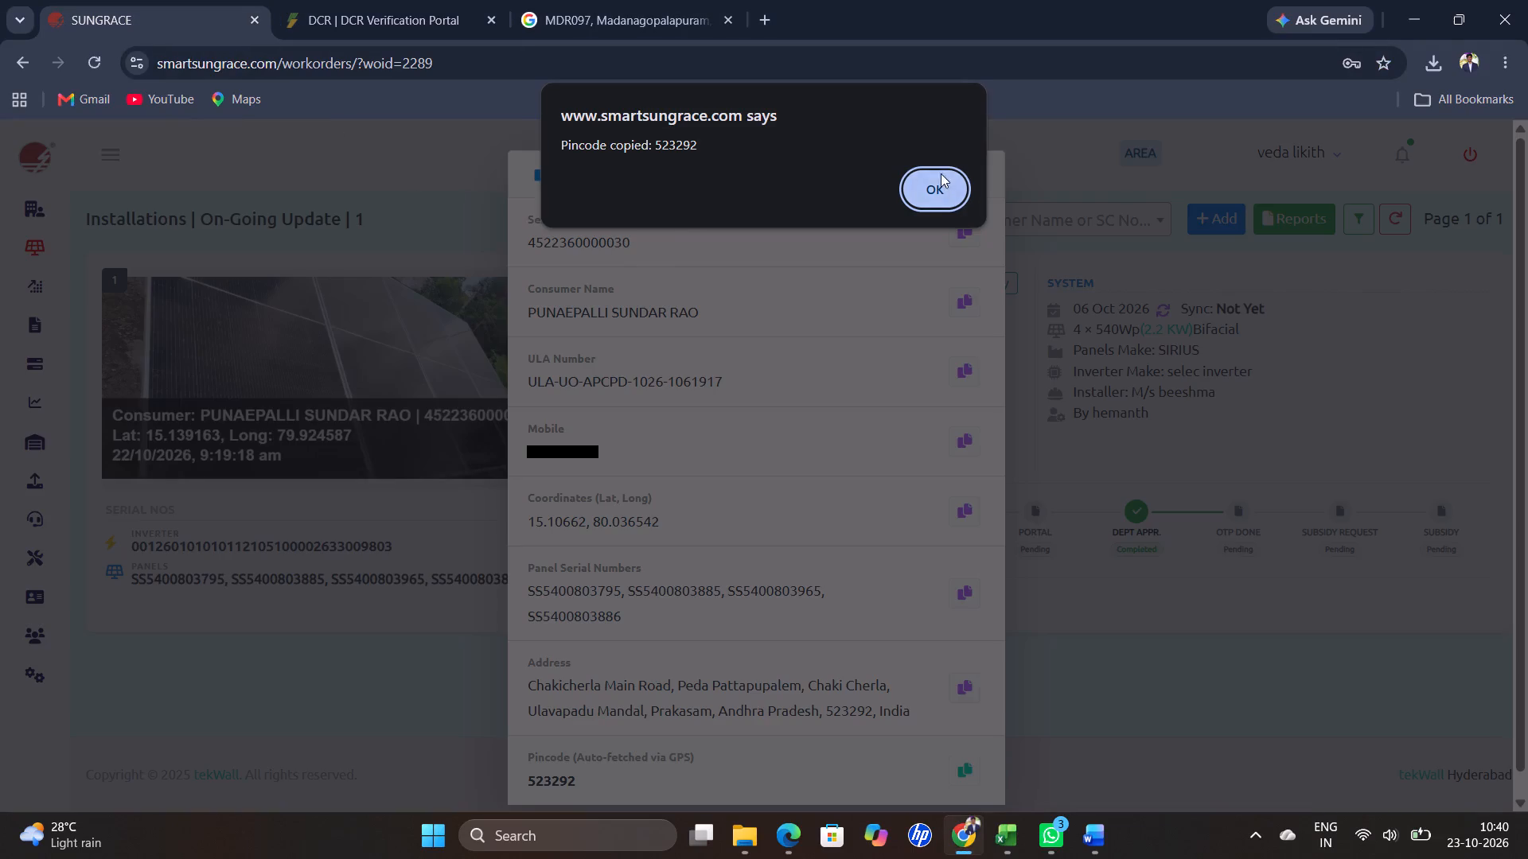
{"action": "left_click", "coordinate": [961, 227]}
Open the new DCR entry's certificate PDF and save it in DCR009's 139_ folder, named with the copied service number plus -139.
{"action": "left_click", "coordinate": [423, 3]}
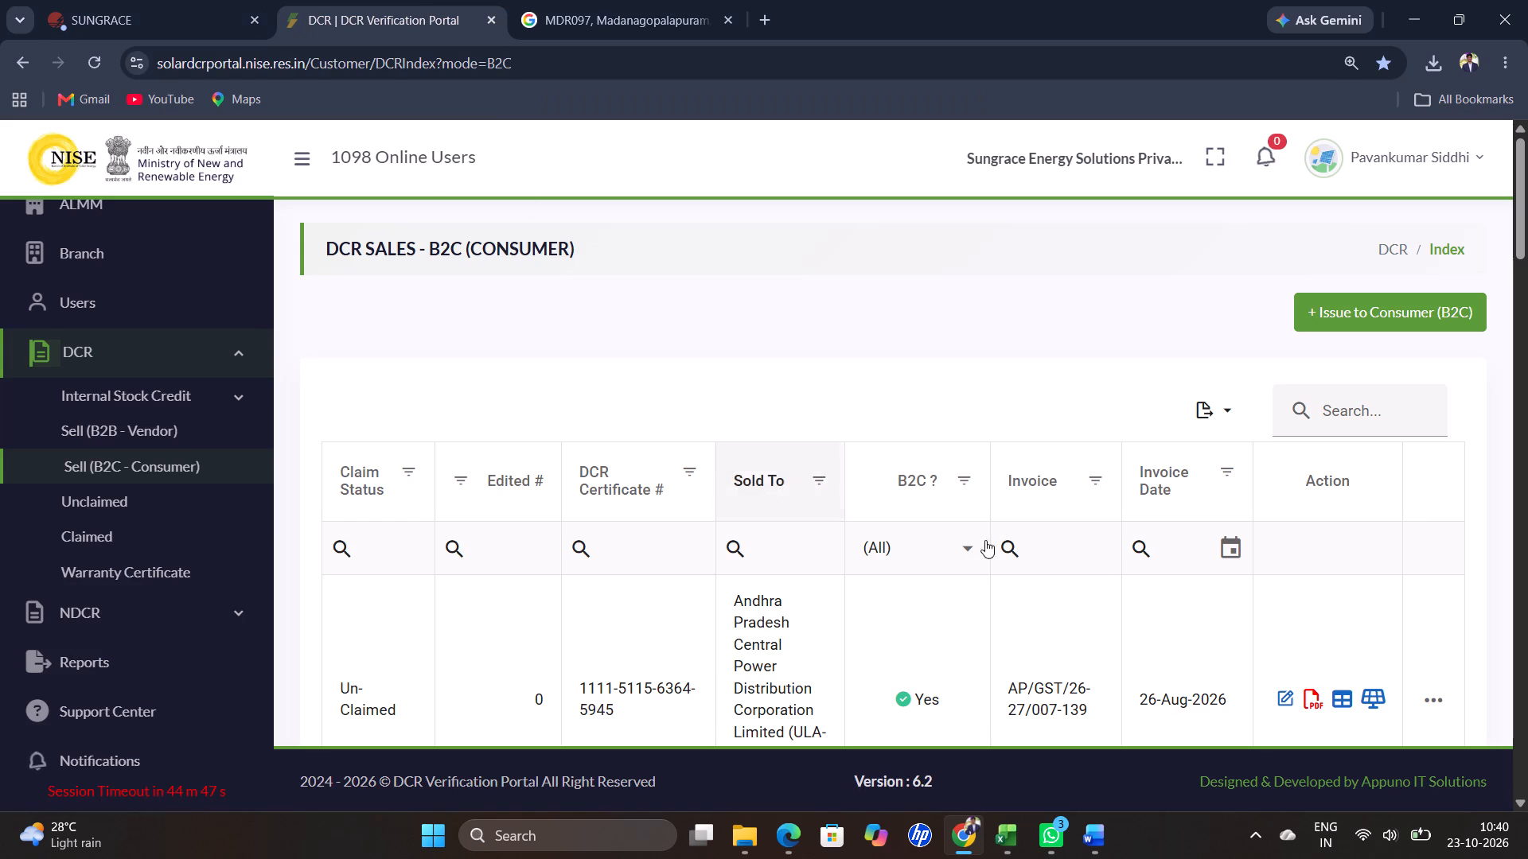
{"action": "left_click", "coordinate": [1302, 695]}
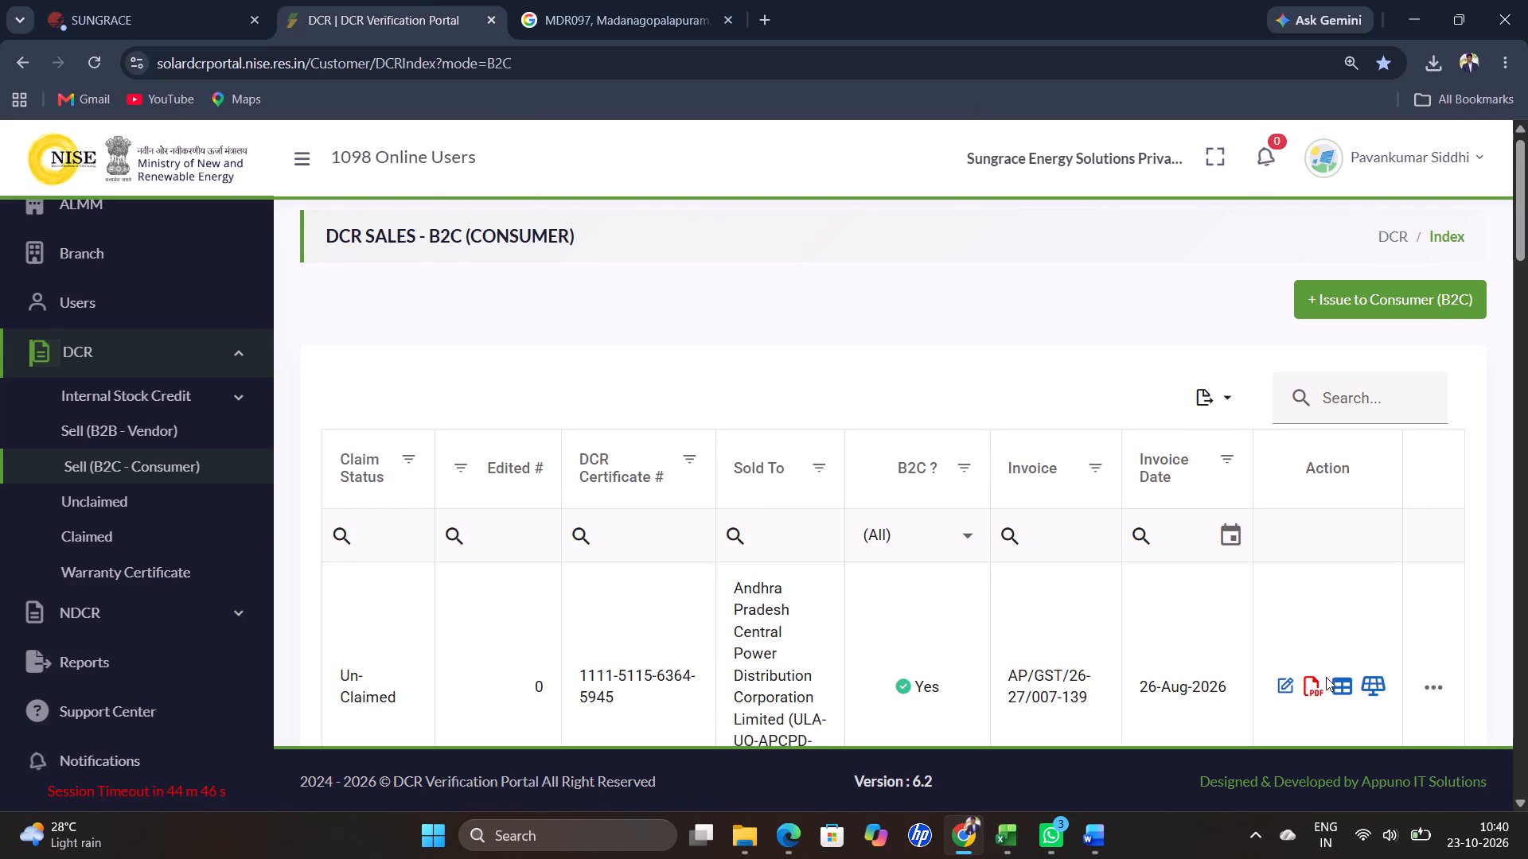
{"action": "left_click", "coordinate": [1312, 682]}
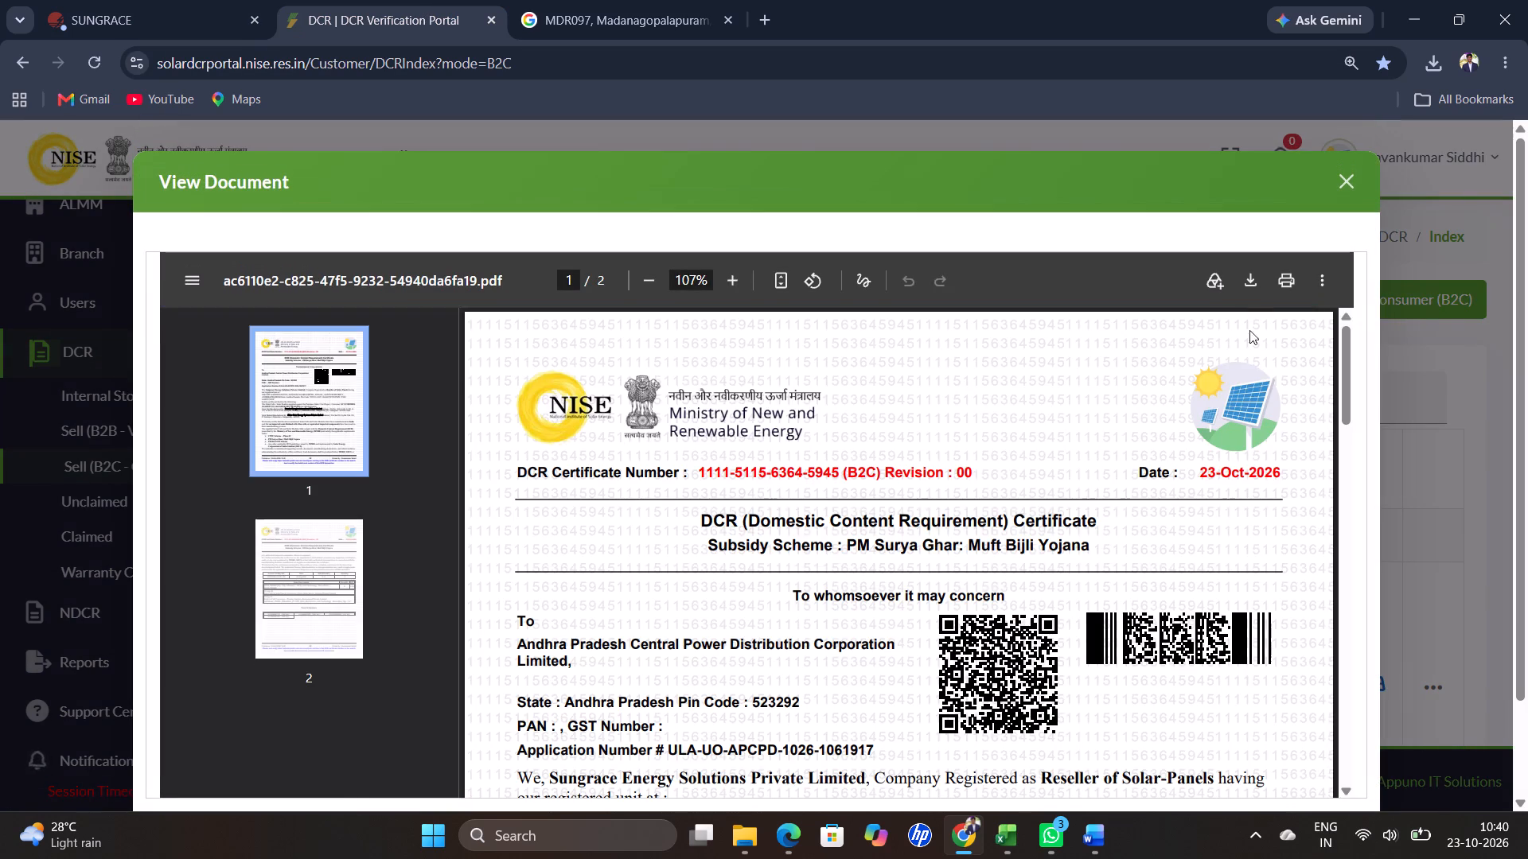
{"action": "left_click", "coordinate": [1241, 280]}
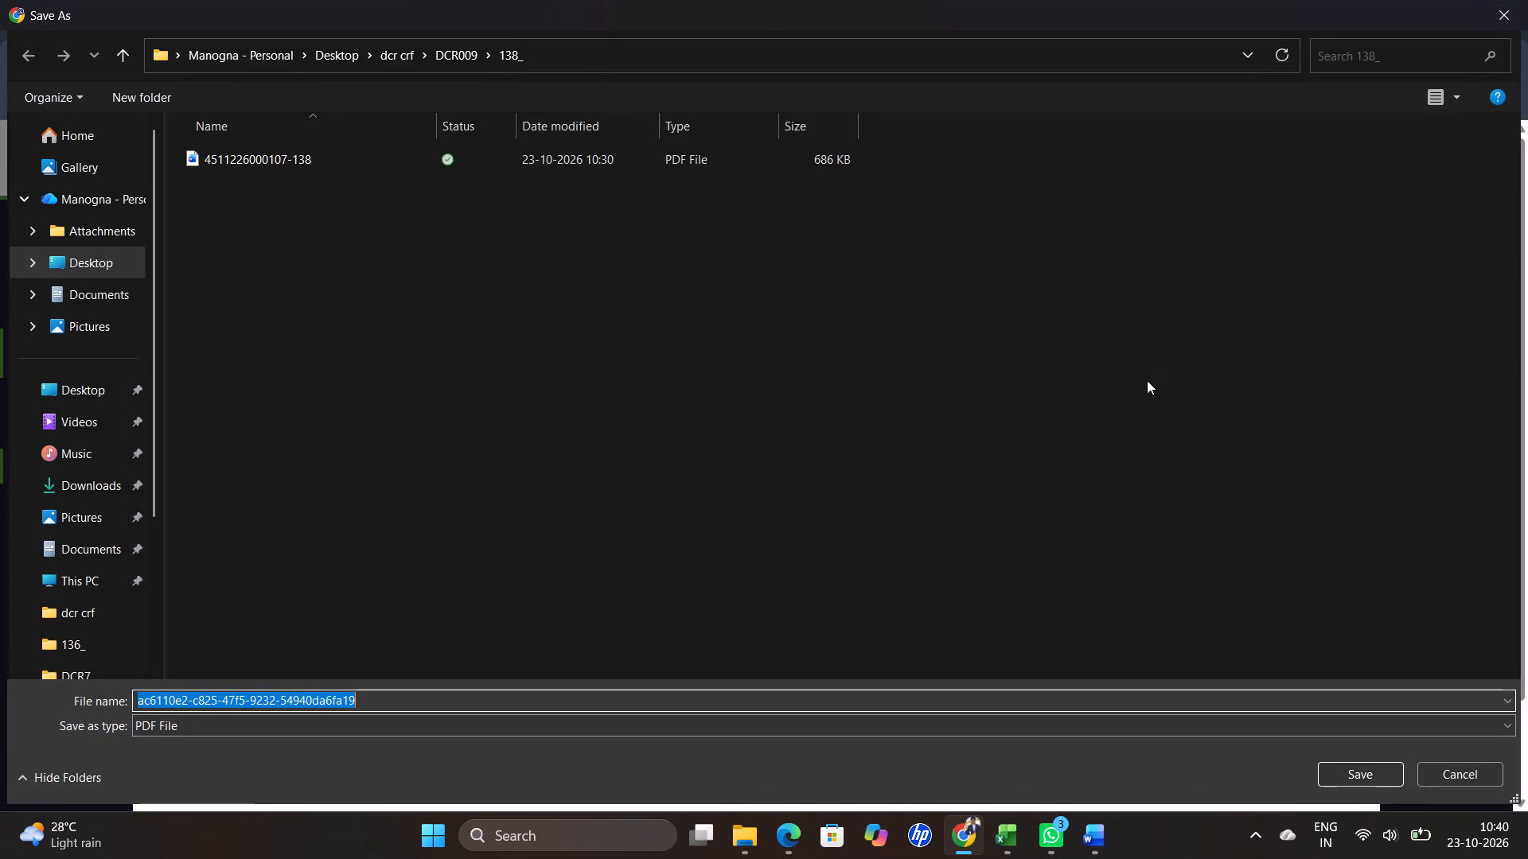
{"action": "key", "text": "ctrl+v"}
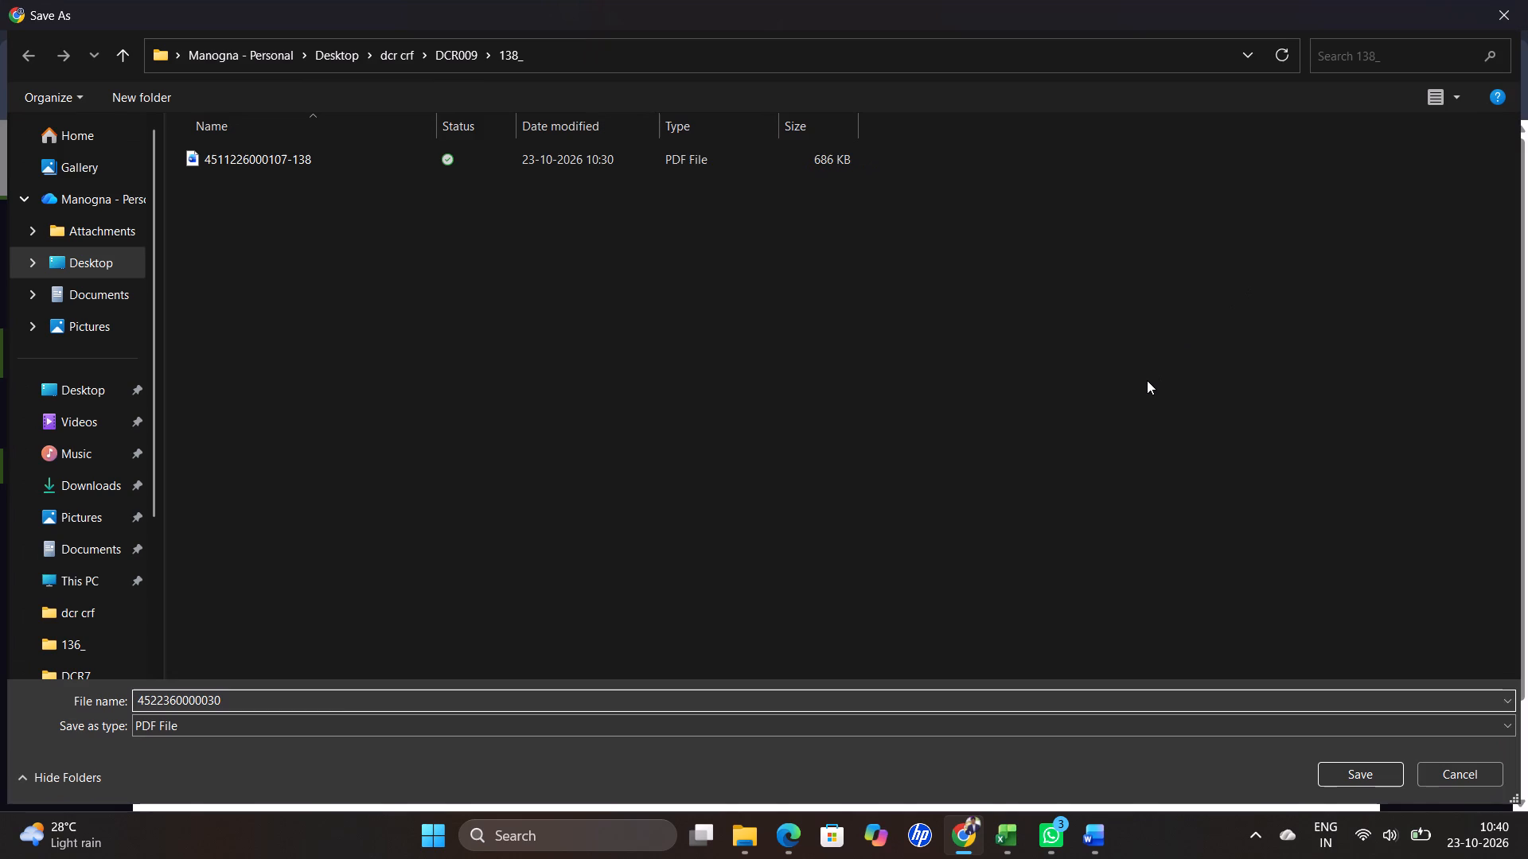
{"action": "type", "text": "-139"}
{"action": "left_click", "coordinate": [456, 45]}
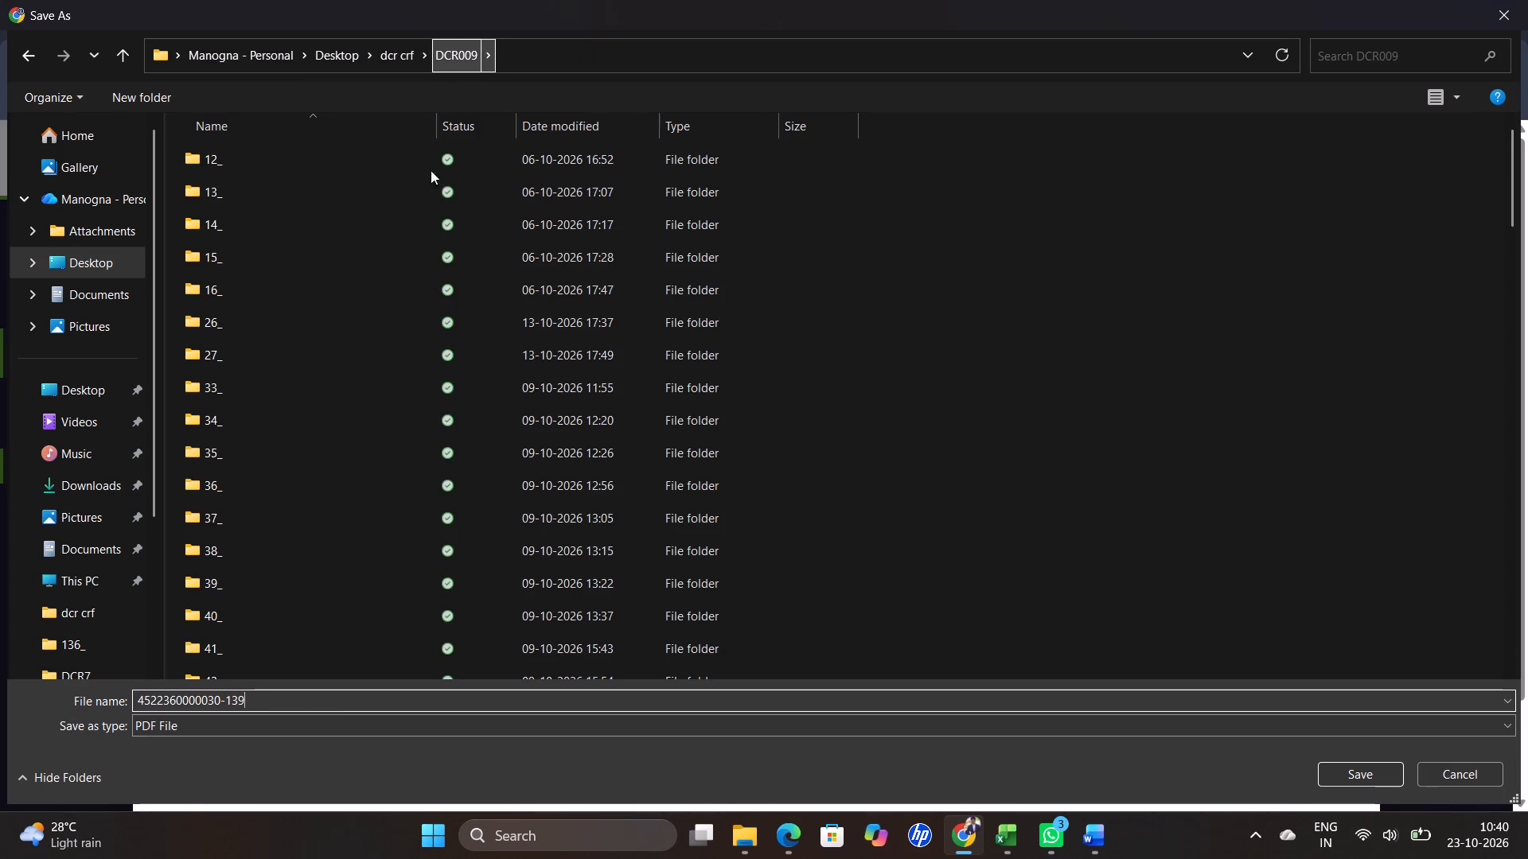
{"action": "scroll", "coordinate": [345, 372], "scroll_direction": "down", "scroll_amount": 12}
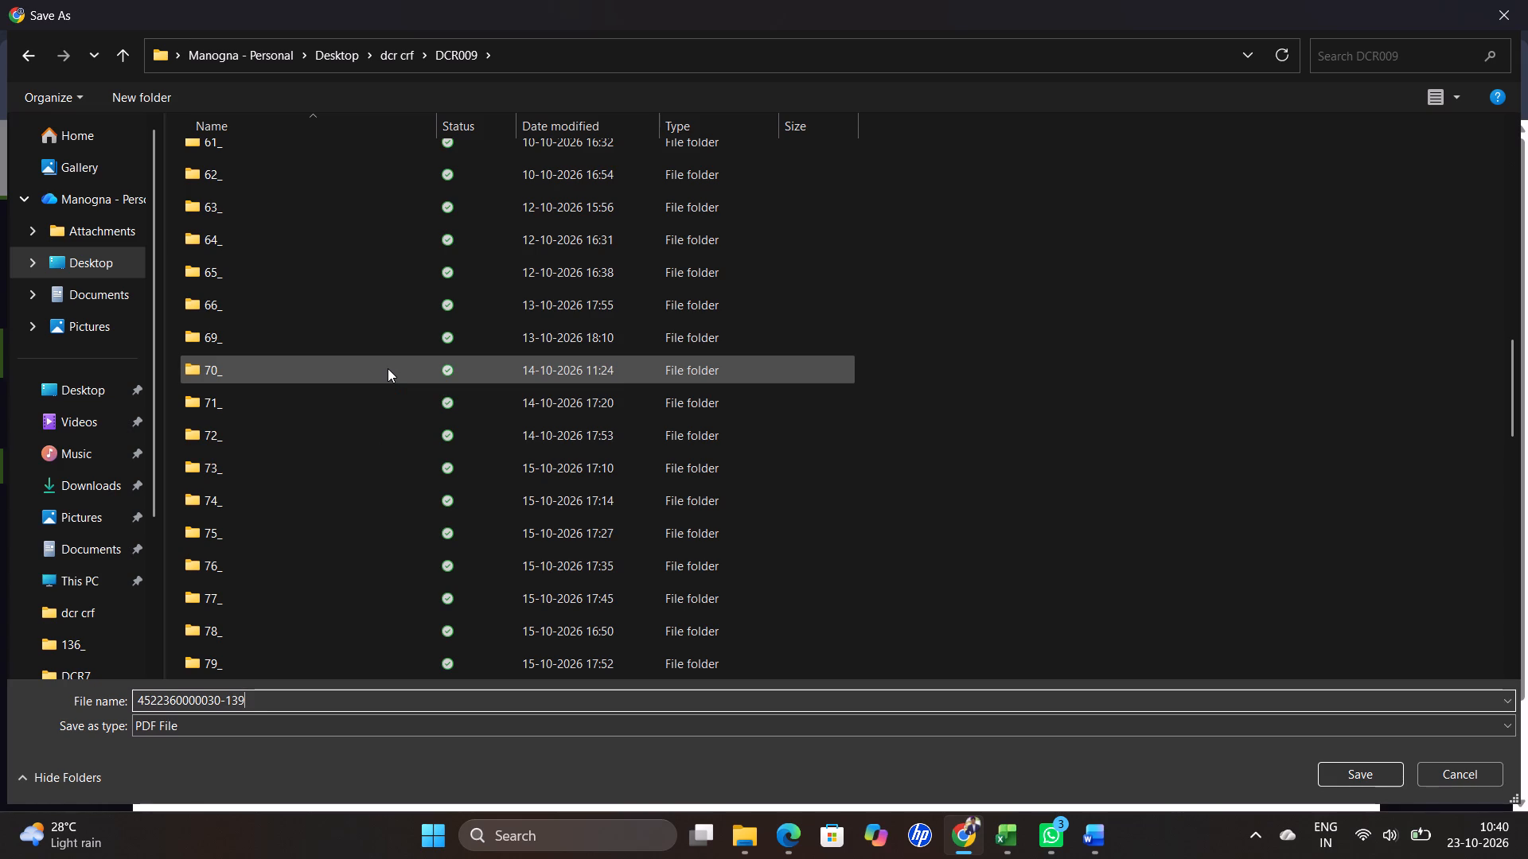
{"action": "scroll", "coordinate": [384, 374], "scroll_direction": "down", "scroll_amount": 13}
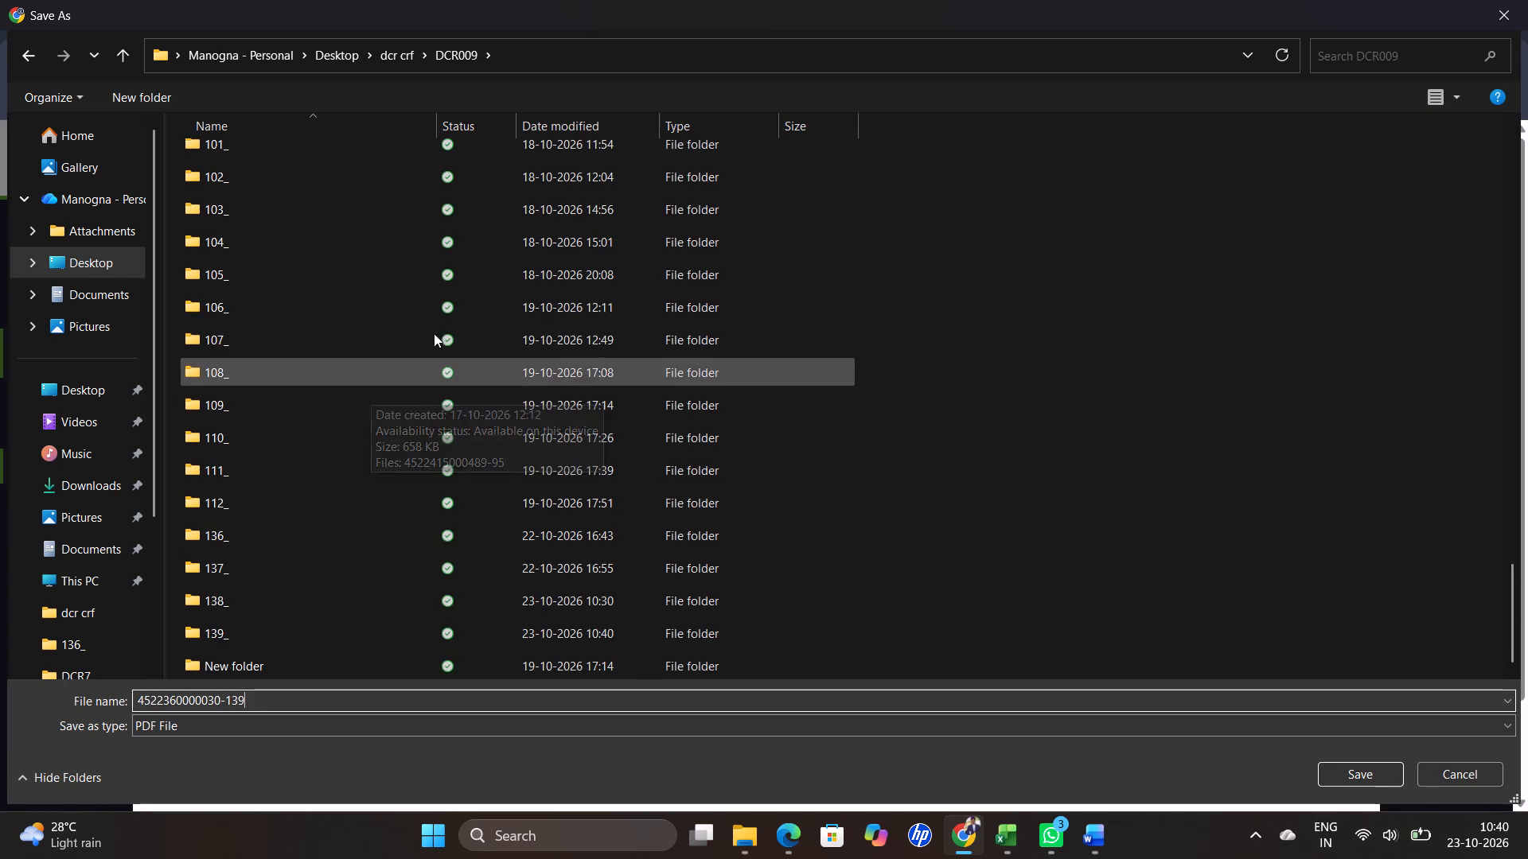
{"action": "scroll", "coordinate": [466, 336], "scroll_direction": "down", "scroll_amount": 5}
{"action": "scroll", "coordinate": [429, 395], "scroll_direction": "down", "scroll_amount": 2}
{"action": "double_click", "coordinate": [305, 630]}
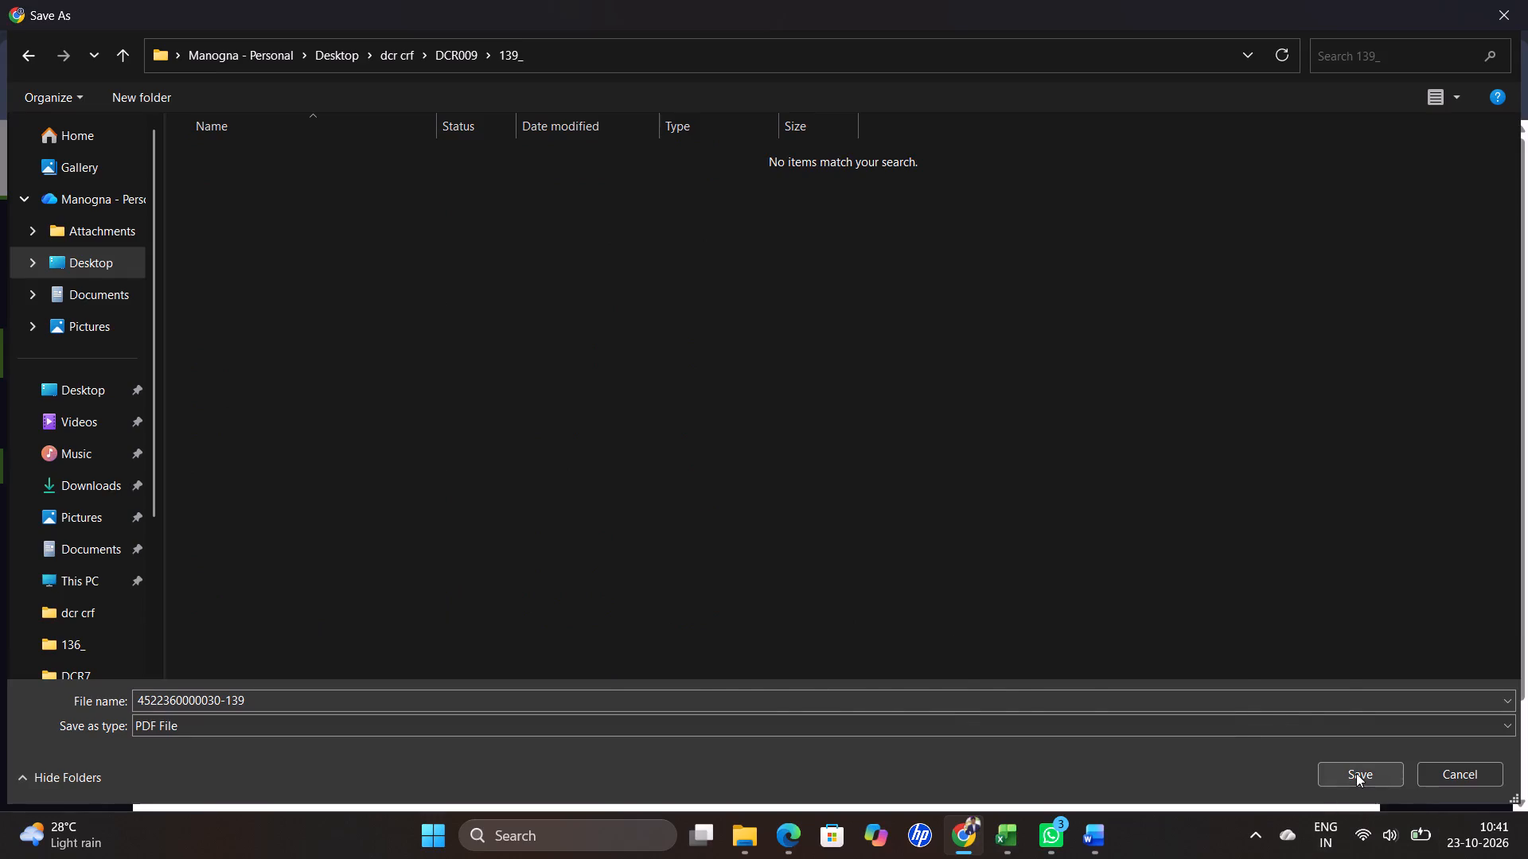
{"action": "left_click", "coordinate": [1356, 773]}
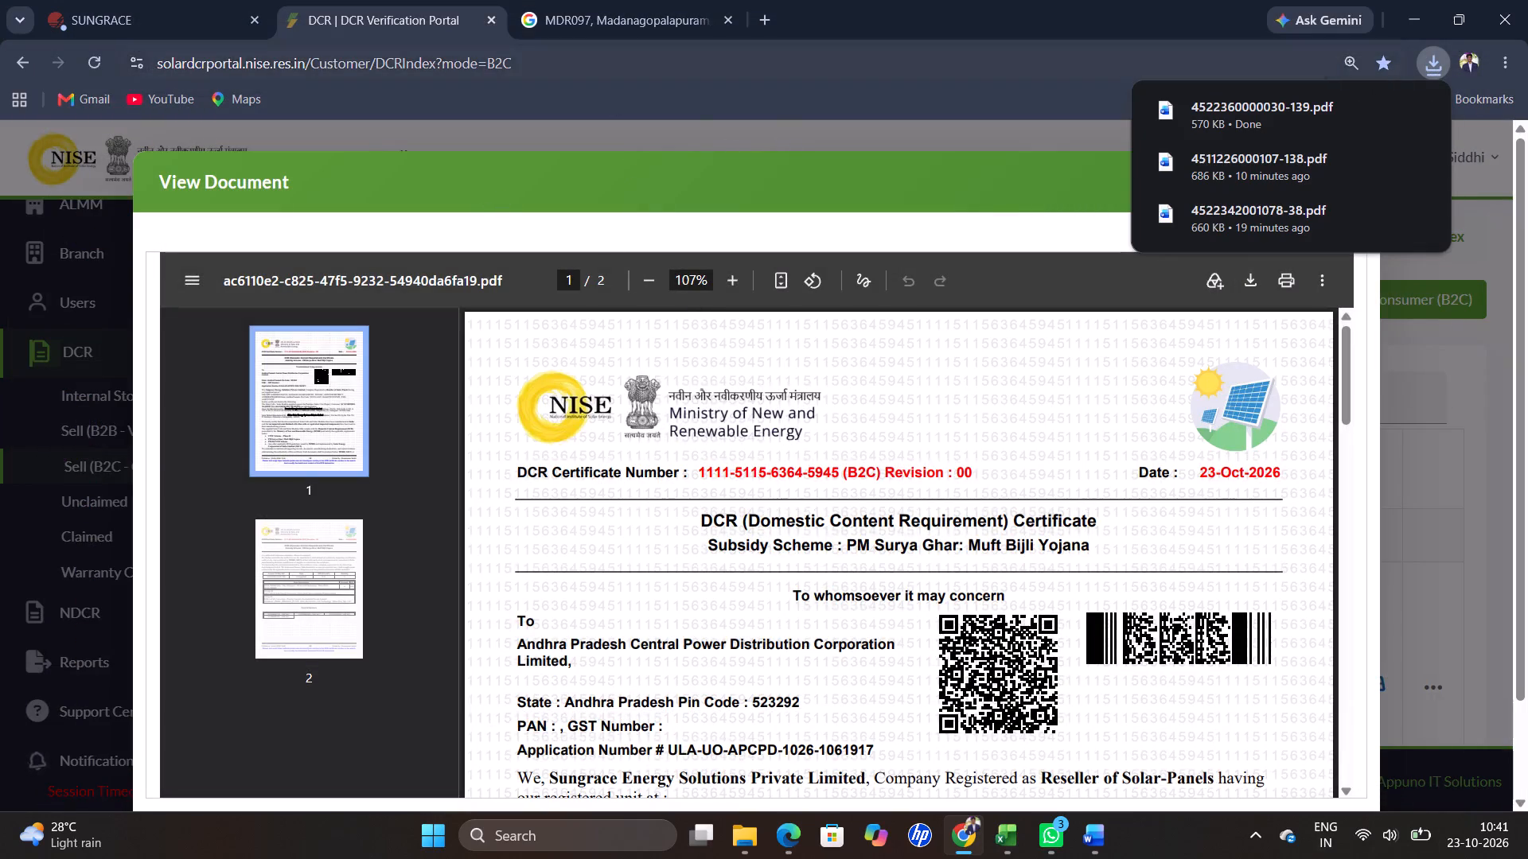
Return to SUNGRACE and dismiss the service number copy message.
{"action": "left_click", "coordinate": [157, 11]}
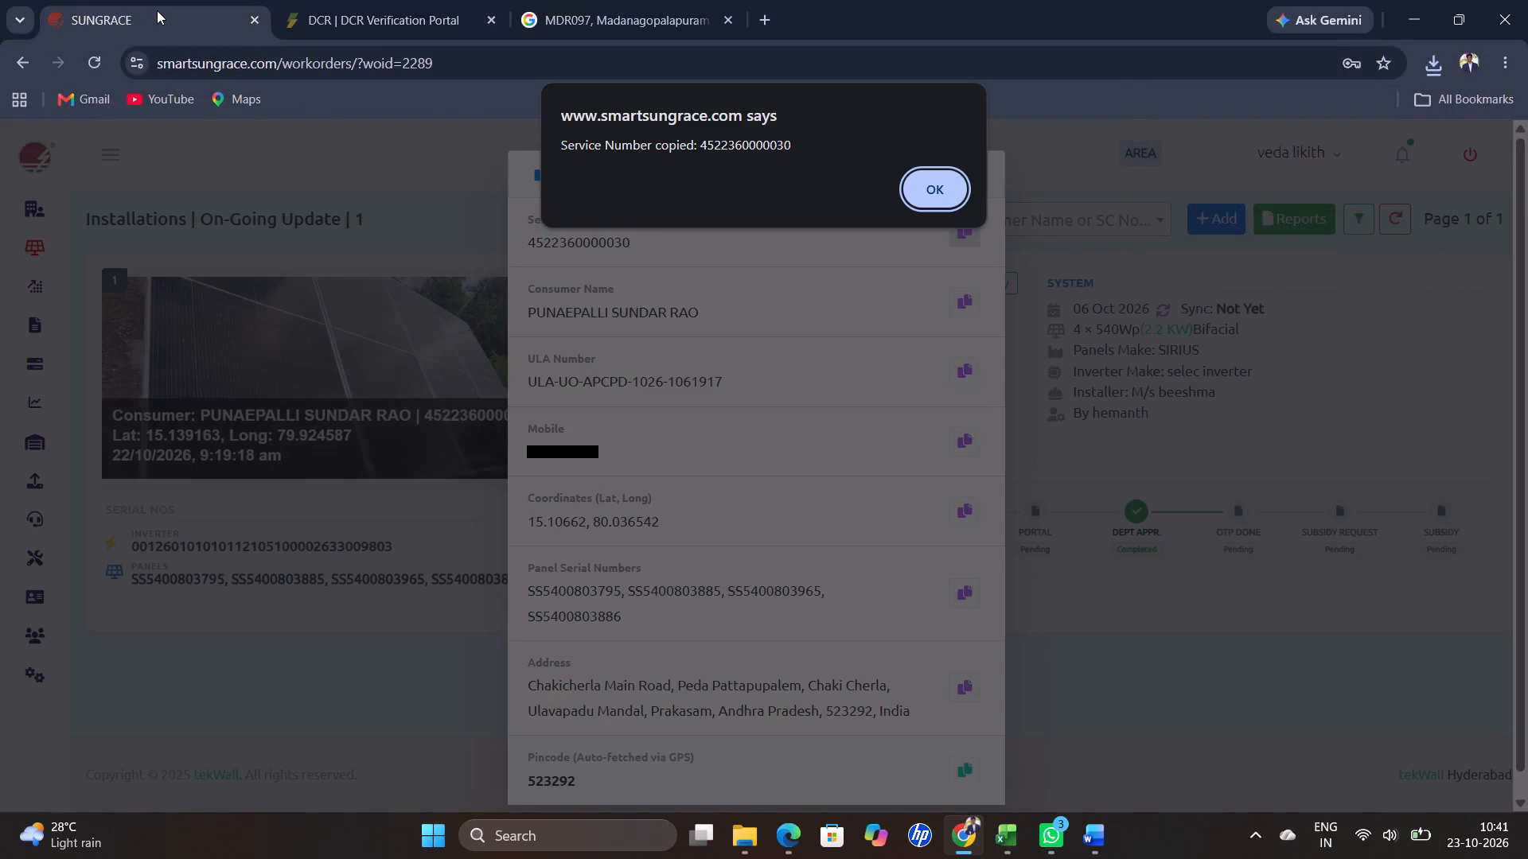
{"action": "left_click", "coordinate": [940, 186]}
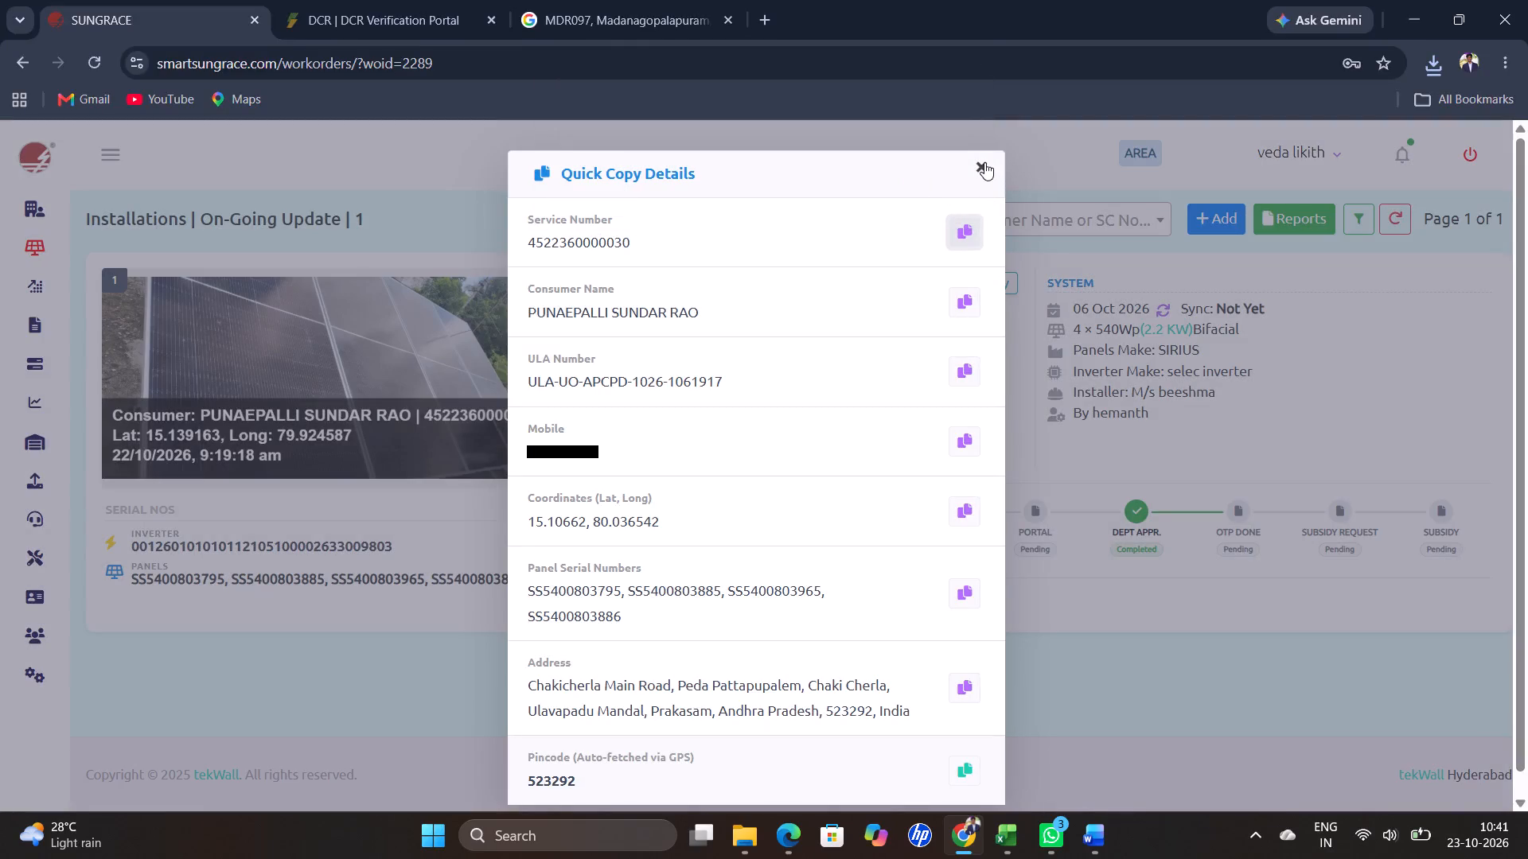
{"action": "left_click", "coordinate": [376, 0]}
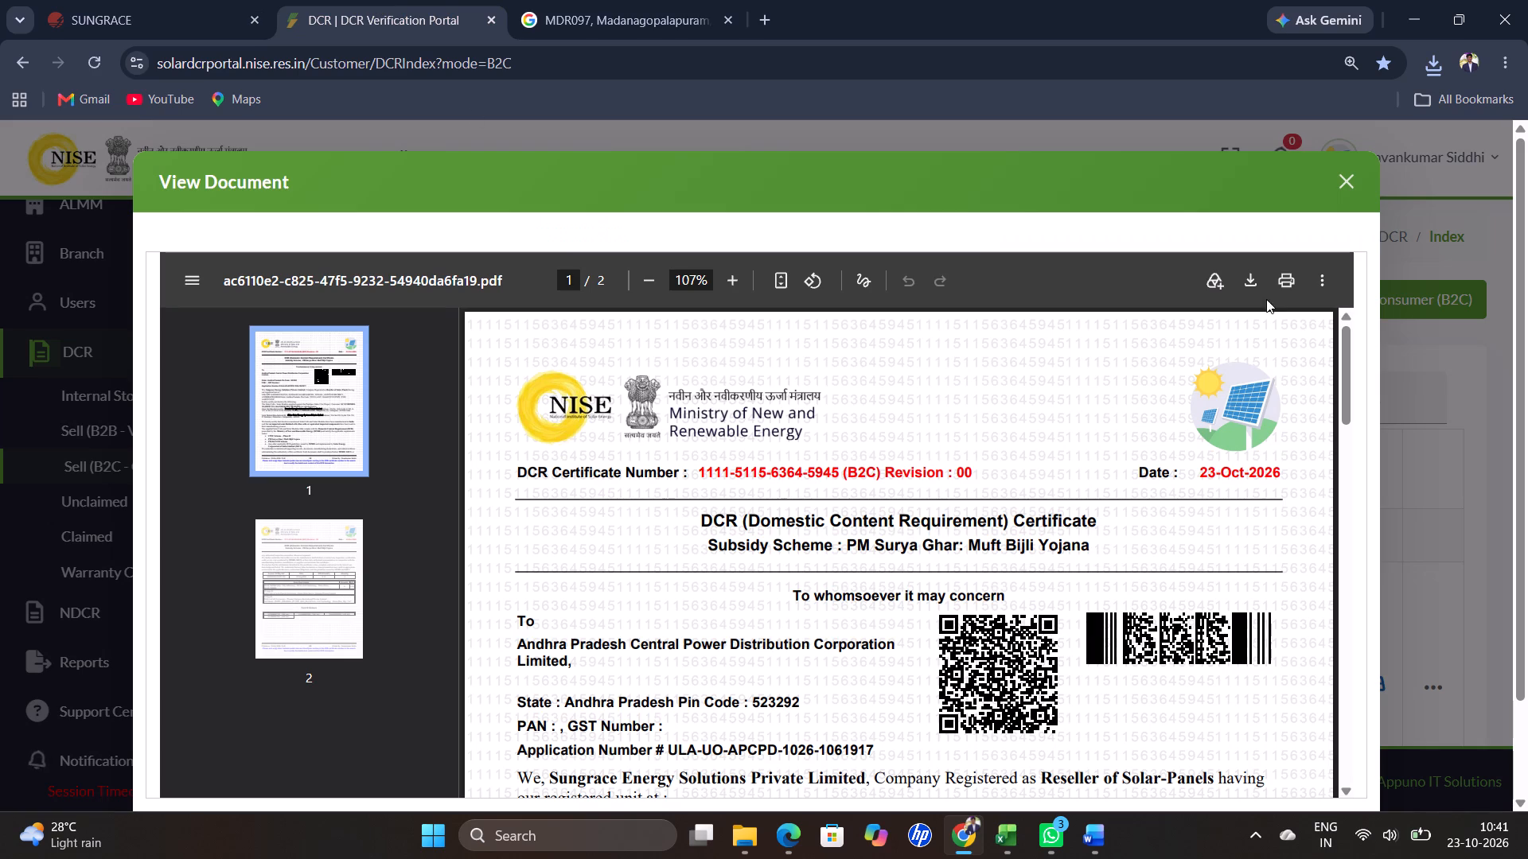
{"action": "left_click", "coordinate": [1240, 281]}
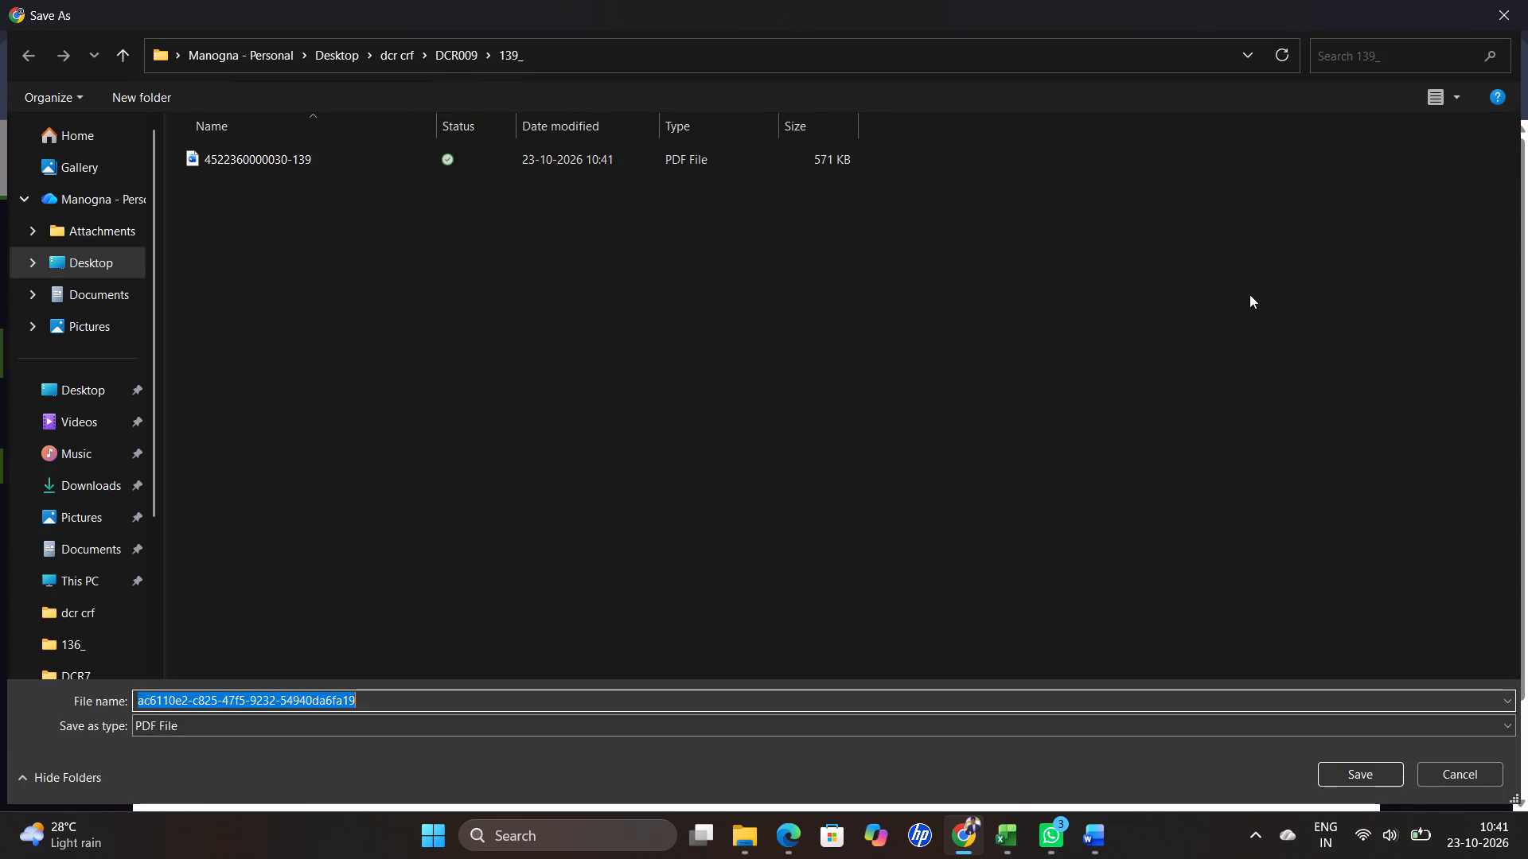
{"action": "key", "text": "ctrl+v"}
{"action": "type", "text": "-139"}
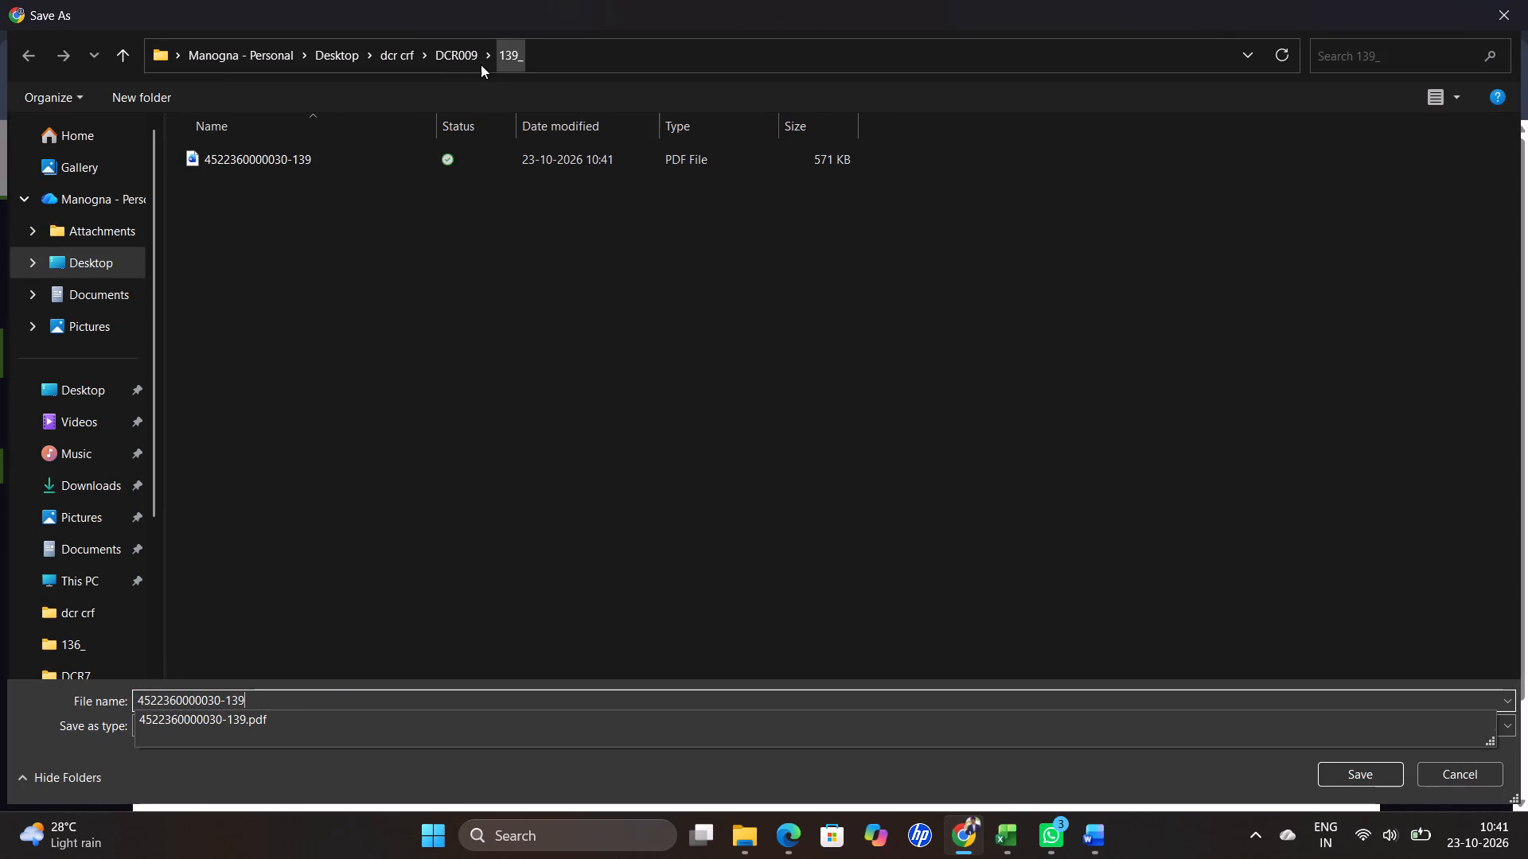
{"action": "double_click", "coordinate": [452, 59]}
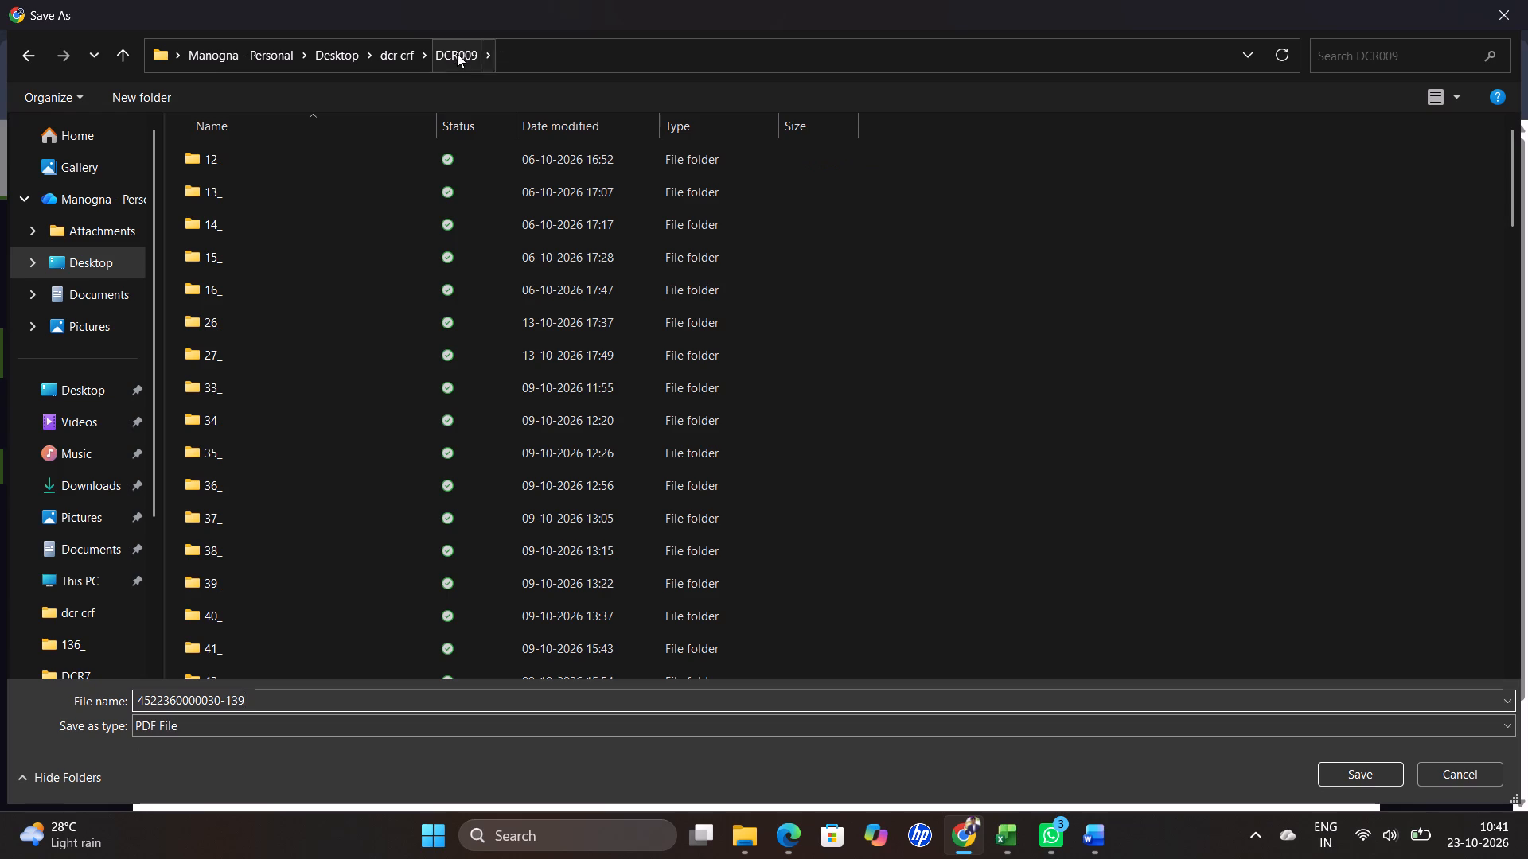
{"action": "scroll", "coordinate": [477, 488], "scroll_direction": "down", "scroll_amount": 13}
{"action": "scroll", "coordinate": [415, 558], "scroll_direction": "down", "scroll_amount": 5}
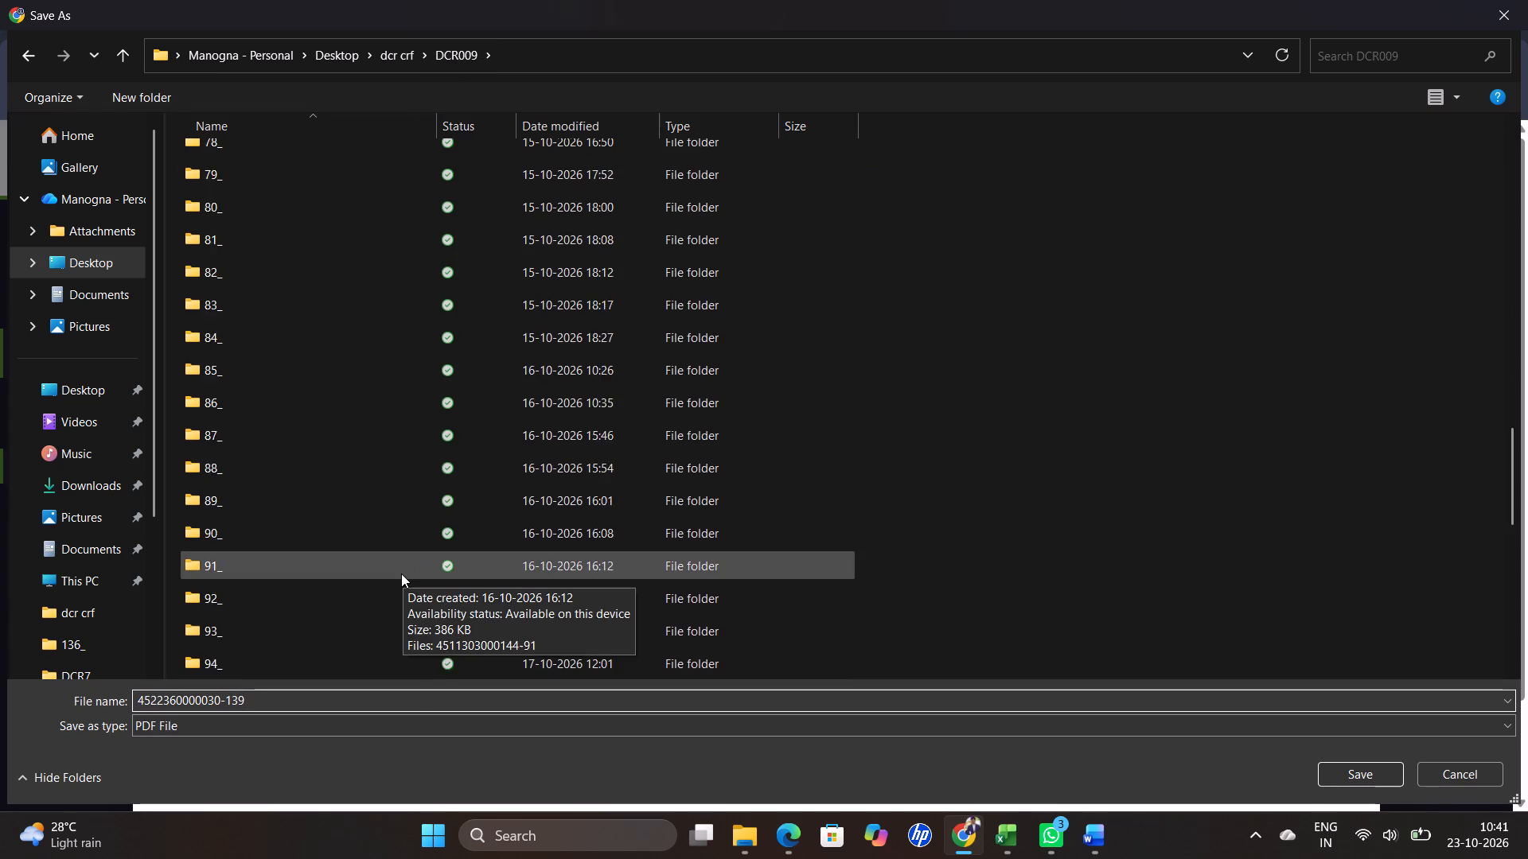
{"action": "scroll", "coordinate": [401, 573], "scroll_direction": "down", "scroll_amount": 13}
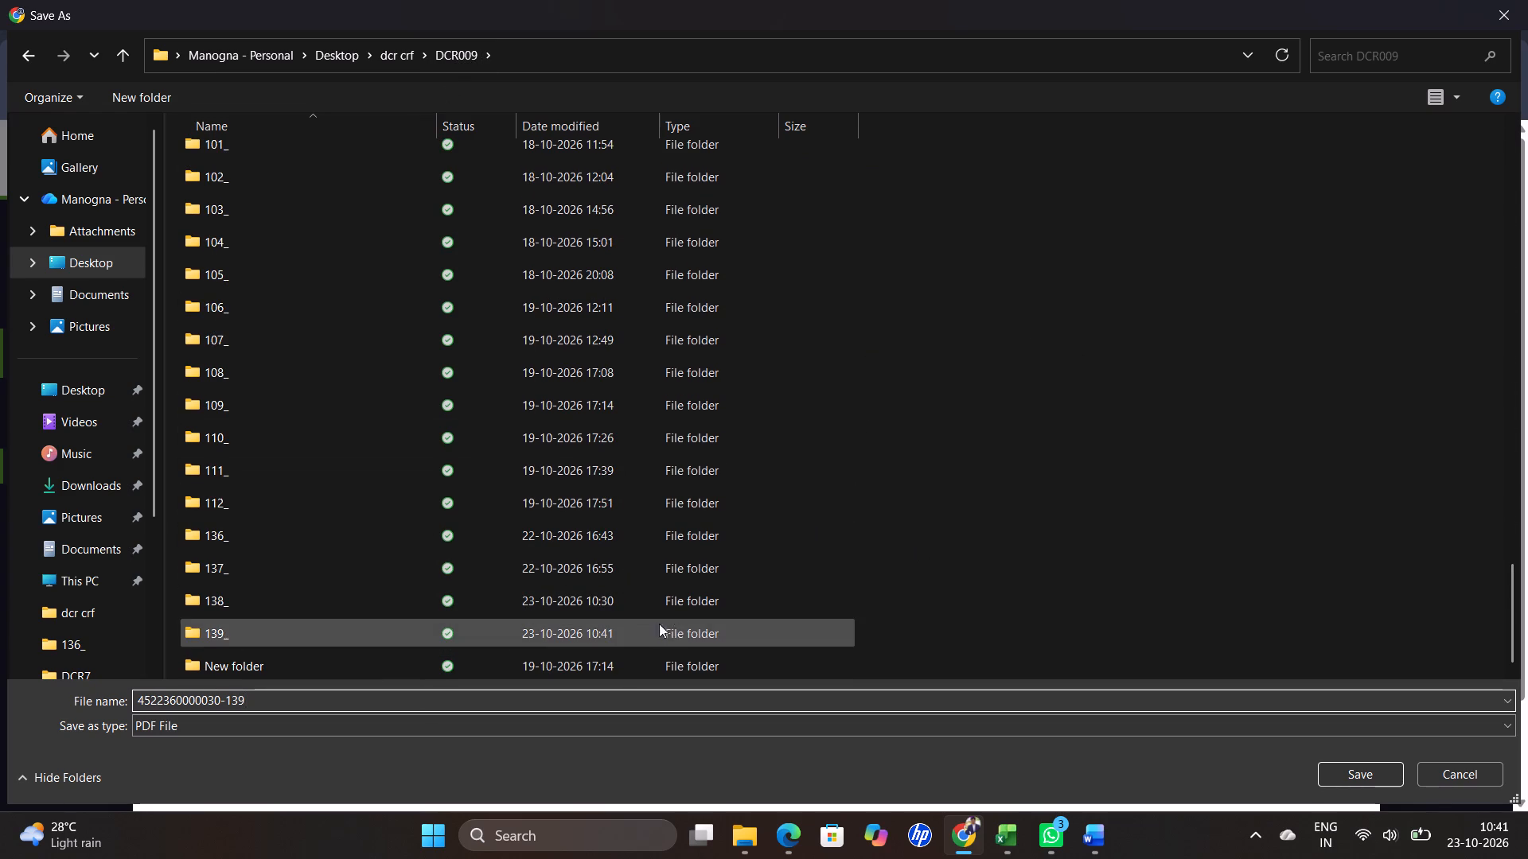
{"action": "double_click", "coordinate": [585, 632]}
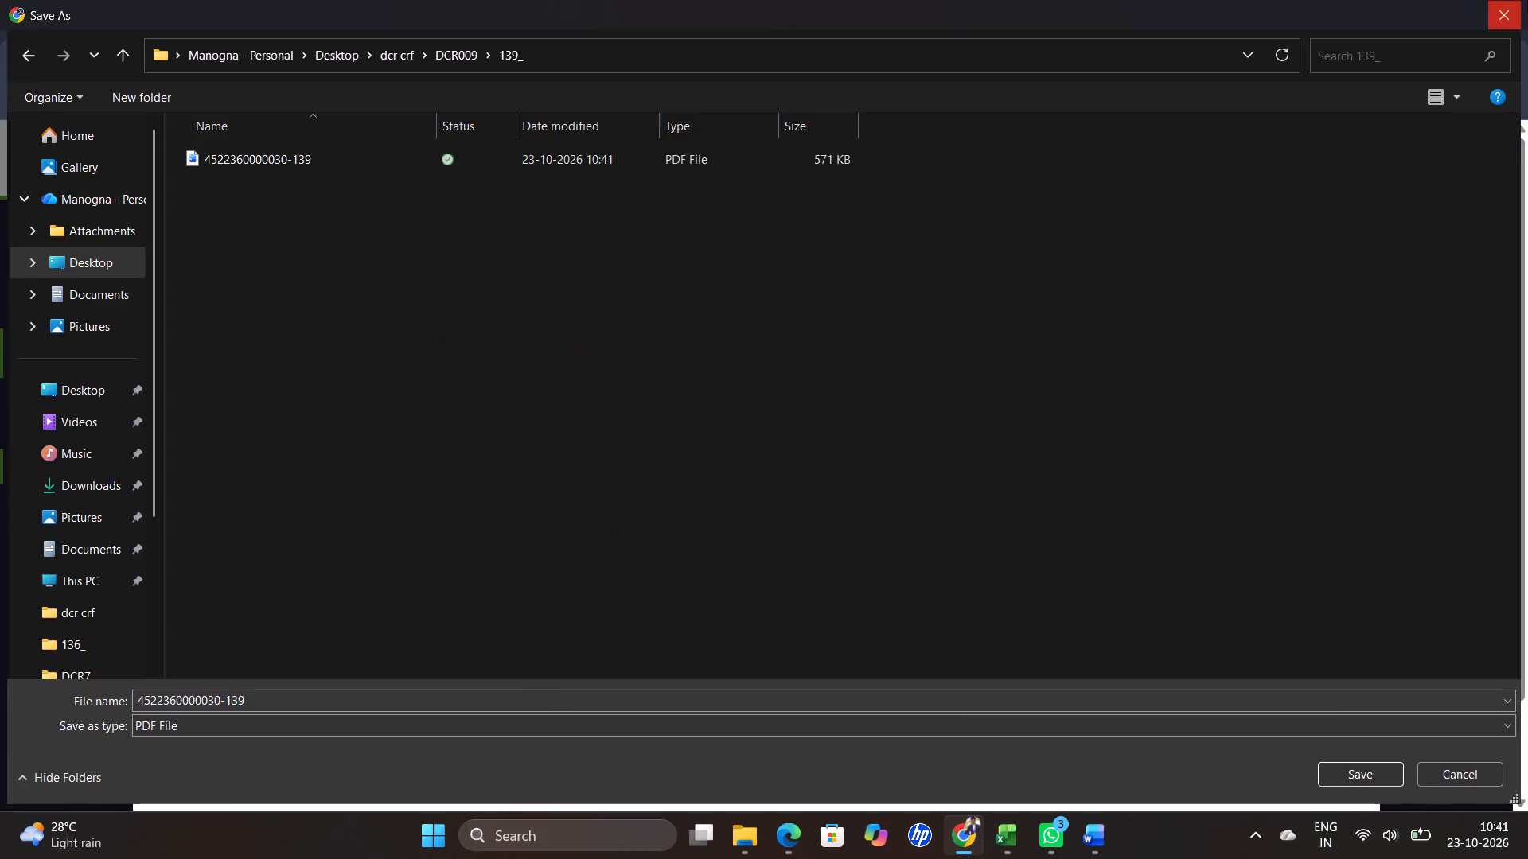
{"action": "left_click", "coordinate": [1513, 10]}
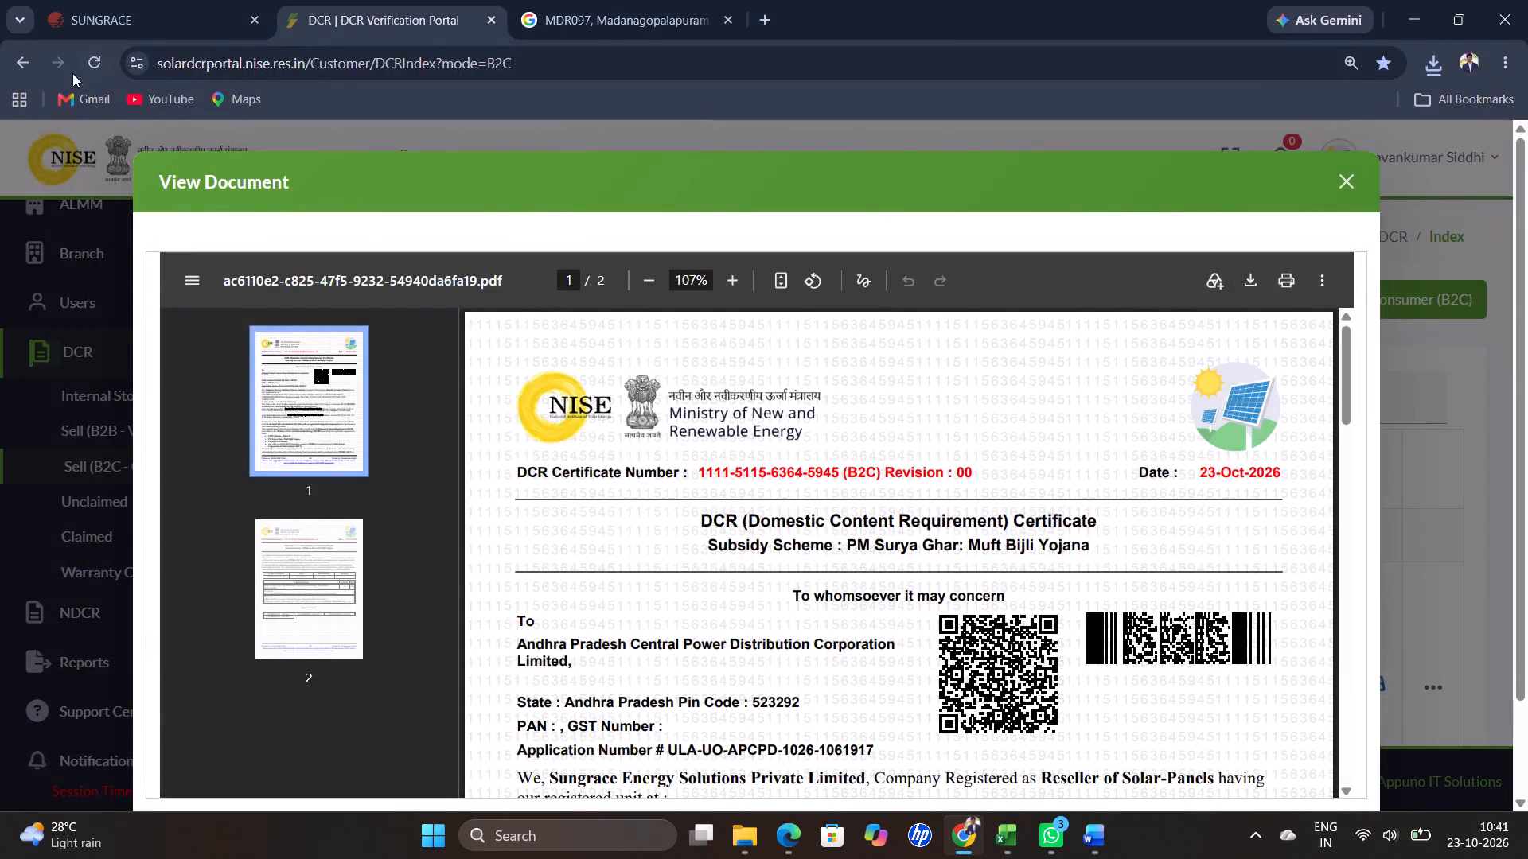
Switch back to SUNGRACE, close Quick Copy Details, and open the installation's Project Stage form.
{"action": "left_click", "coordinate": [107, 0]}
{"action": "left_click", "coordinate": [981, 159]}
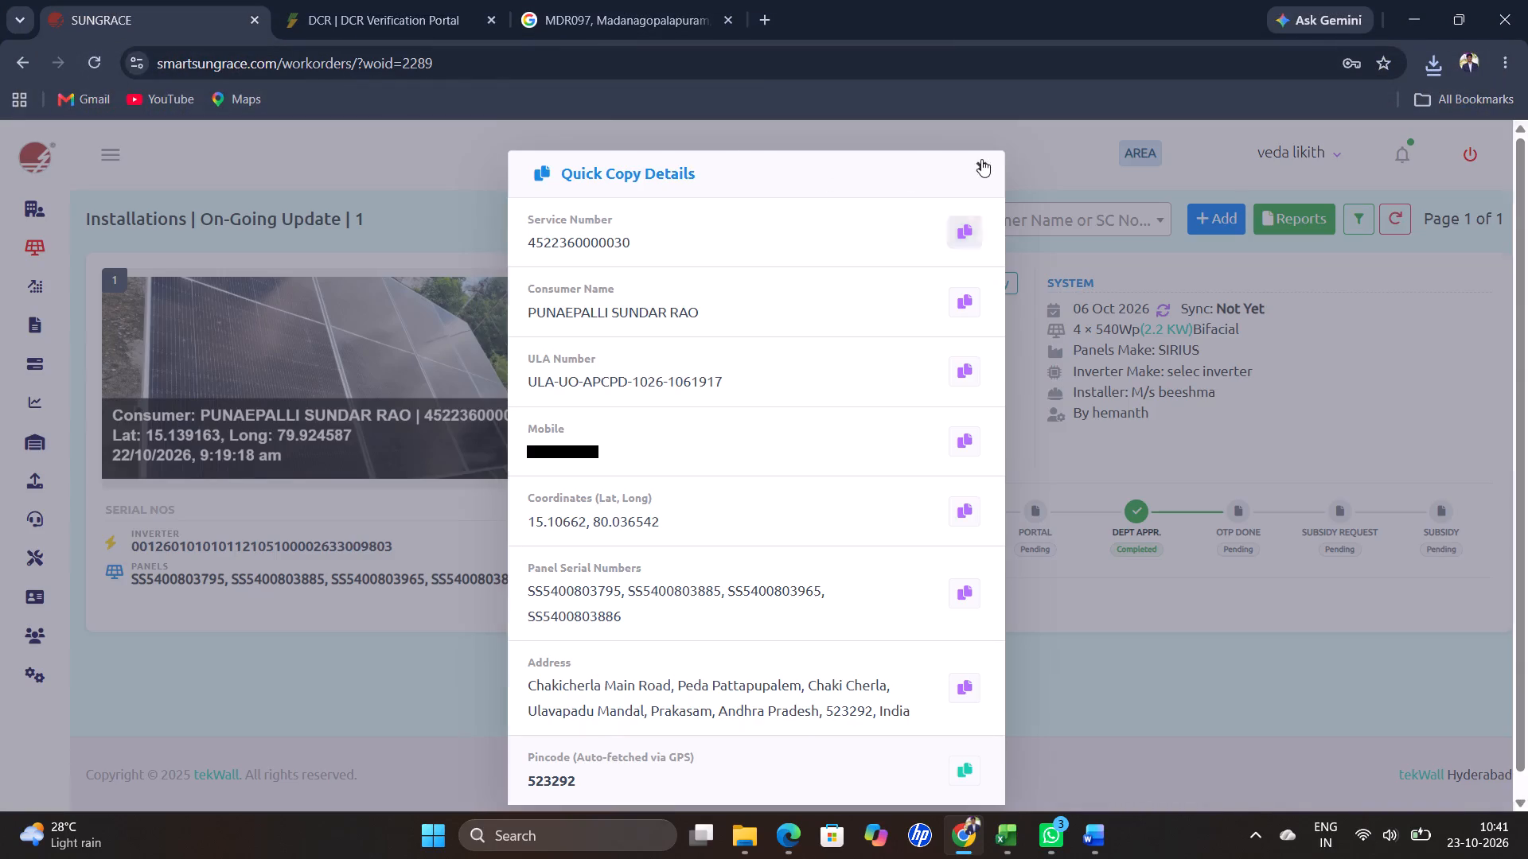
{"action": "left_click", "coordinate": [814, 604]}
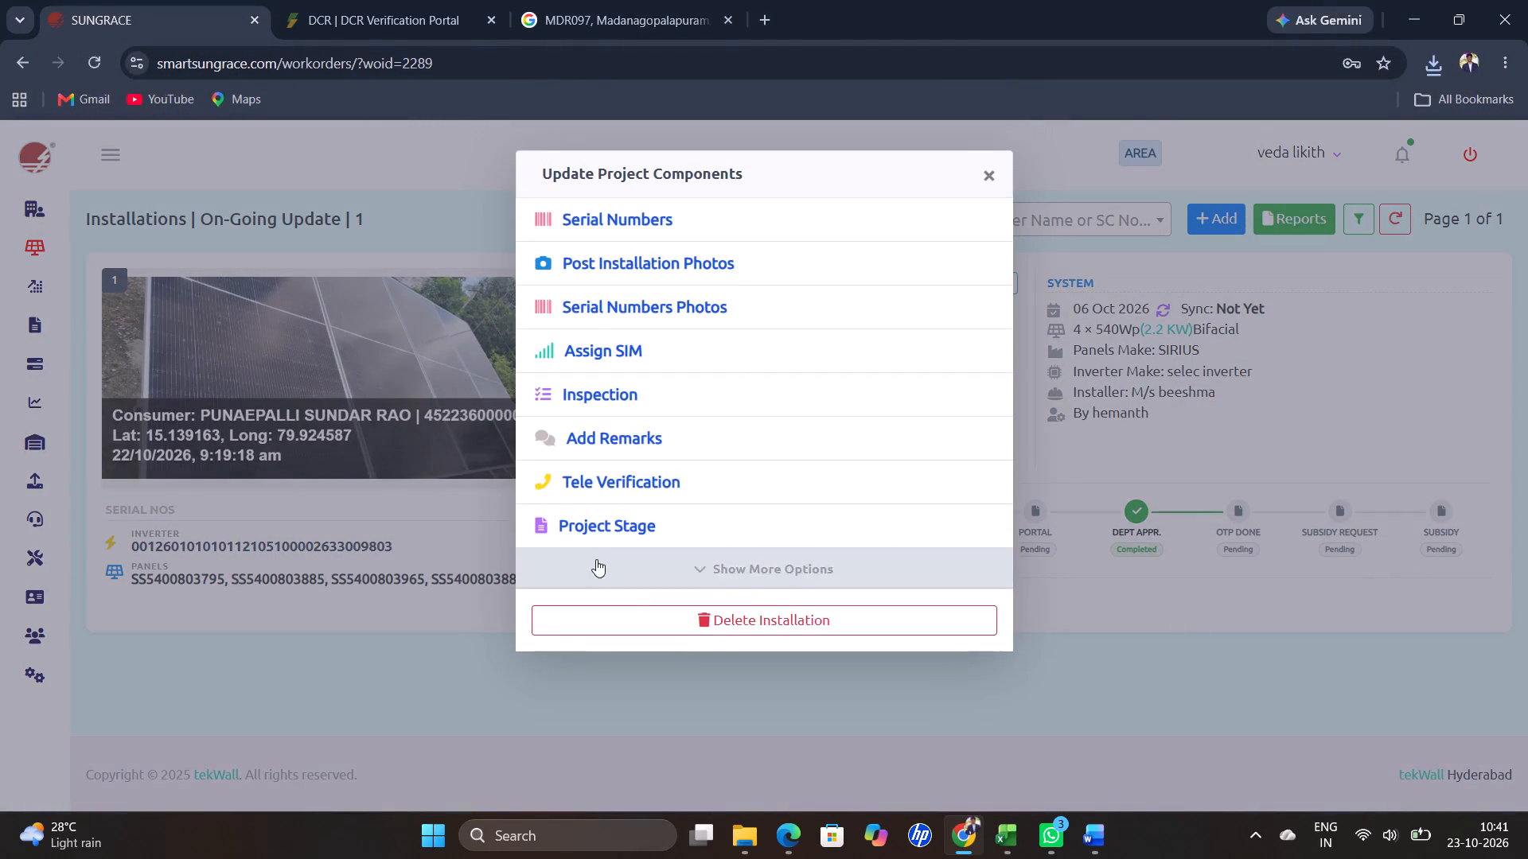
{"action": "left_click", "coordinate": [591, 523]}
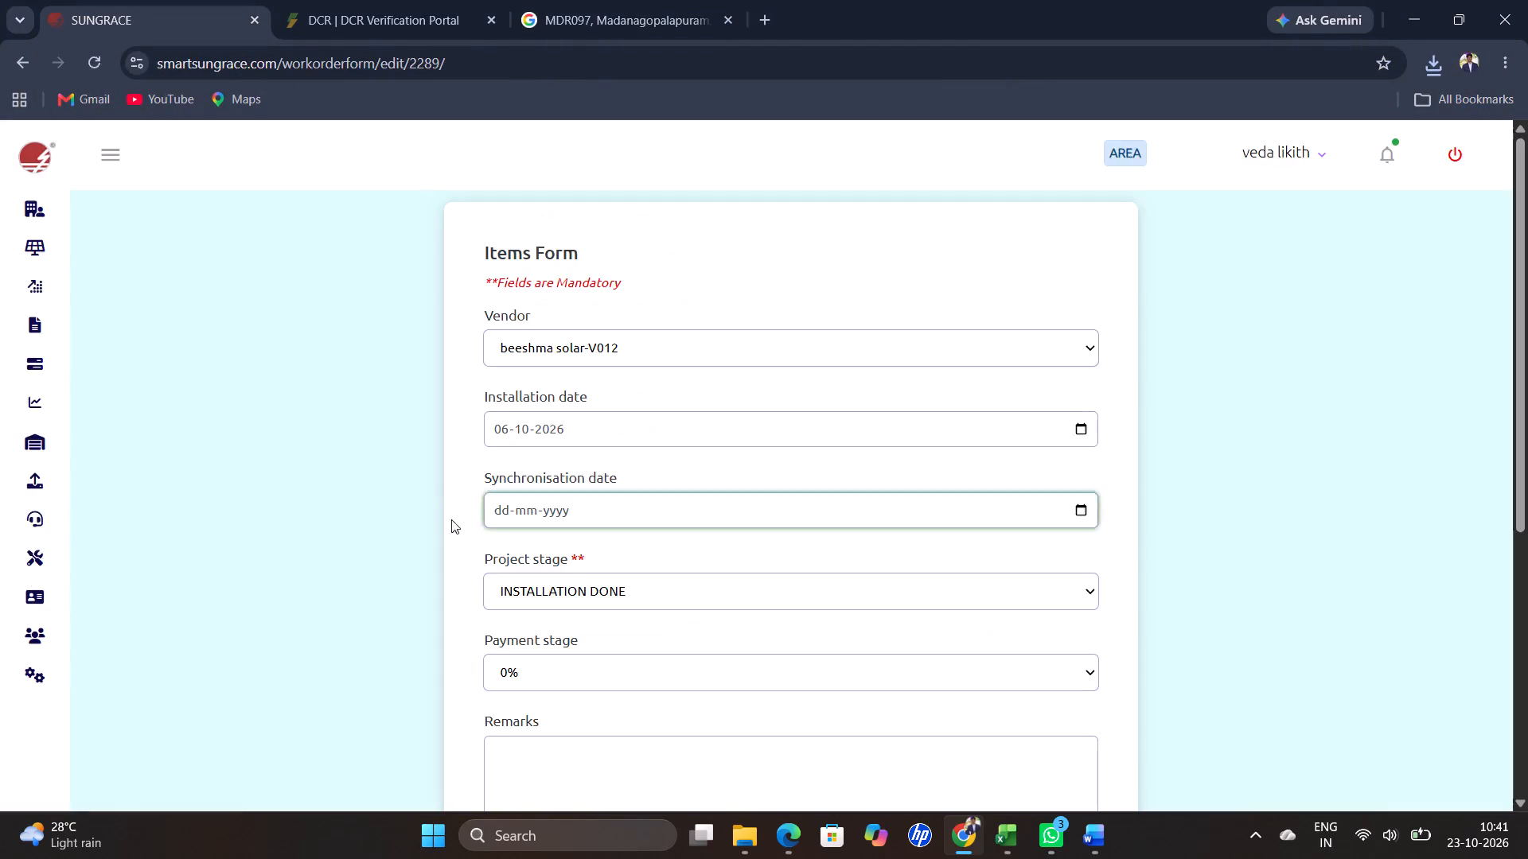
Attach the -139 certificate PDF from DCR009's 139_ folder as the Dcr upload and submit the form.
{"action": "scroll", "coordinate": [652, 347], "scroll_direction": "down", "scroll_amount": 5}
{"action": "left_click", "coordinate": [516, 503]}
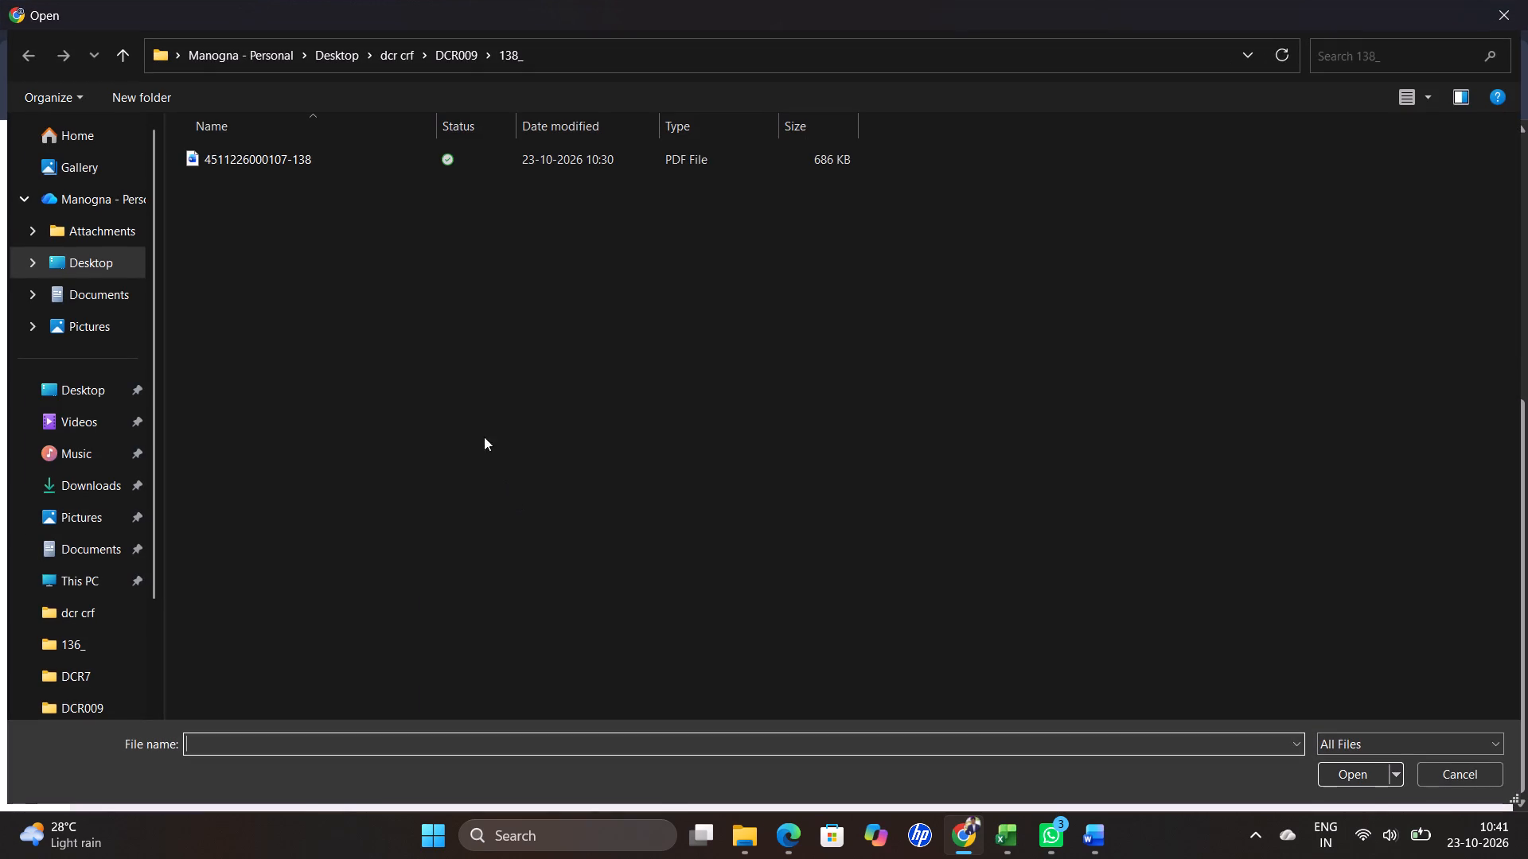
{"action": "left_click", "coordinate": [463, 49]}
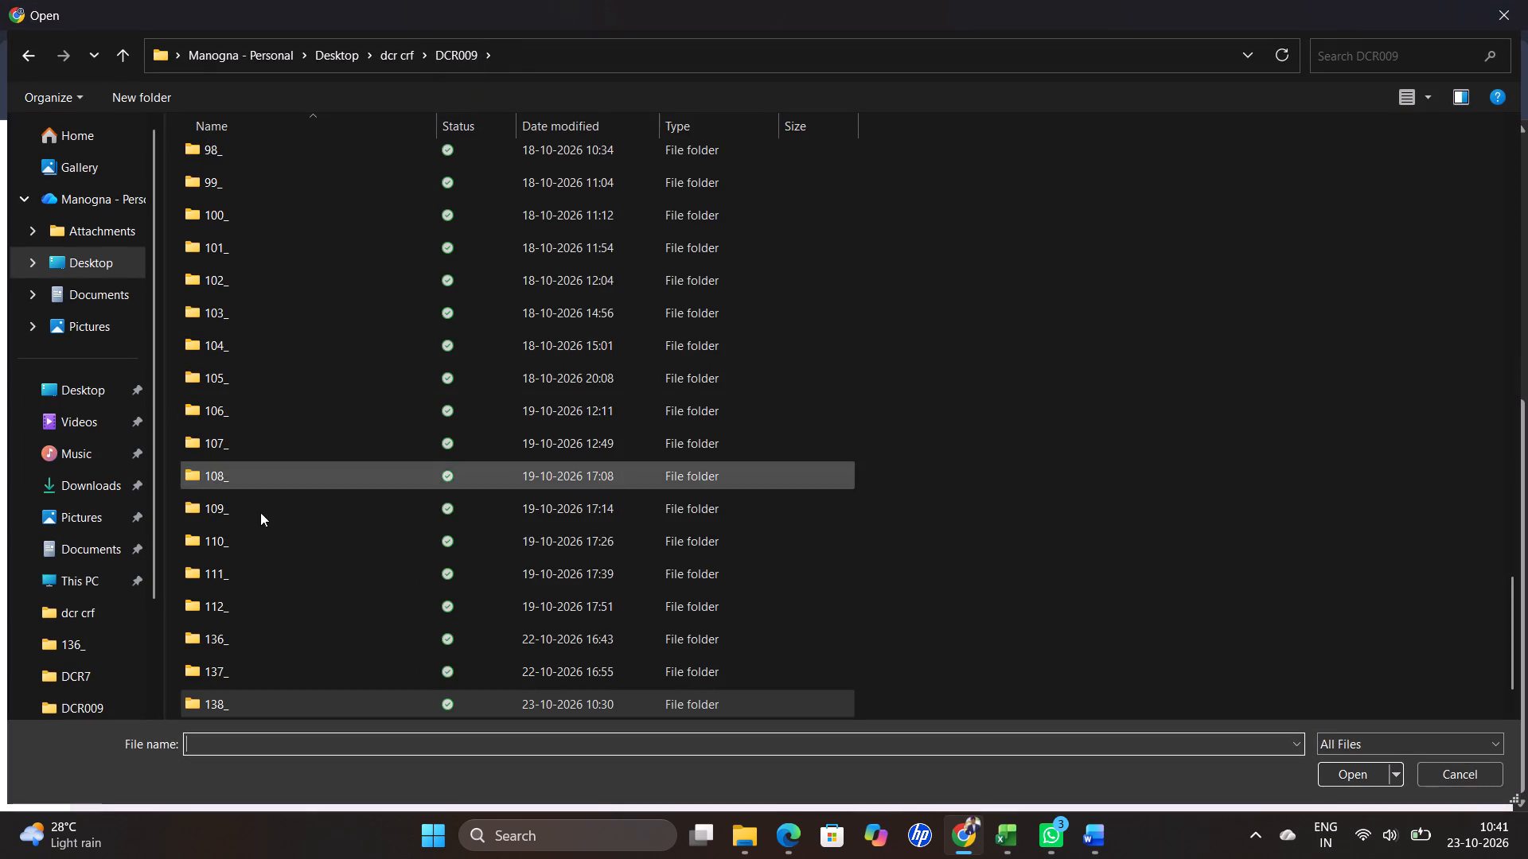
{"action": "scroll", "coordinate": [350, 554], "scroll_direction": "down", "scroll_amount": 4}
{"action": "double_click", "coordinate": [349, 670]}
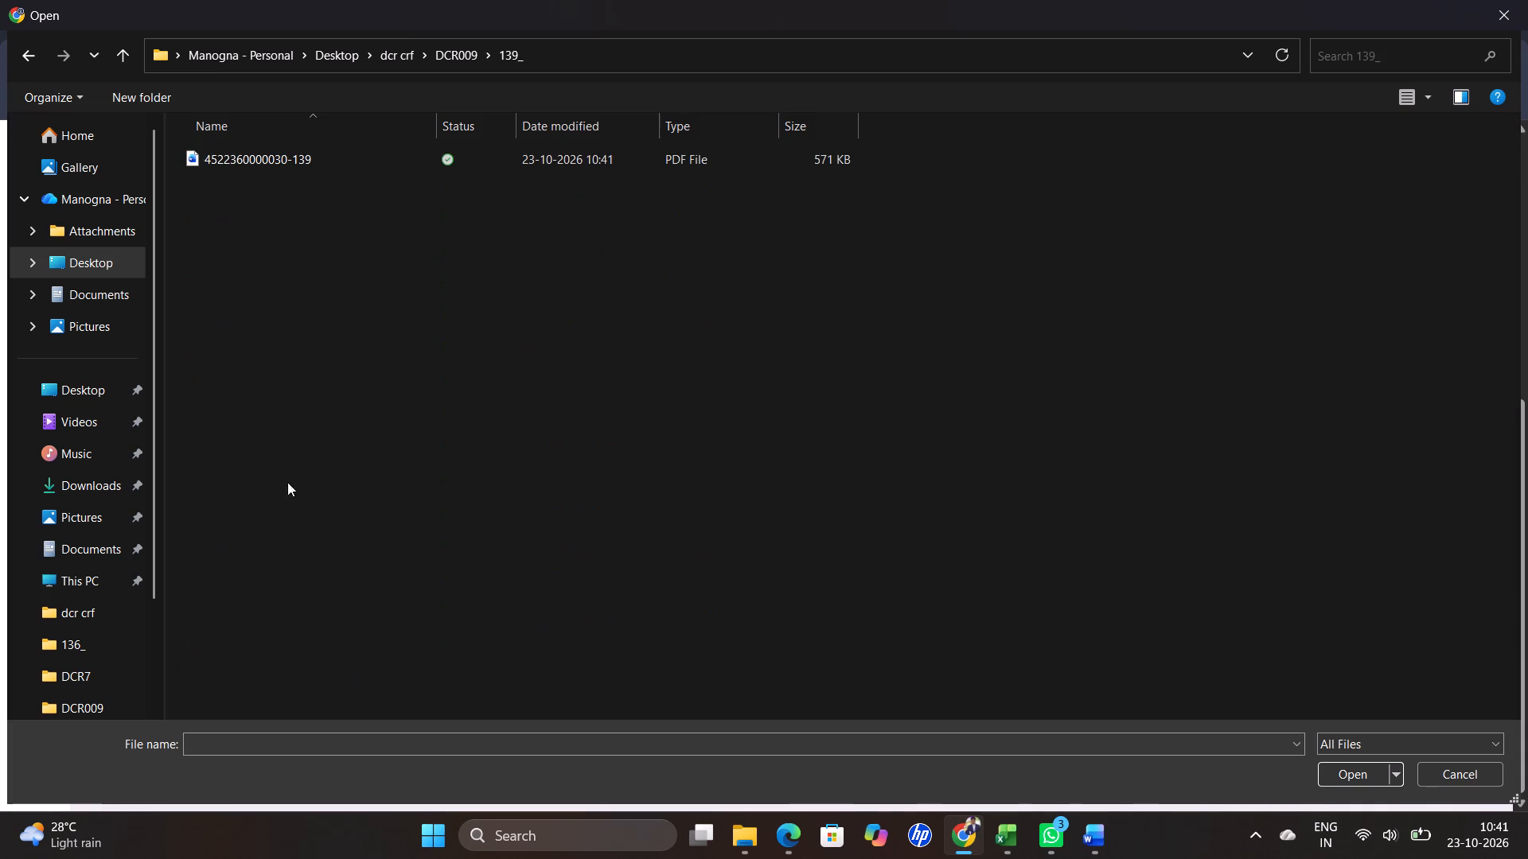
{"action": "double_click", "coordinate": [384, 157]}
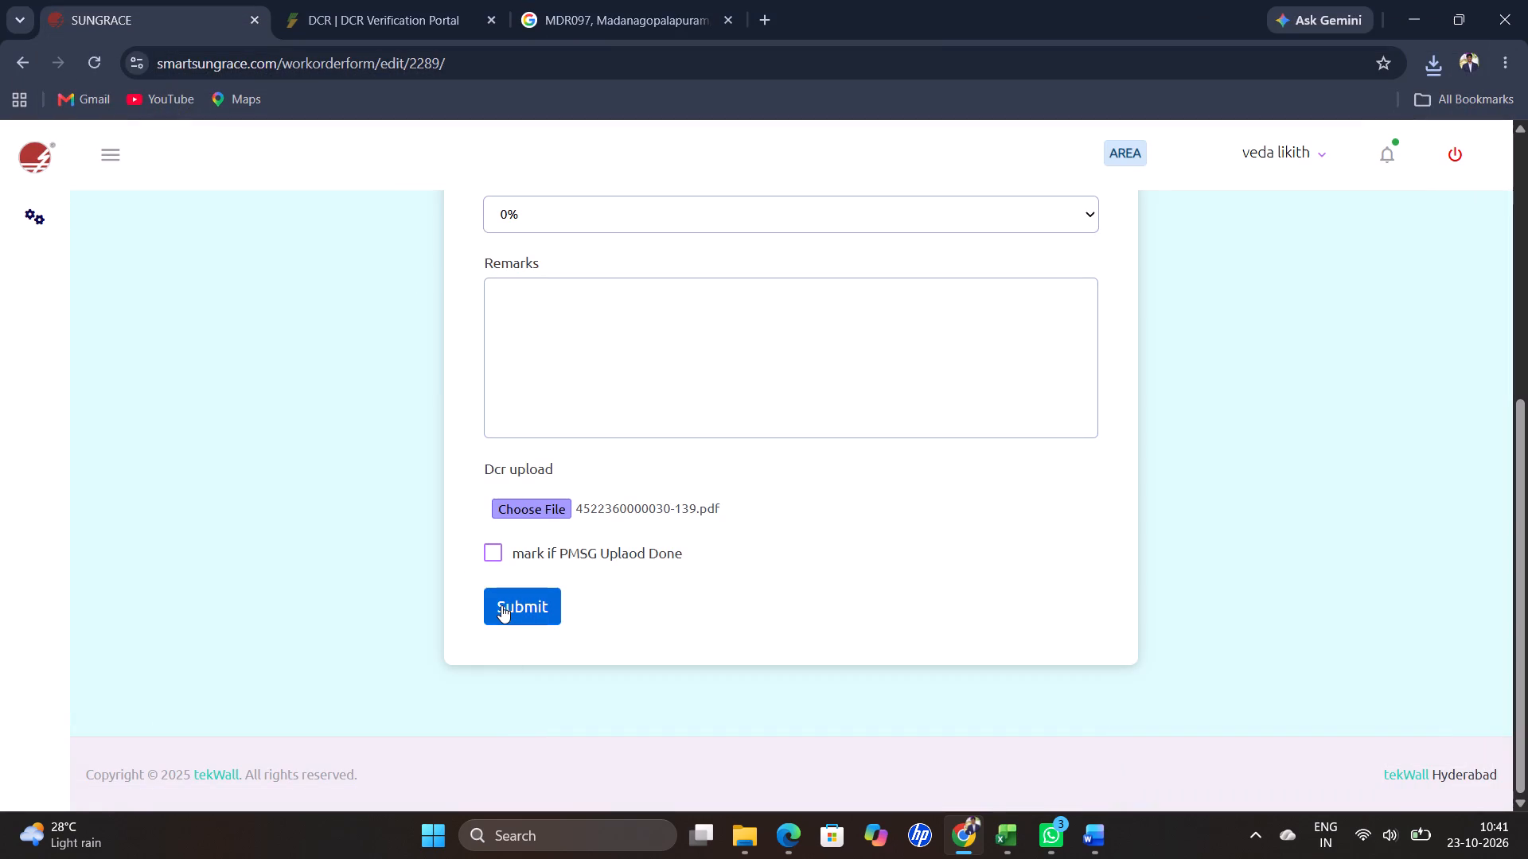
{"action": "left_click", "coordinate": [501, 605]}
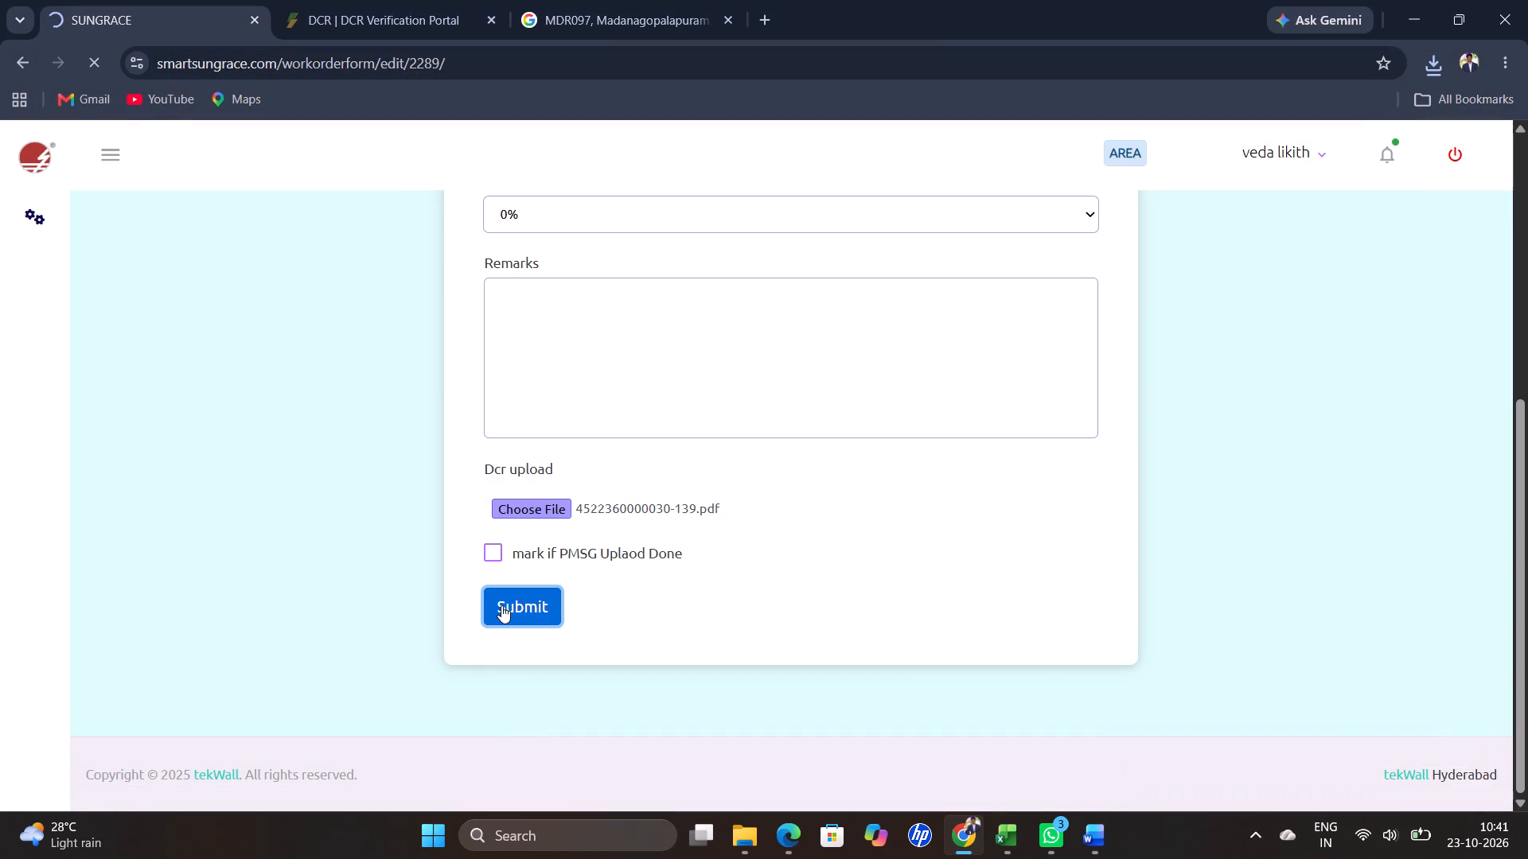
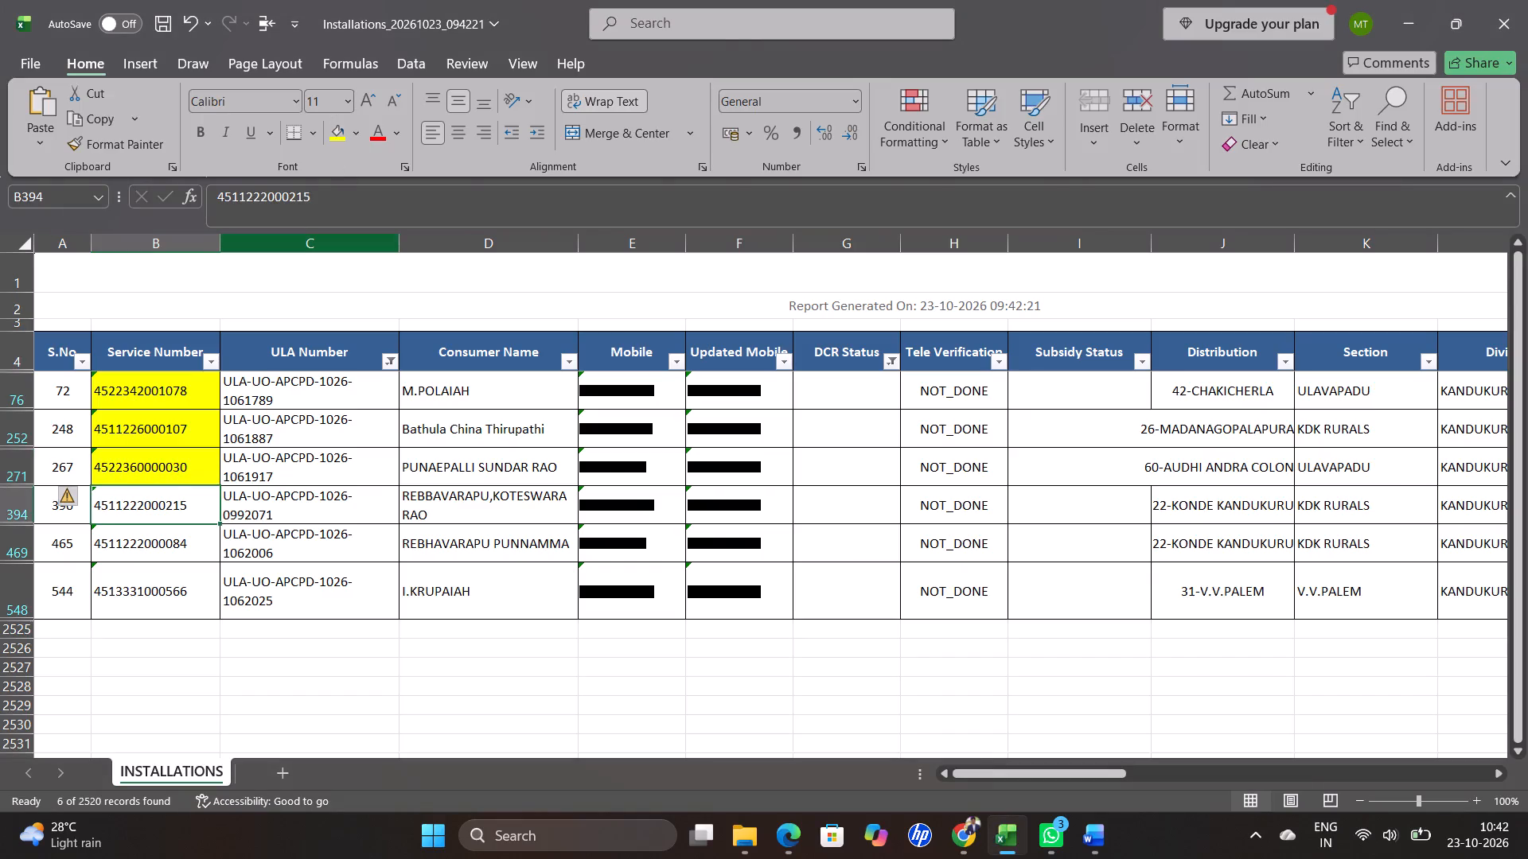
Copy the service number in row 394 of the Excel list and look up its installation in SUNGRACE.
{"action": "key", "text": "ctrl+c"}
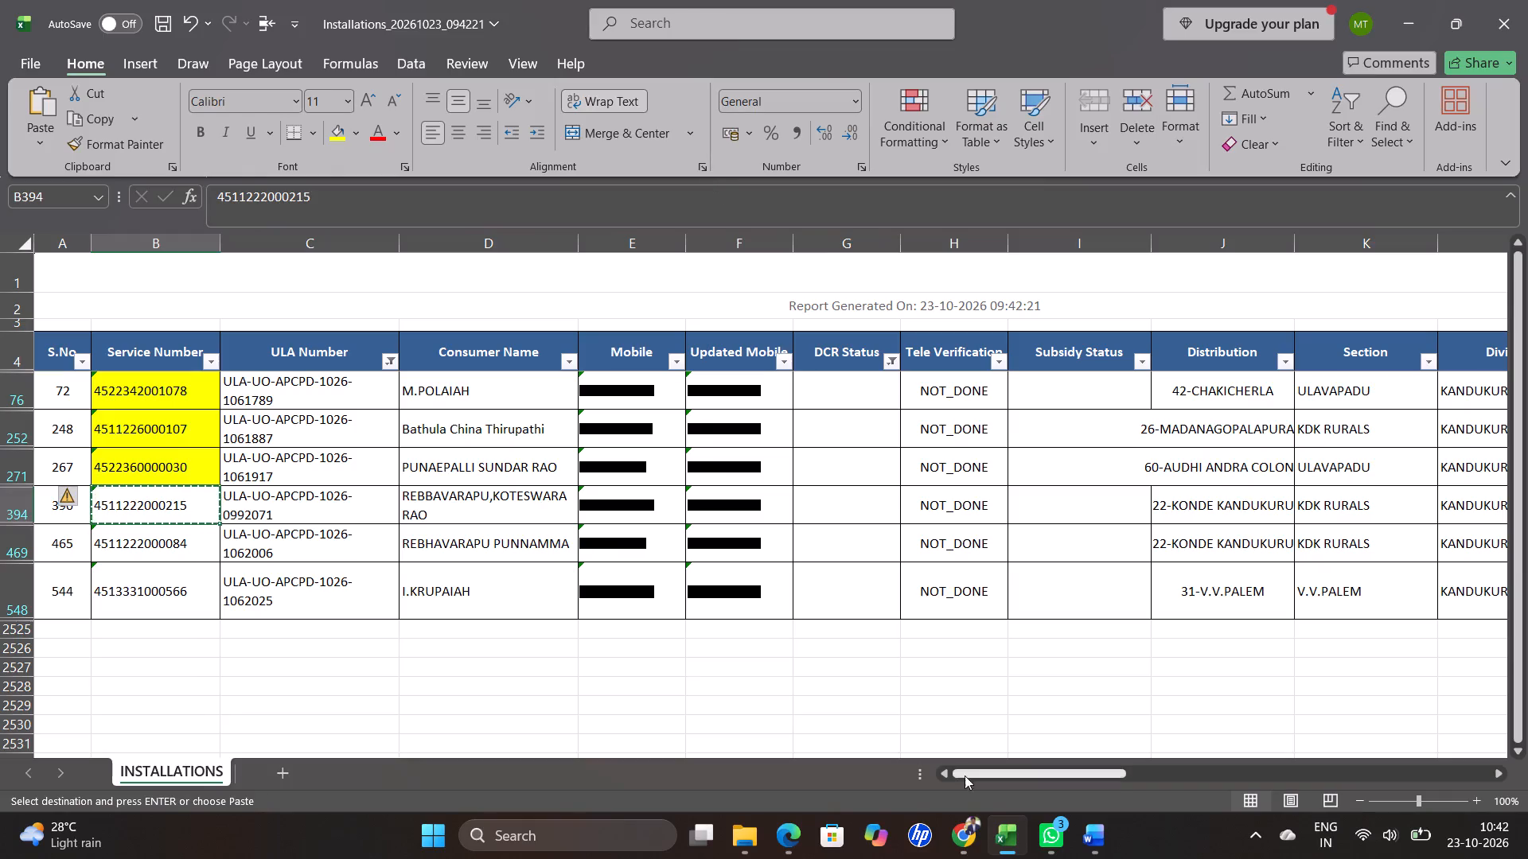
{"action": "left_click", "coordinate": [967, 740]}
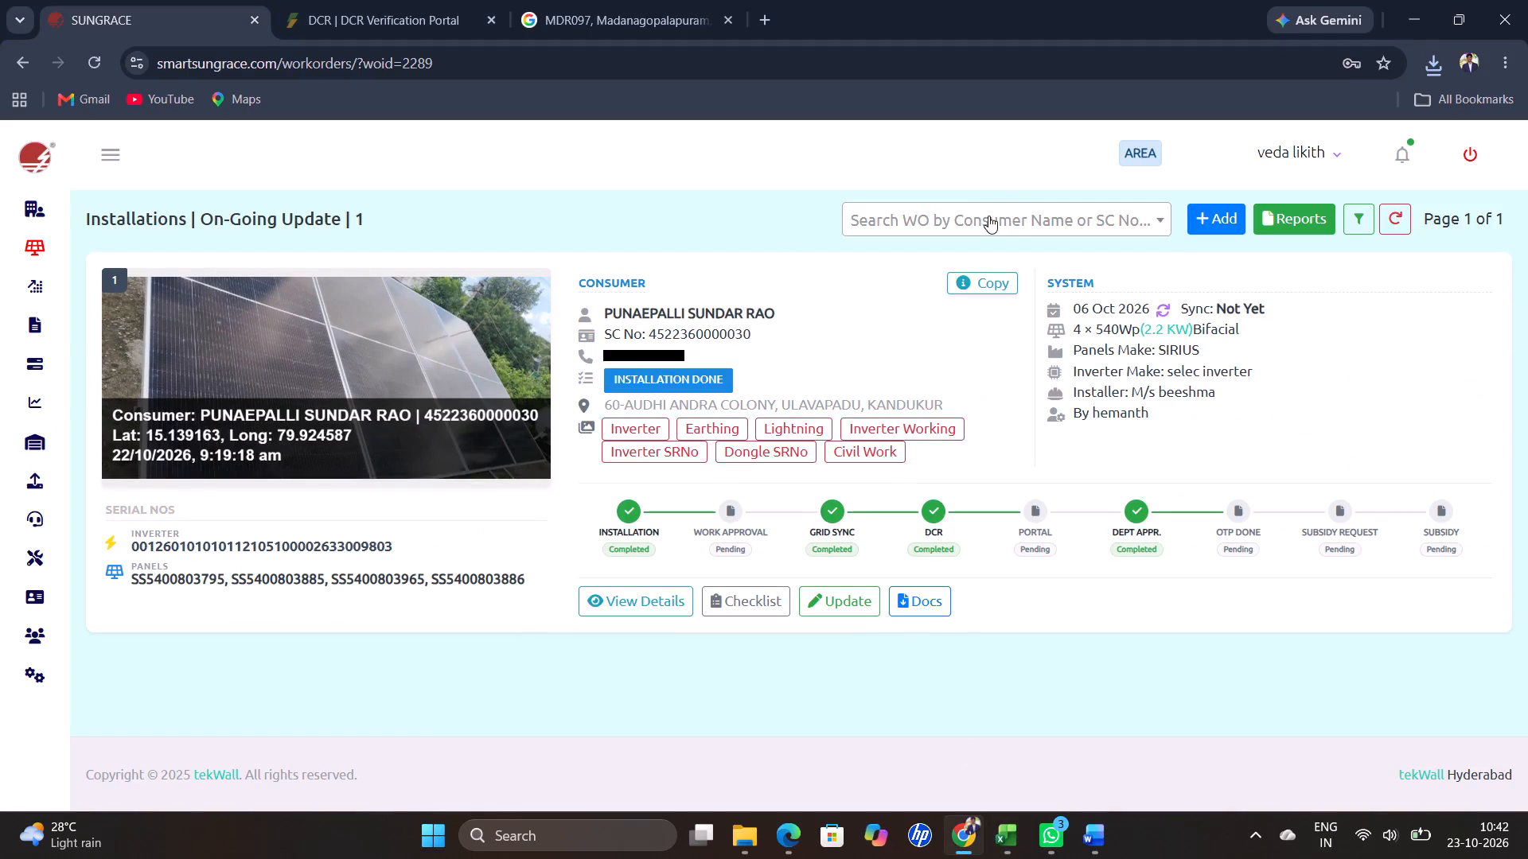
{"action": "left_click", "coordinate": [988, 216]}
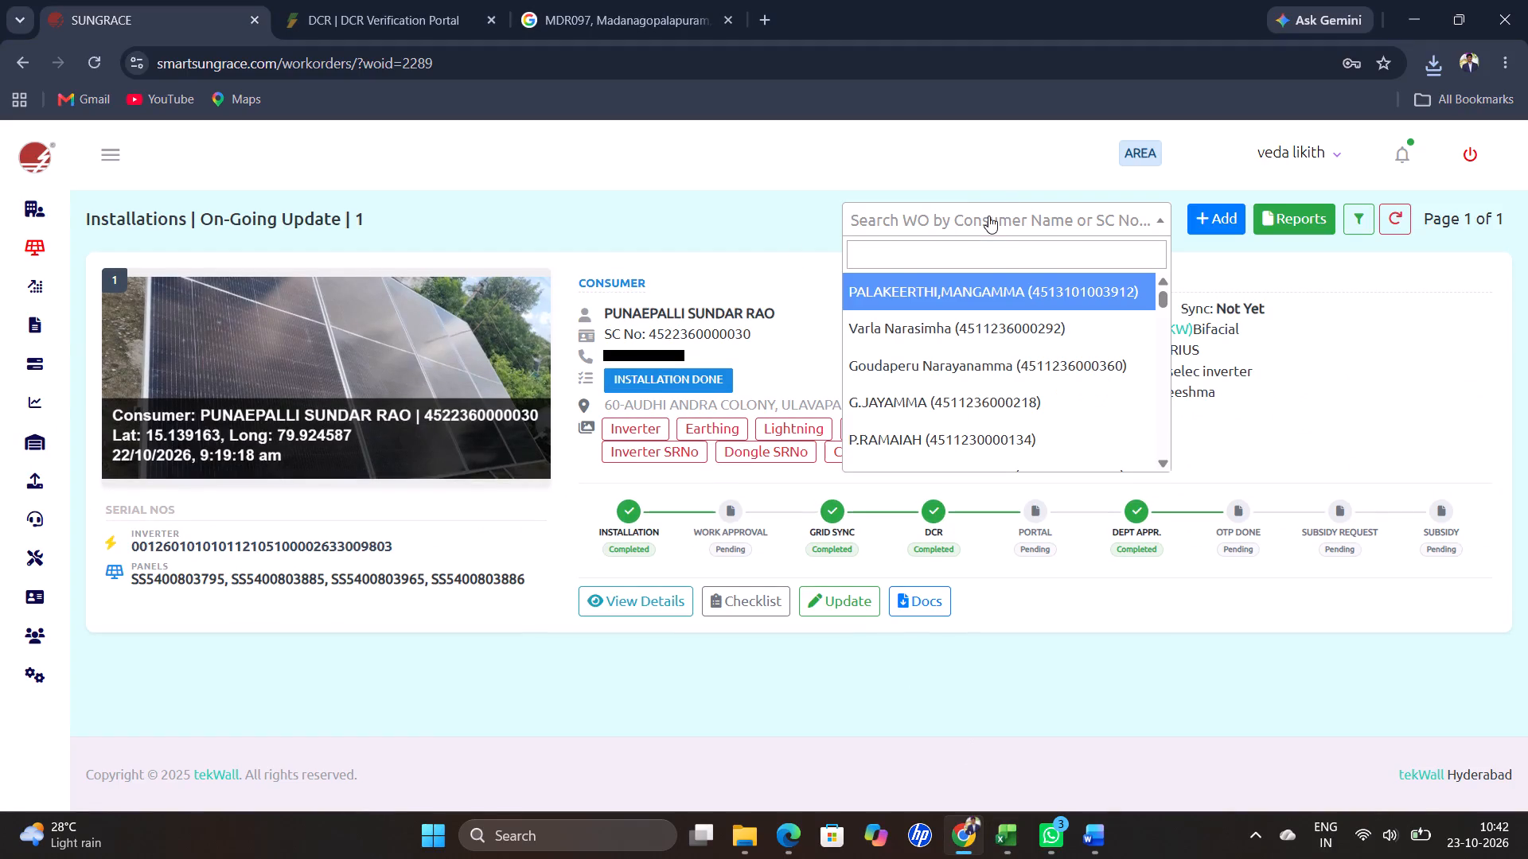
{"action": "key", "text": "ctrl+v"}
{"action": "key", "text": "Return"}
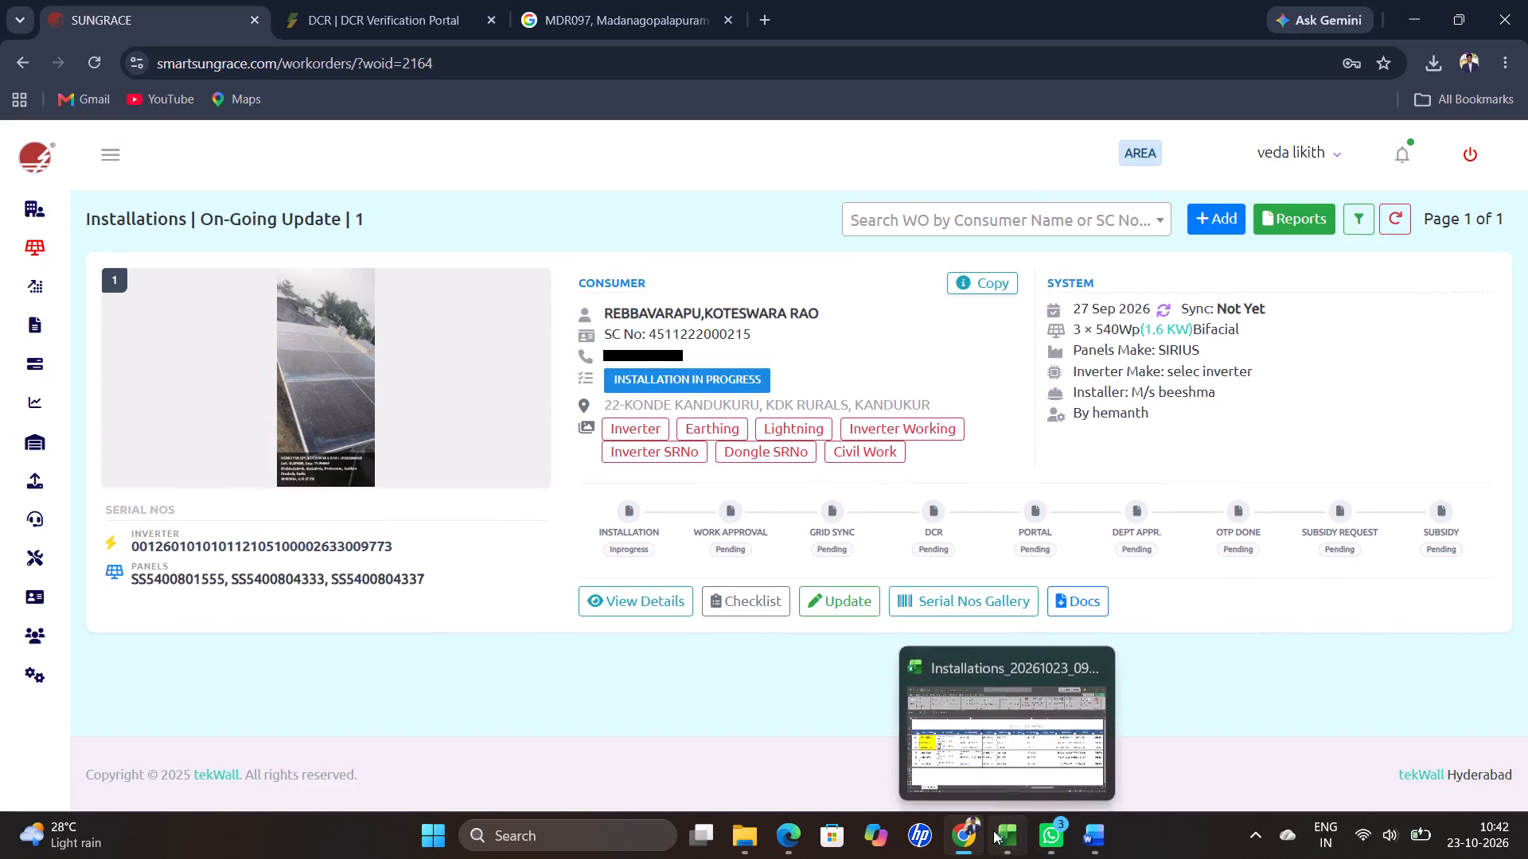
Copy the service number in row 469 of the Excel list and open its installation in SUNGRACE.
{"action": "left_click", "coordinate": [1008, 748]}
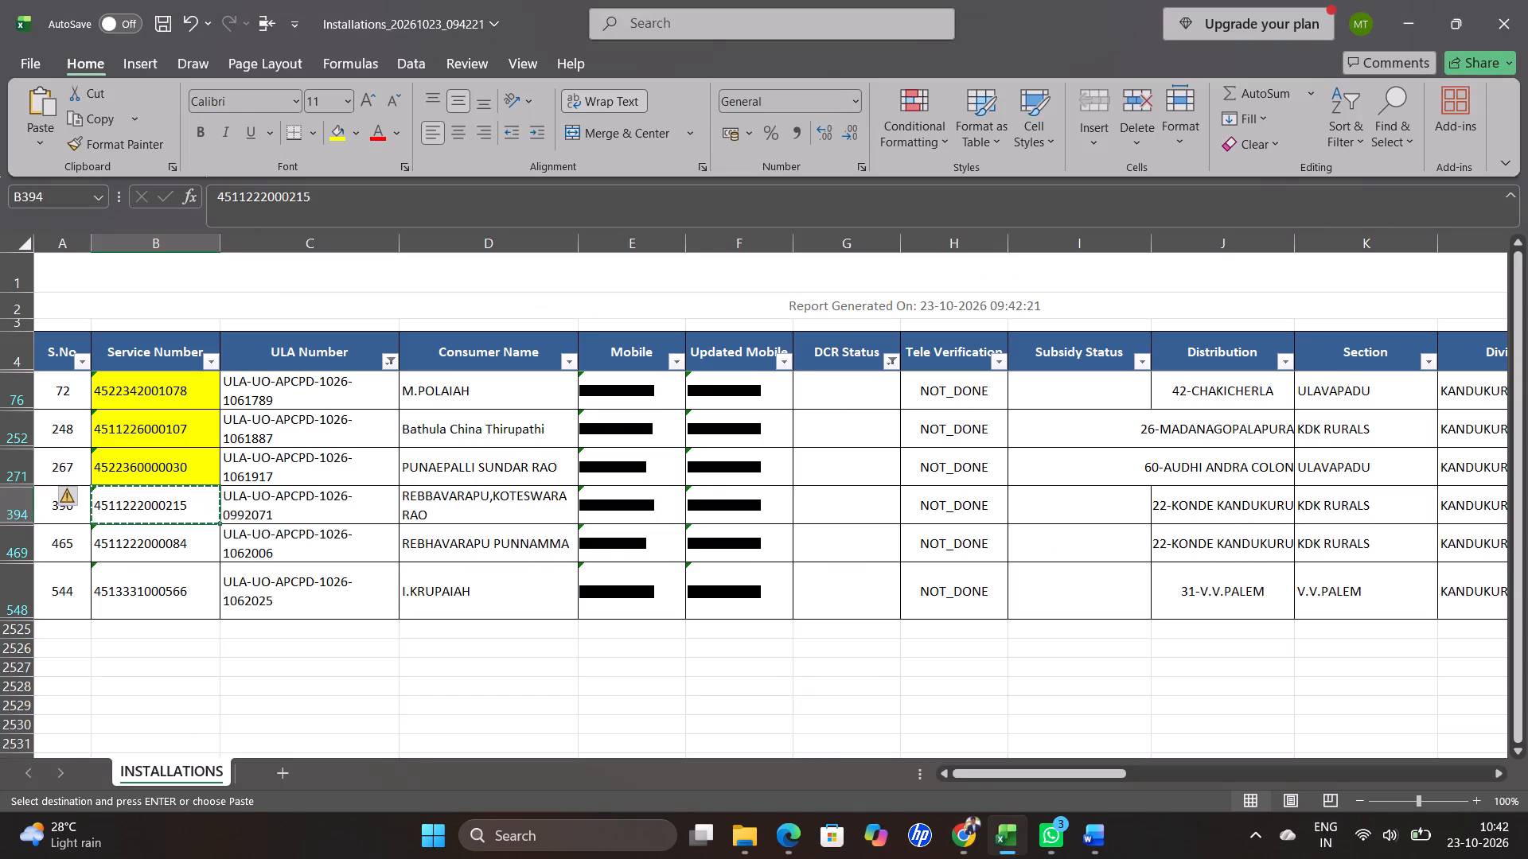
{"action": "key", "text": "Down"}
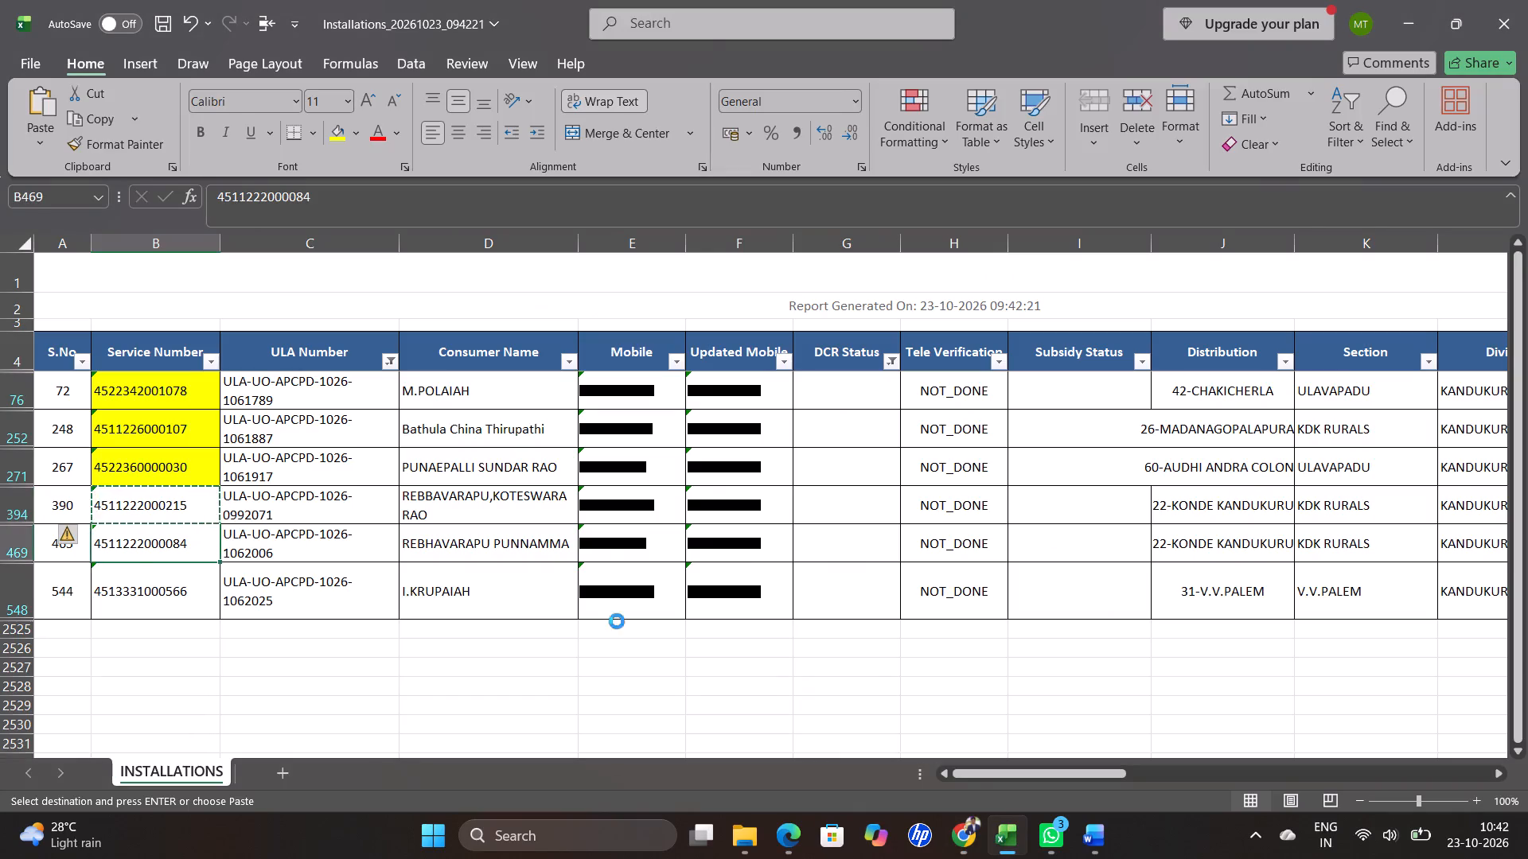
{"action": "key", "text": "ctrl+c"}
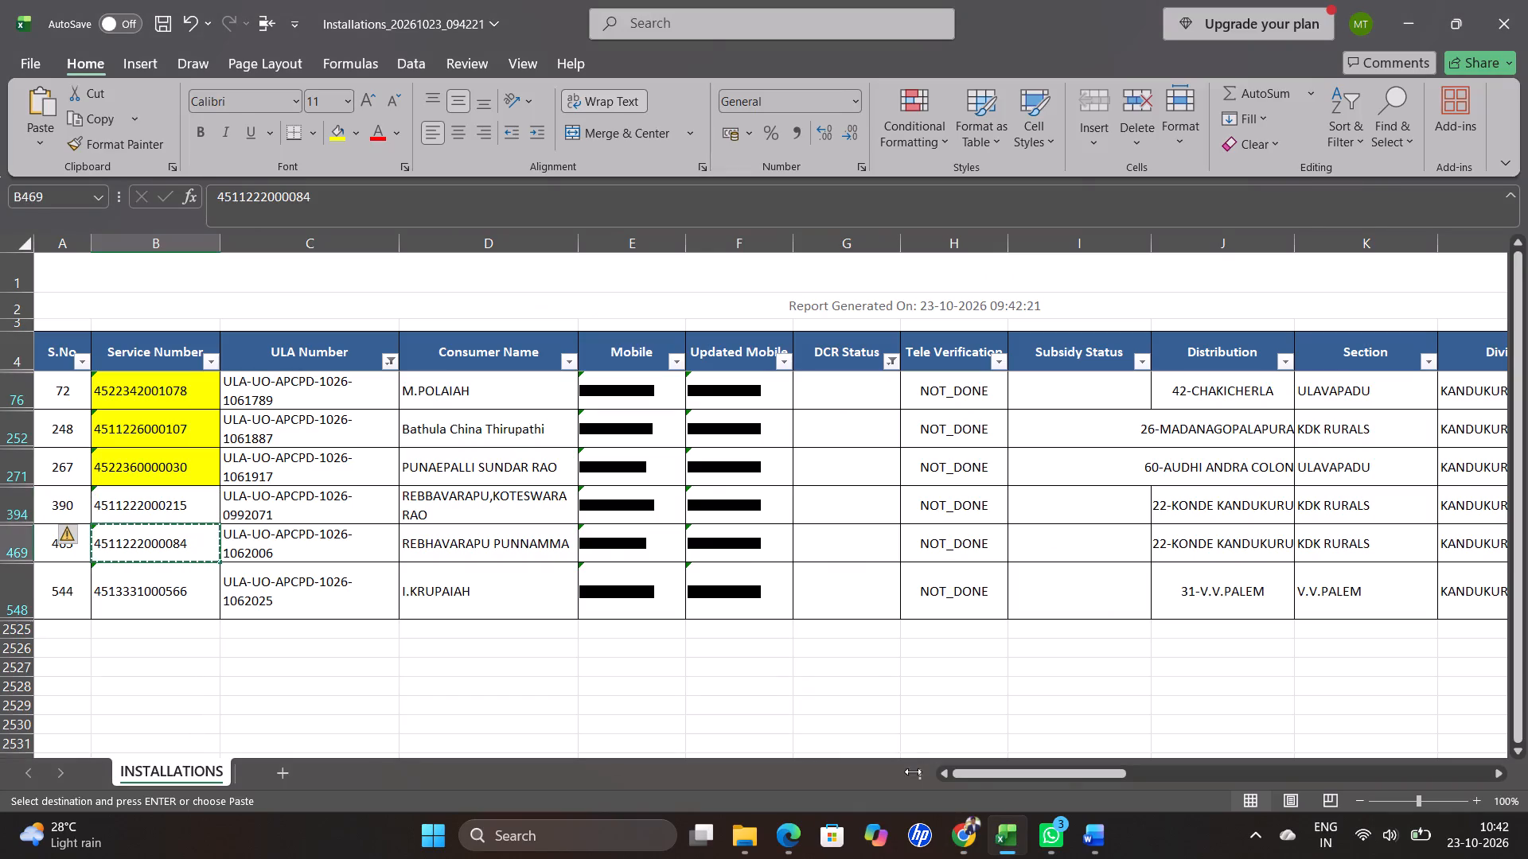
{"action": "left_click", "coordinate": [944, 752]}
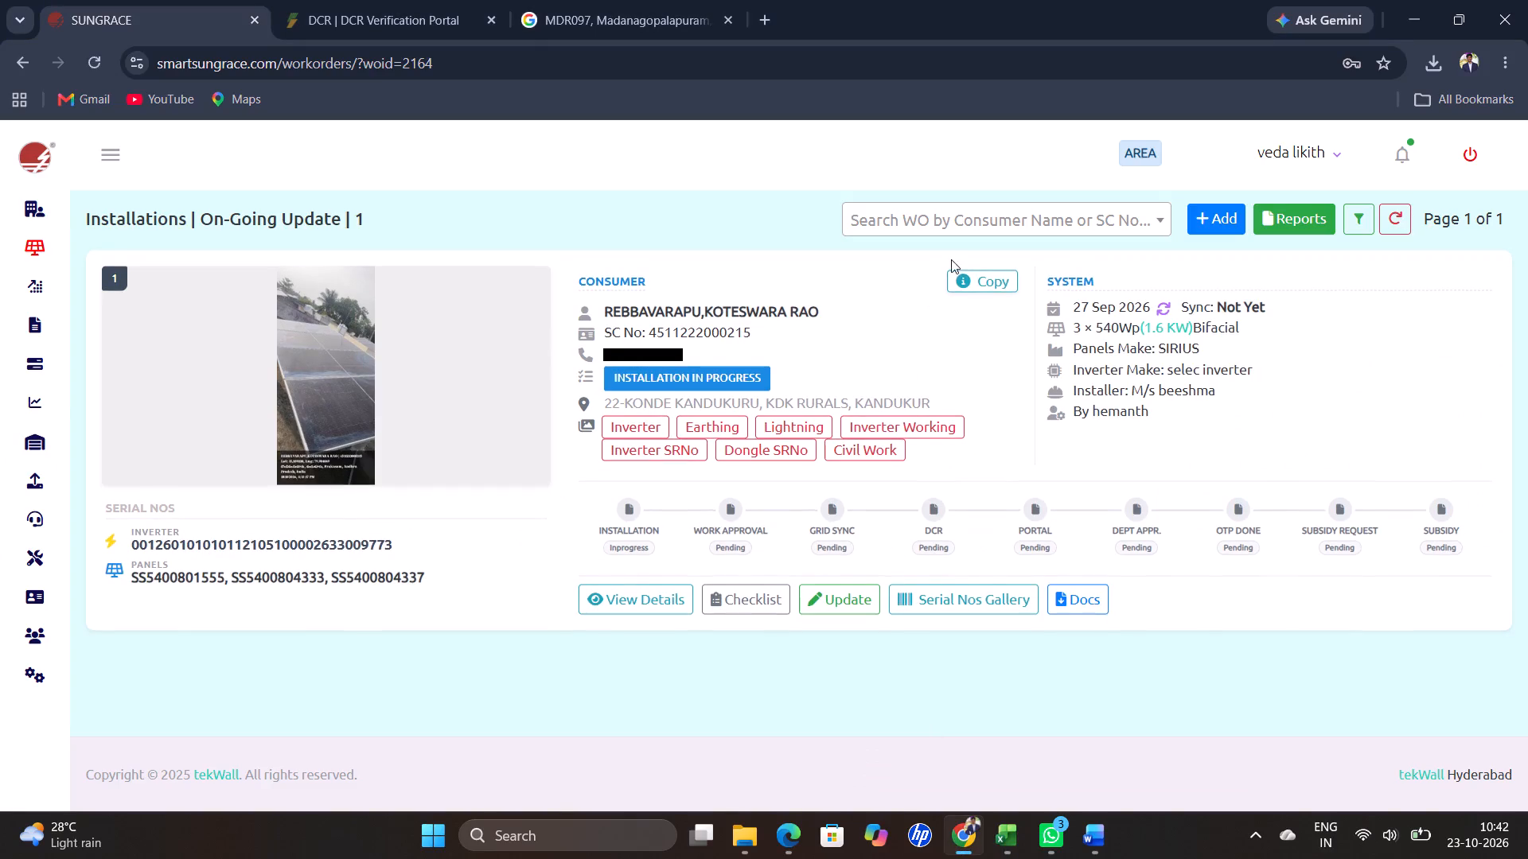
{"action": "left_click", "coordinate": [970, 224]}
{"action": "key", "text": "ctrl+v"}
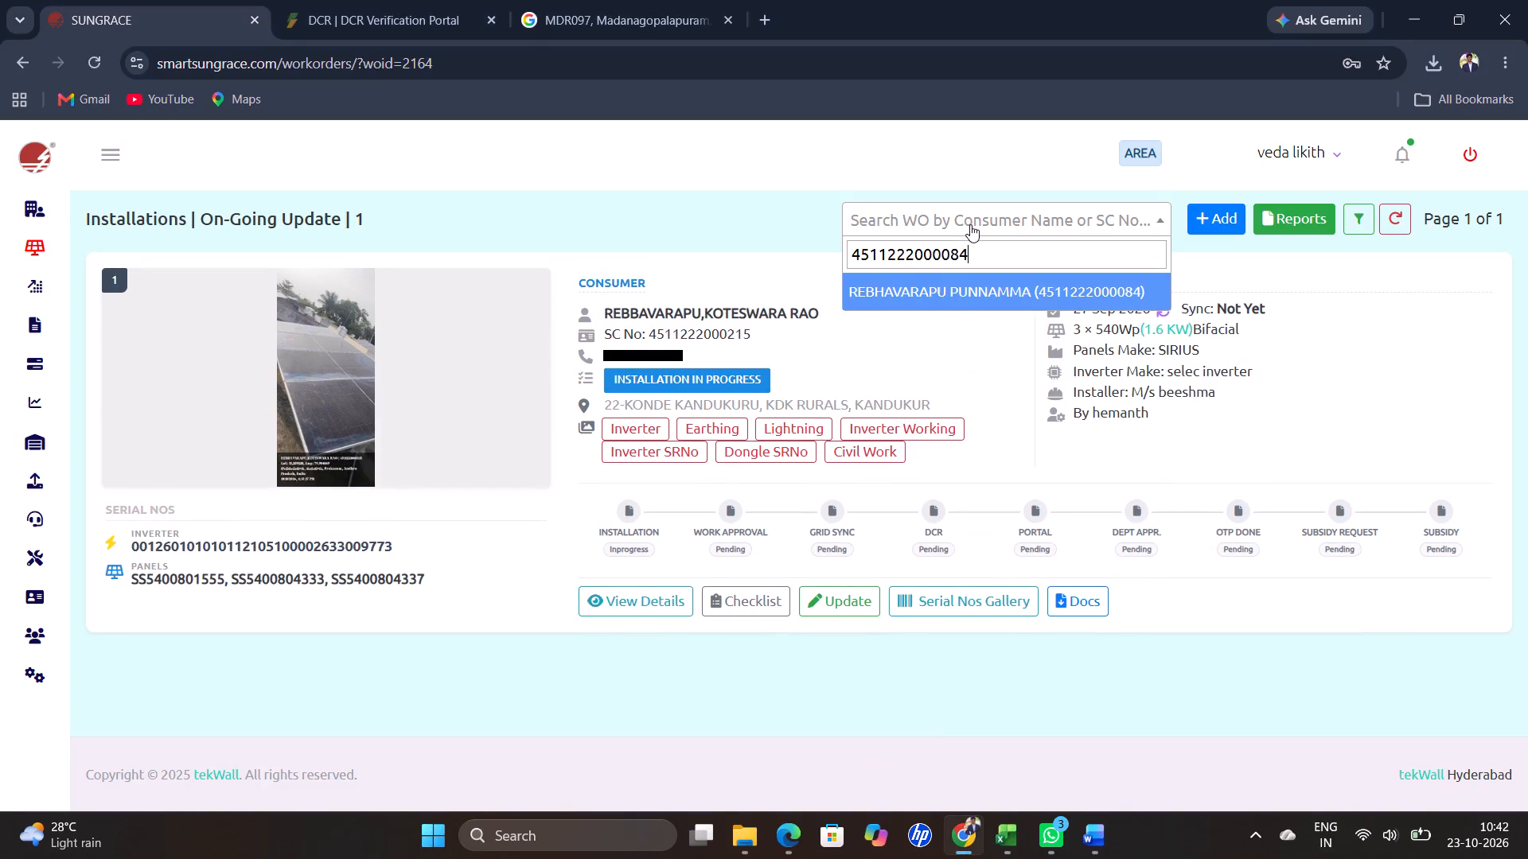
{"action": "key", "text": "Return"}
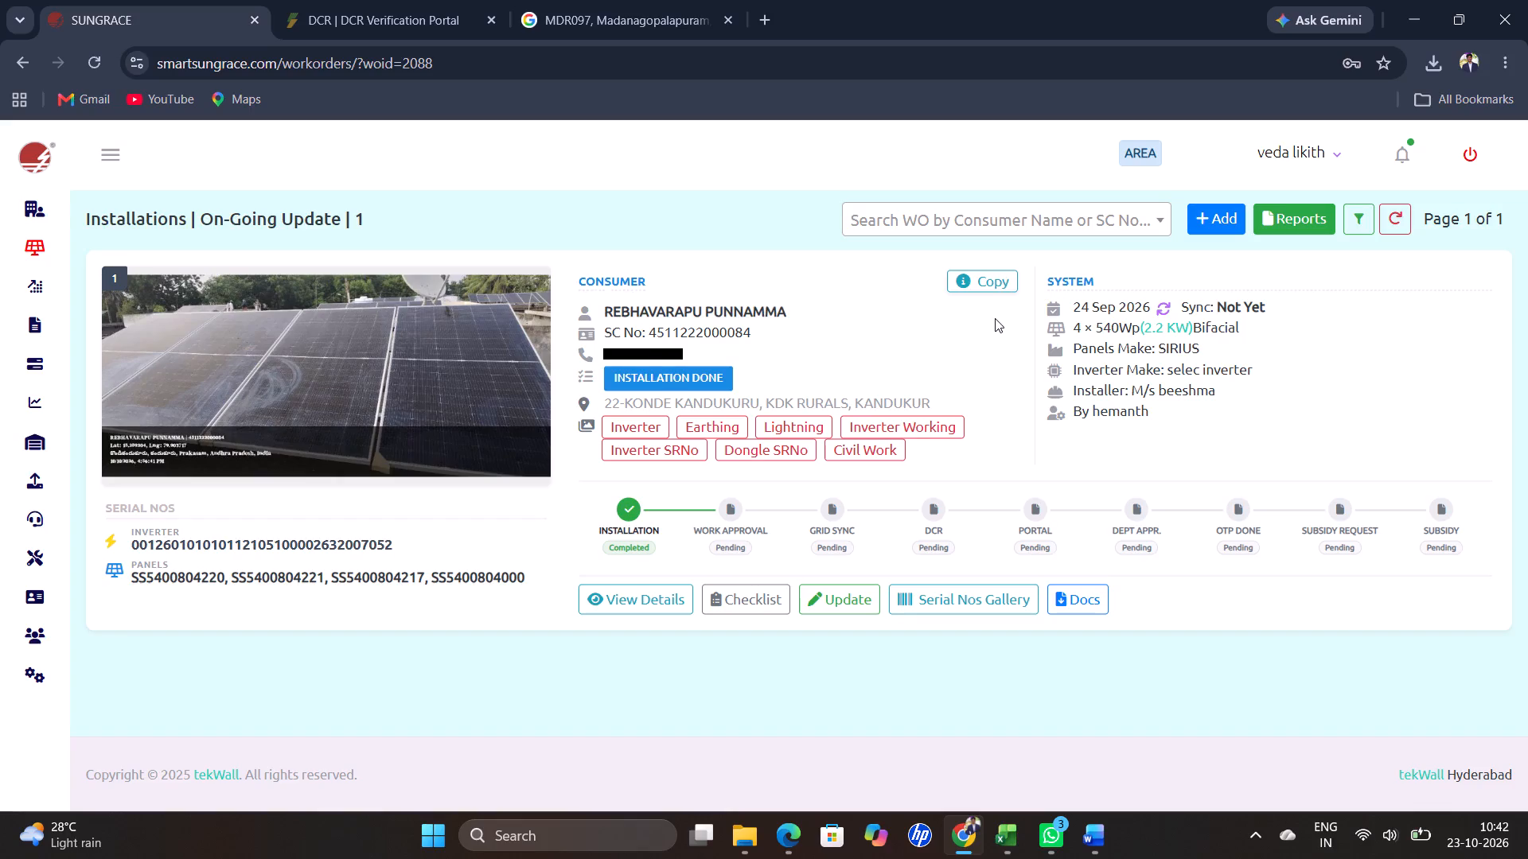
Copy the installation's ULA number and enter it as the Consumer Application Number of a new B2C entry in the DCR portal.
{"action": "left_click", "coordinate": [991, 278]}
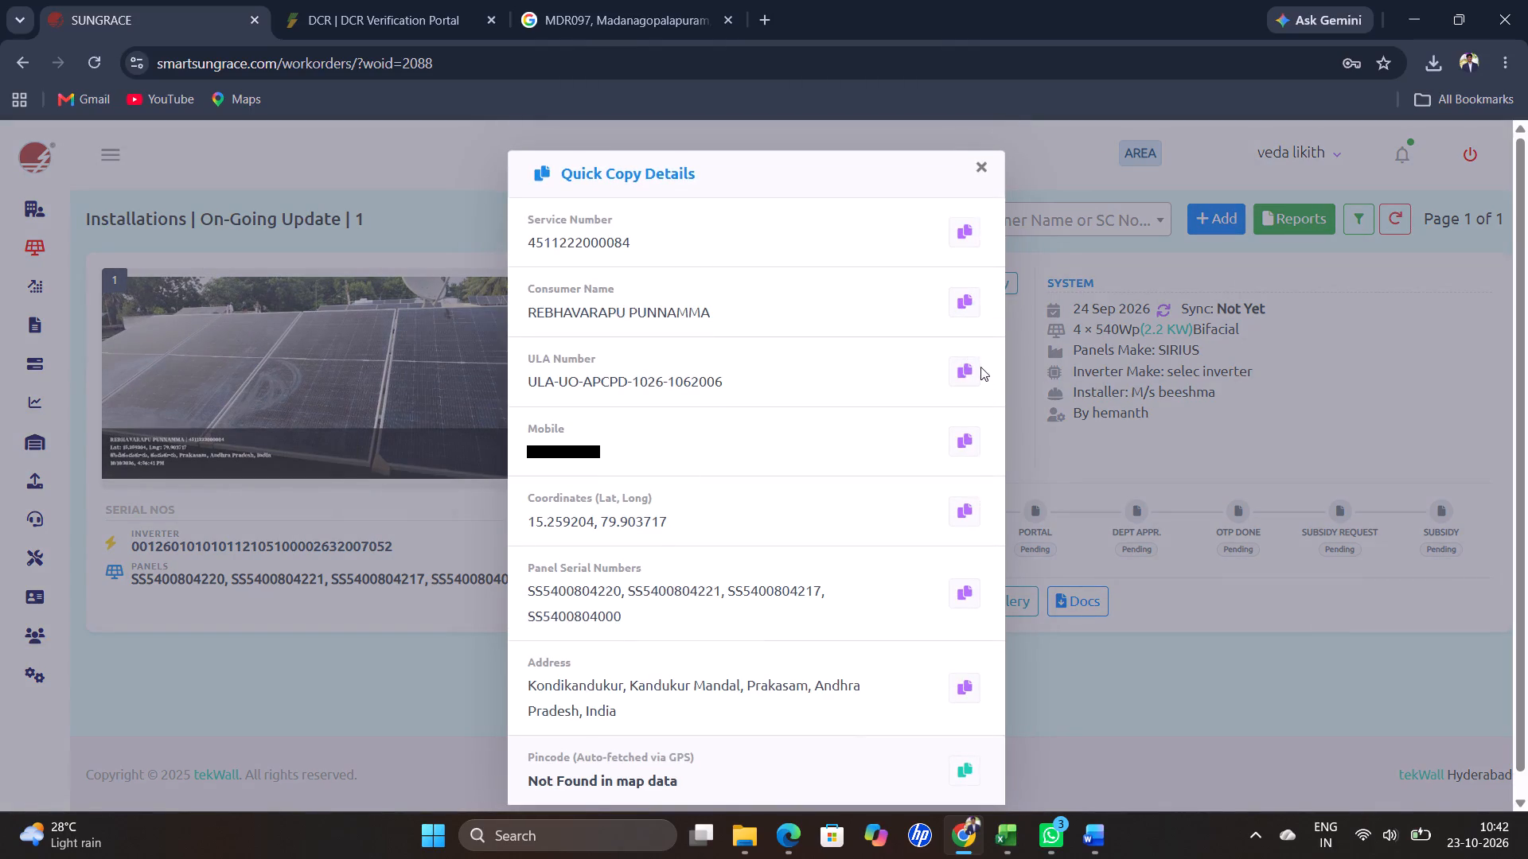
{"action": "left_click", "coordinate": [965, 375]}
{"action": "left_click_drag", "start_coordinate": [396, 0], "coordinate": [407, 28]}
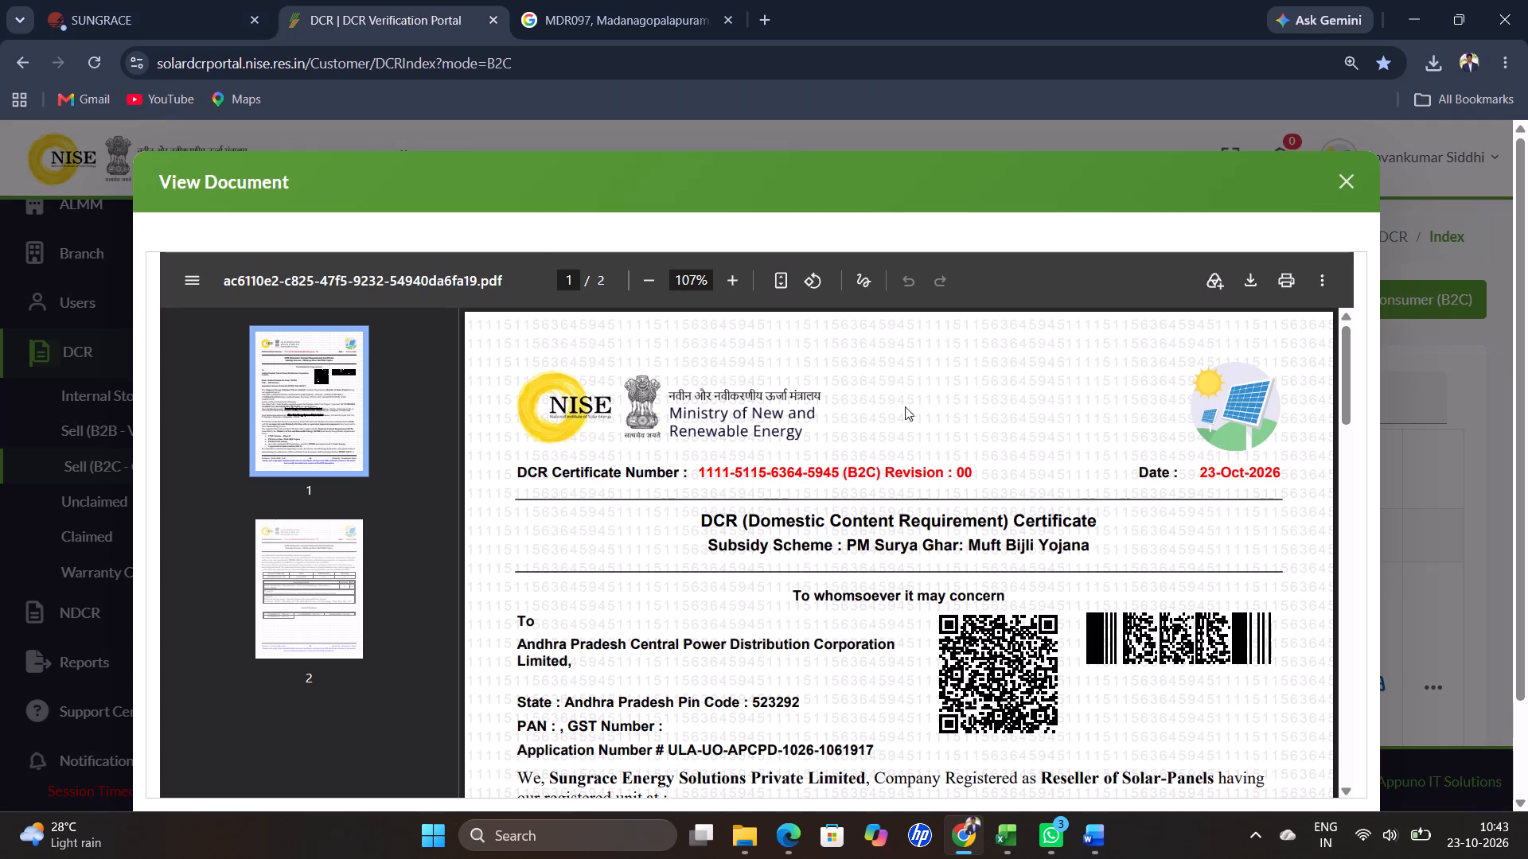
{"action": "left_click", "coordinate": [1336, 165]}
{"action": "left_click_drag", "start_coordinate": [1329, 291], "coordinate": [1329, 300]}
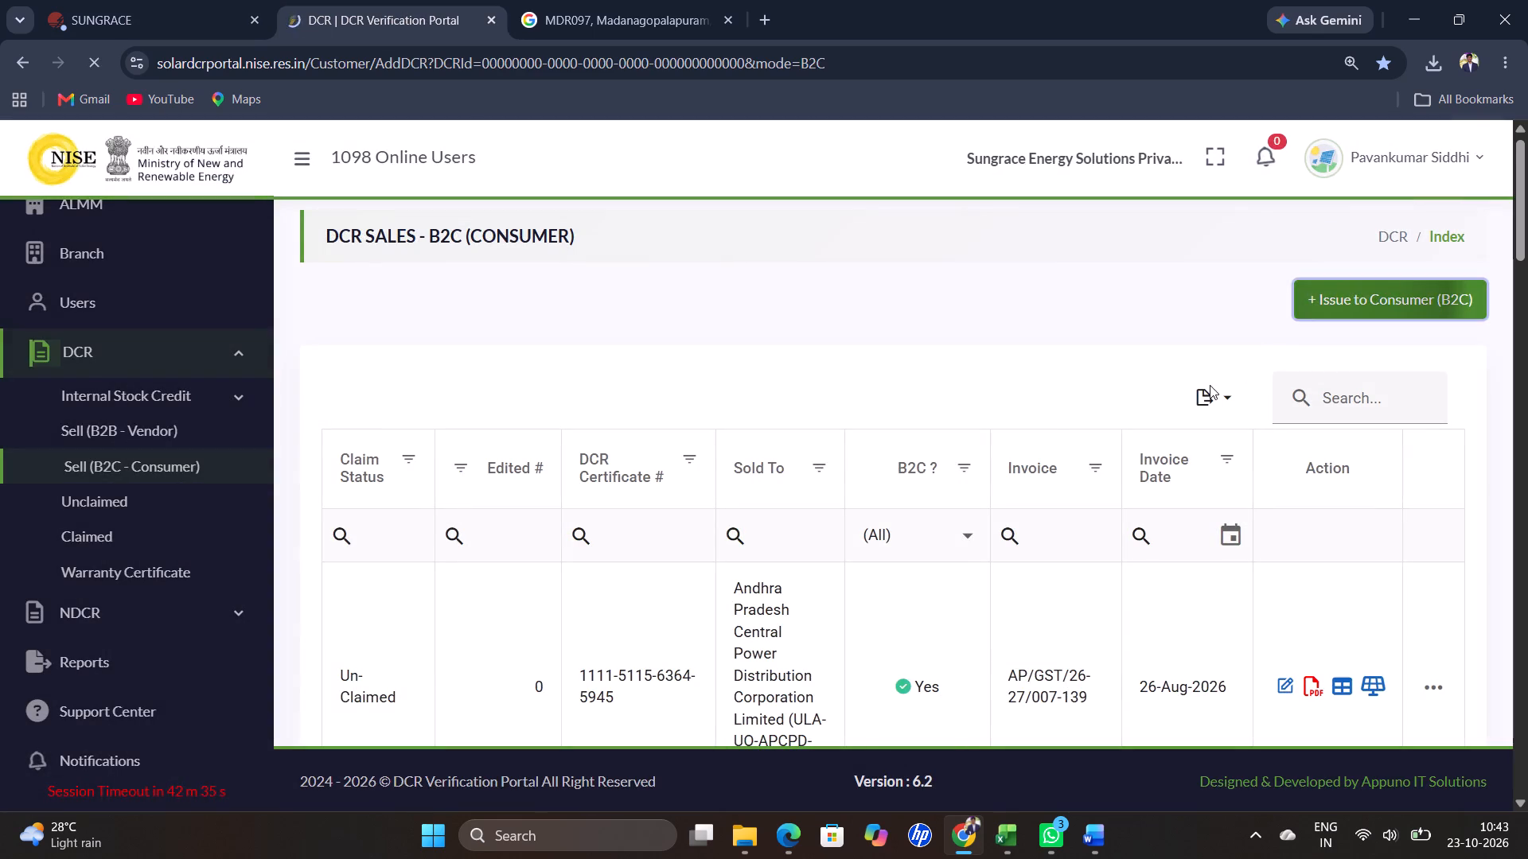
{"action": "left_click", "coordinate": [786, 446]}
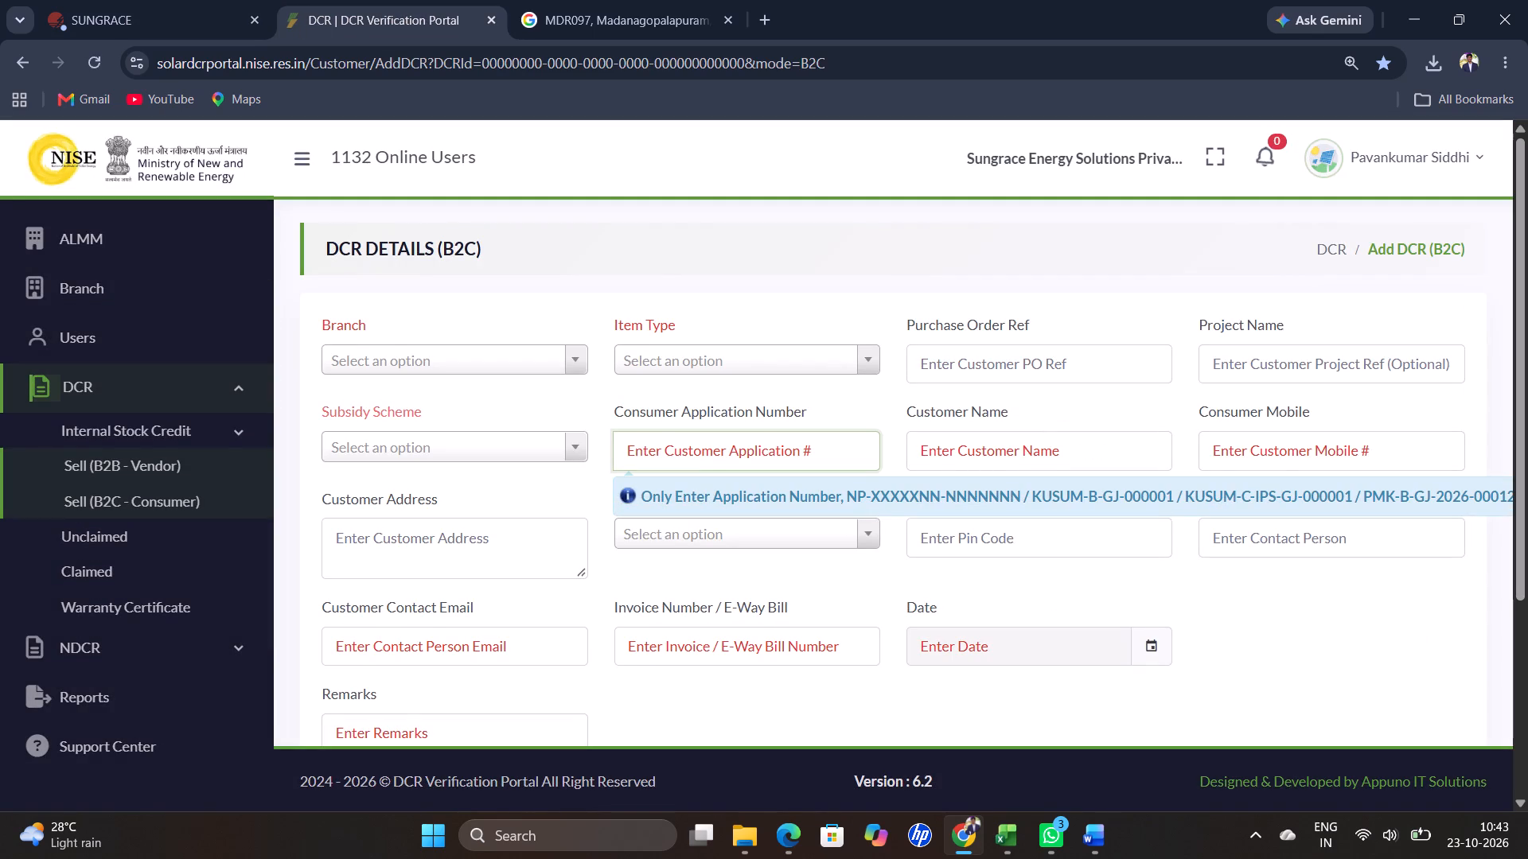
{"action": "key", "text": "ctrl+v"}
Set the branch to Andhra Pradesh, the subsidy scheme to PM Surya Ghar: Muft Bijli Yojana, and the item type to Solar Panels.
{"action": "left_click", "coordinate": [423, 360]}
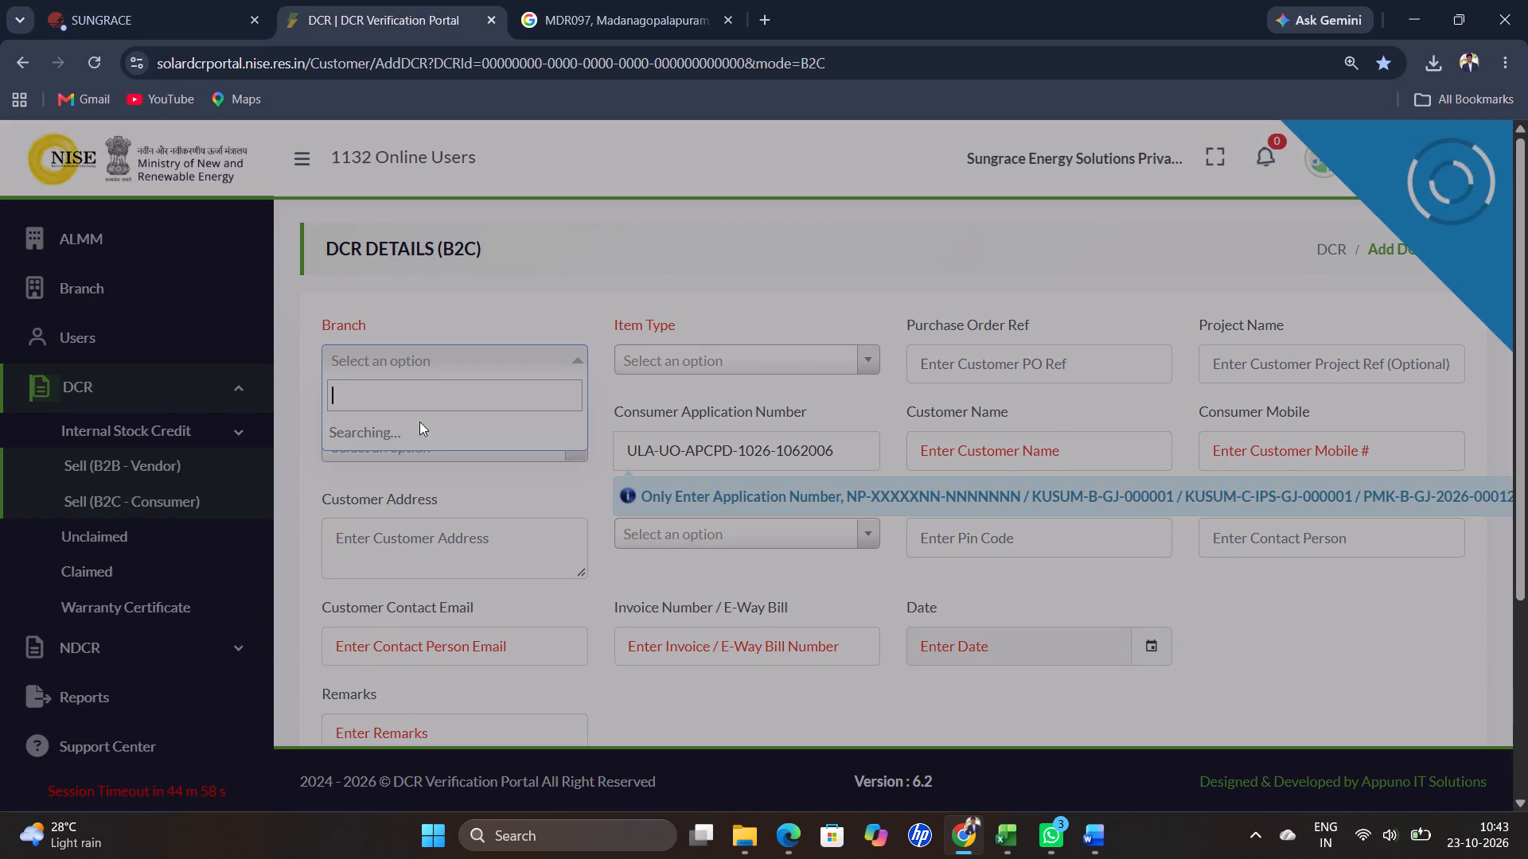
{"action": "left_click", "coordinate": [424, 432]}
{"action": "left_click", "coordinate": [419, 443]}
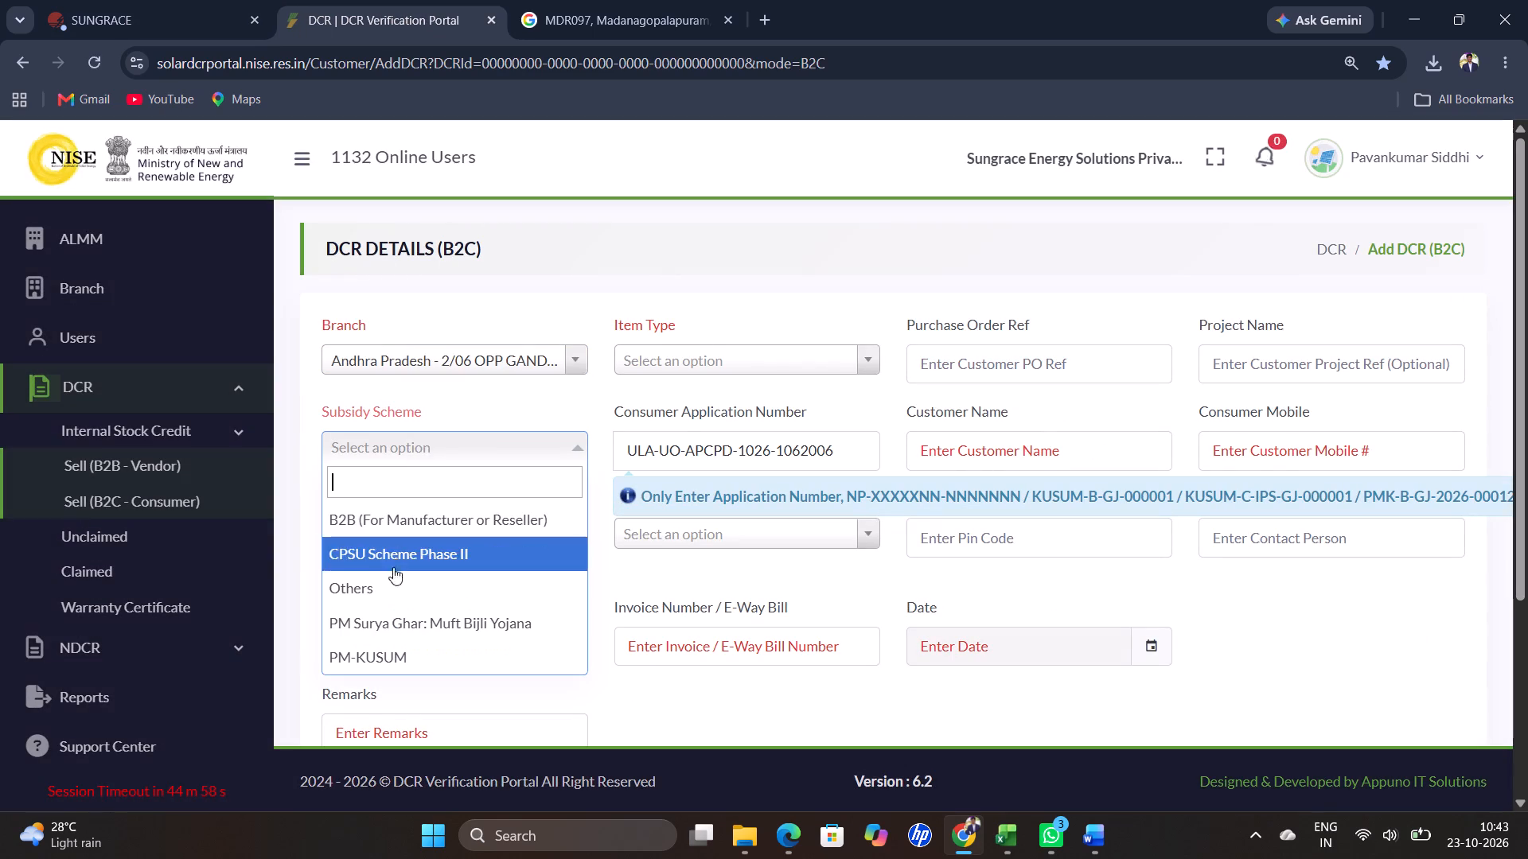
{"action": "left_click", "coordinate": [381, 612]}
{"action": "left_click", "coordinate": [641, 357]}
{"action": "left_click", "coordinate": [633, 430]}
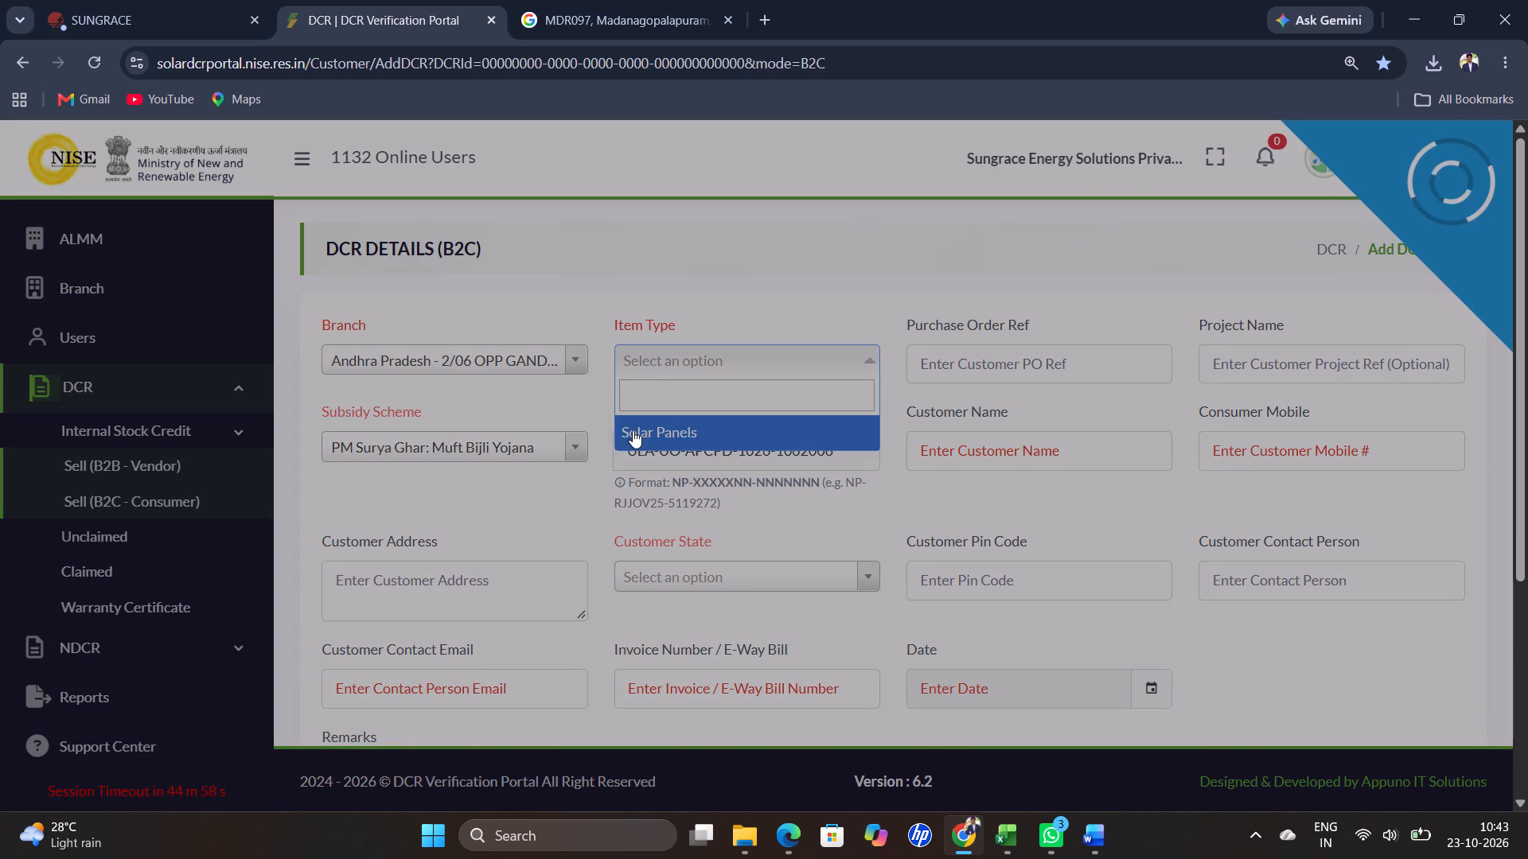
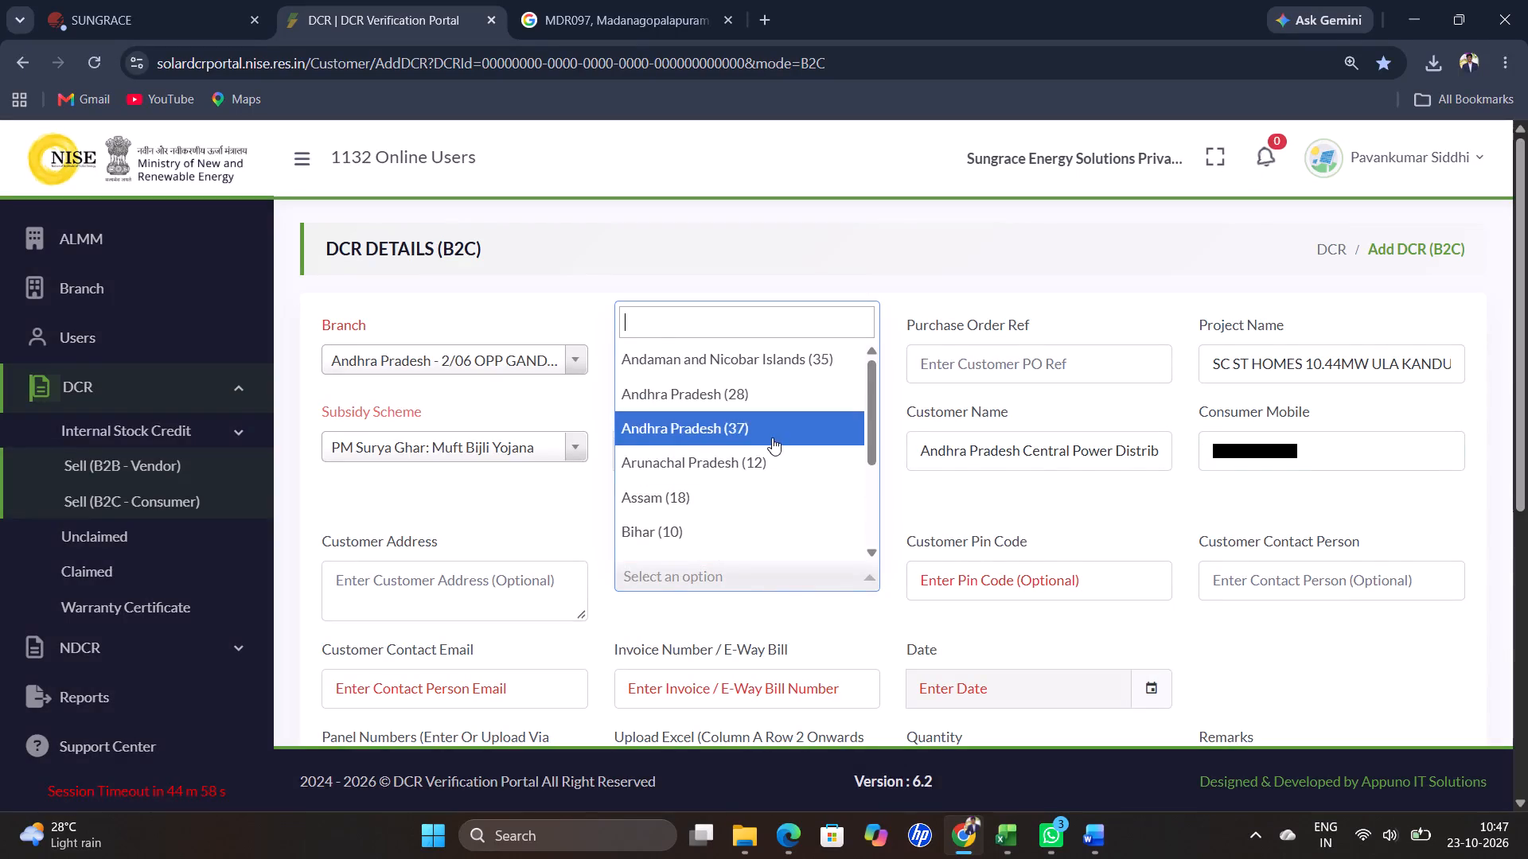
{"action": "left_click", "coordinate": [773, 436]}
{"action": "scroll", "coordinate": [776, 443], "scroll_direction": "down", "scroll_amount": 2}
{"action": "left_click", "coordinate": [580, 488]}
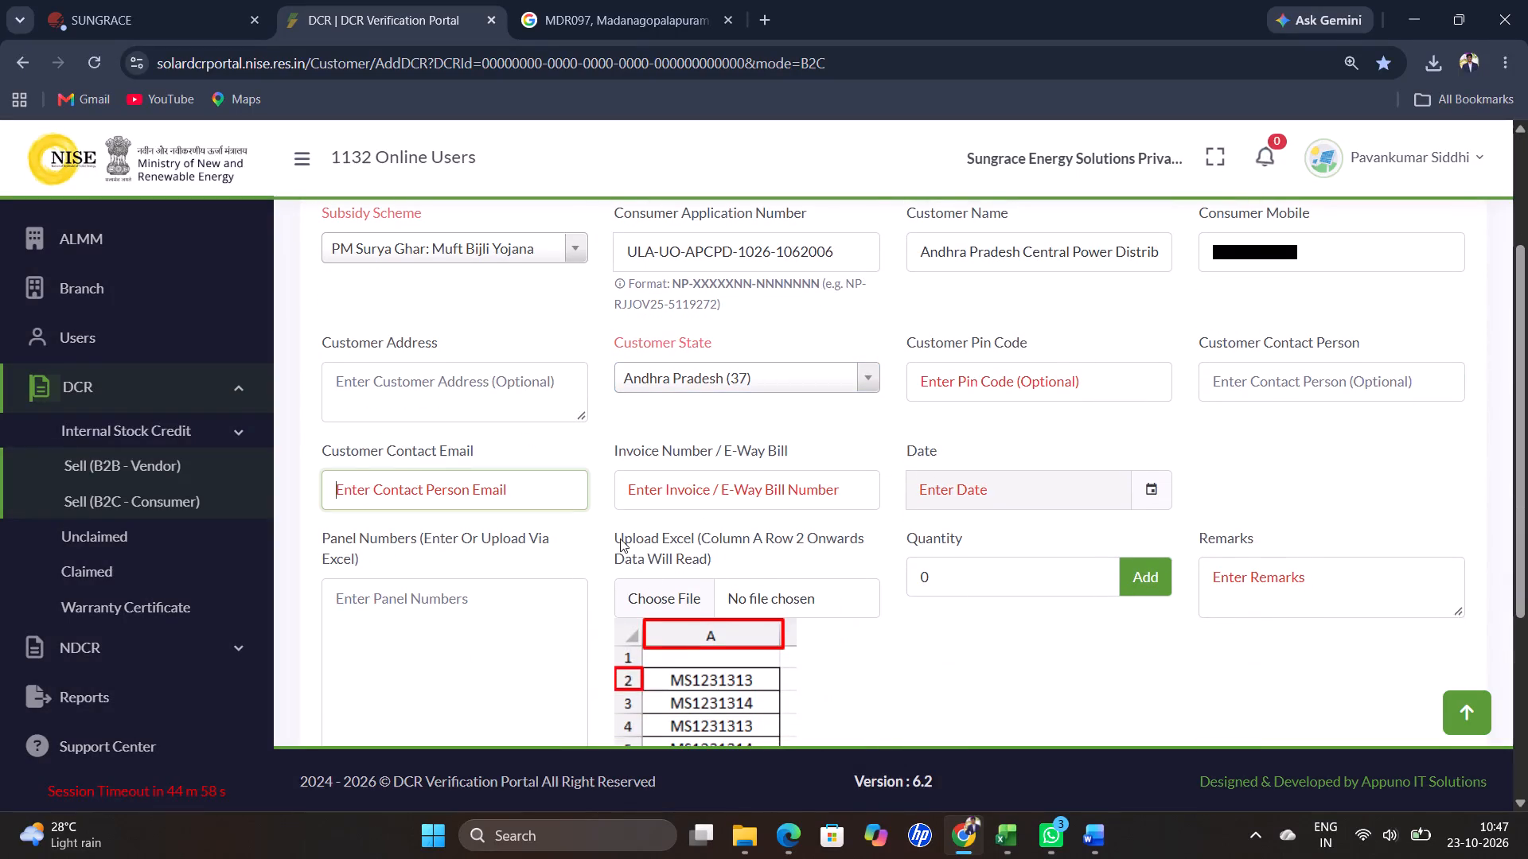
{"action": "left_click", "coordinate": [1078, 788]}
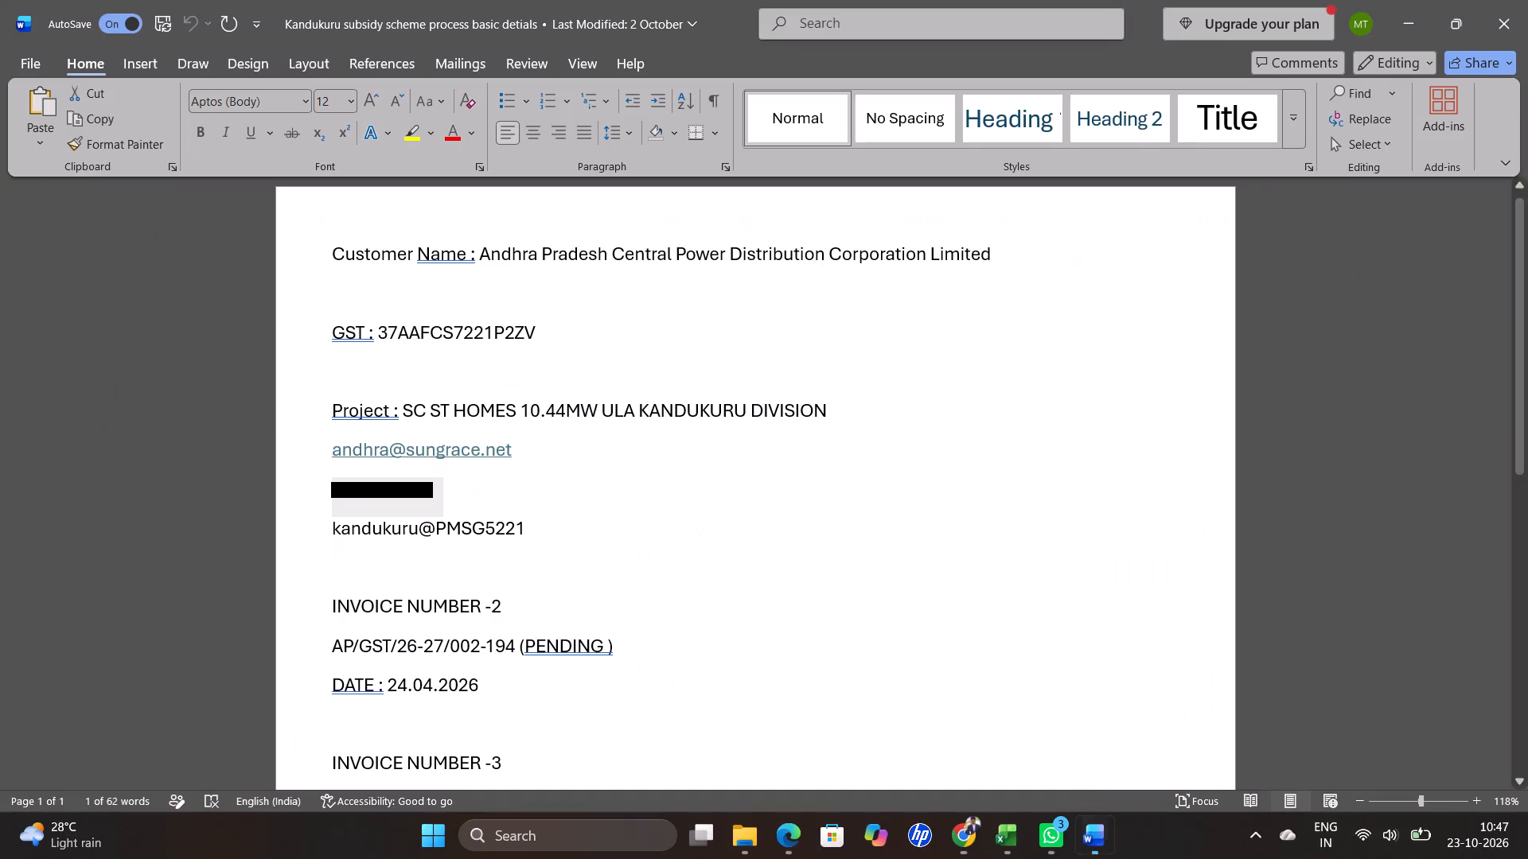
Copy the contact email address from the Word details document into the DCR entry's Customer Contact Email.
{"action": "left_click_drag", "start_coordinate": [318, 452], "coordinate": [431, 451]}
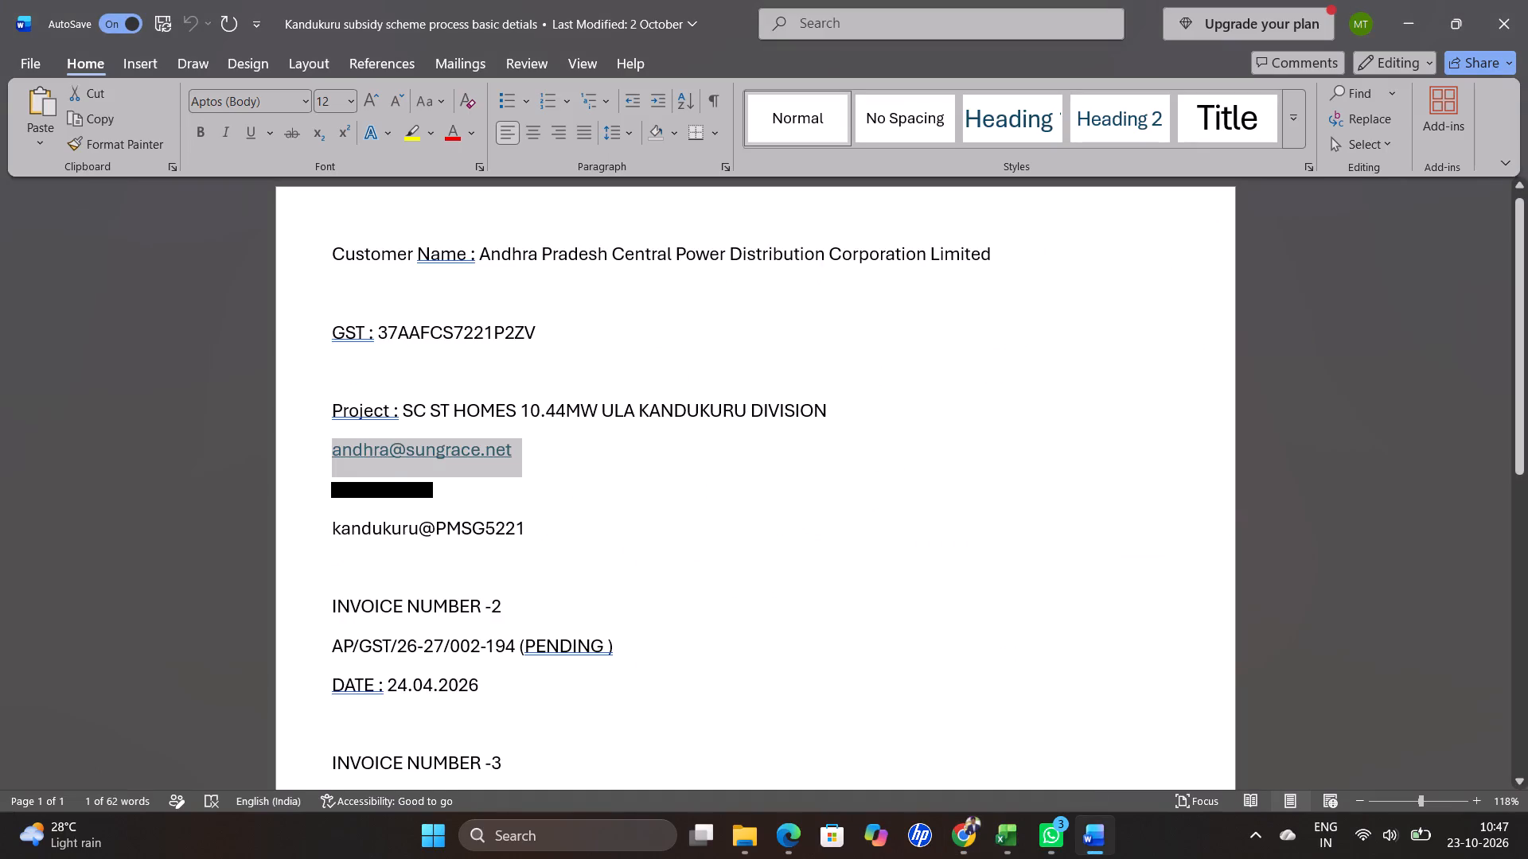
{"action": "left_click_drag", "start_coordinate": [431, 451], "coordinate": [523, 453]}
{"action": "left_click", "coordinate": [523, 453]}
{"action": "left_click_drag", "start_coordinate": [523, 453], "coordinate": [427, 446]}
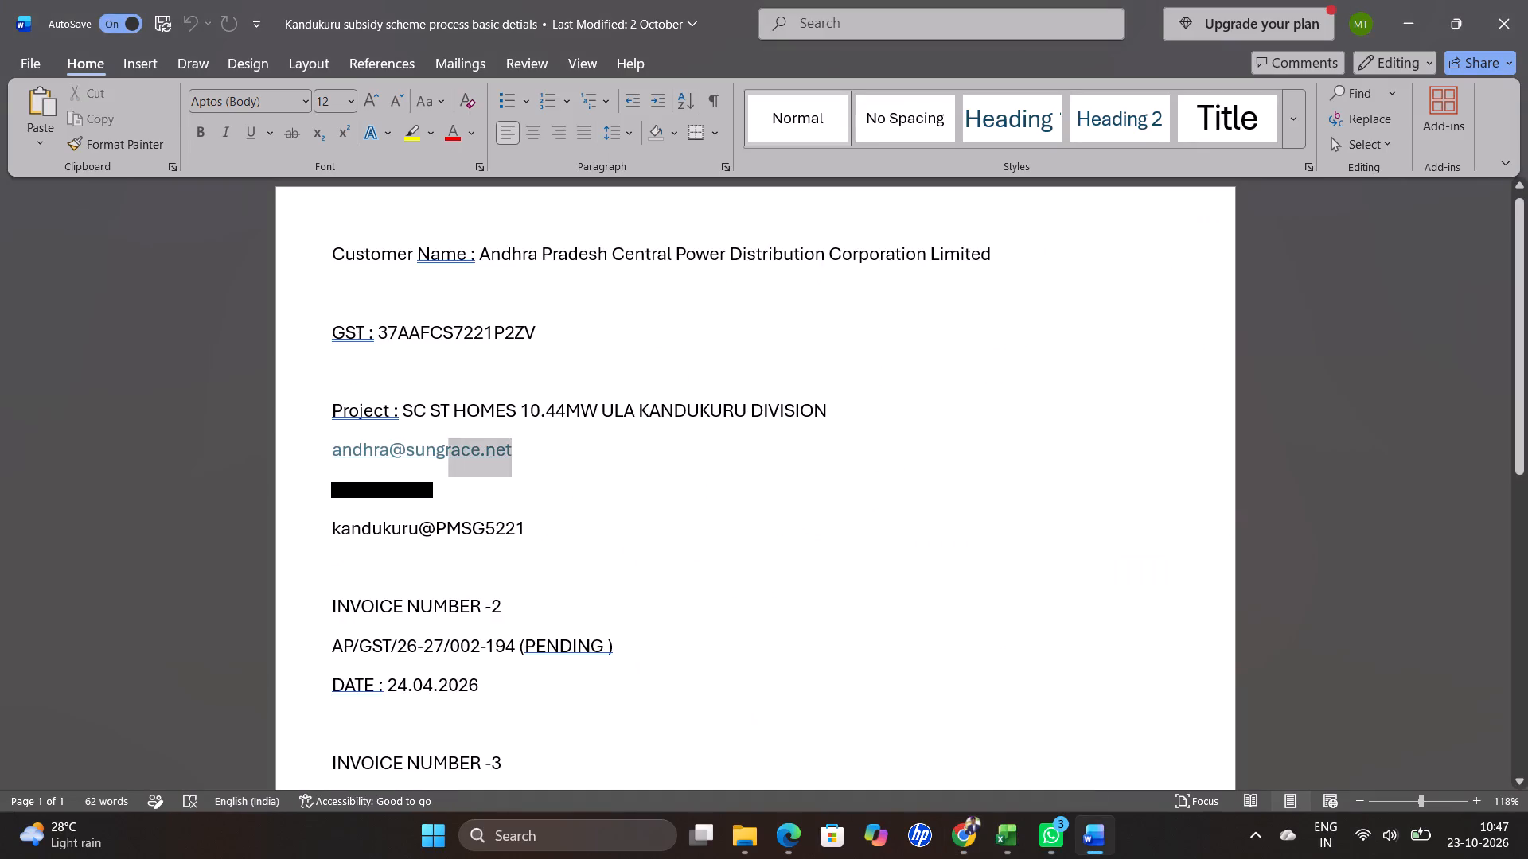
{"action": "left_click_drag", "start_coordinate": [427, 446], "coordinate": [310, 446]}
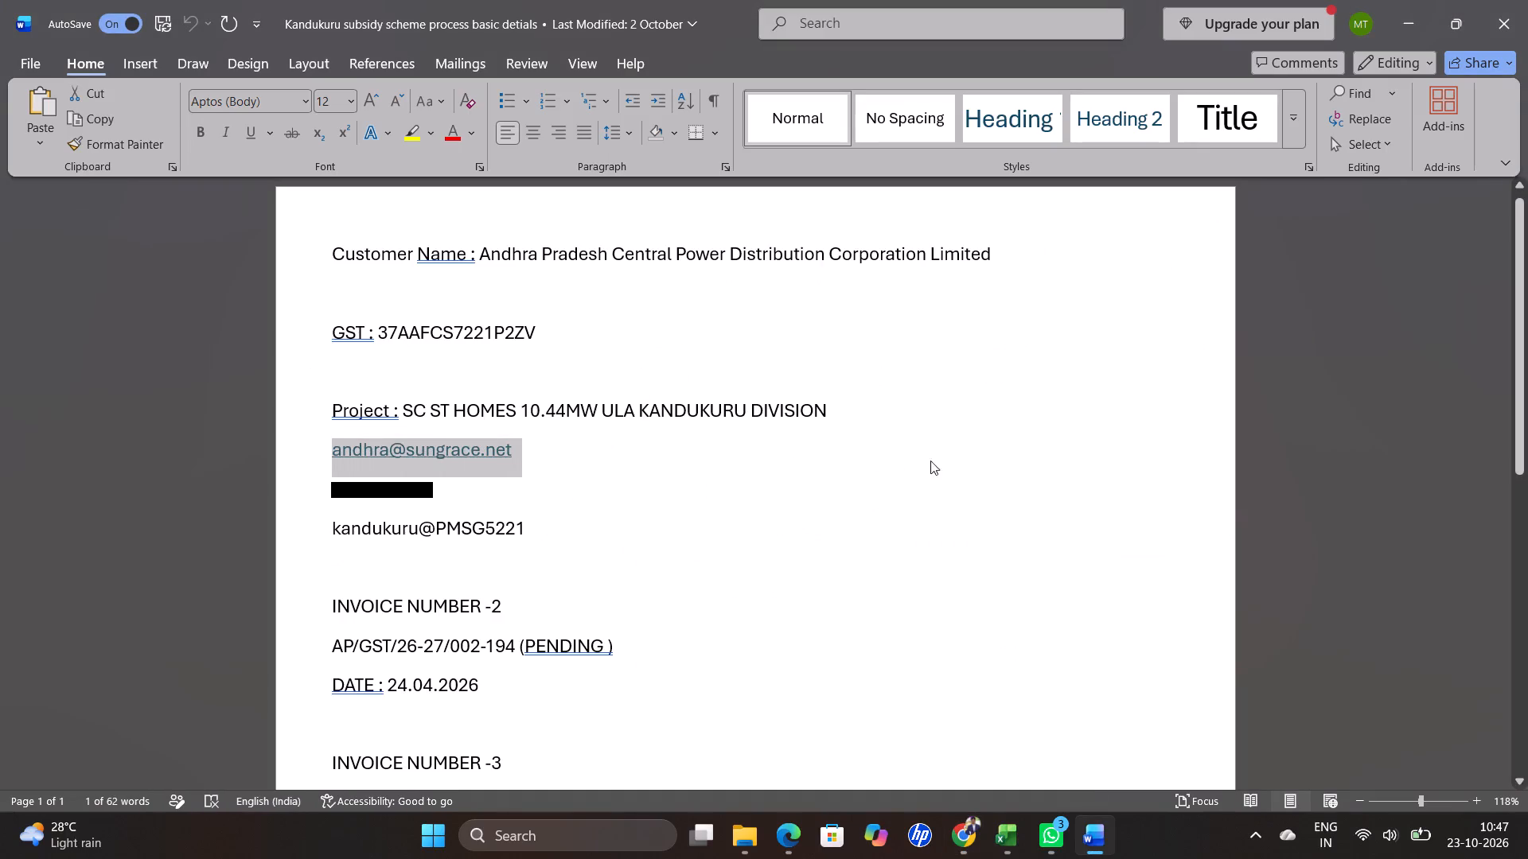
{"action": "key", "text": "ctrl+c"}
{"action": "key", "text": "ctrl+c"}
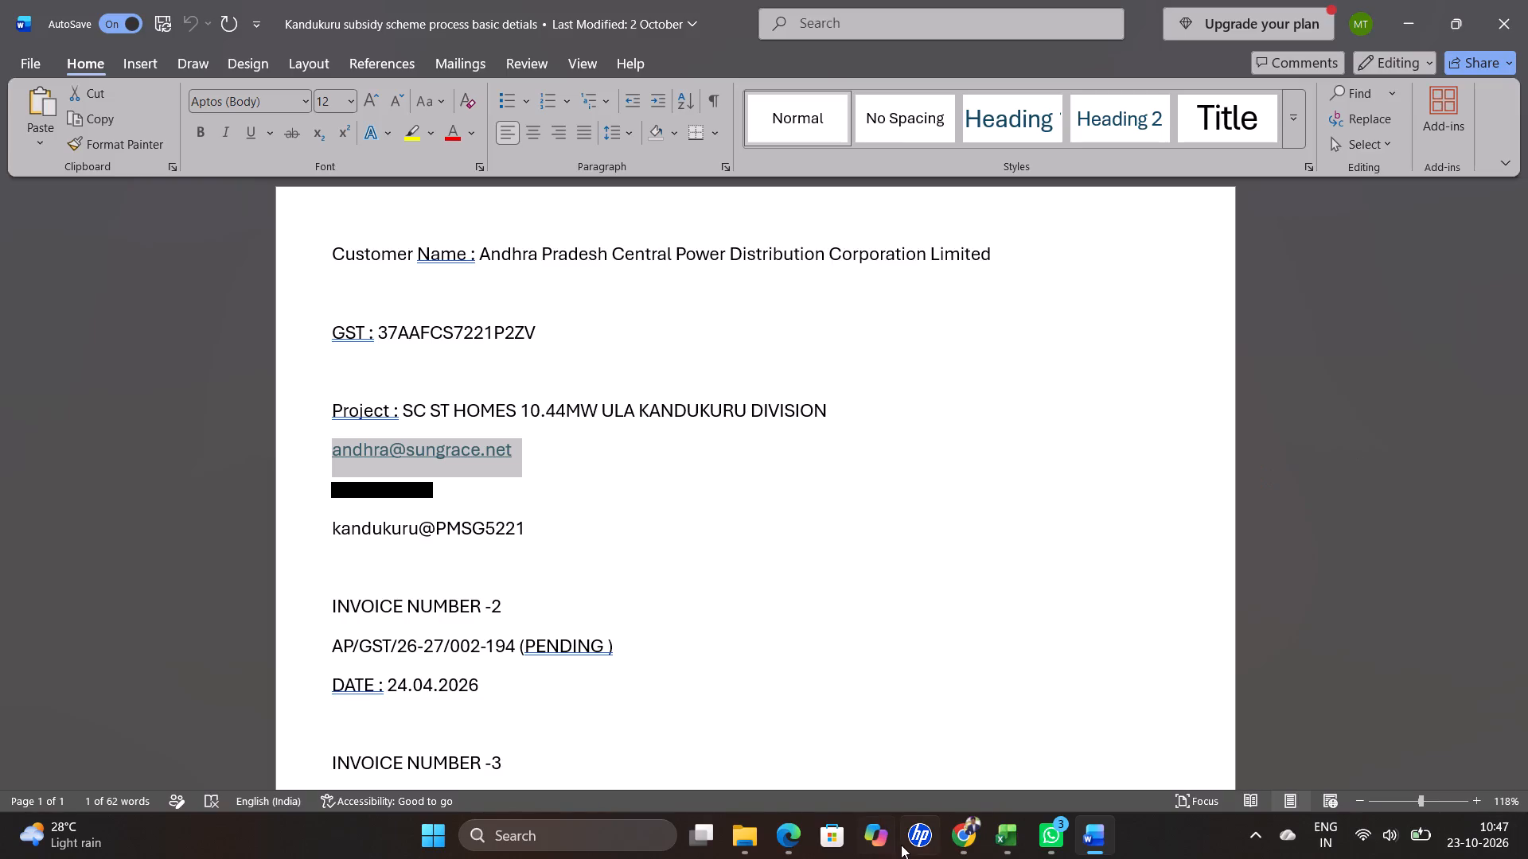
{"action": "left_click", "coordinate": [984, 755]}
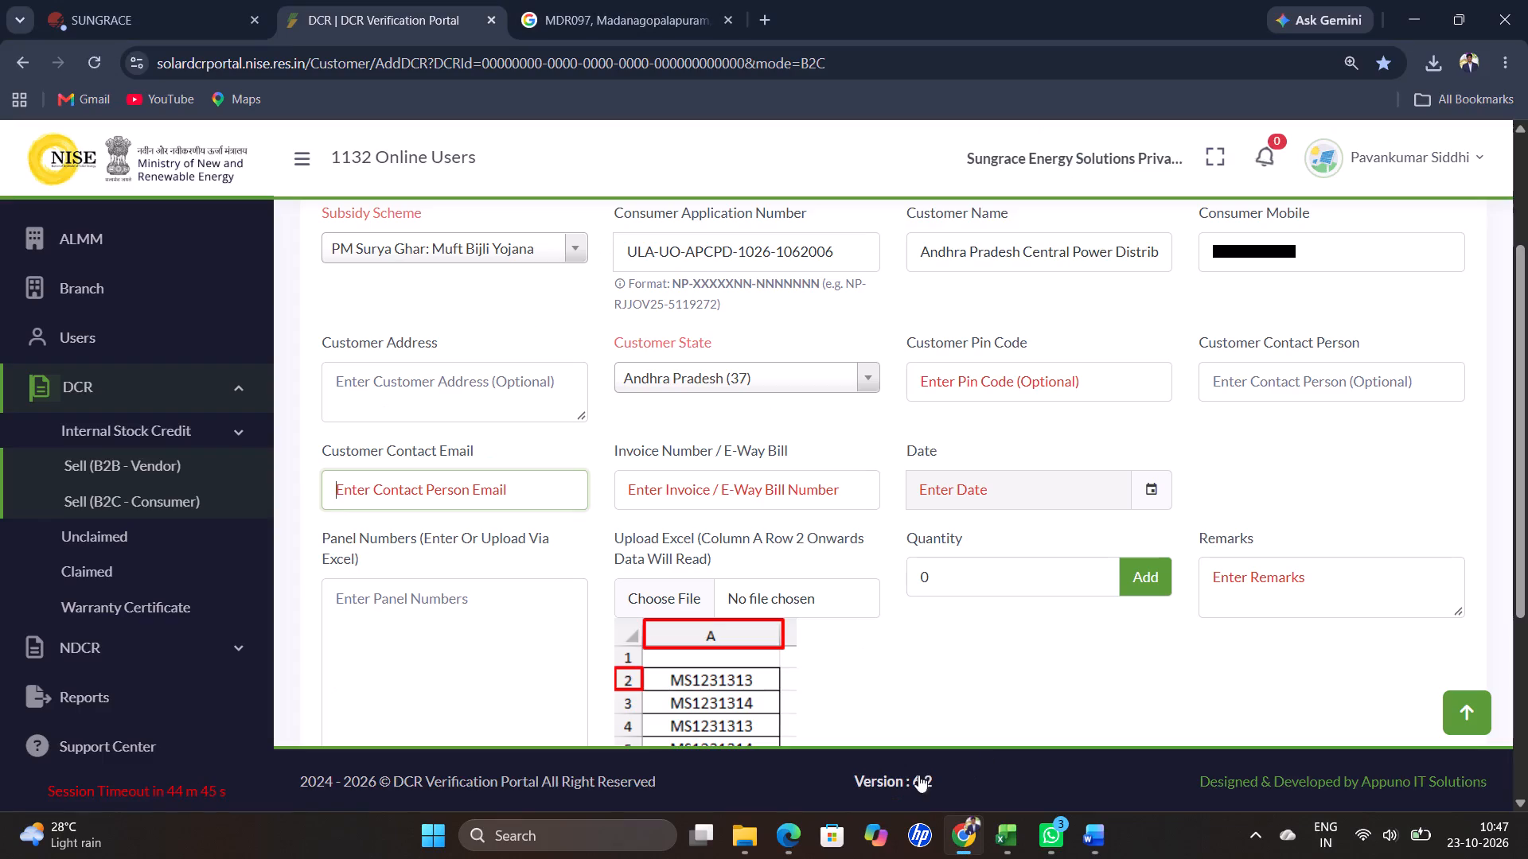
{"action": "key", "text": "ctrl+v"}
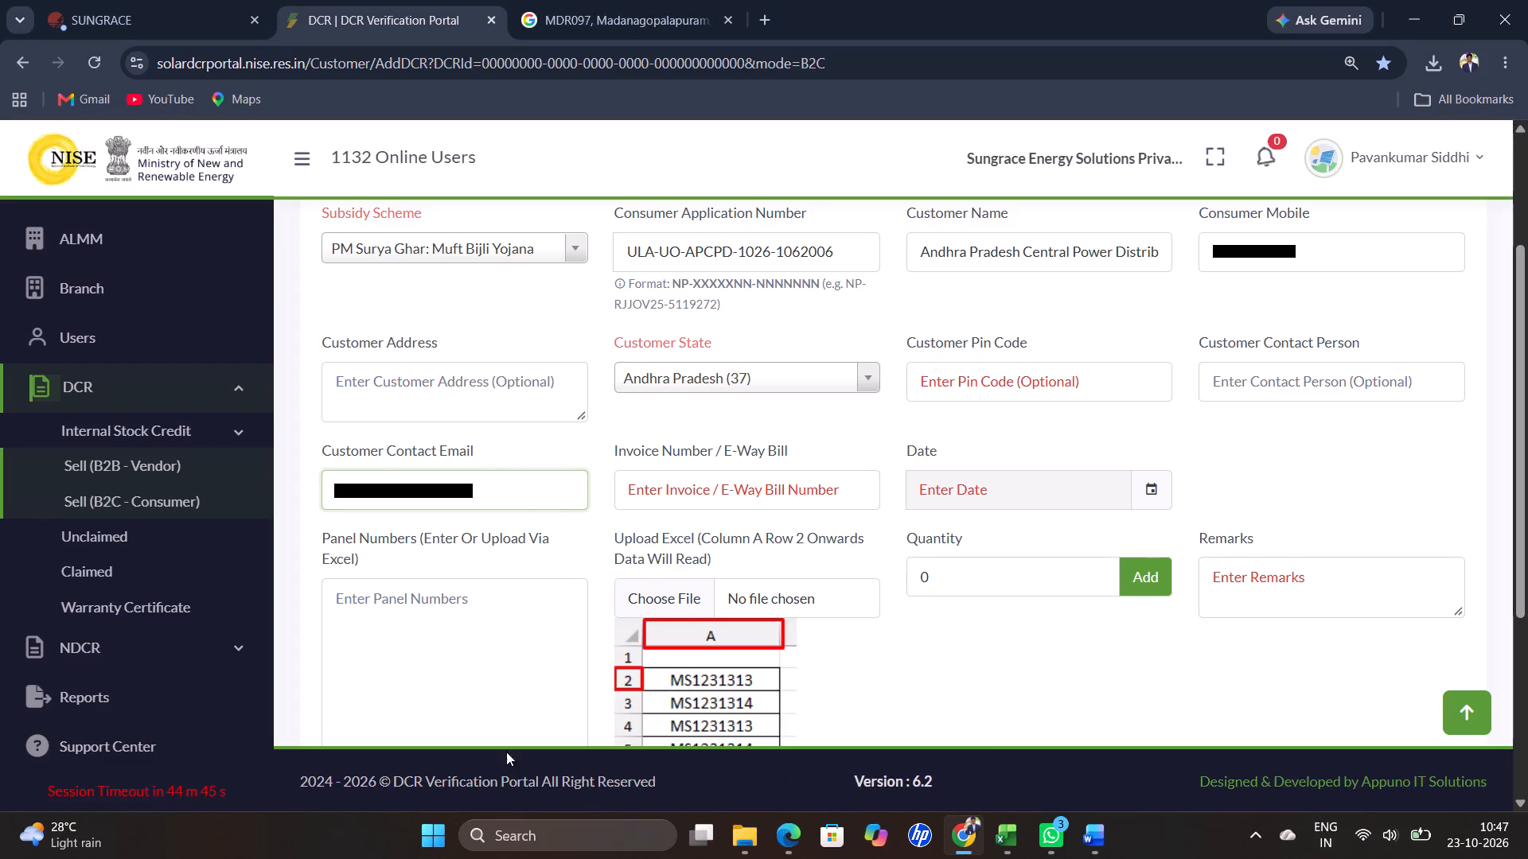
Copy the Invoice num 6 number AP/GST/26-27/006- from the Word document into the DCR entry's Invoice Number / E-Way Bill.
{"action": "left_click", "coordinate": [646, 486]}
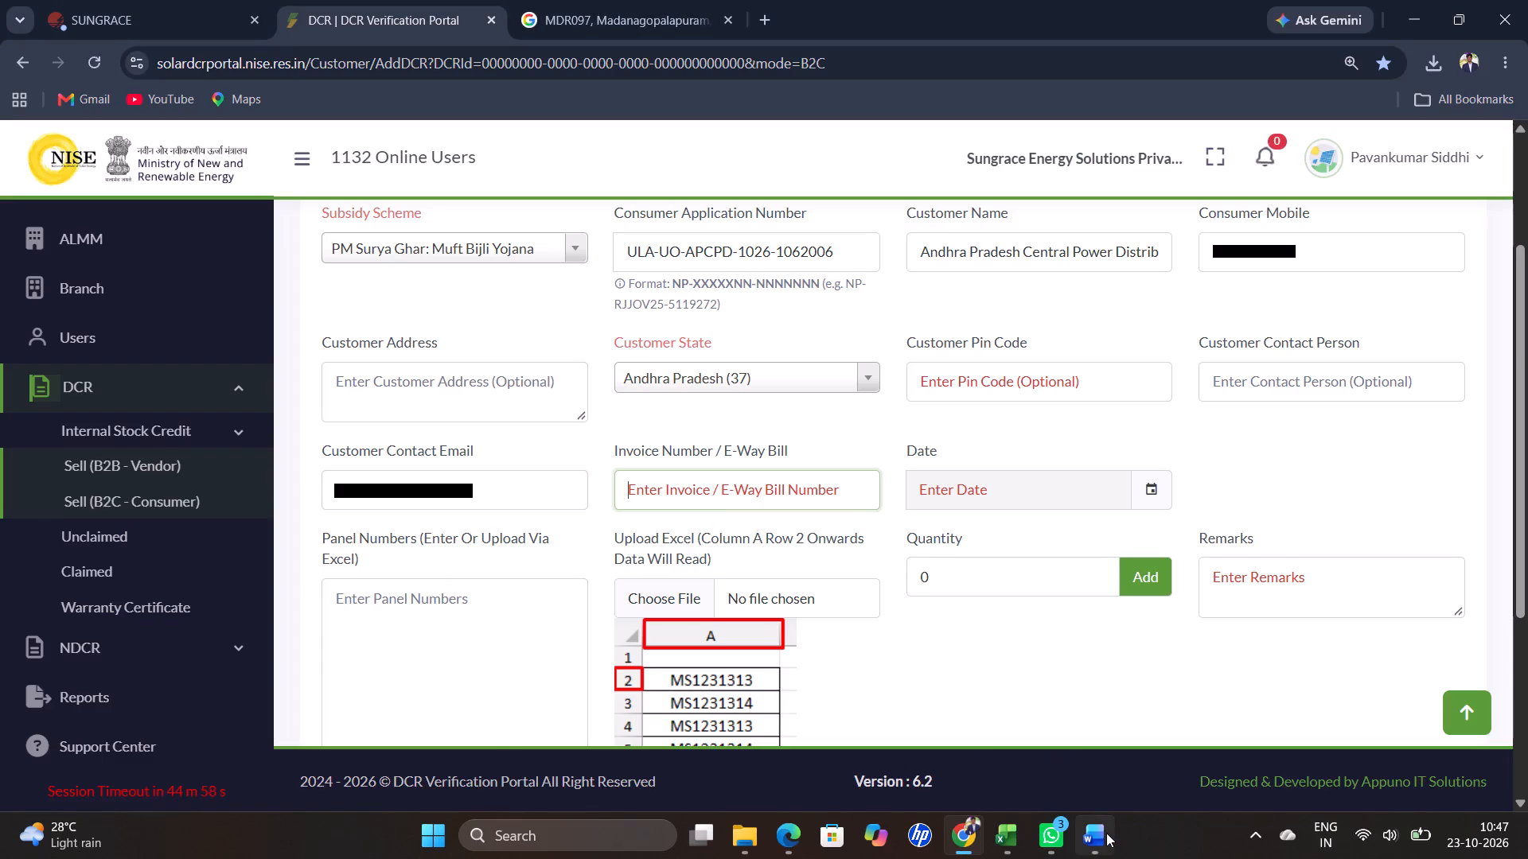
{"action": "left_click_drag", "start_coordinate": [1074, 768], "coordinate": [1066, 766]}
{"action": "scroll", "coordinate": [403, 542], "scroll_direction": "down", "scroll_amount": 13}
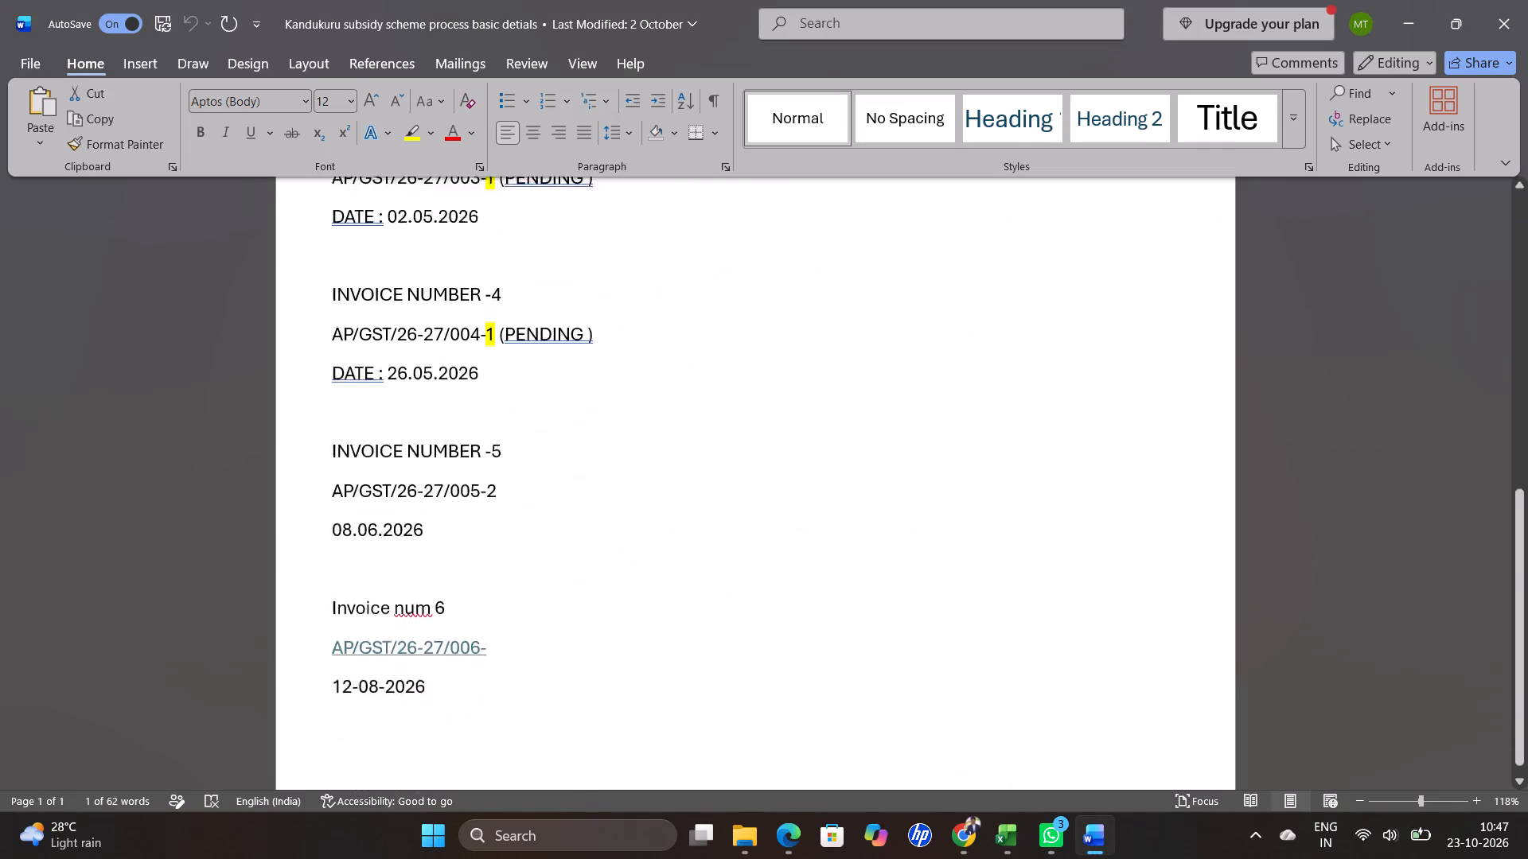
{"action": "scroll", "coordinate": [354, 486], "scroll_direction": "down", "scroll_amount": 5}
{"action": "left_click_drag", "start_coordinate": [313, 605], "coordinate": [470, 632]}
{"action": "key", "text": "ctrl+c"}
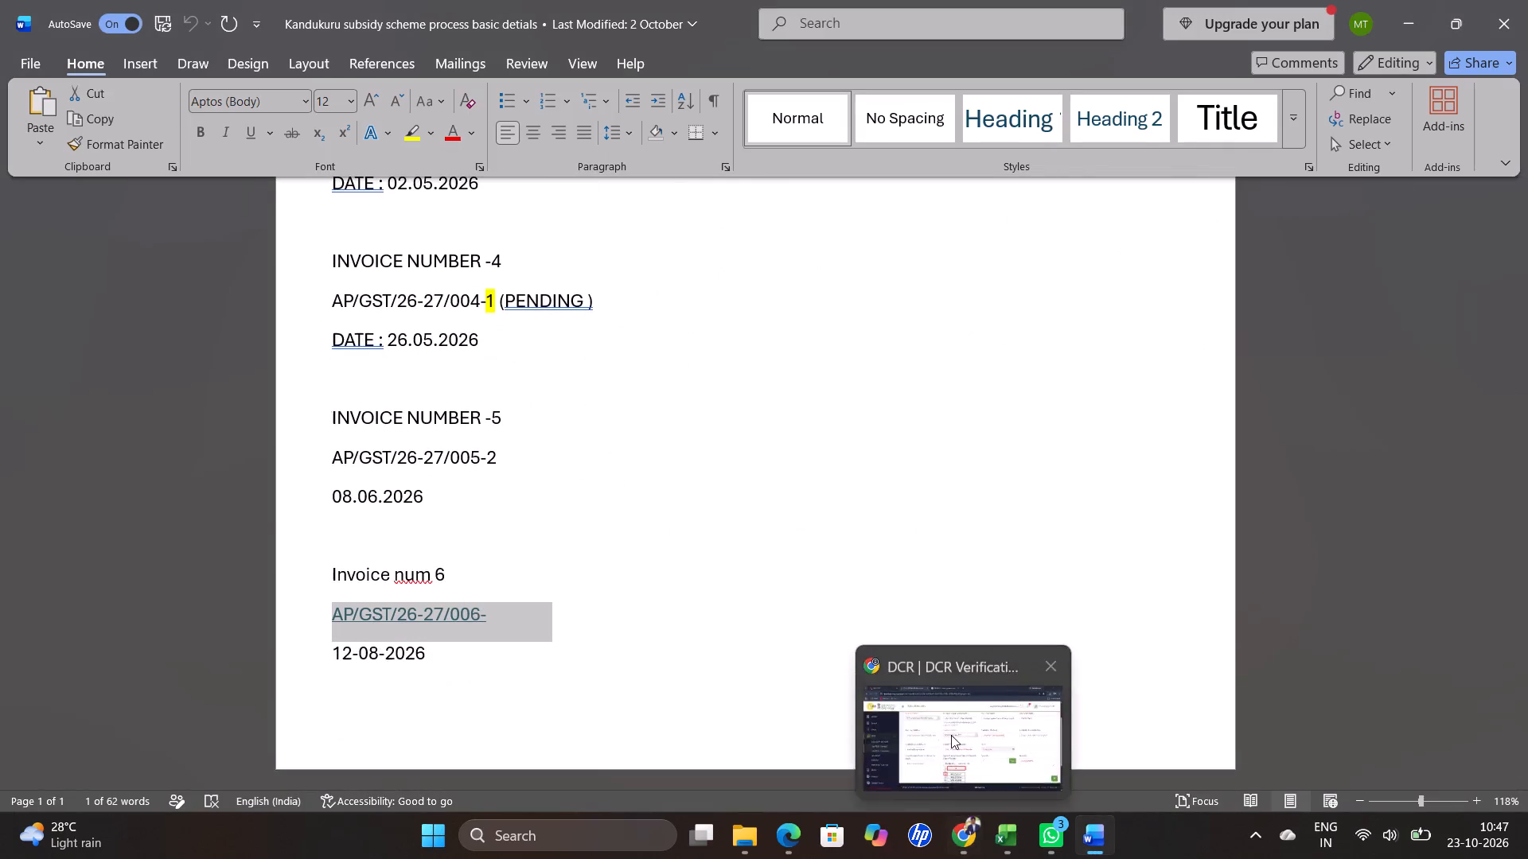
{"action": "left_click", "coordinate": [951, 735]}
{"action": "key", "text": "ctrl+v"}
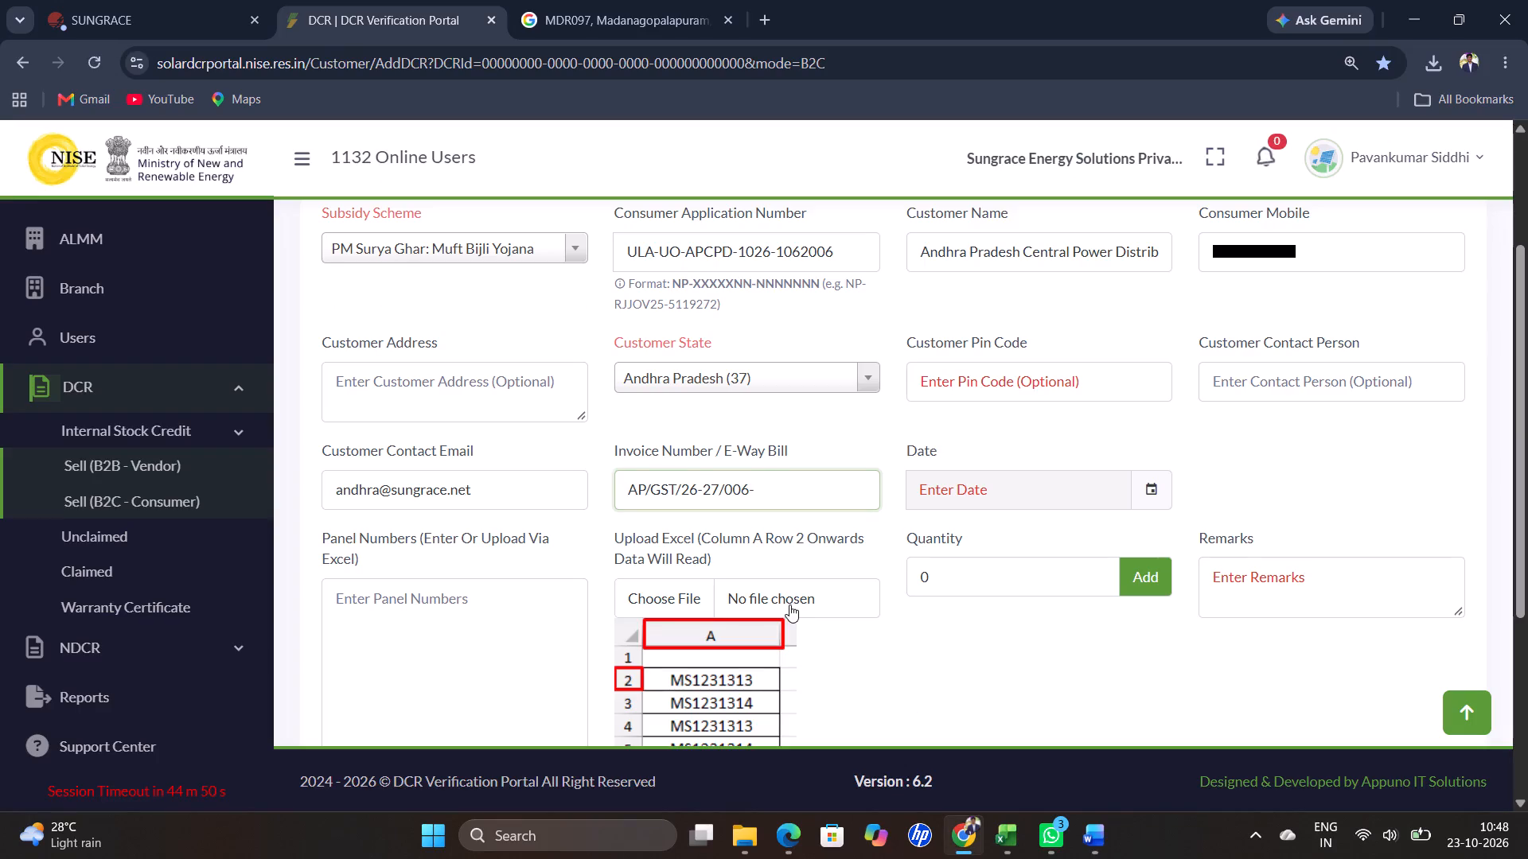
Complete the invoice number as AP/GST/26-27/007-39, checking the numbered folders in DCR7 for the next running number.
{"action": "key", "text": "Left"}
{"action": "key", "text": "Left"}
{"action": "key", "text": "BackSpace"}
{"action": "key", "text": "7"}
{"action": "key", "text": "Right"}
{"action": "left_click", "coordinate": [743, 797]}
{"action": "left_click", "coordinate": [632, 48]}
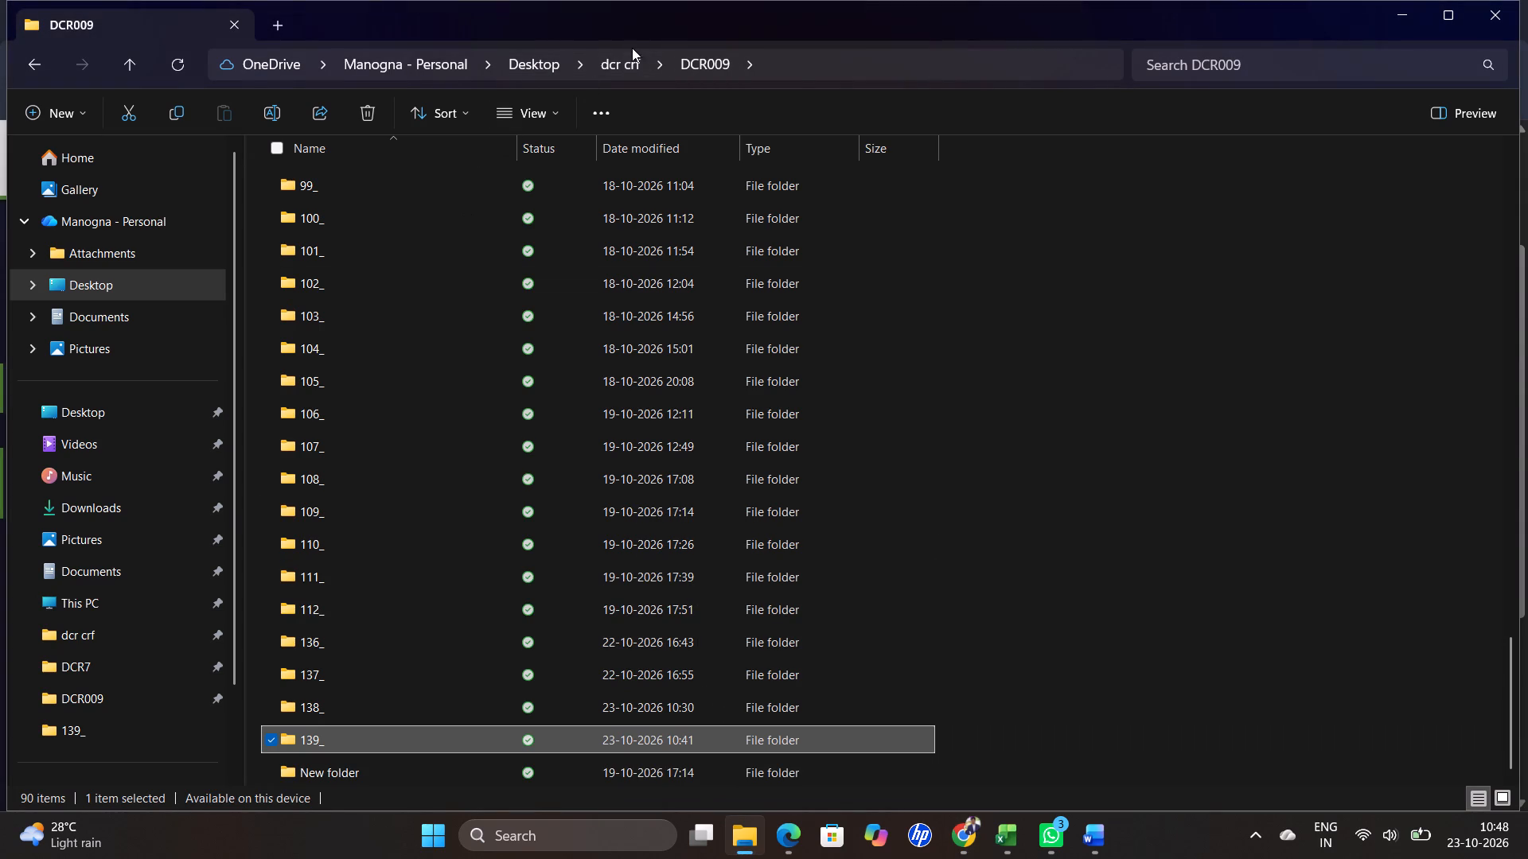
{"action": "left_click", "coordinate": [633, 61]}
{"action": "double_click", "coordinate": [417, 350]}
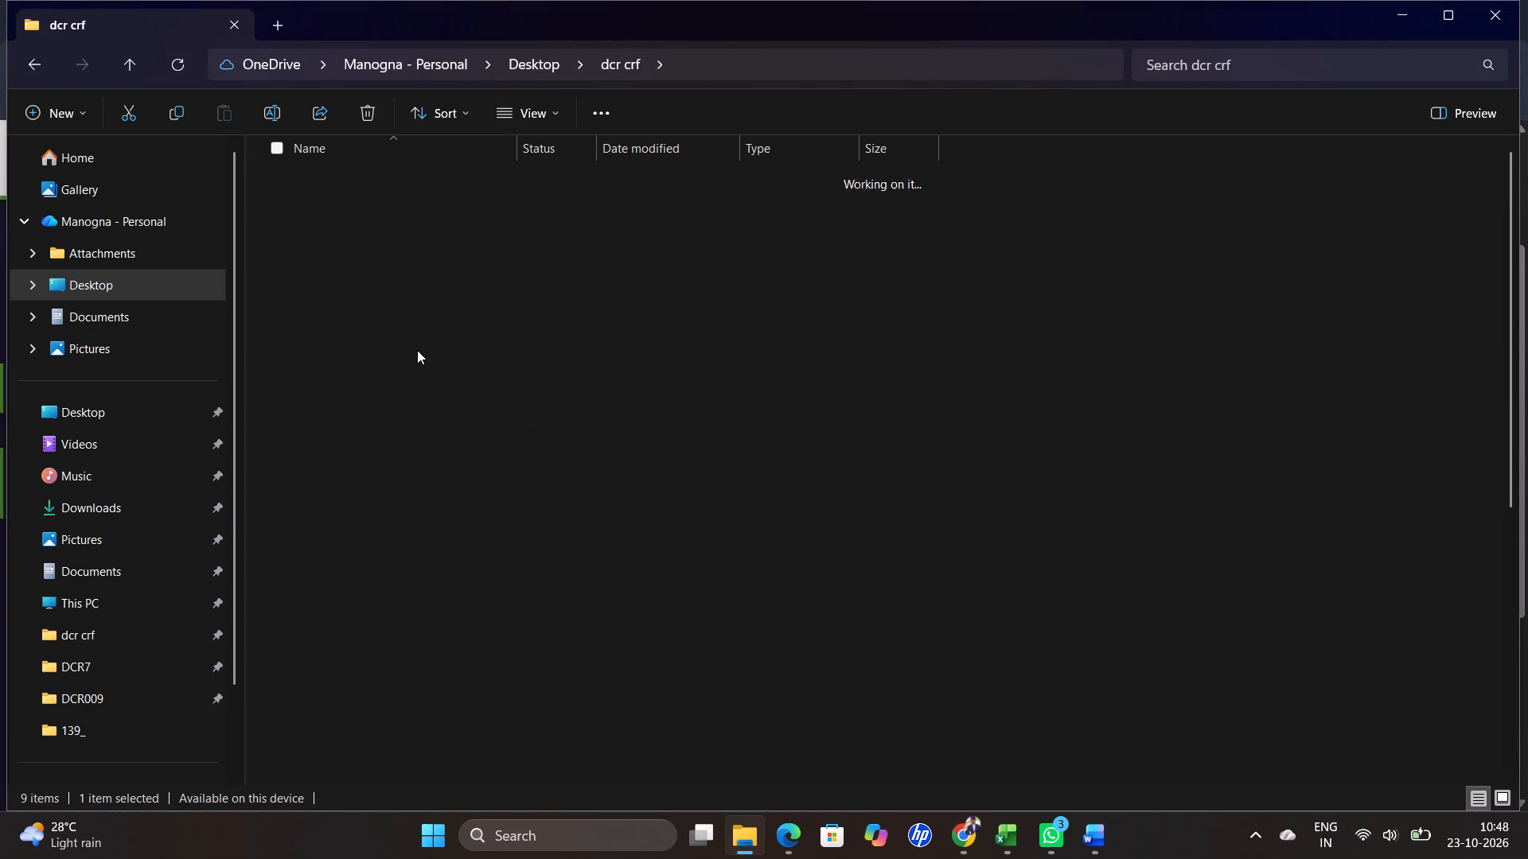
{"action": "scroll", "coordinate": [419, 371], "scroll_direction": "down", "scroll_amount": 9}
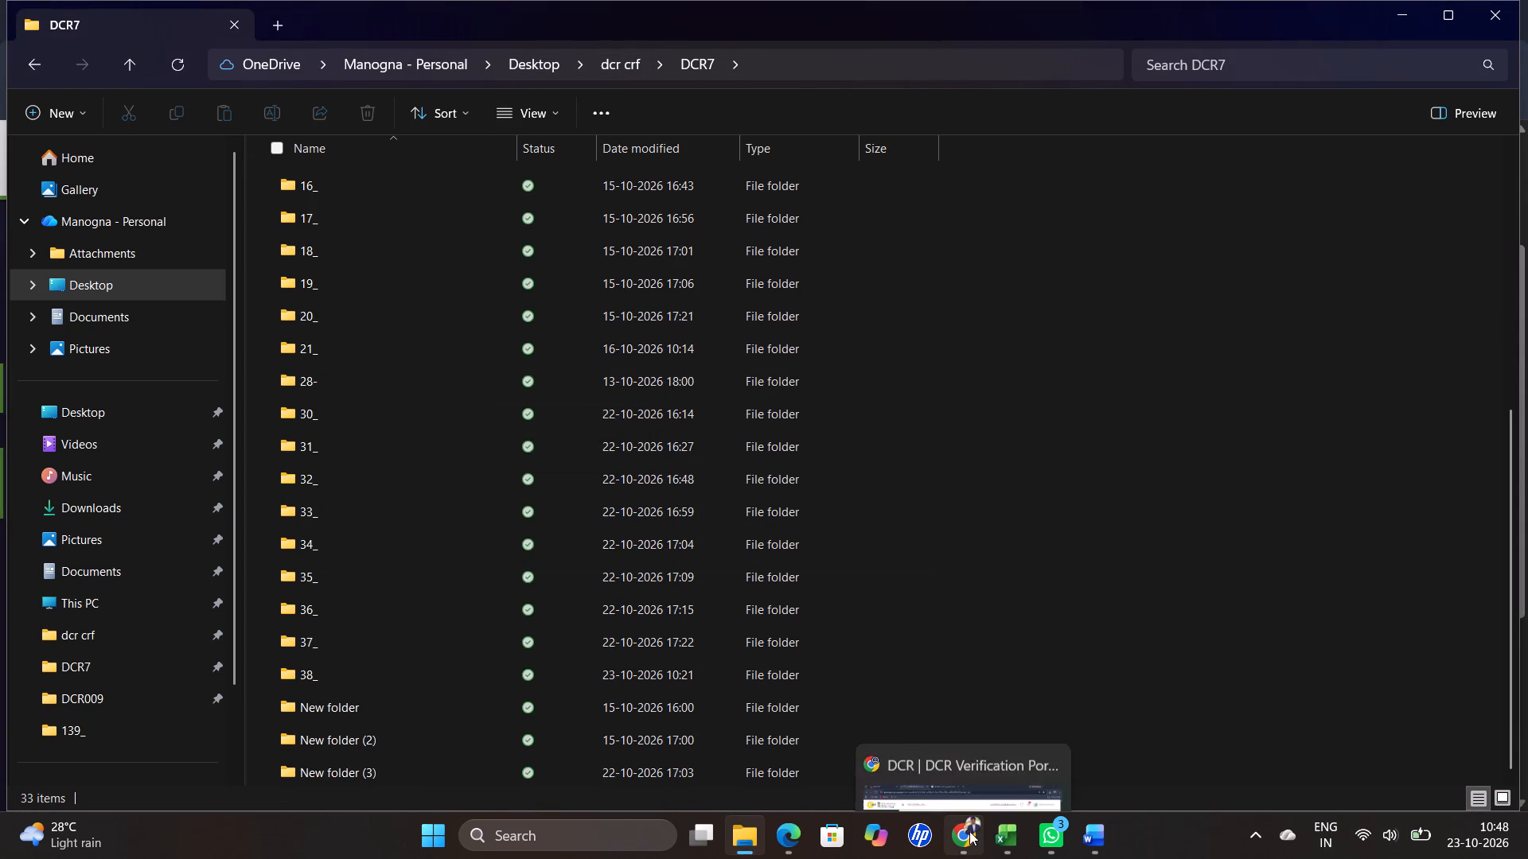
{"action": "left_click", "coordinate": [982, 737]}
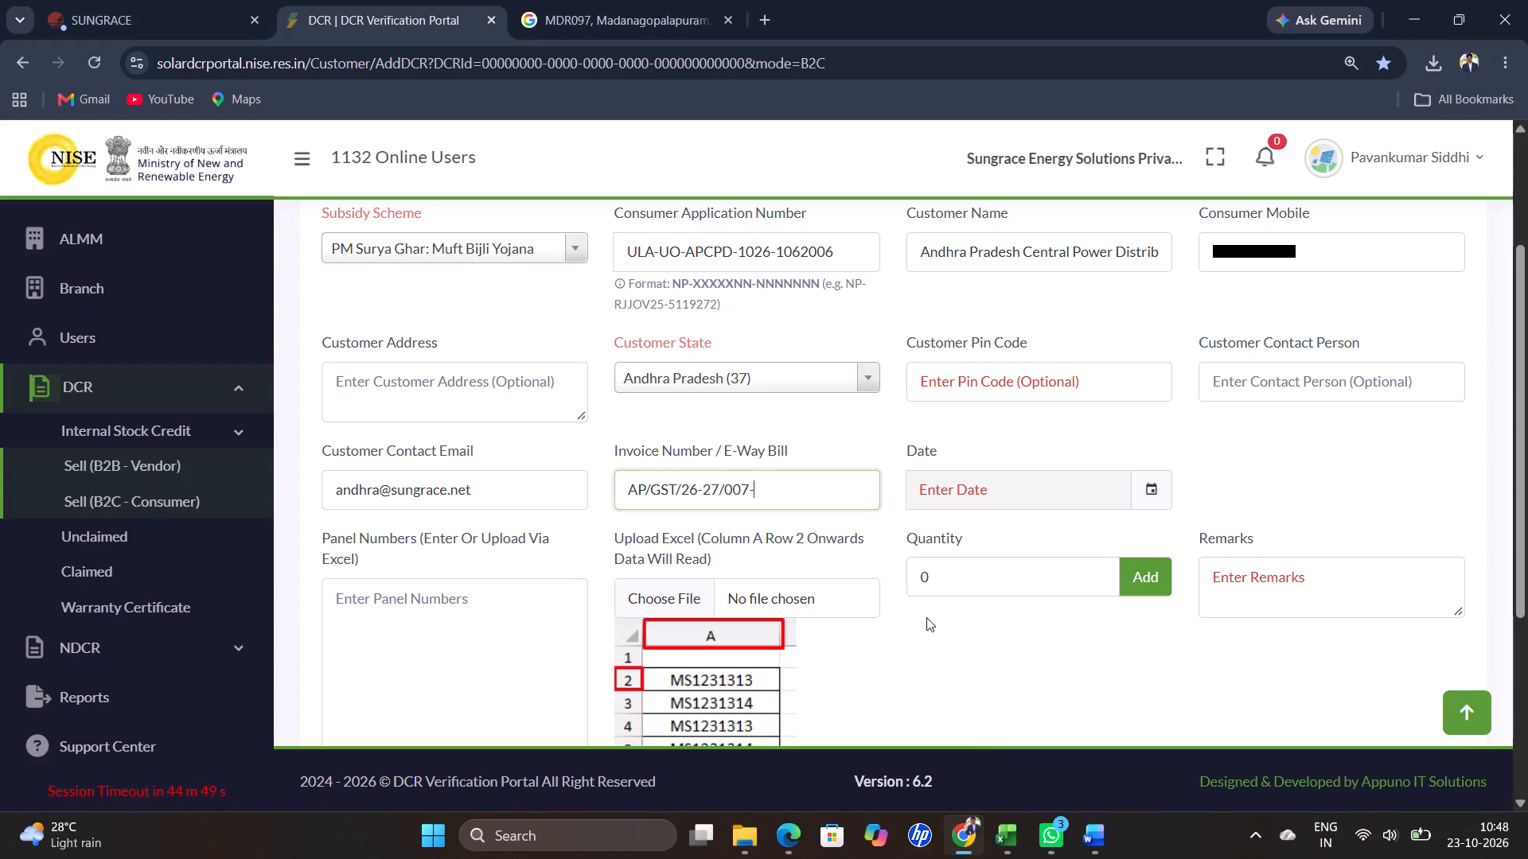
{"action": "type", "text": "39"}
Set the invoice date to 26-Aug-2026.
{"action": "left_click", "coordinate": [994, 495]}
{"action": "left_click", "coordinate": [926, 538]}
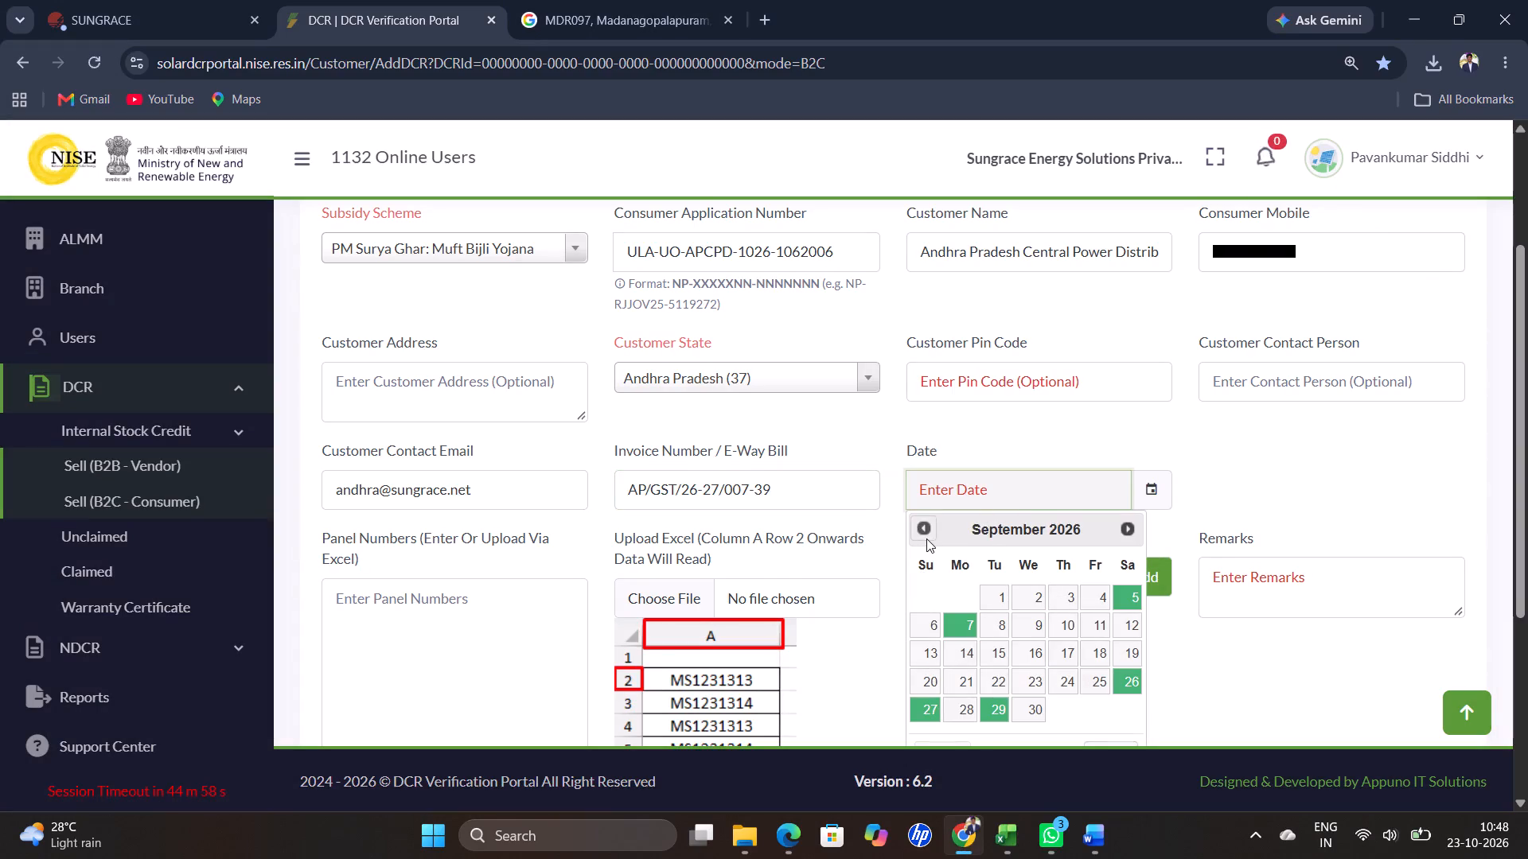
{"action": "left_click", "coordinate": [928, 530]}
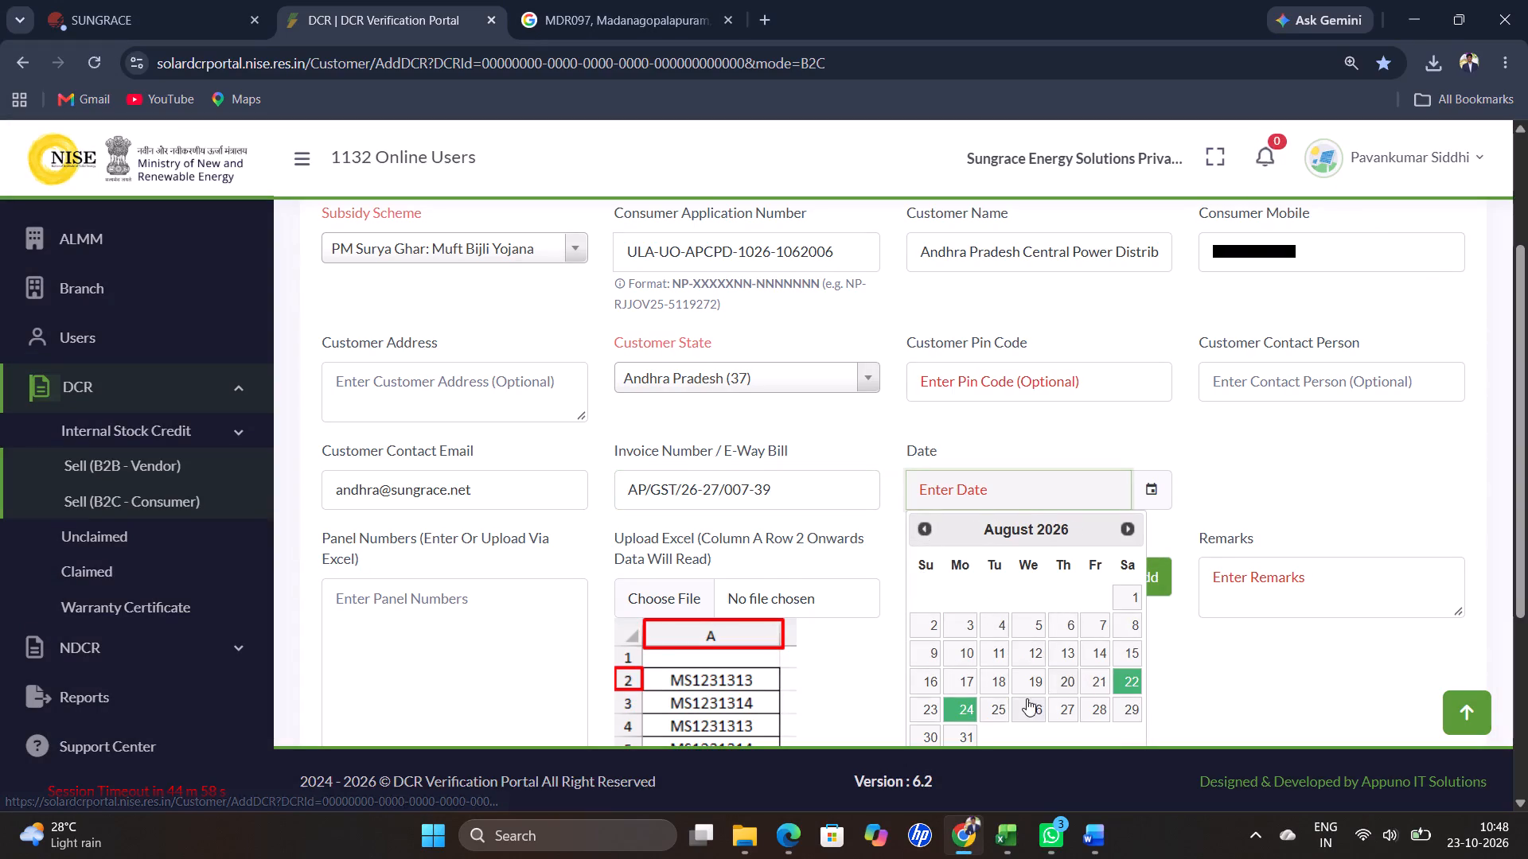
{"action": "left_click", "coordinate": [1039, 704]}
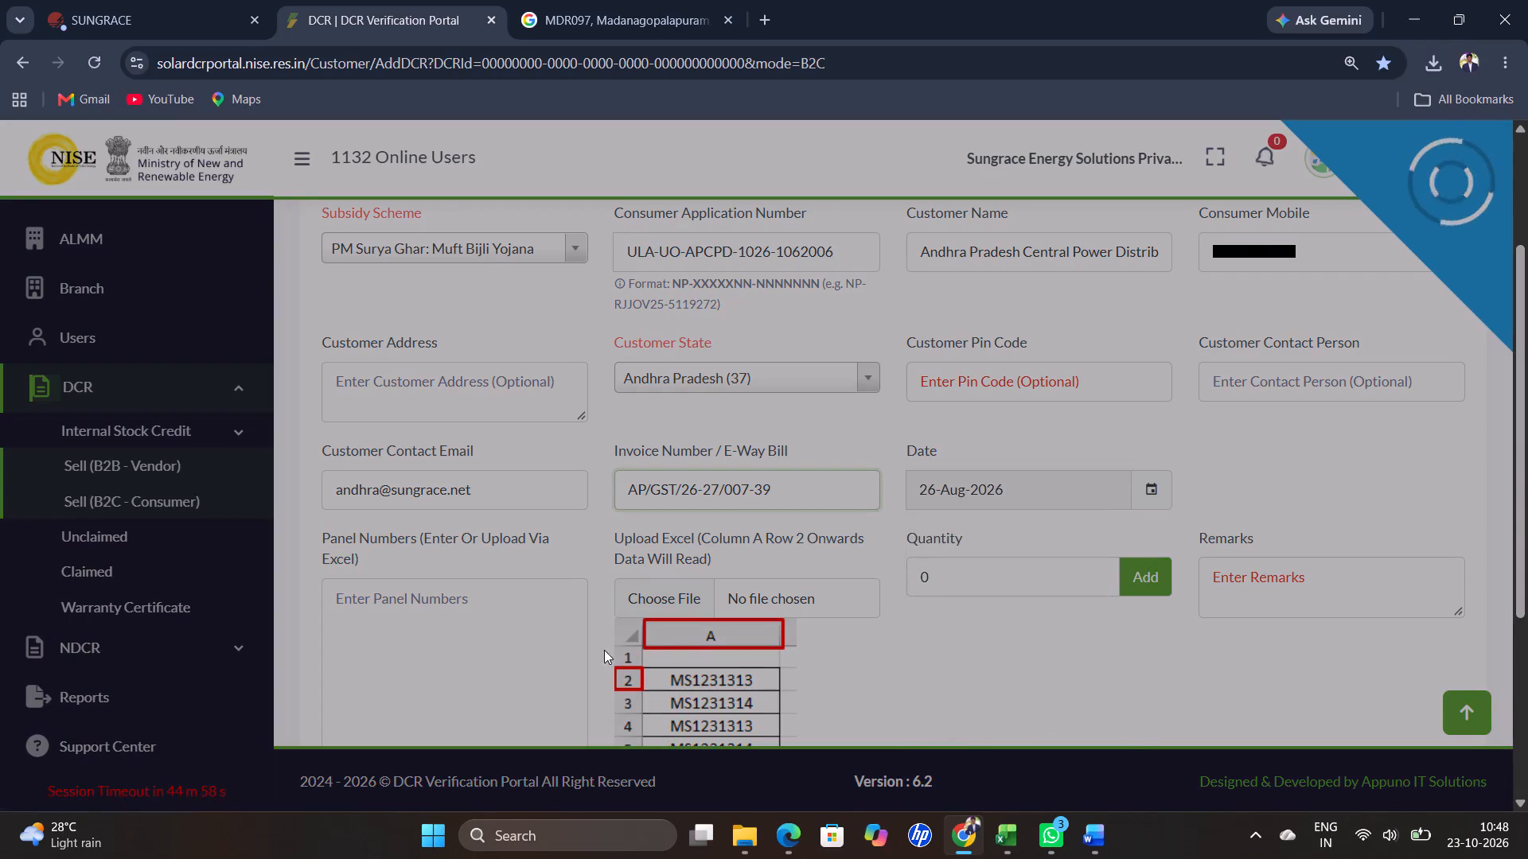
Copy the installation's panel serial numbers from SUNGRACE's Quick Copy Details into the DCR entry's Panel Numbers.
{"action": "left_click_drag", "start_coordinate": [530, 650], "coordinate": [516, 662]}
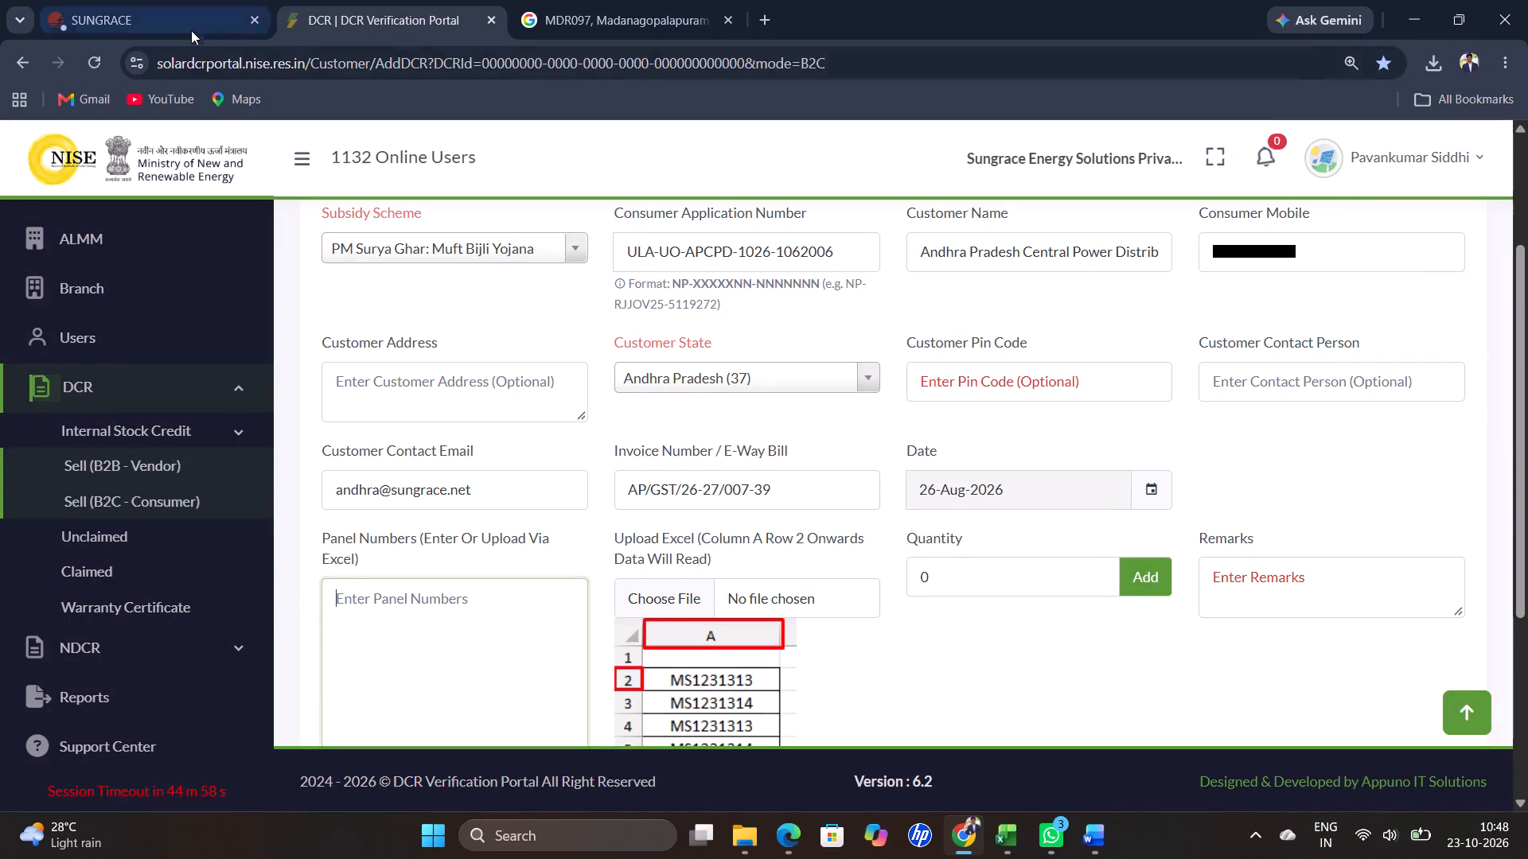
{"action": "left_click", "coordinate": [186, 25]}
{"action": "left_click", "coordinate": [911, 195]}
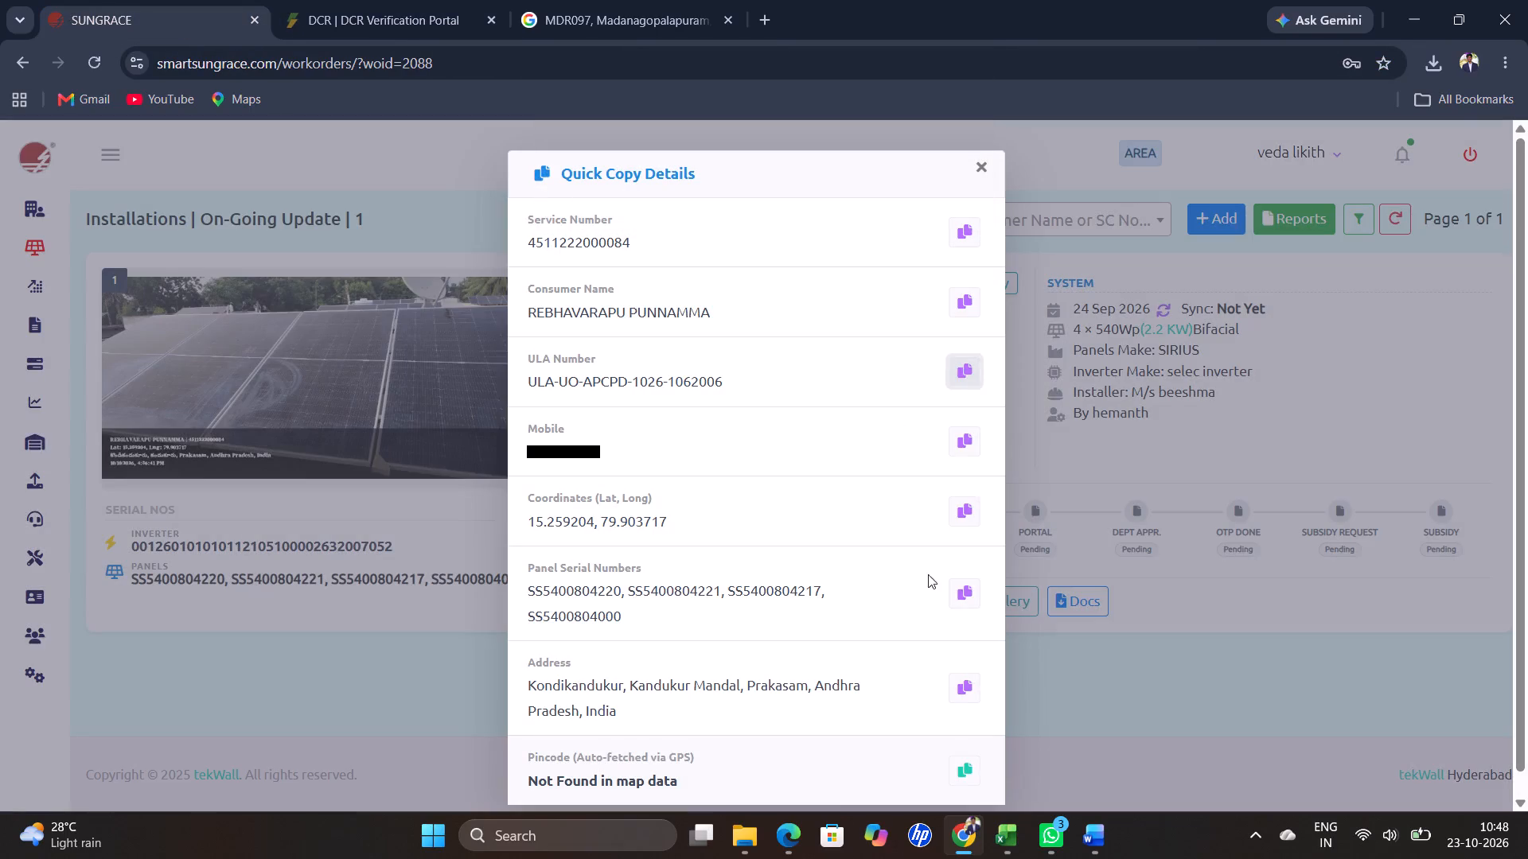
{"action": "left_click", "coordinate": [964, 599]}
{"action": "left_click_drag", "start_coordinate": [362, 0], "coordinate": [370, 37]}
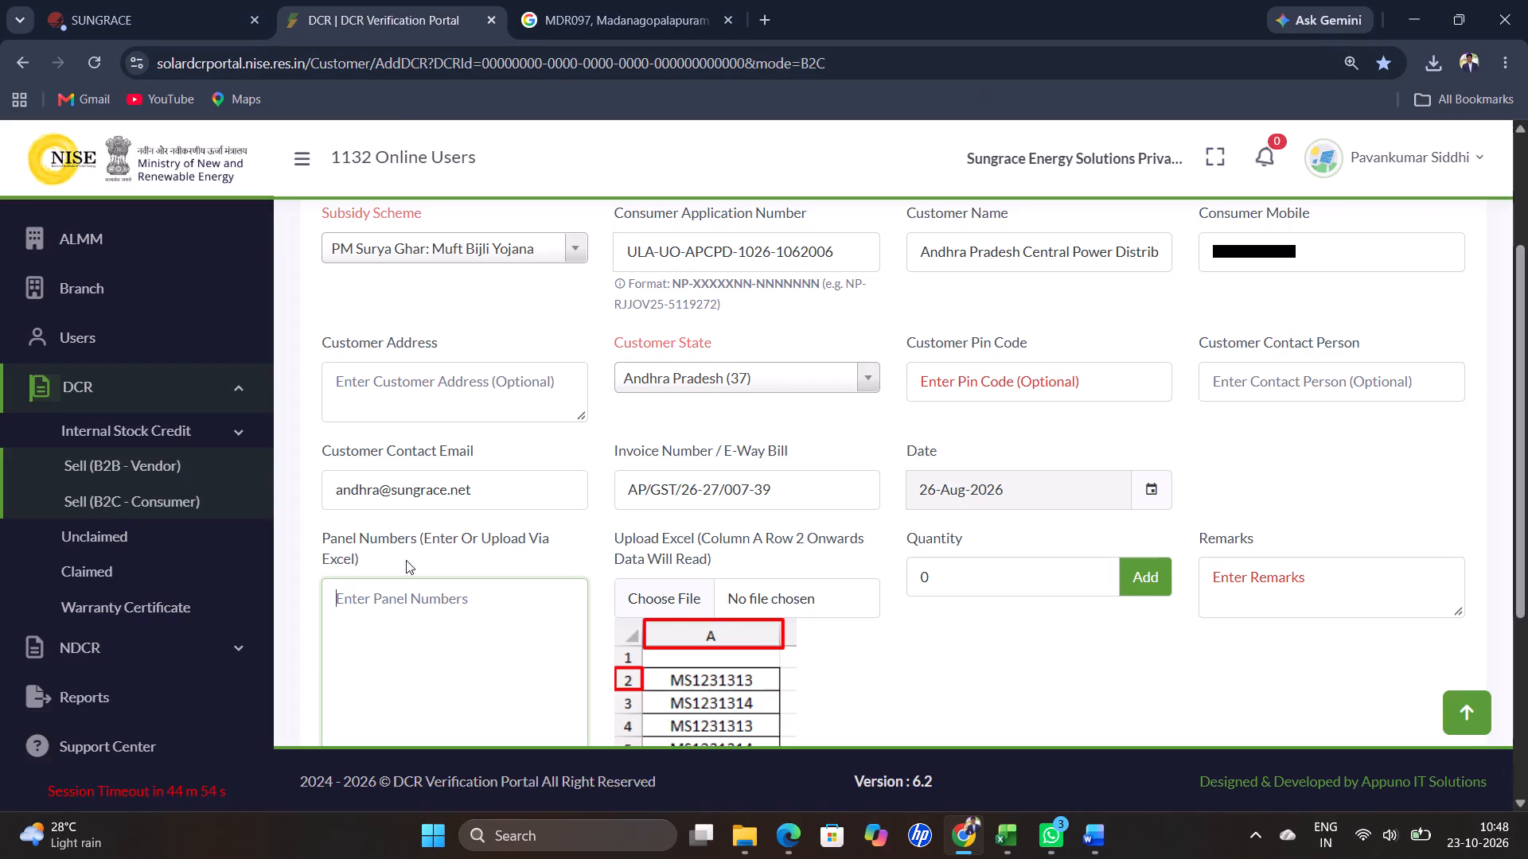
{"action": "left_click", "coordinate": [384, 649]}
{"action": "key", "text": "ctrl+v"}
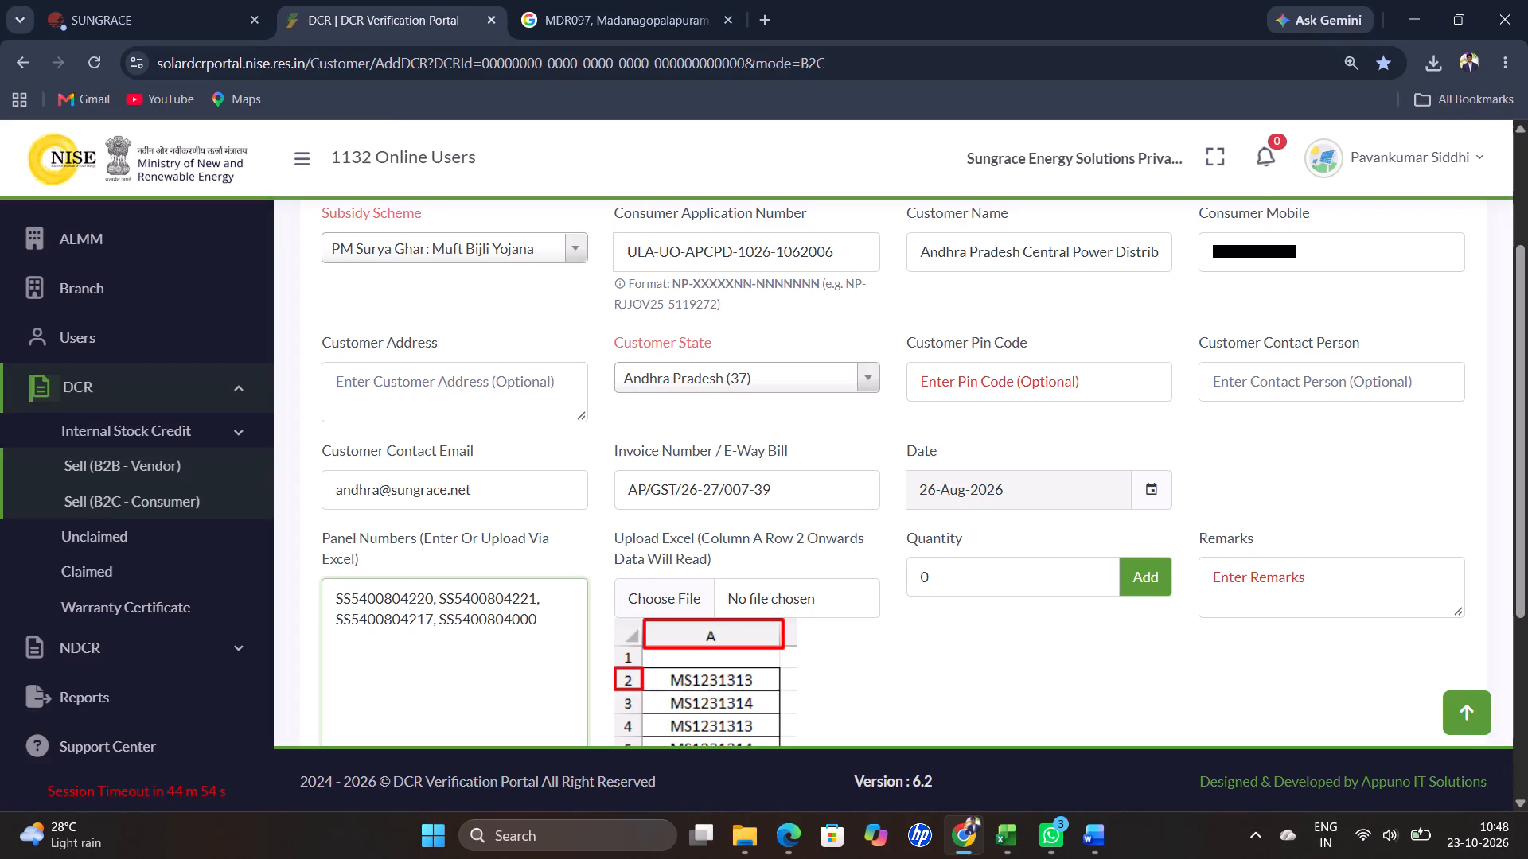
Reformat the four panel serial numbers so each sits on its own line without commas or spaces.
{"action": "key", "text": "Left"}
{"action": "key", "text": "Left"}
{"action": "key", "text": "Left"}
{"action": "key", "text": "Left"}
{"action": "key", "text": "Left"}
{"action": "key", "text": "Left"}
{"action": "key", "text": "Left"}
{"action": "key", "text": "Left"}
{"action": "key", "text": "Left"}
{"action": "key", "text": "Left"}
{"action": "key", "text": "Left"}
{"action": "key", "text": "Left"}
{"action": "key", "text": "BackSpace"}
{"action": "key", "text": "BackSpace"}
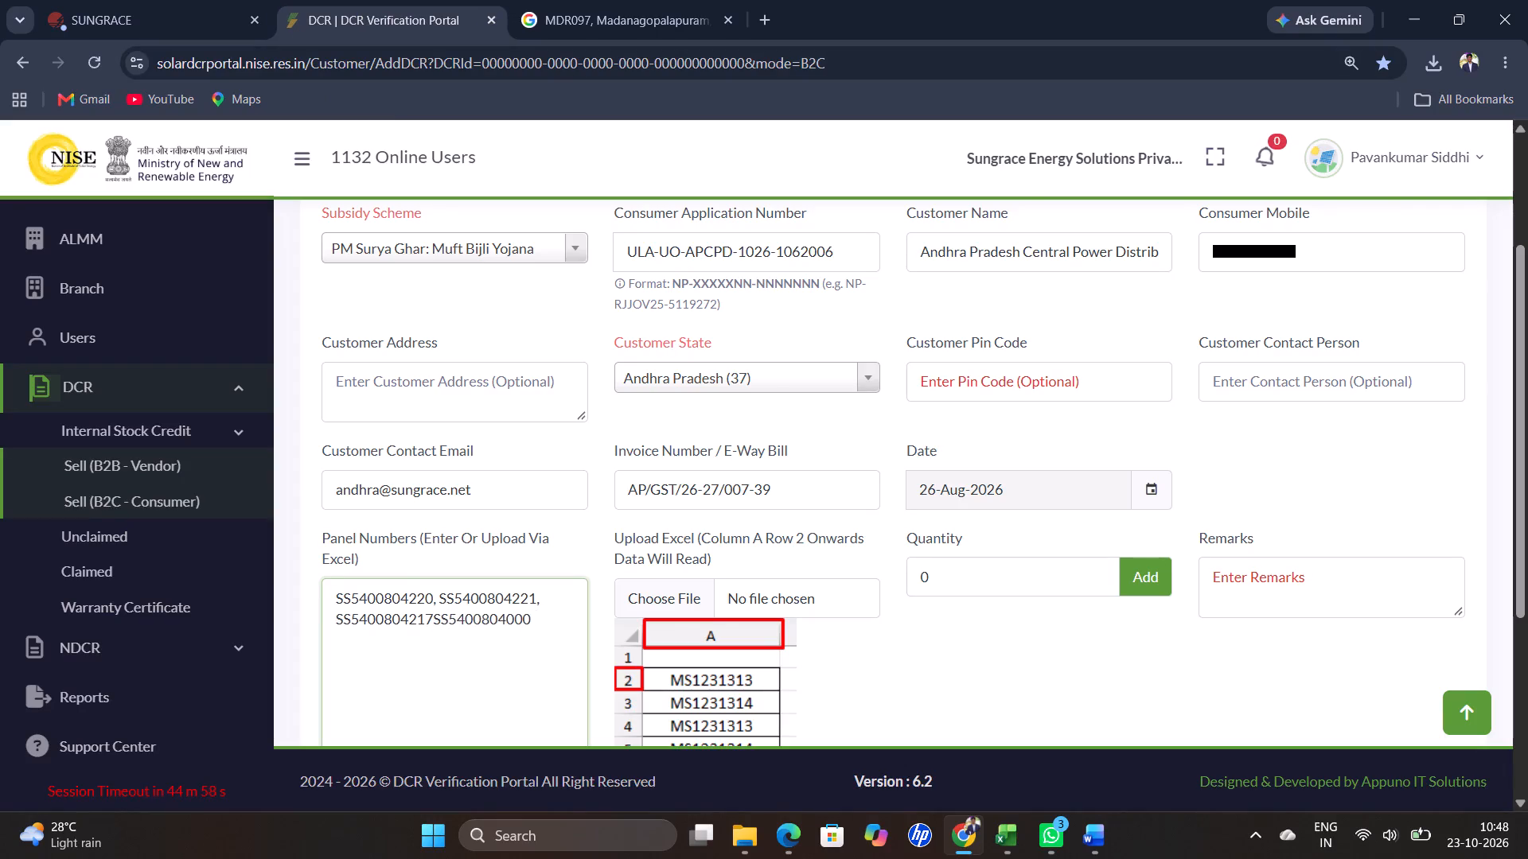
{"action": "key", "text": "Return"}
{"action": "key", "text": "Up"}
{"action": "key", "text": "Up"}
{"action": "key", "text": "Up"}
{"action": "key", "text": "Up"}
{"action": "key", "text": "Up"}
{"action": "key", "text": "Up"}
{"action": "key", "text": "Right"}
{"action": "key", "text": "Right"}
{"action": "key", "text": "Right"}
{"action": "key", "text": "Right"}
{"action": "key", "text": "Right"}
{"action": "key", "text": "Right"}
{"action": "key", "text": "Right"}
{"action": "key", "text": "Right"}
{"action": "key", "text": "Right"}
{"action": "key", "text": "Right"}
{"action": "key", "text": "Right"}
{"action": "key", "text": "Right"}
{"action": "key", "text": "Right"}
{"action": "key", "text": "Right"}
{"action": "key", "text": "Right"}
{"action": "key", "text": "Right"}
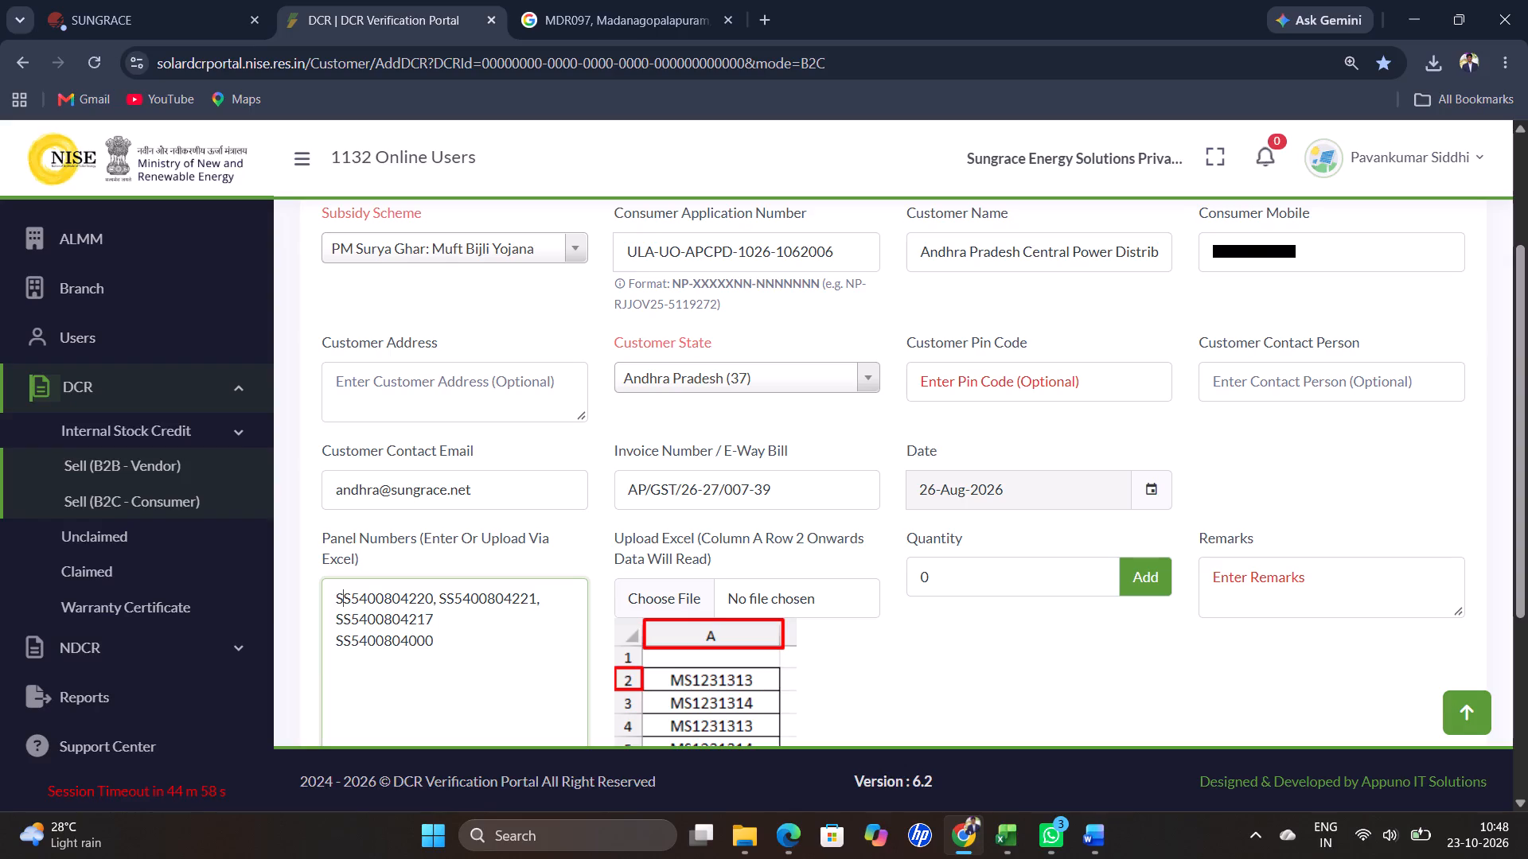
{"action": "key", "text": "Left"}
{"action": "key", "text": "Left"}
{"action": "key", "text": "BackSpace"}
{"action": "key", "text": "BackSpace"}
{"action": "key", "text": "Return"}
{"action": "key", "text": "Right"}
{"action": "key", "text": "Right"}
{"action": "key", "text": "Right"}
{"action": "key", "text": "Right"}
{"action": "key", "text": "Right"}
{"action": "key", "text": "Right"}
{"action": "key", "text": "Right"}
{"action": "key", "text": "Right"}
{"action": "key", "text": "Right"}
{"action": "key", "text": "Right"}
{"action": "key", "text": "Right"}
{"action": "key", "text": "Right"}
{"action": "key", "text": "Right"}
{"action": "key", "text": "Right"}
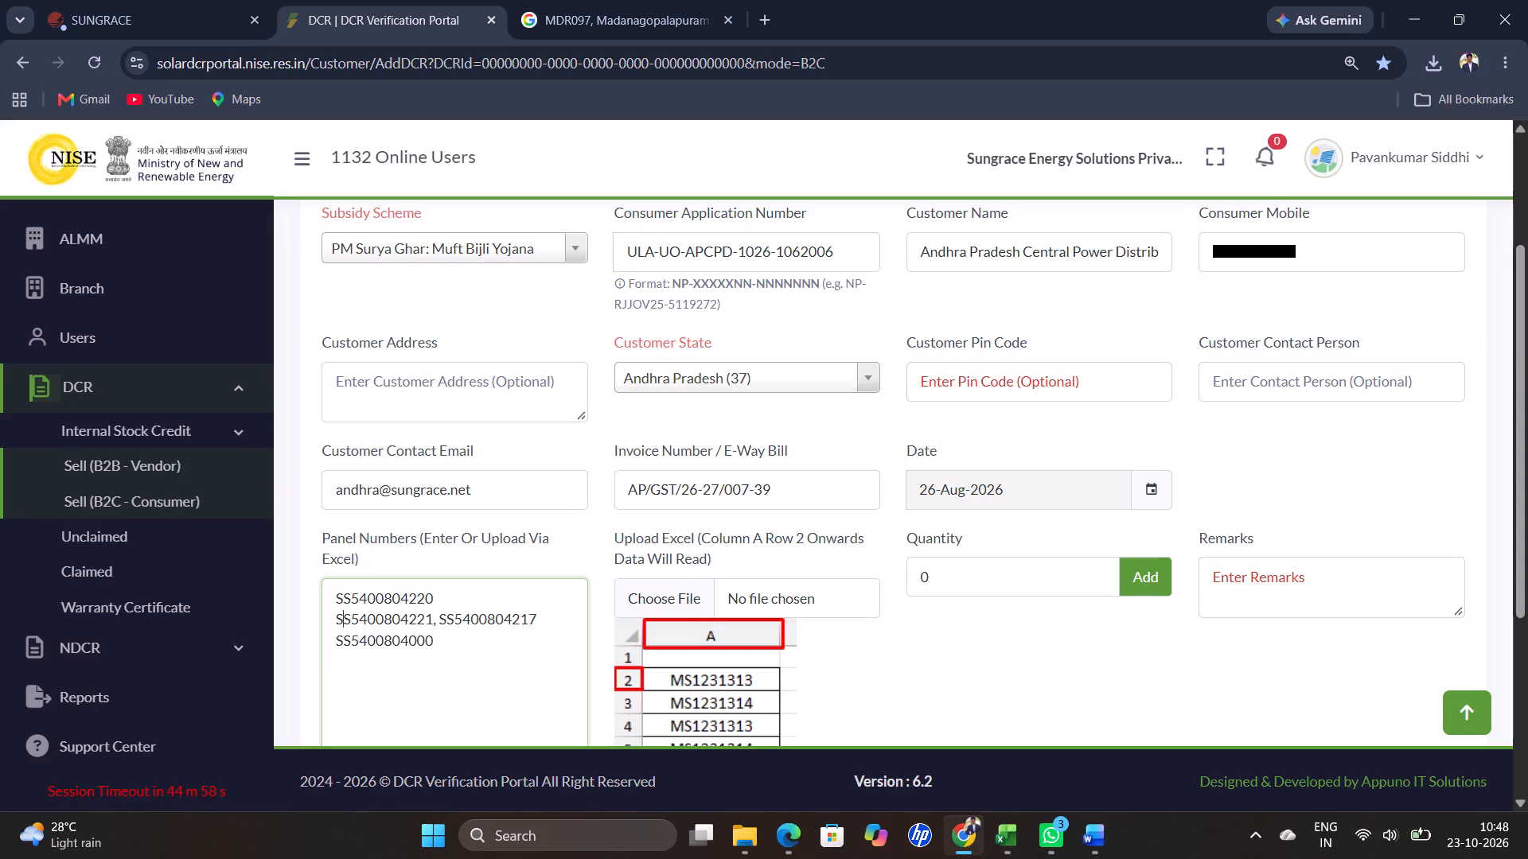
{"action": "key", "text": "BackSpace"}
{"action": "key", "text": "BackSpace"}
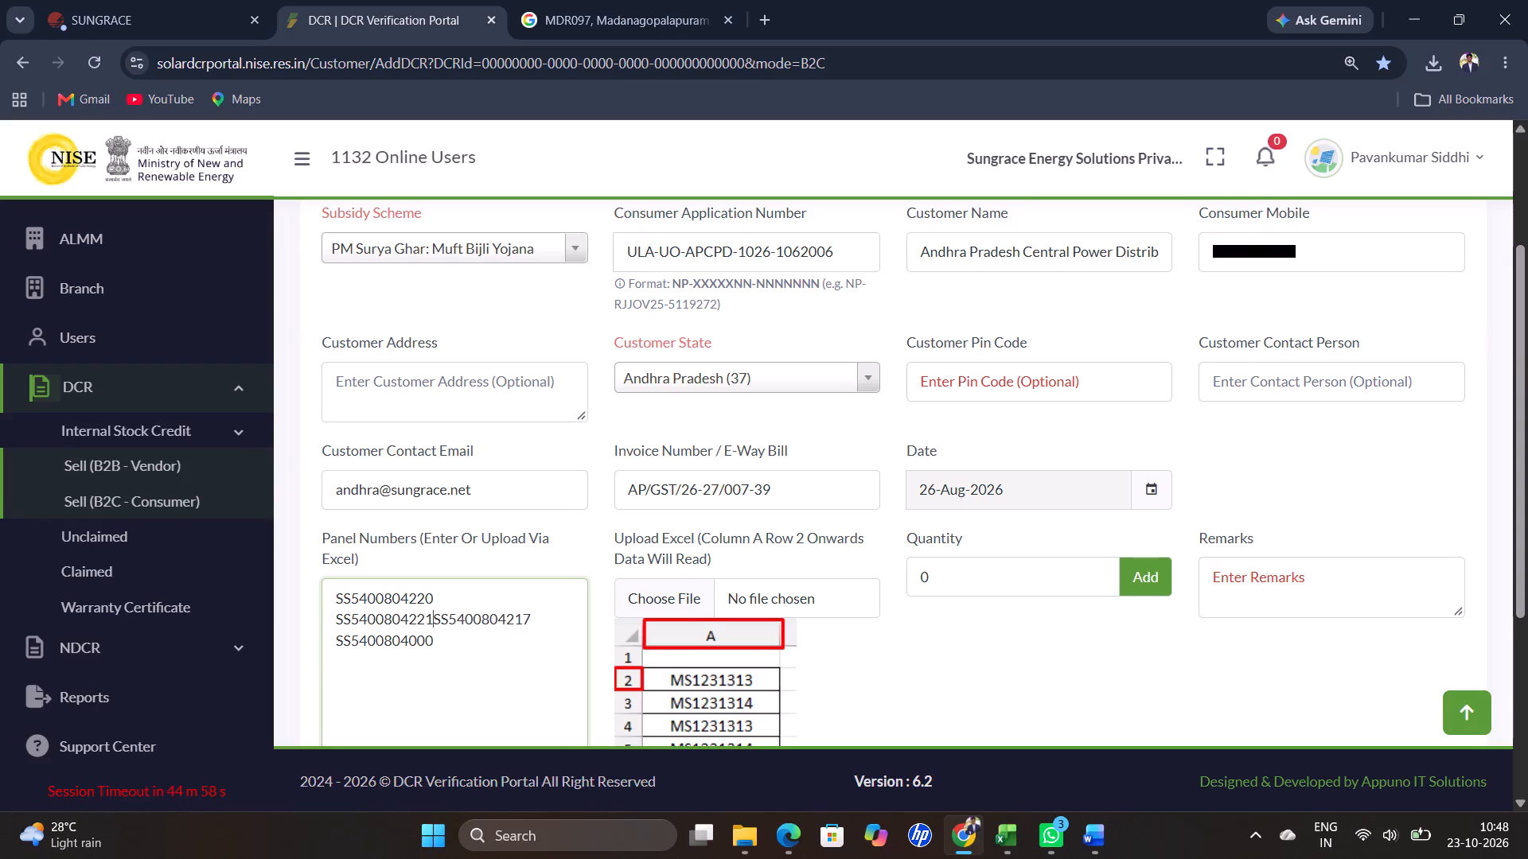
{"action": "key", "text": "Return"}
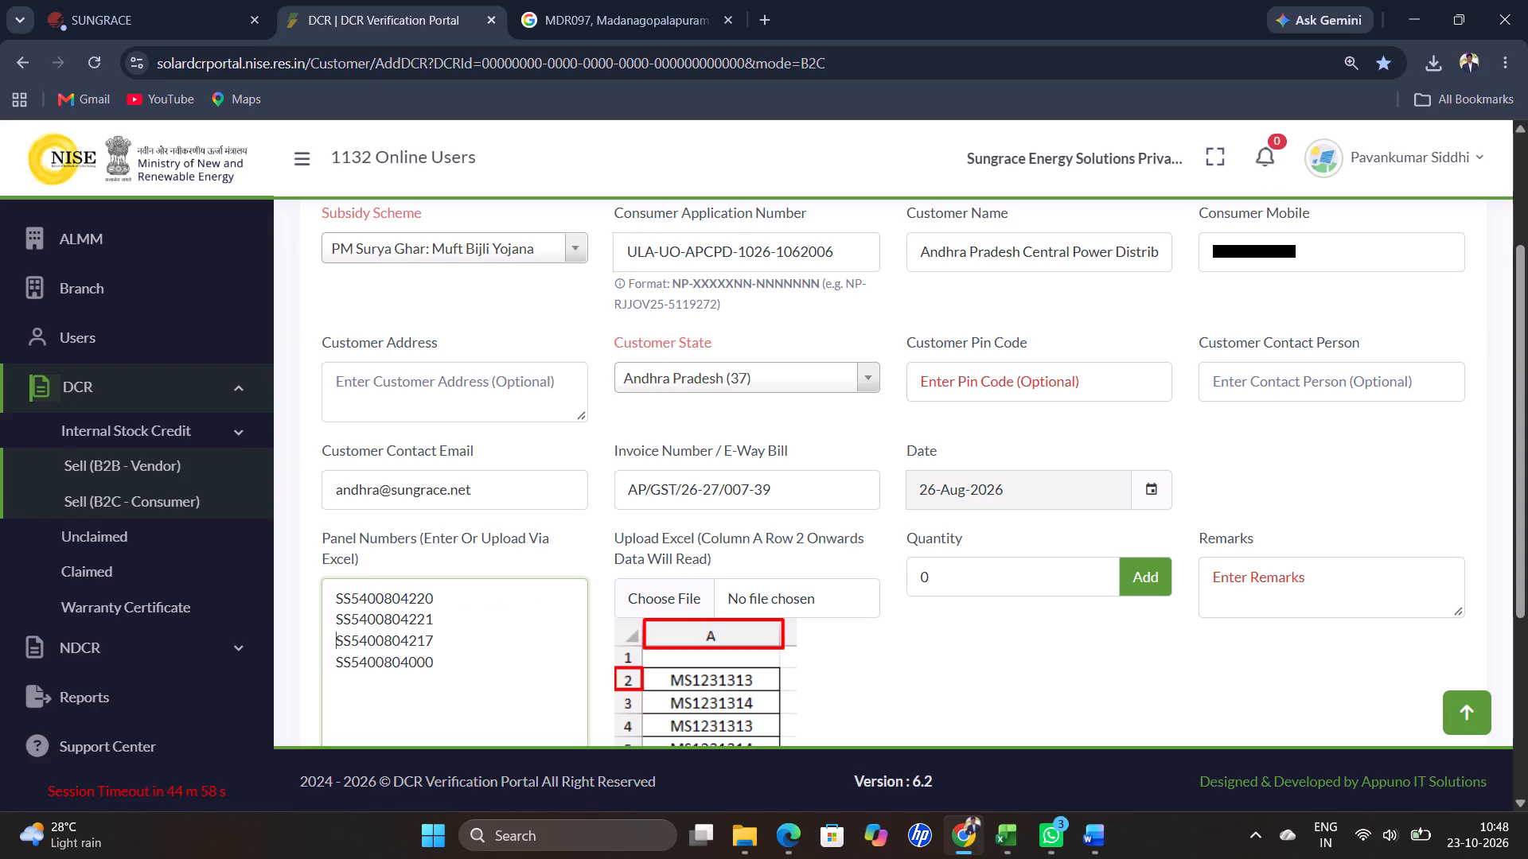
Set the quantity to 4 and try to add the listed panels to the entry.
{"action": "left_click", "coordinate": [962, 582]}
{"action": "scroll", "coordinate": [962, 582], "scroll_direction": "up", "scroll_amount": 2}
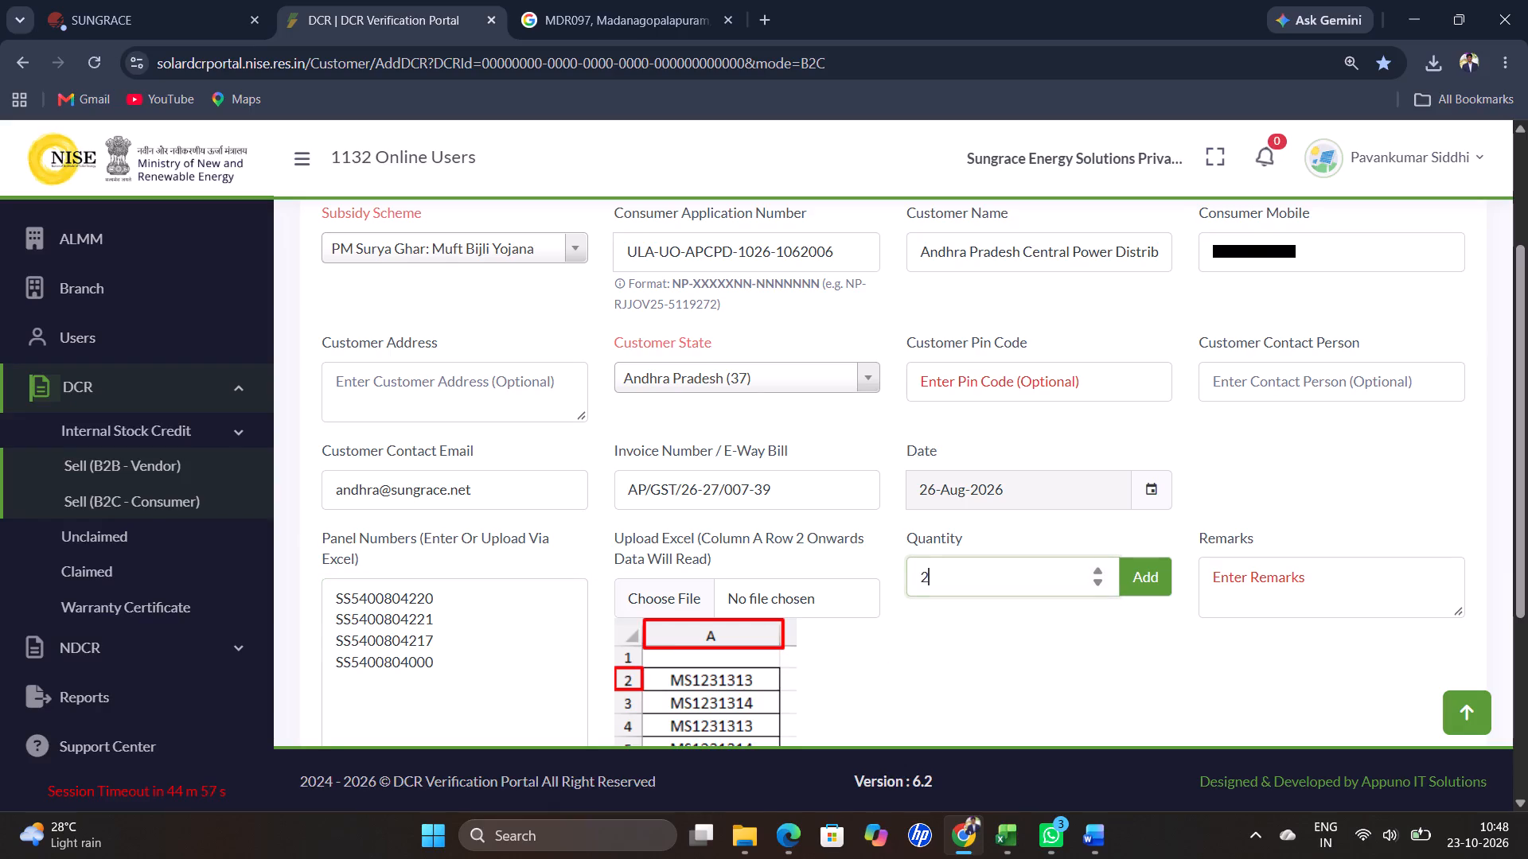
{"action": "scroll", "coordinate": [962, 582], "scroll_direction": "up", "scroll_amount": 2}
{"action": "left_click", "coordinate": [1137, 570]}
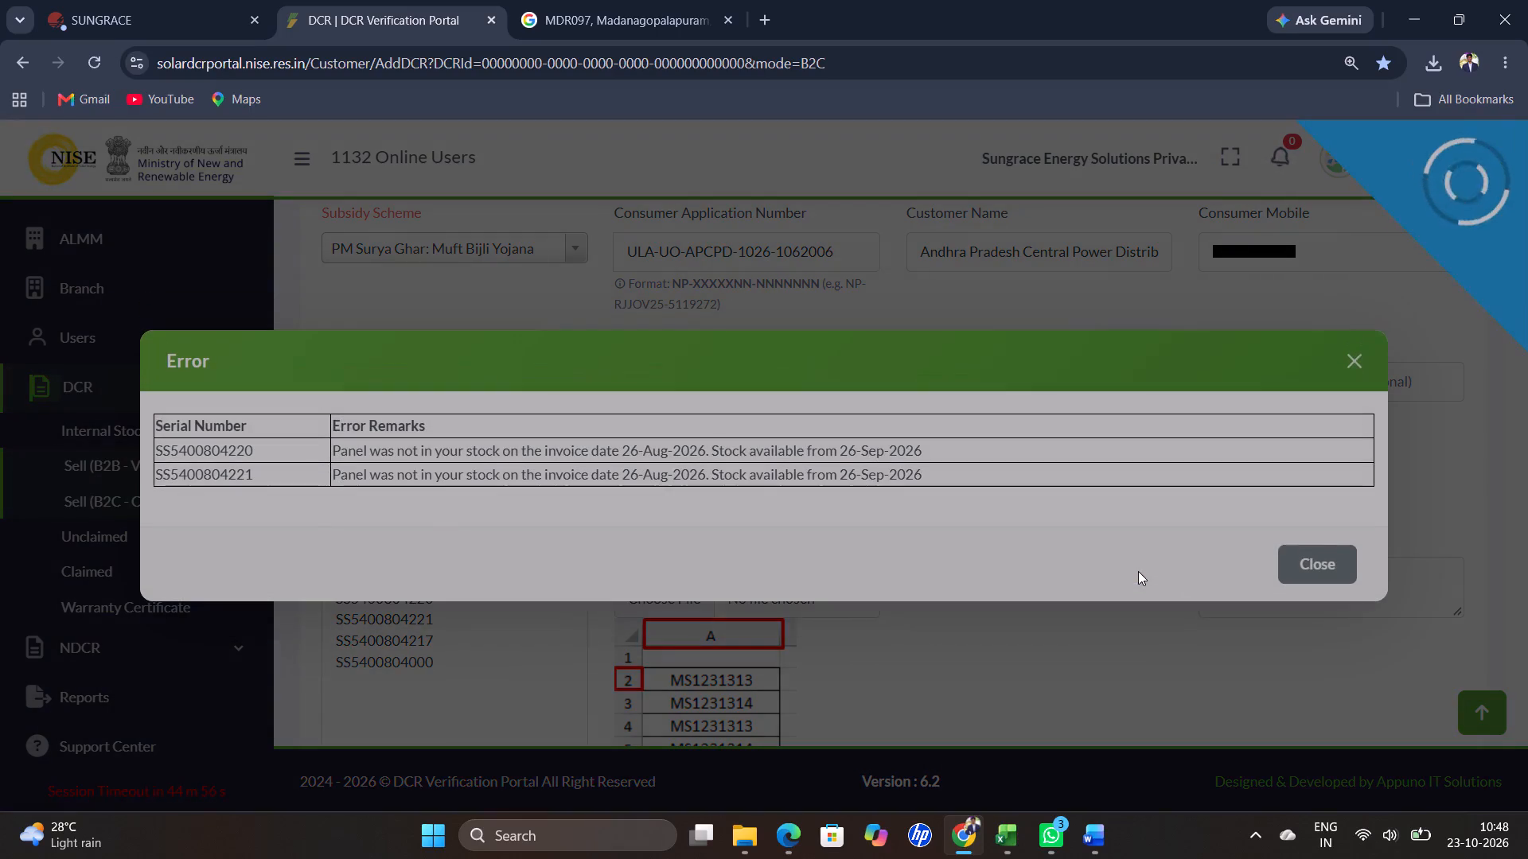
{"action": "left_click", "coordinate": [1357, 364]}
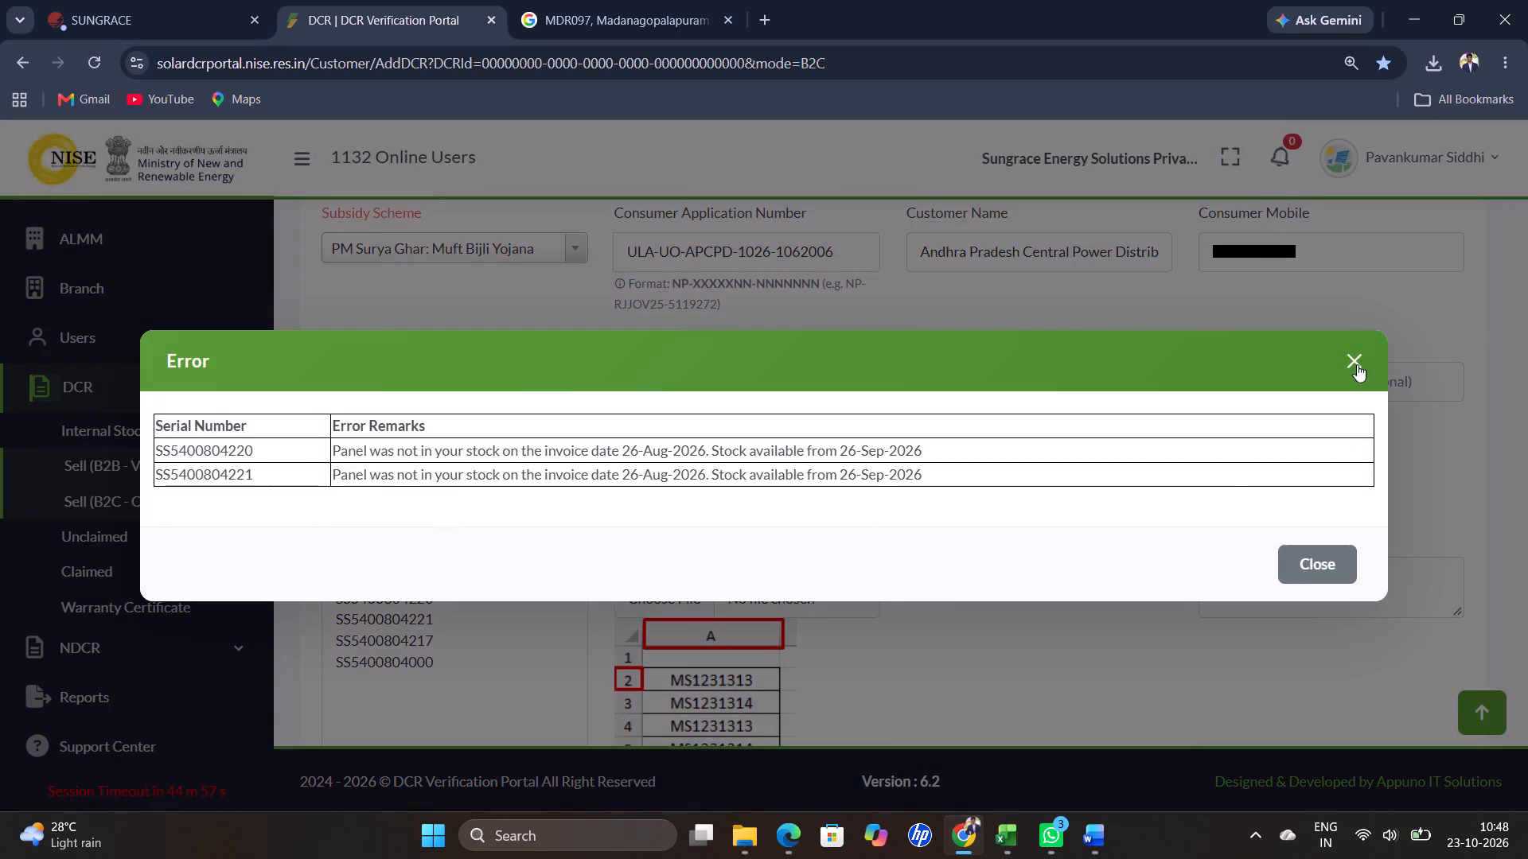
Change the invoice number of the DCR entry to AP/GST/26-27/009-140.
{"action": "left_click", "coordinate": [746, 492]}
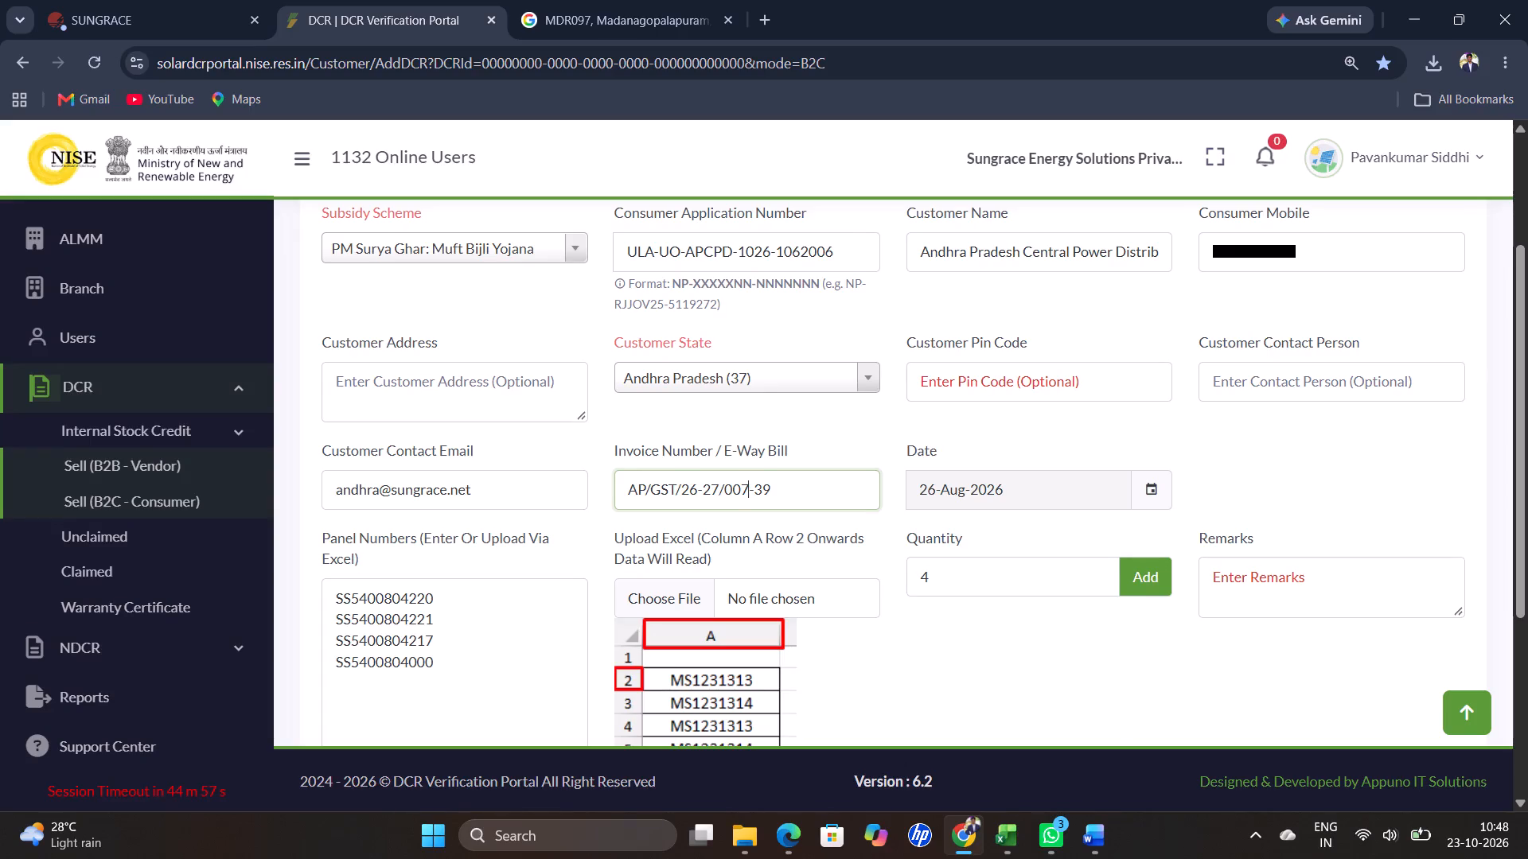
{"action": "key", "text": "BackSpace"}
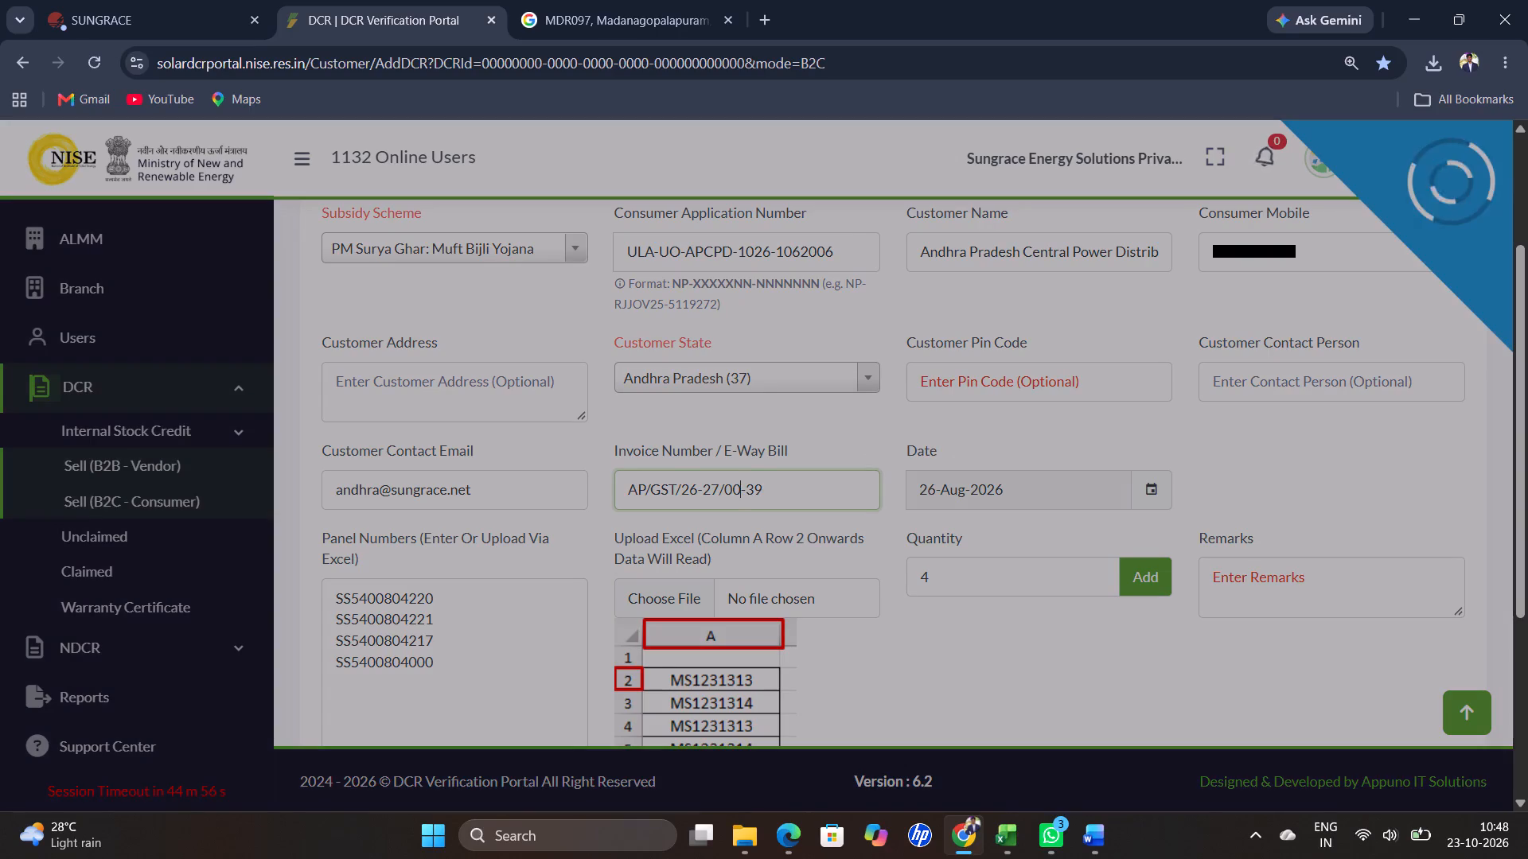
{"action": "key", "text": "9"}
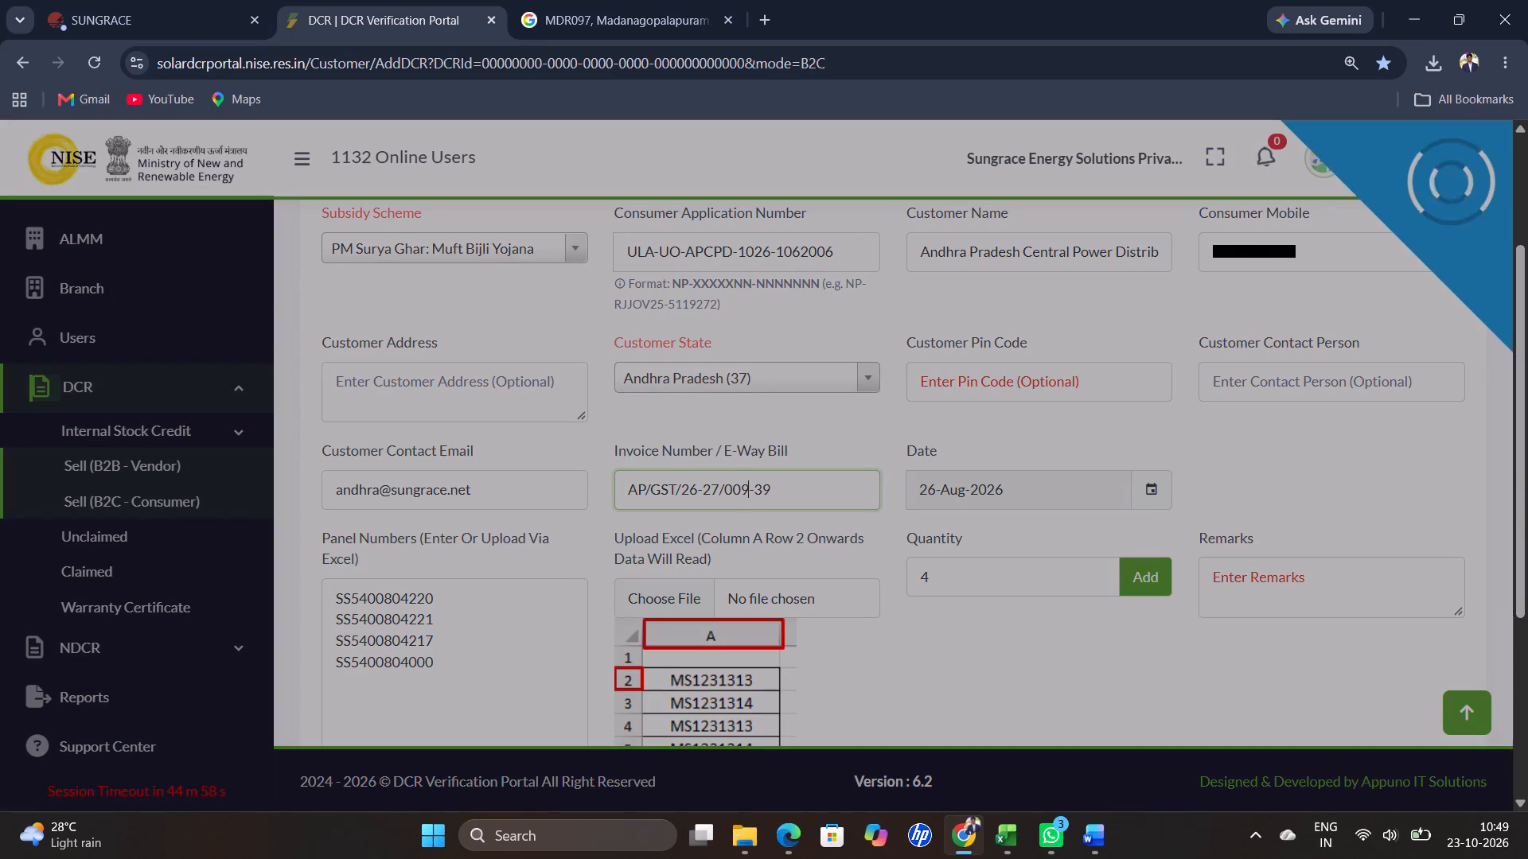
{"action": "key", "text": "Right"}
{"action": "key", "text": "1"}
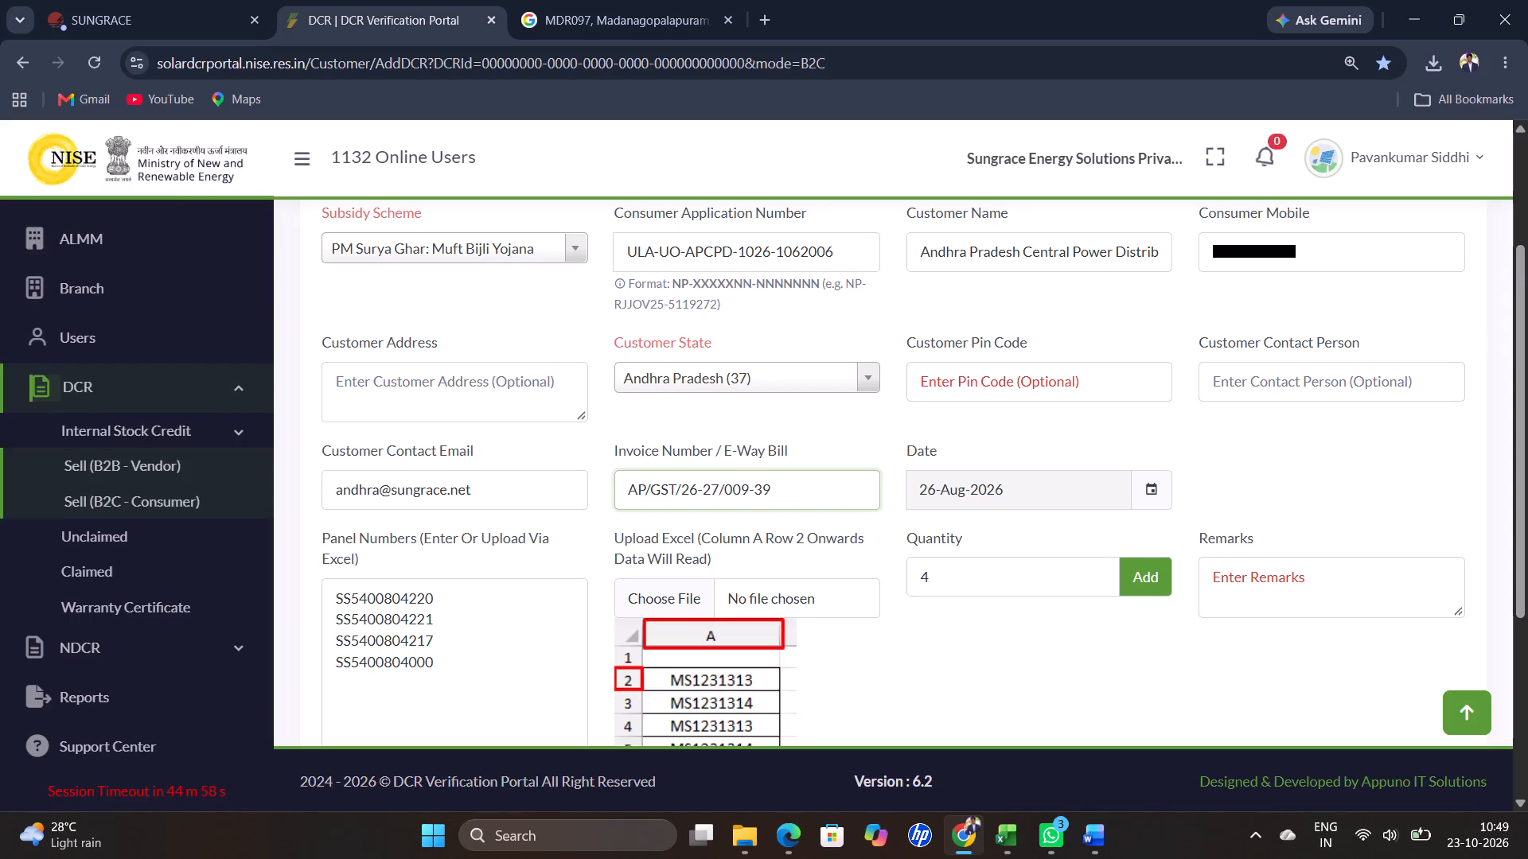
{"action": "key", "text": "BackSpace"}
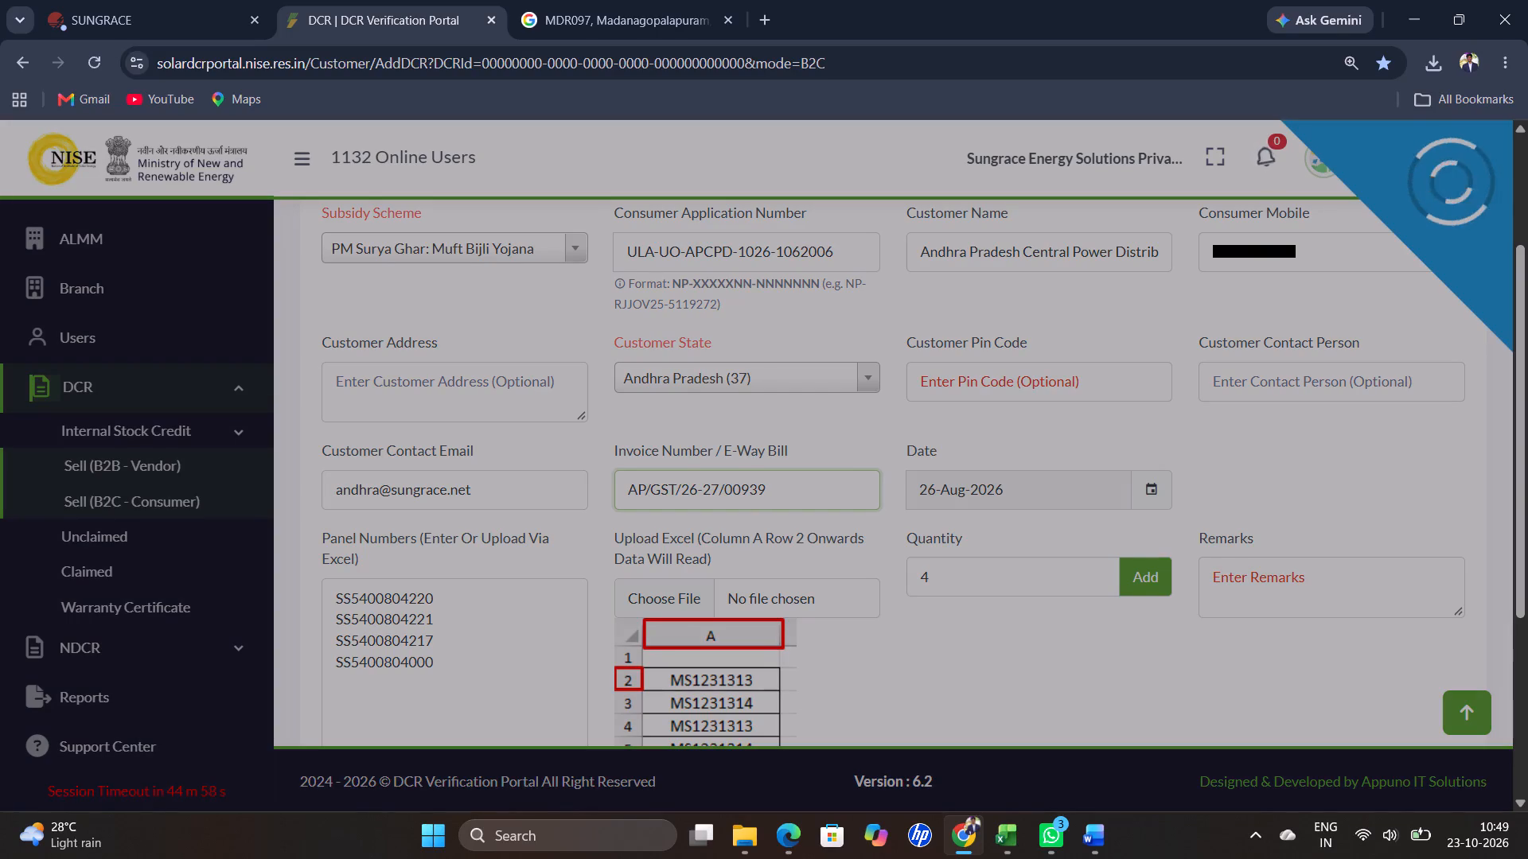
{"action": "key", "text": "minus"}
{"action": "key", "text": "1"}
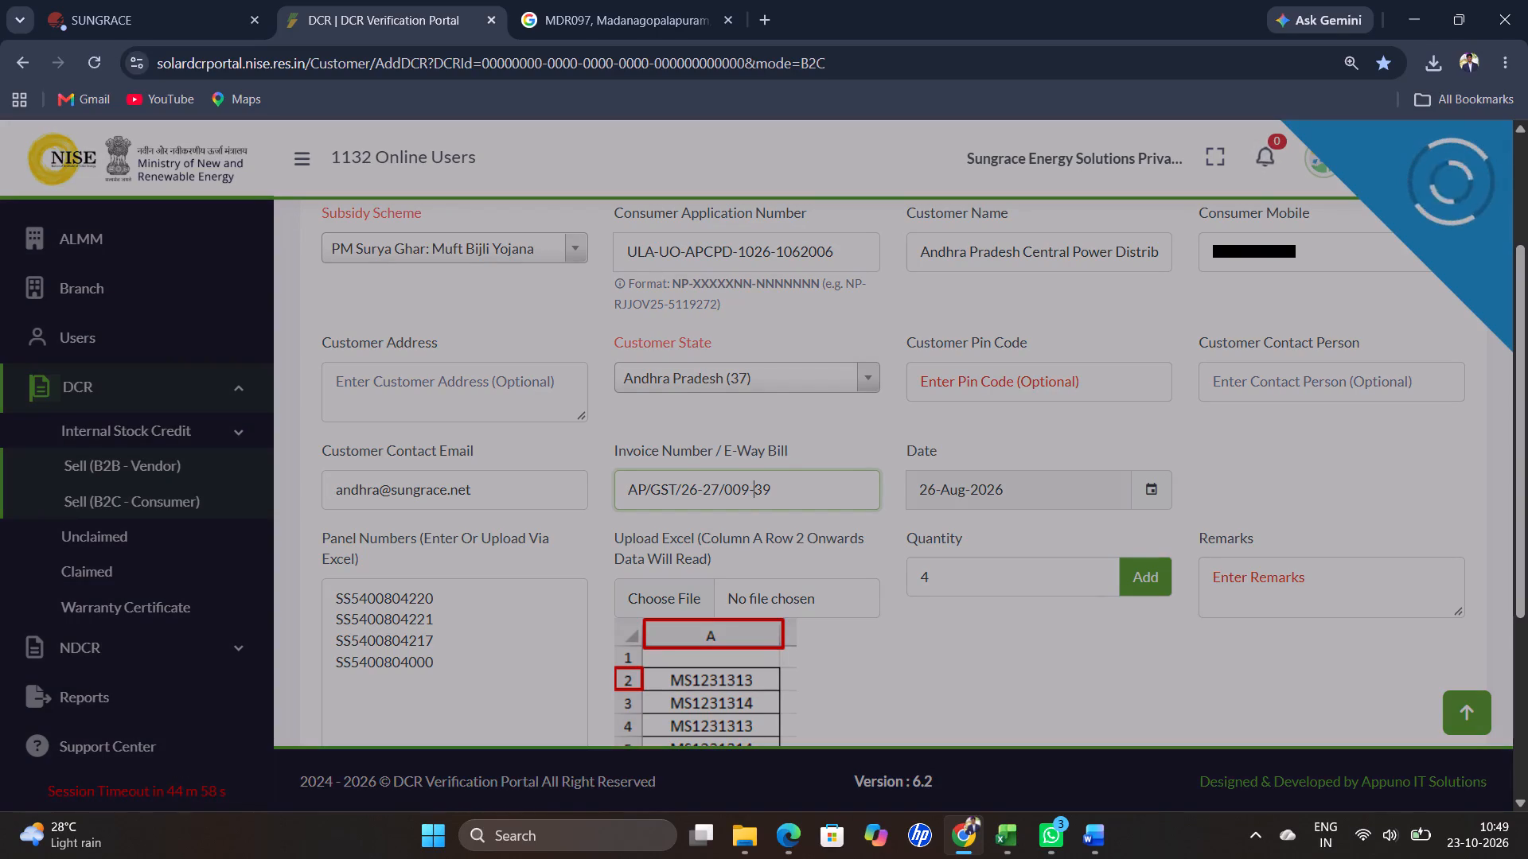
{"action": "key", "text": "Right"}
{"action": "key", "text": "Right"}
{"action": "key", "text": "Right"}
{"action": "key", "text": "BackSpace"}
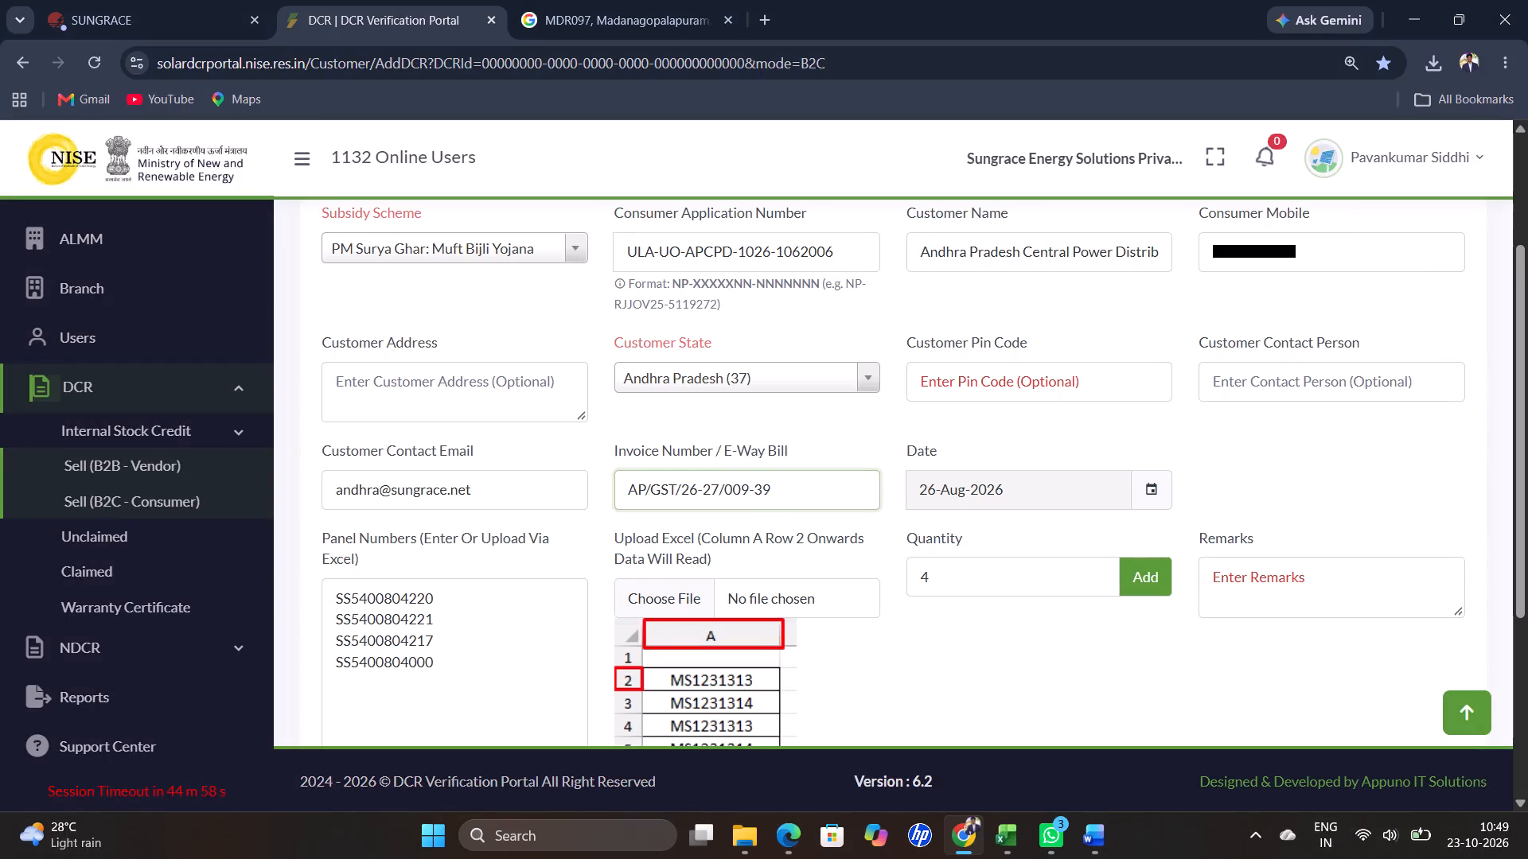
{"action": "key", "text": "BackSpace"}
{"action": "key", "text": "BackSpace"}
{"action": "type", "text": "14"}
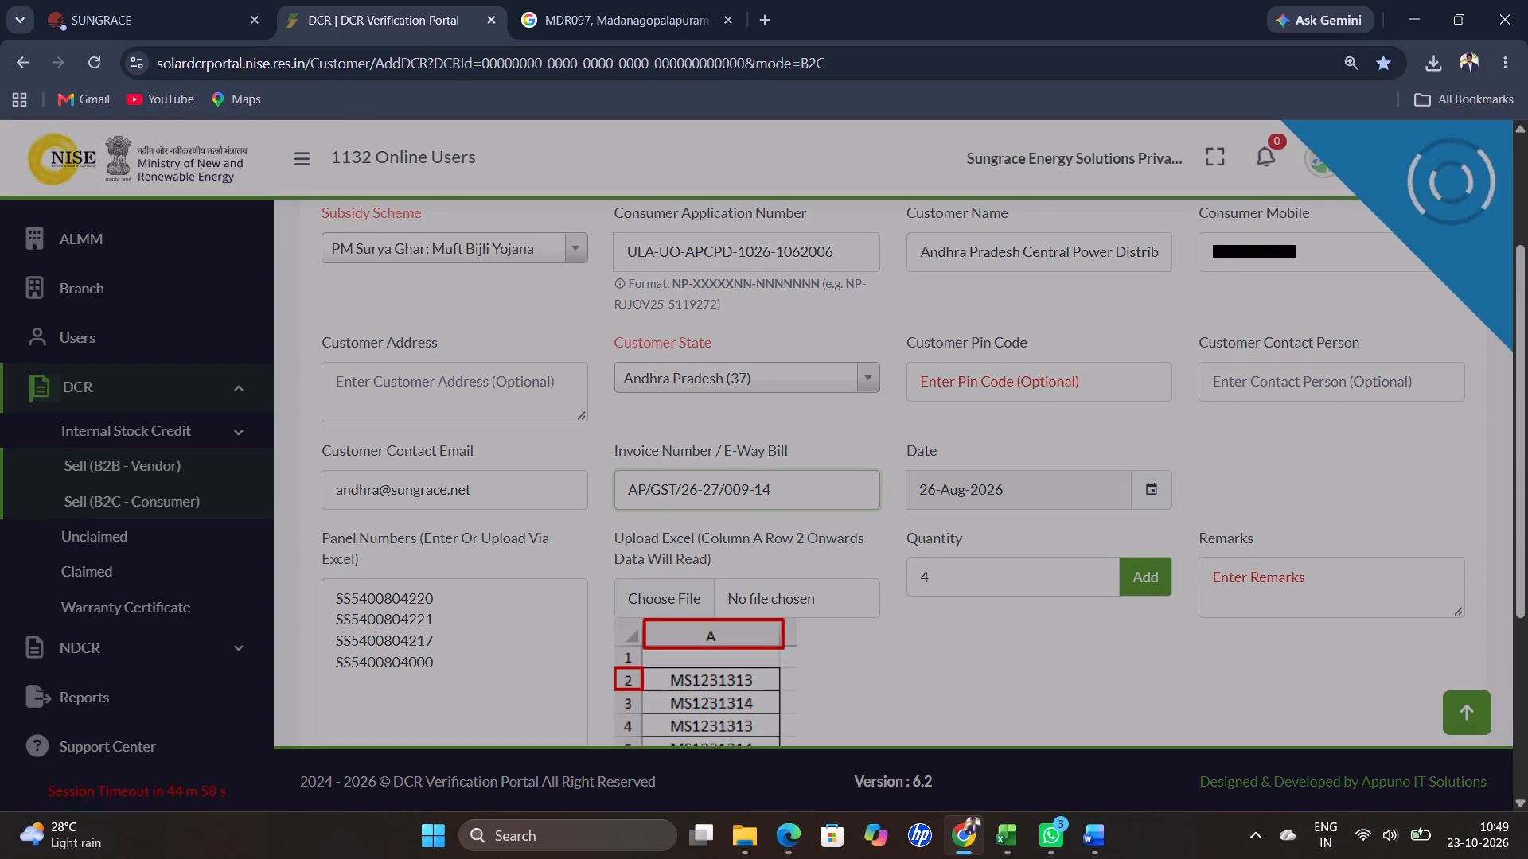
{"action": "key", "text": "0"}
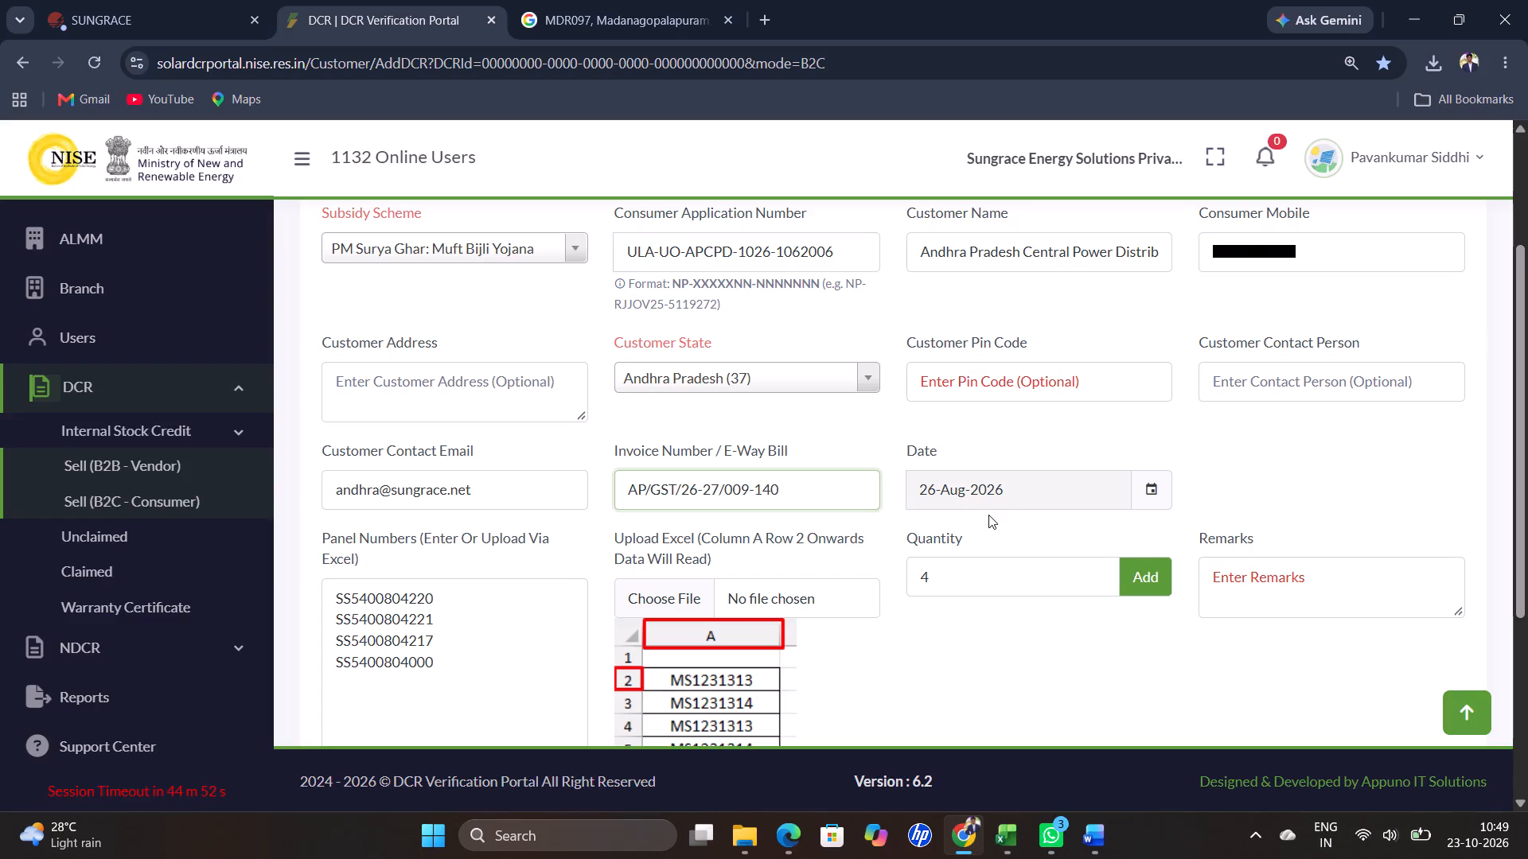
Set the invoice date to 30-Sep-2026 and add the four listed panels to the entry.
{"action": "left_click", "coordinate": [1010, 484]}
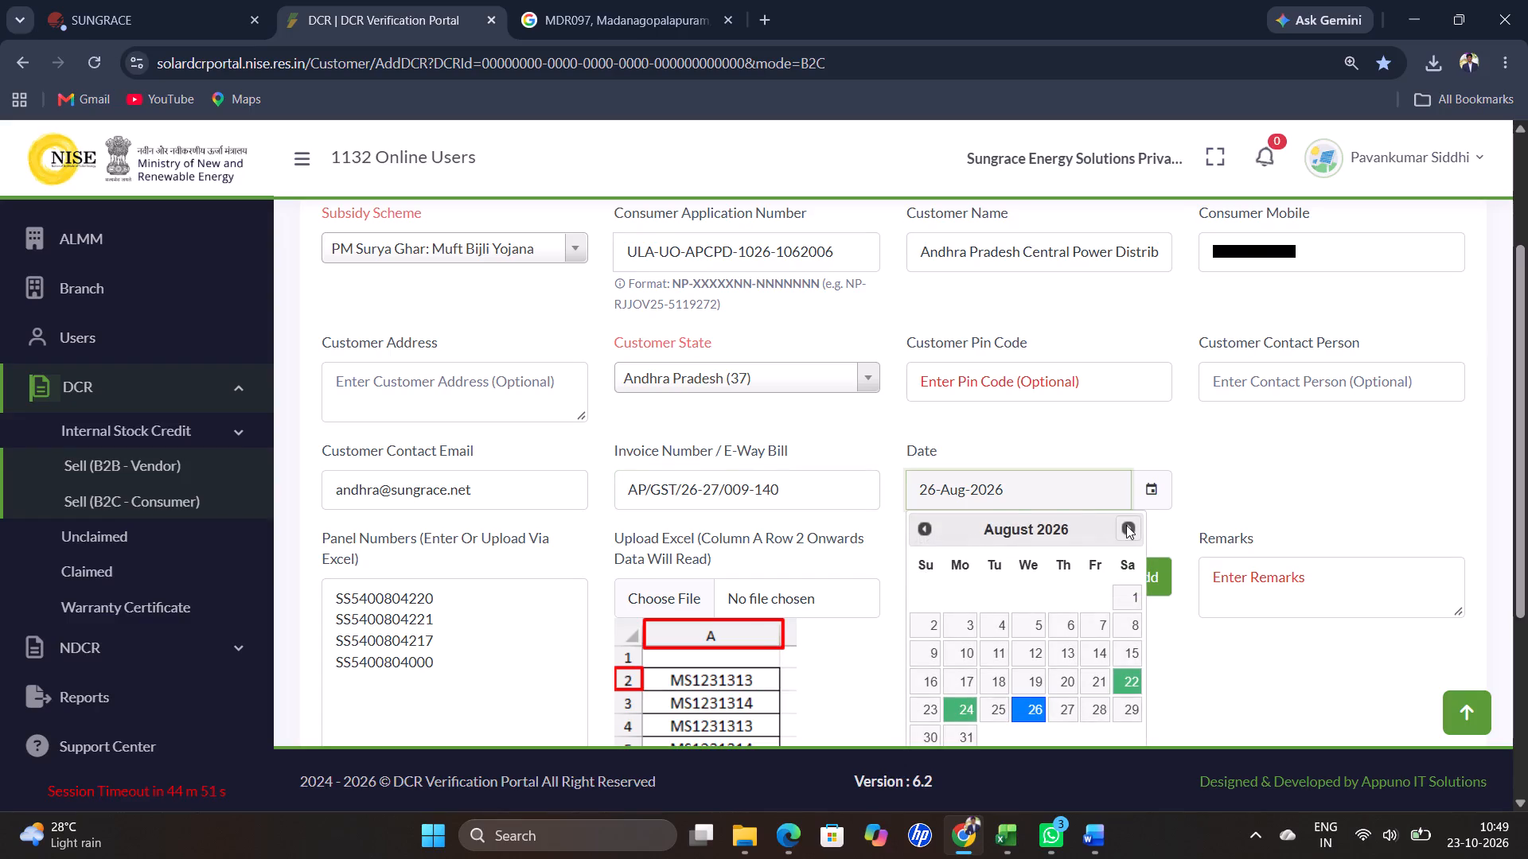
{"action": "left_click", "coordinate": [1126, 525]}
{"action": "left_click", "coordinate": [1031, 705]}
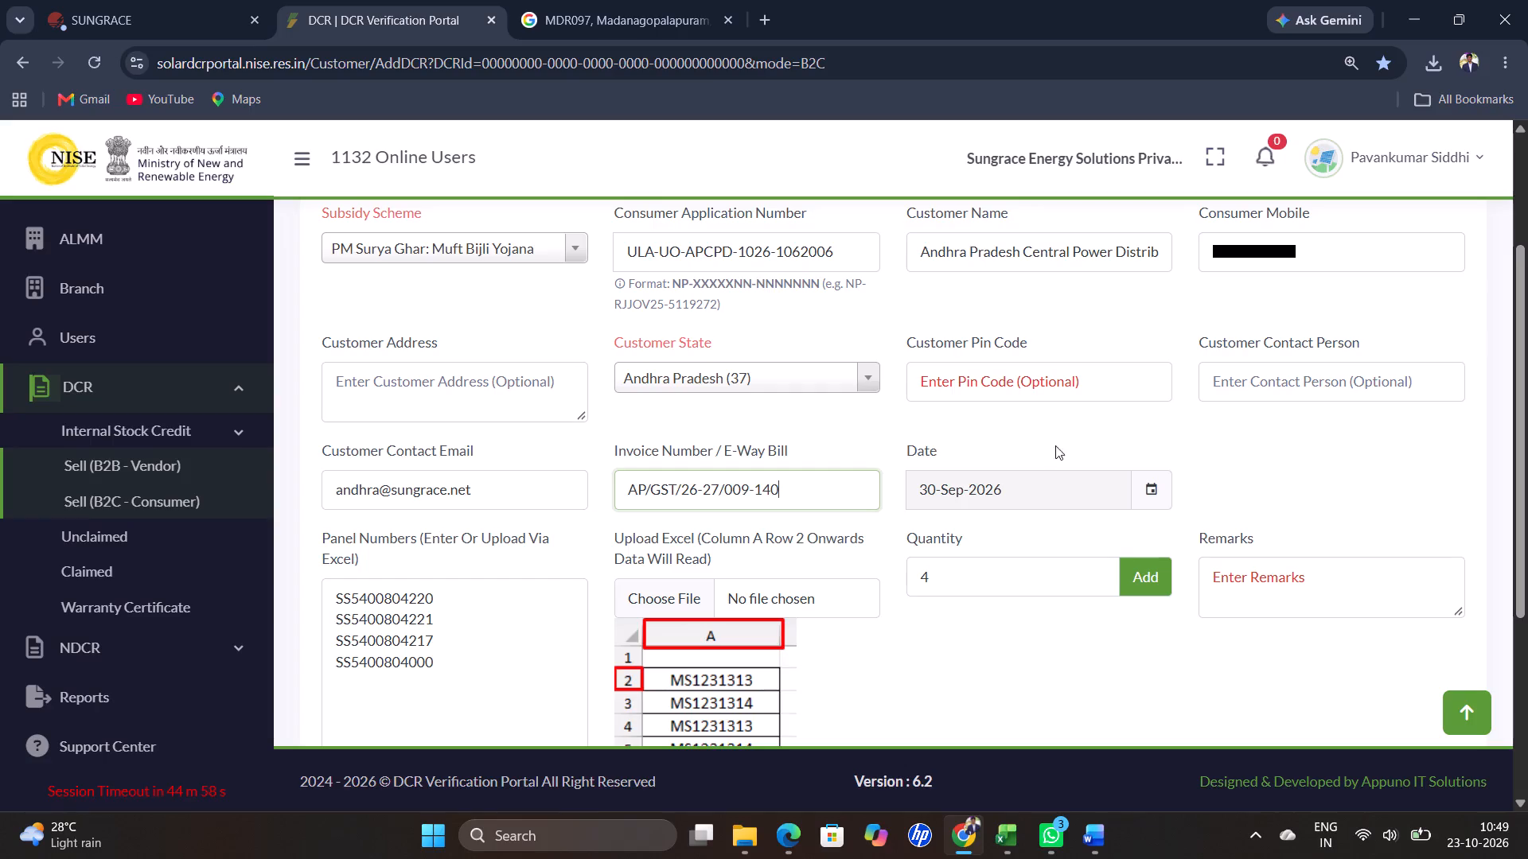
{"action": "left_click", "coordinate": [1149, 558]}
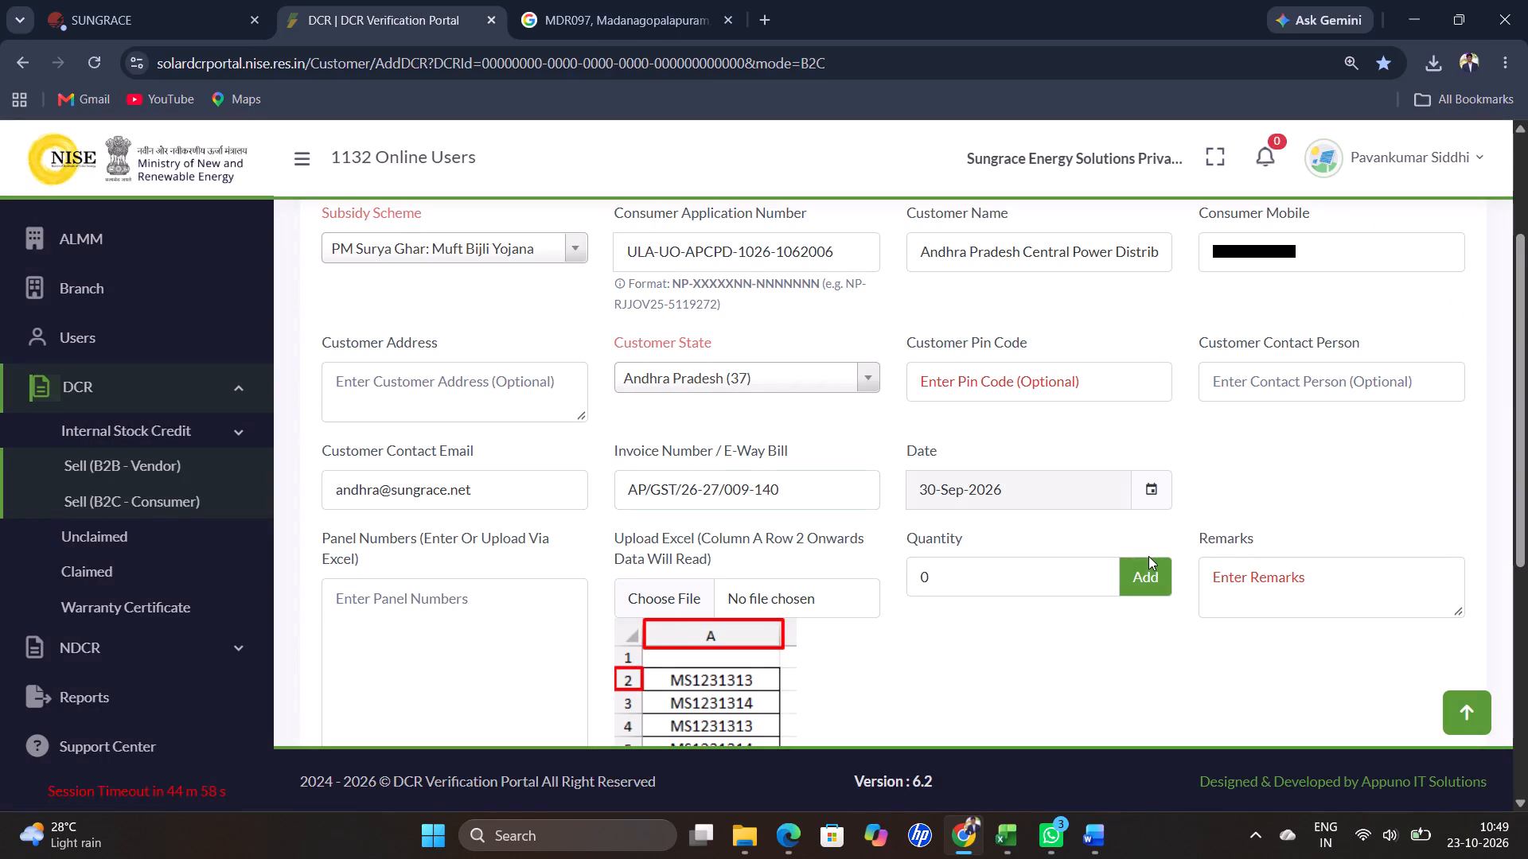
Copy the installation's address from SUNGRACE's Quick Copy Details into the DCR entry's Remarks.
{"action": "left_click_drag", "start_coordinate": [134, 14], "coordinate": [150, 29]}
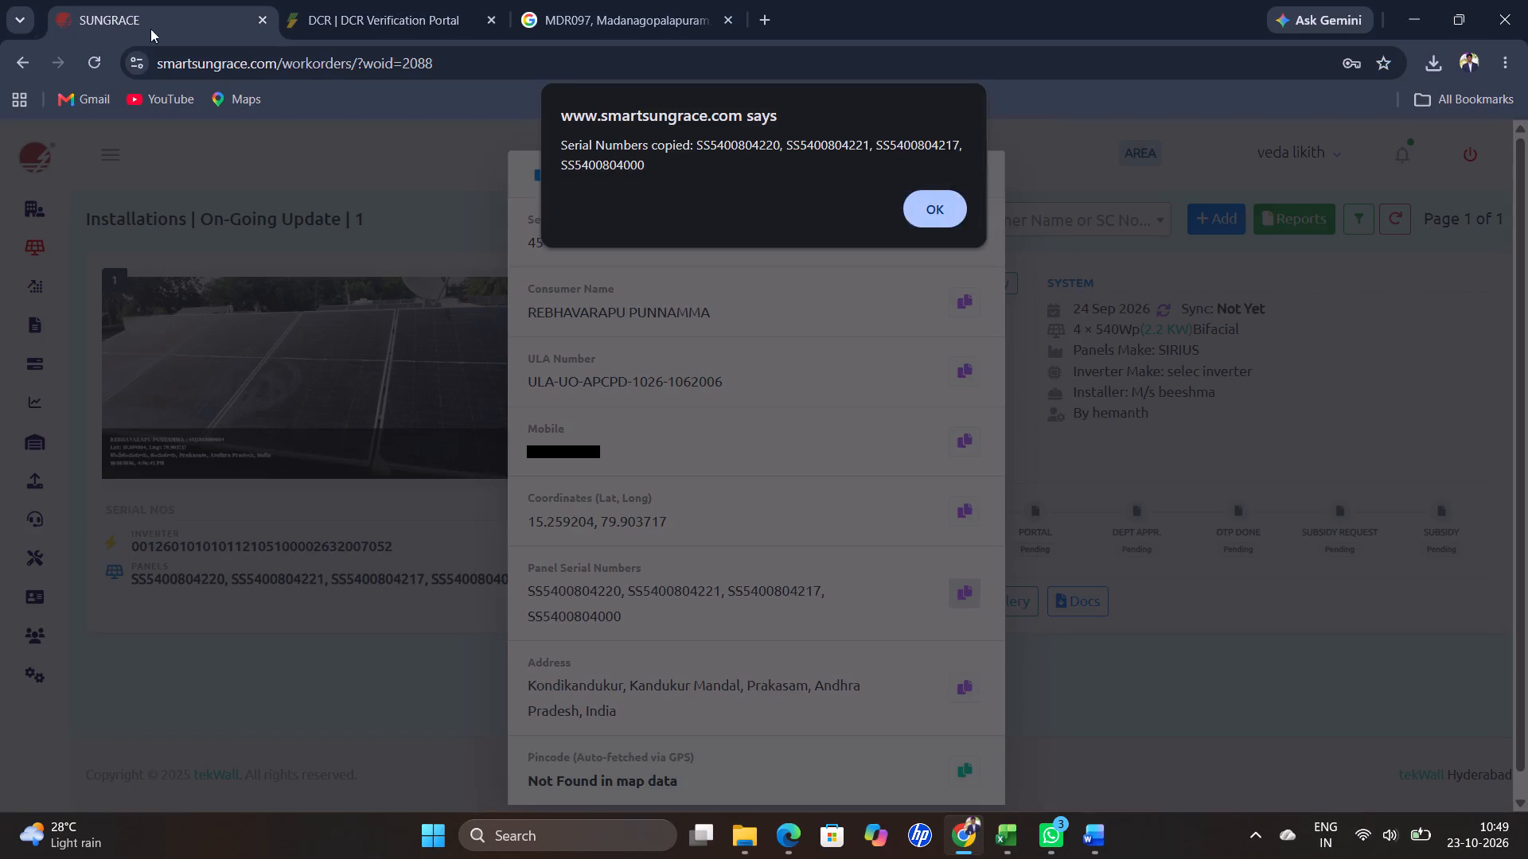
{"action": "left_click_drag", "start_coordinate": [150, 29], "coordinate": [144, 25]}
{"action": "left_click", "coordinate": [947, 222]}
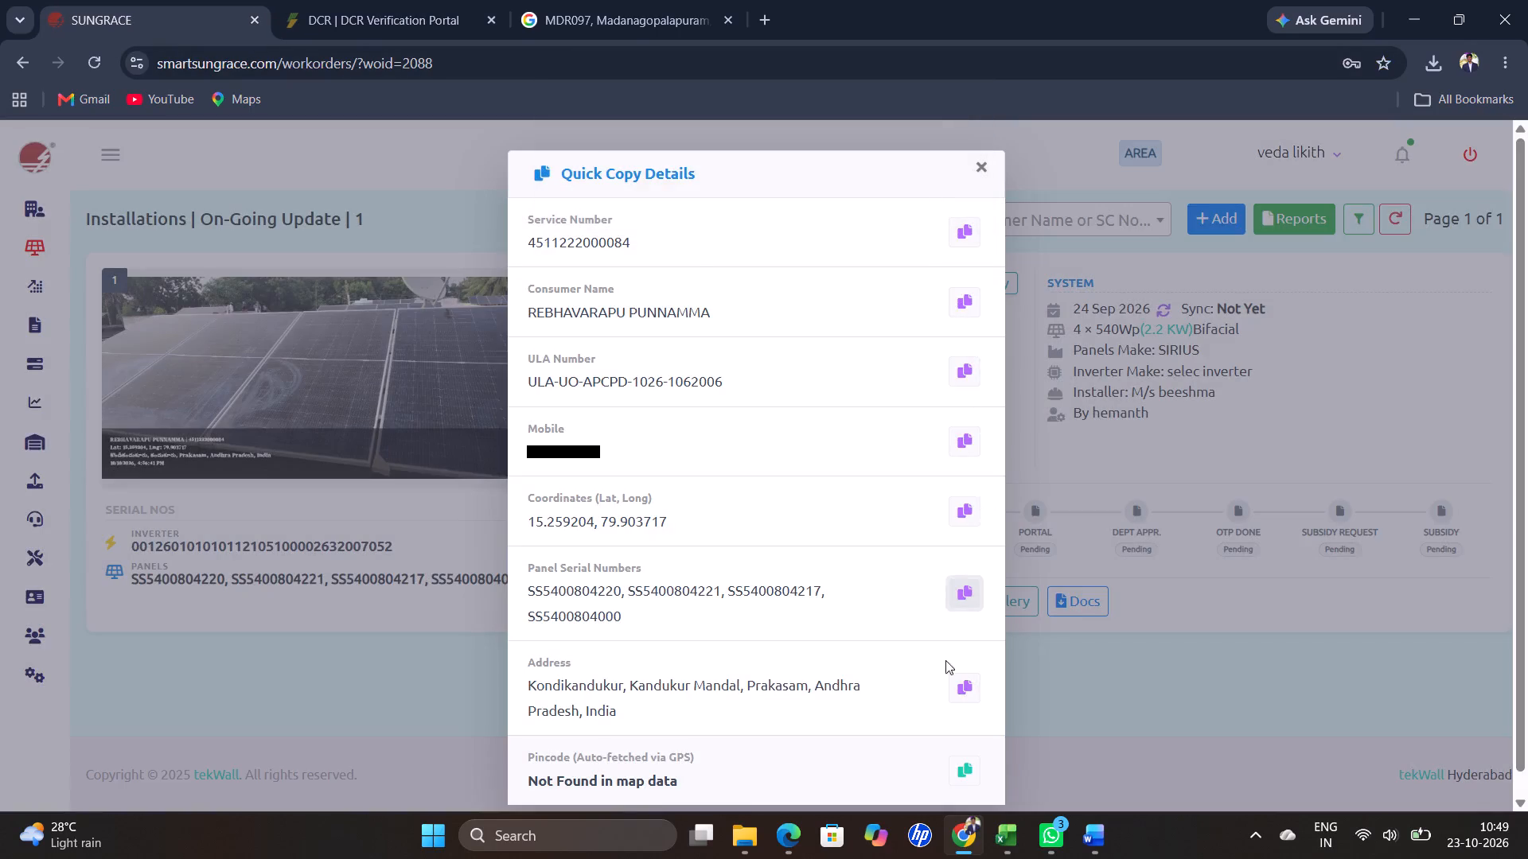
{"action": "left_click", "coordinate": [963, 688]}
{"action": "left_click_drag", "start_coordinate": [439, 0], "coordinate": [437, 10]}
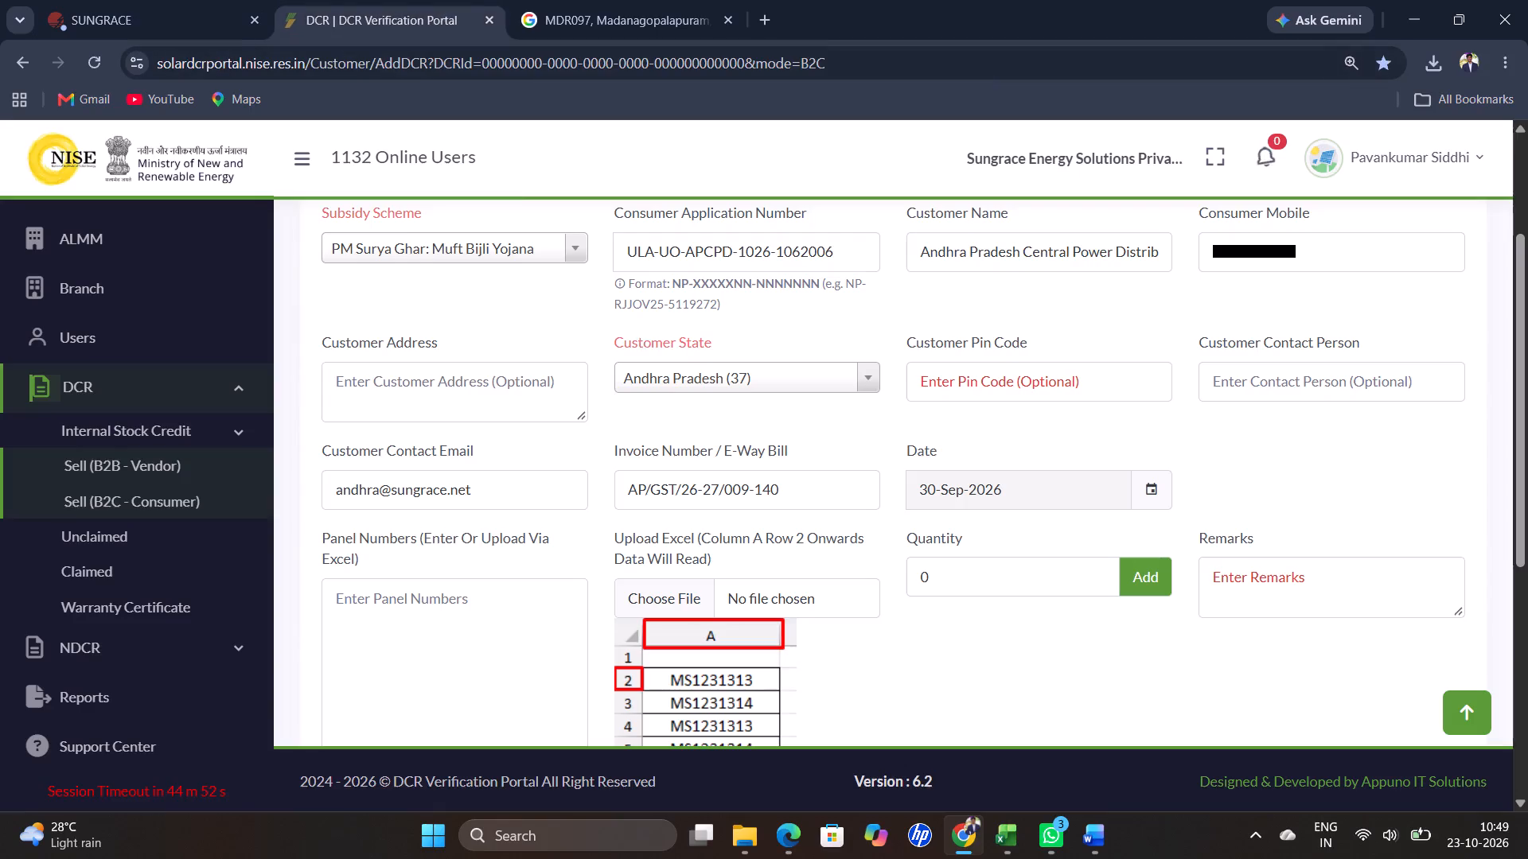
{"action": "left_click", "coordinate": [1274, 600]}
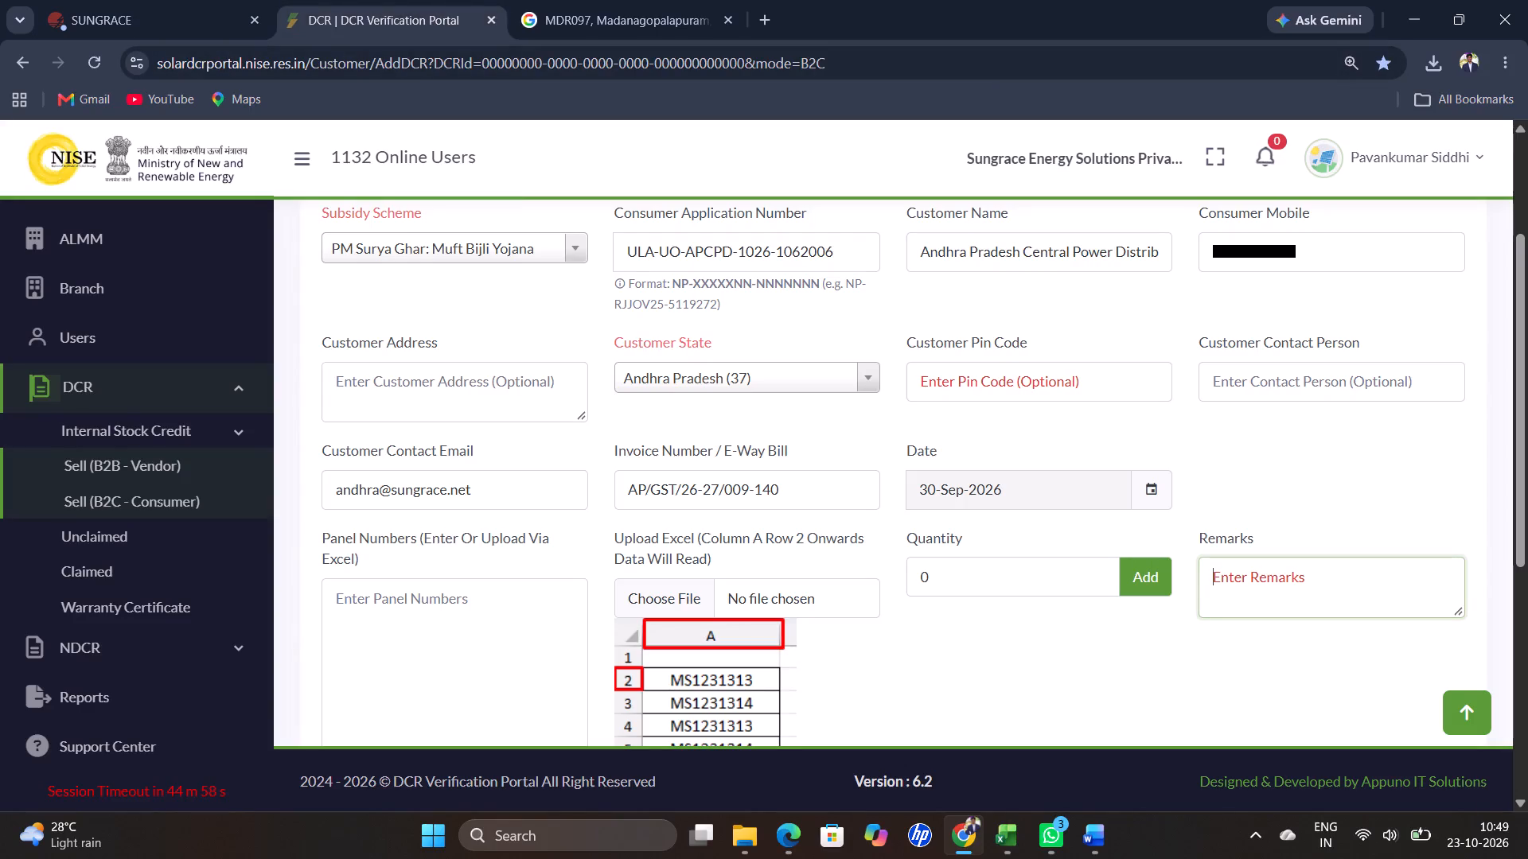
{"action": "key", "text": "ctrl+v"}
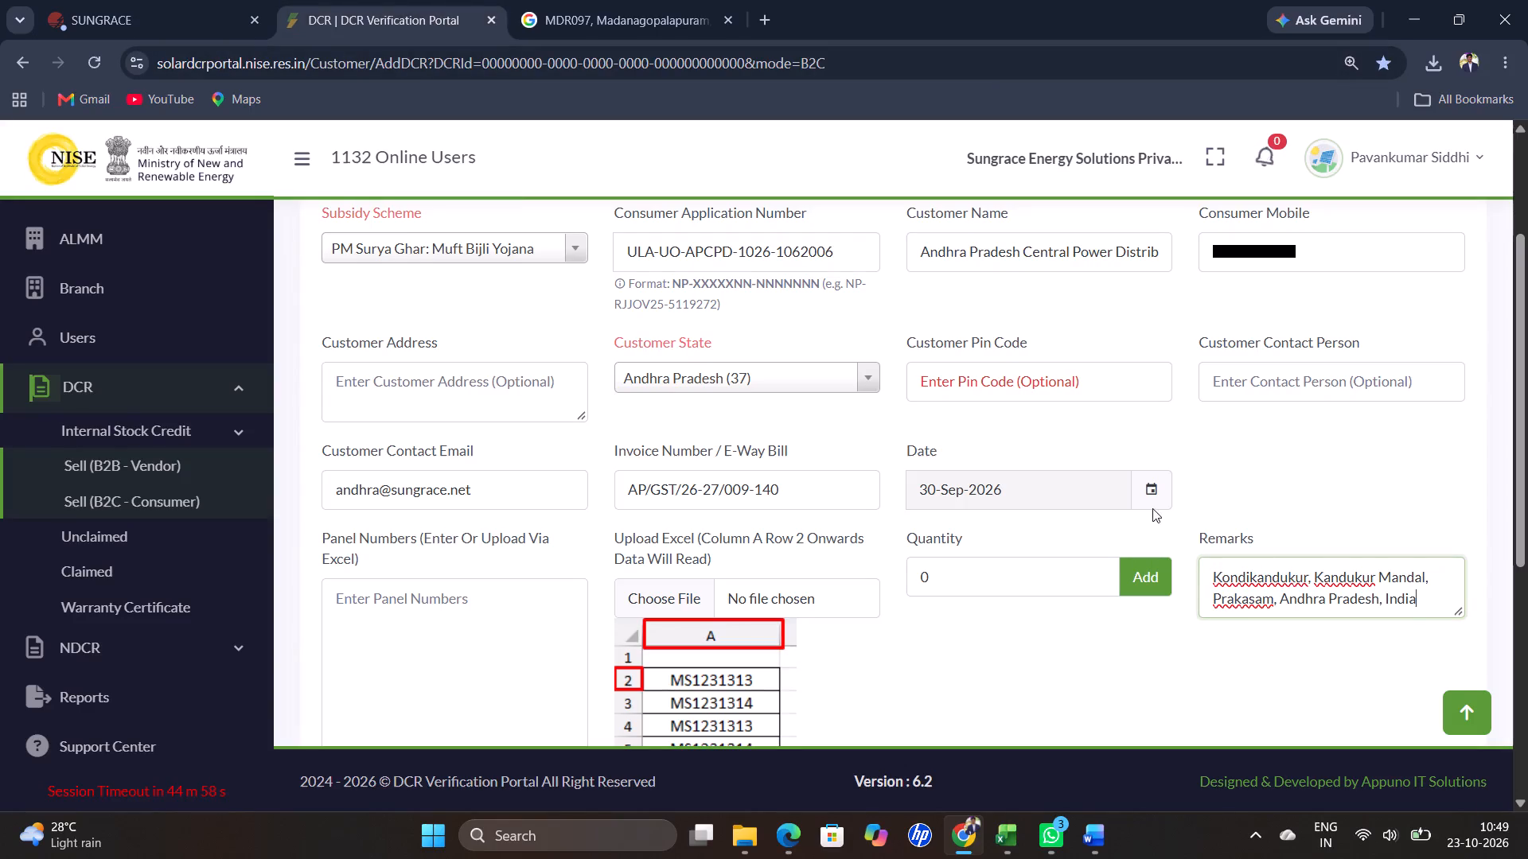
Search Google for the pincode of the copied address and copy it into the DCR entry's Customer Pin Code.
{"action": "left_click", "coordinate": [1078, 379]}
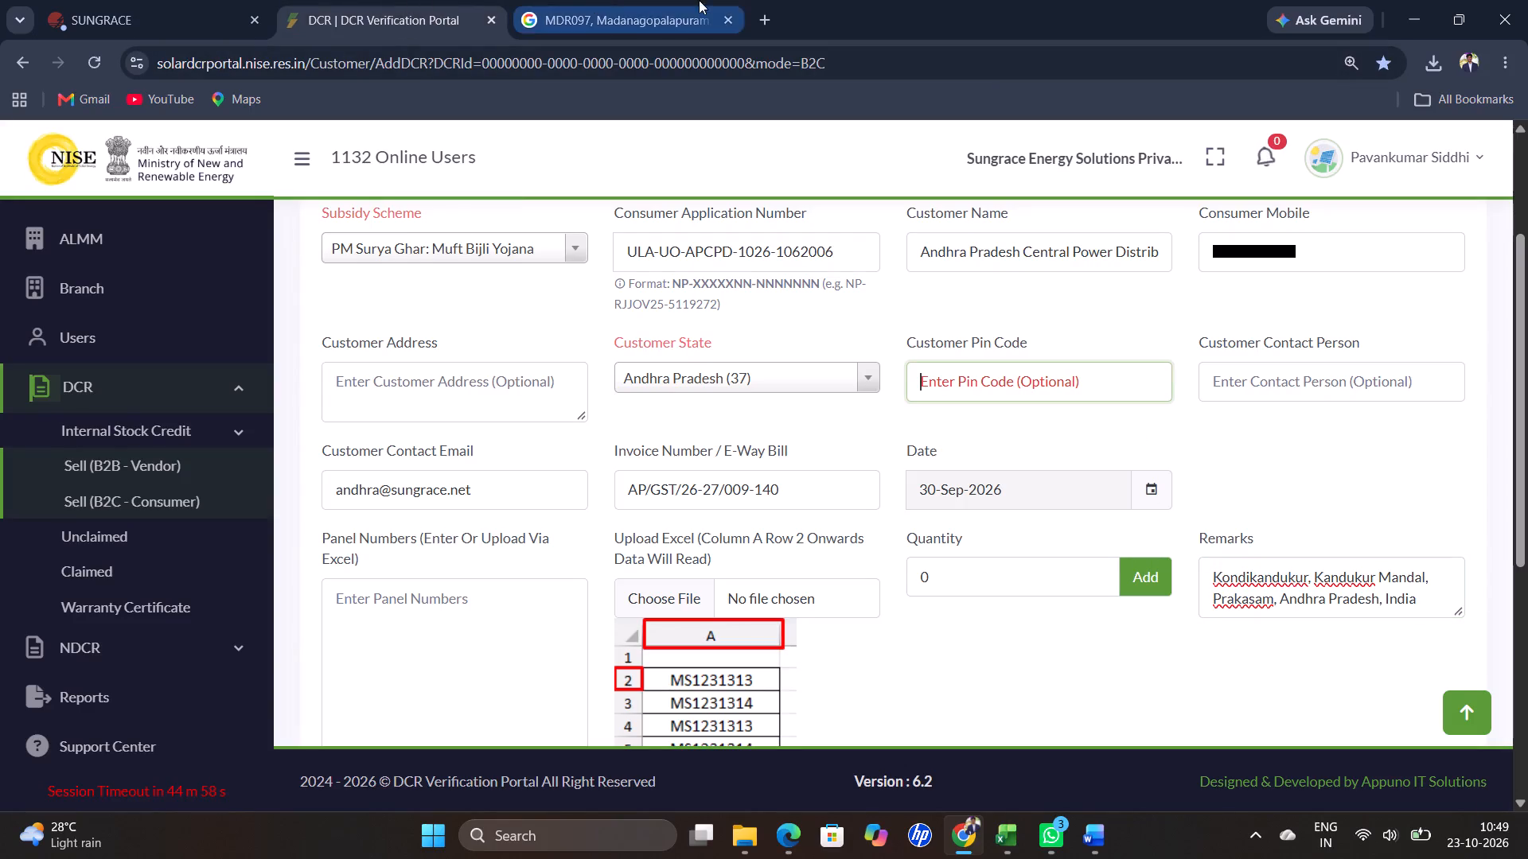
{"action": "left_click", "coordinate": [767, 14]}
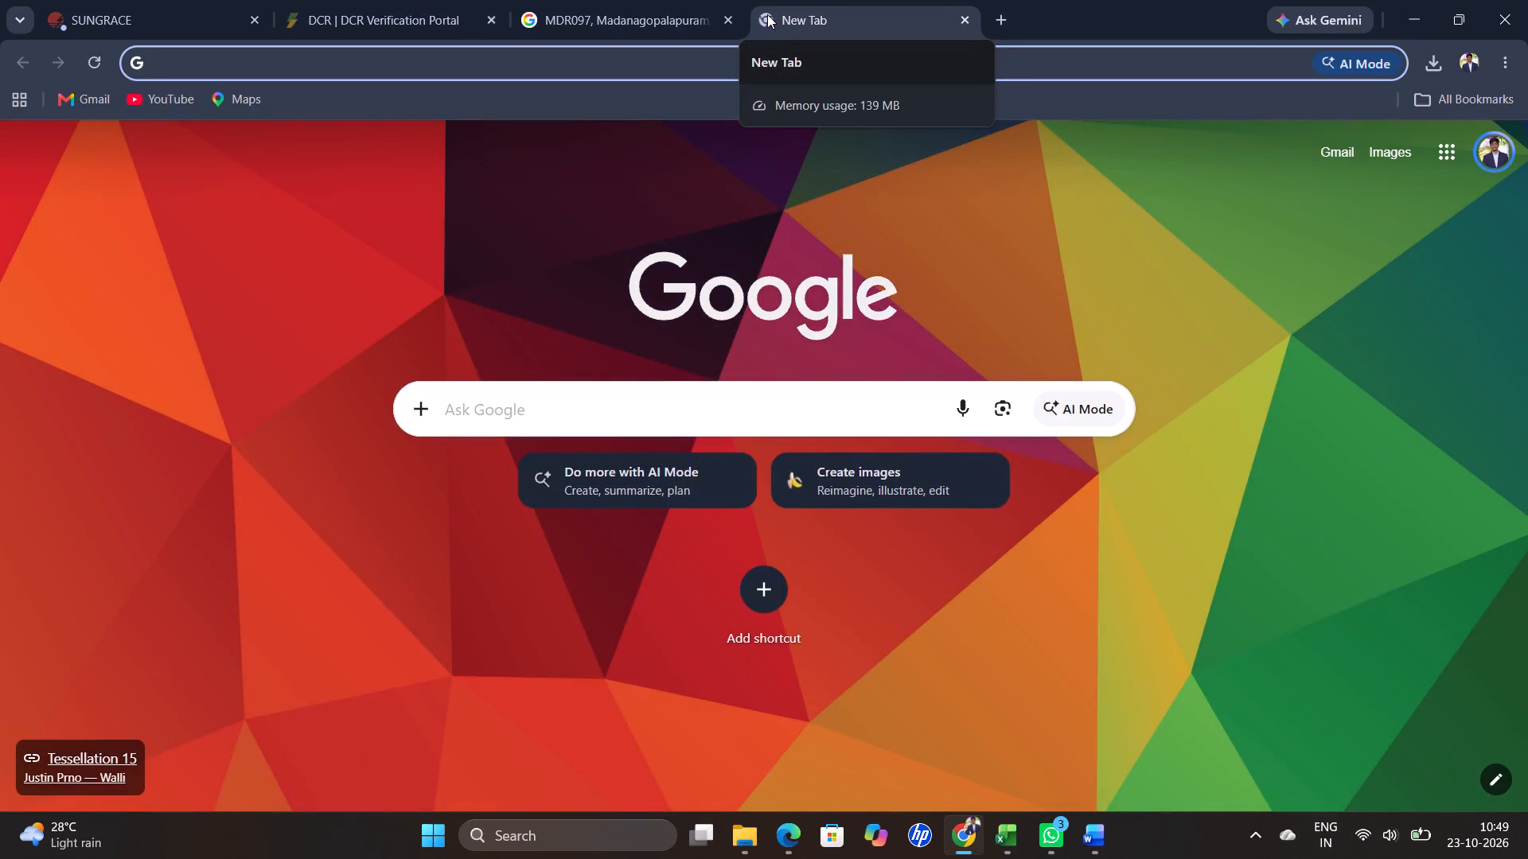
{"action": "key", "text": "ctrl+v"}
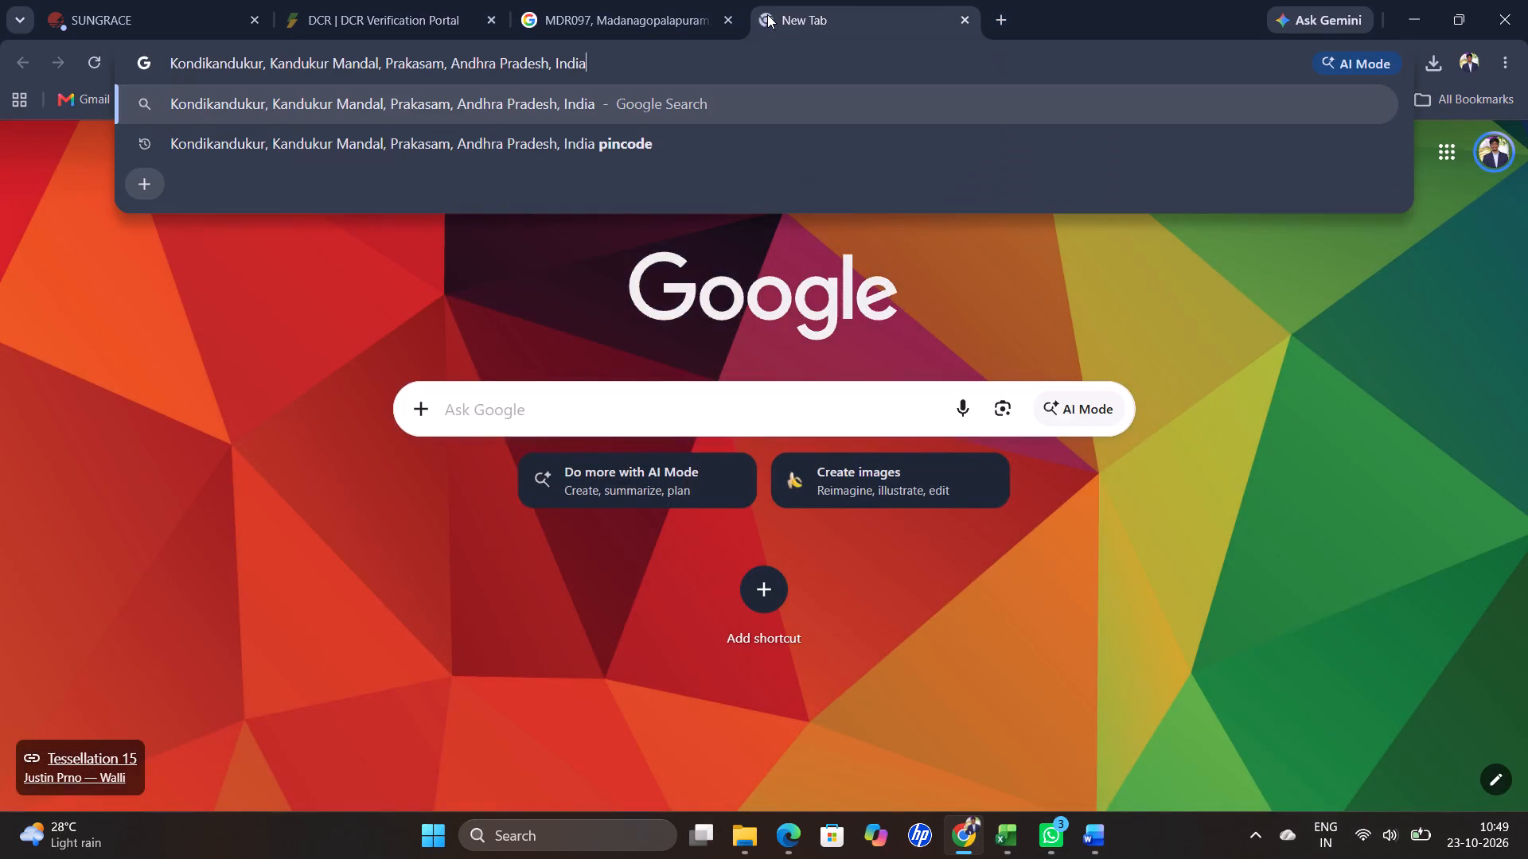
{"action": "left_click", "coordinate": [672, 138]}
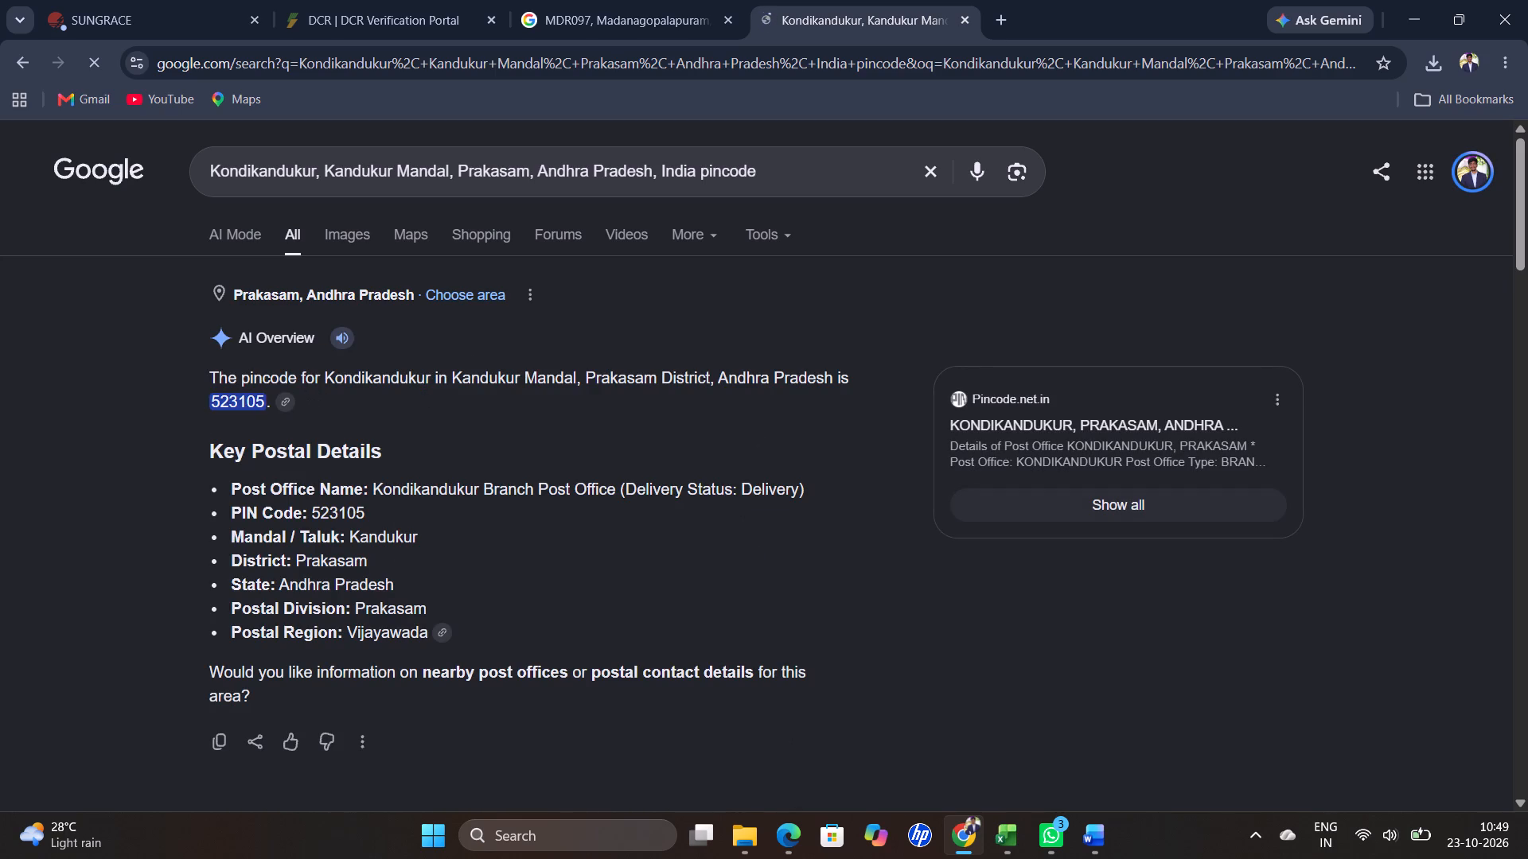
{"action": "double_click", "coordinate": [240, 400]}
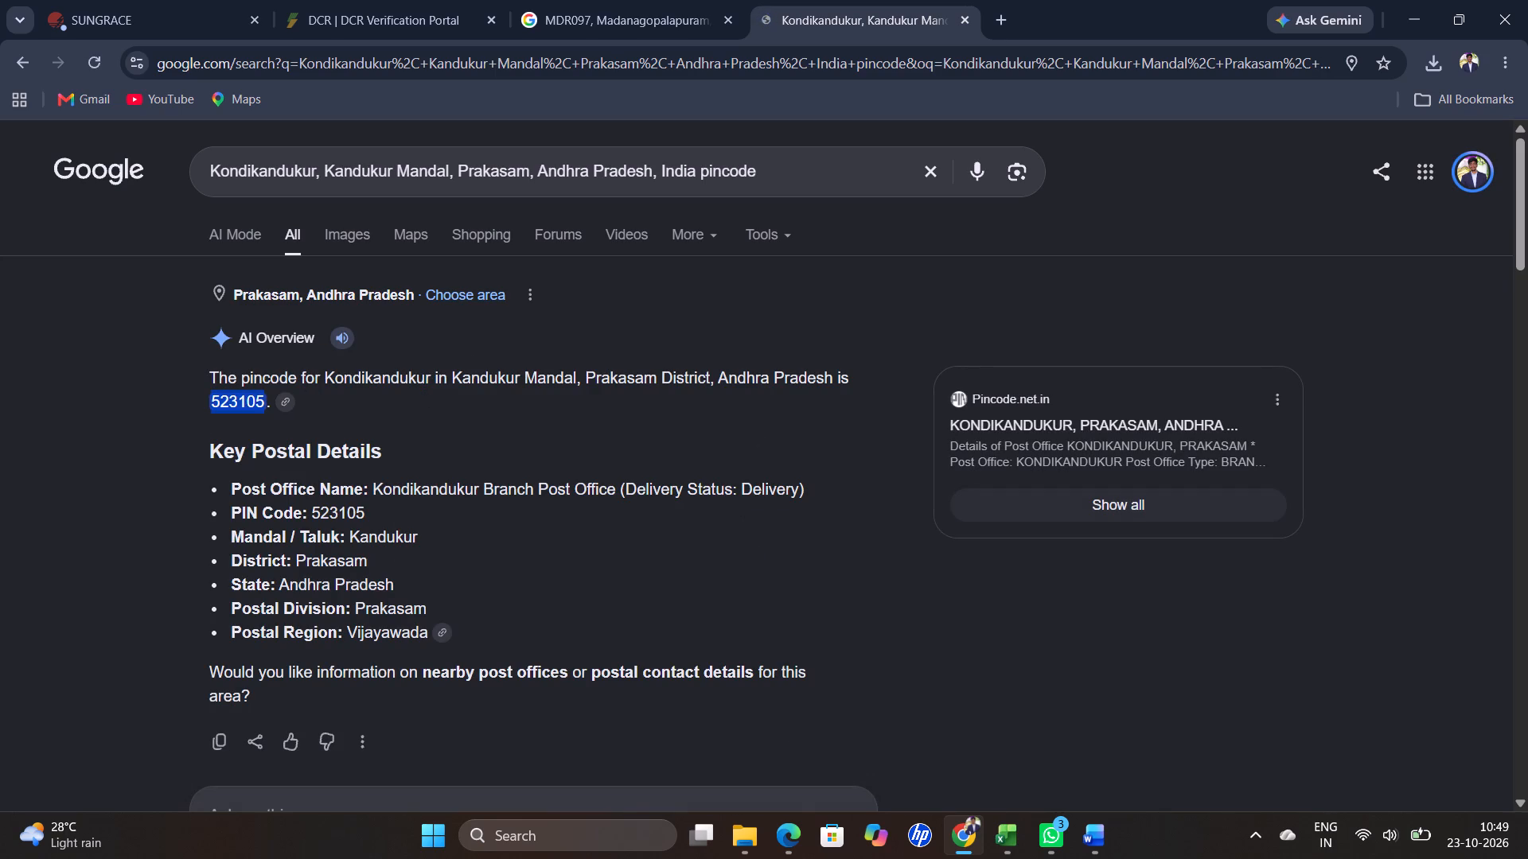
{"action": "key", "text": "ctrl+c"}
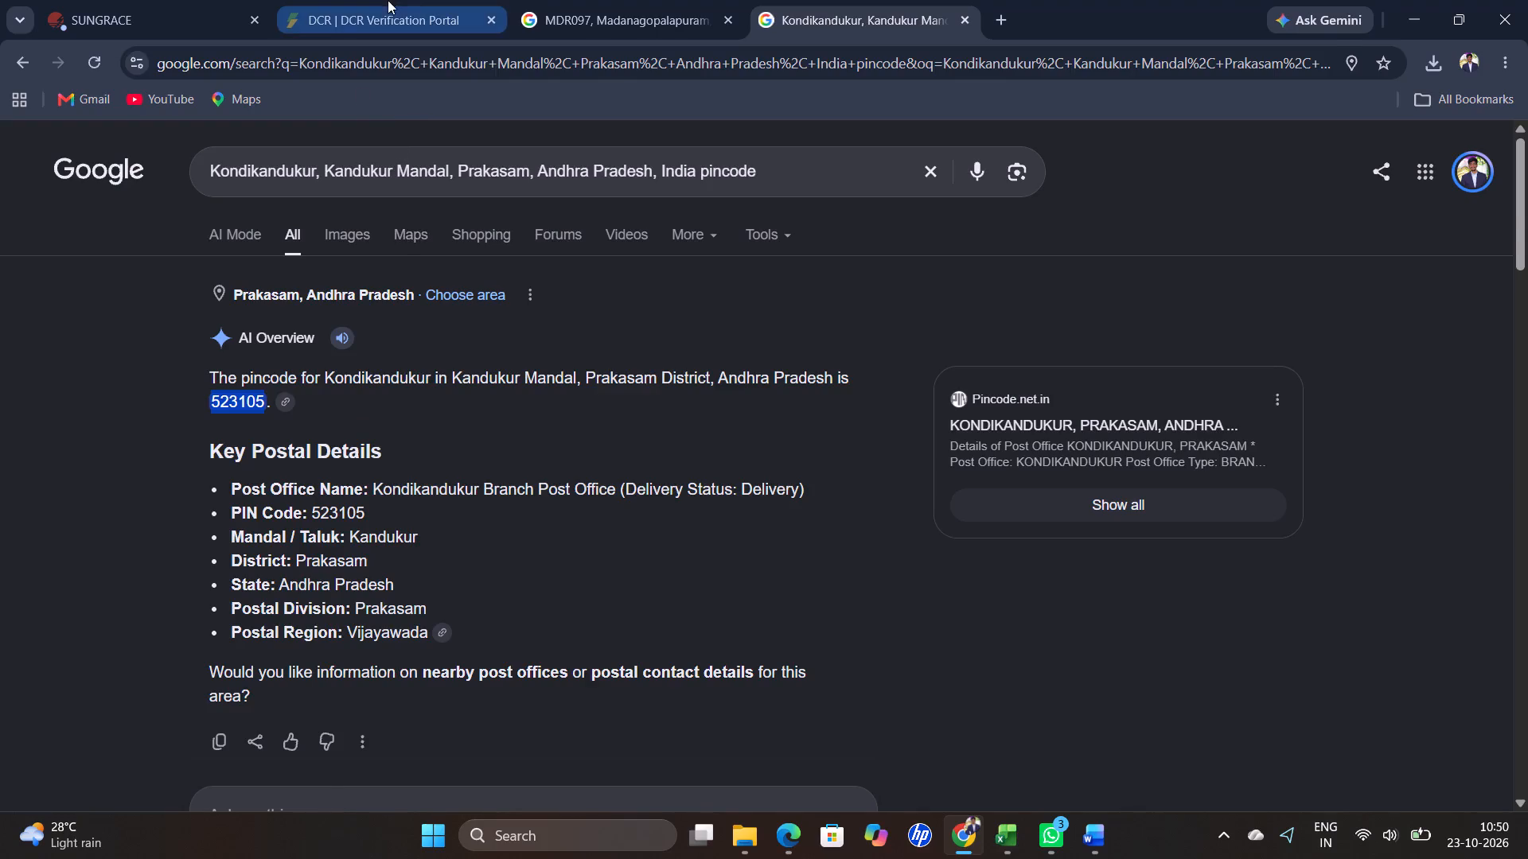
{"action": "left_click_drag", "start_coordinate": [388, 0], "coordinate": [388, 13]}
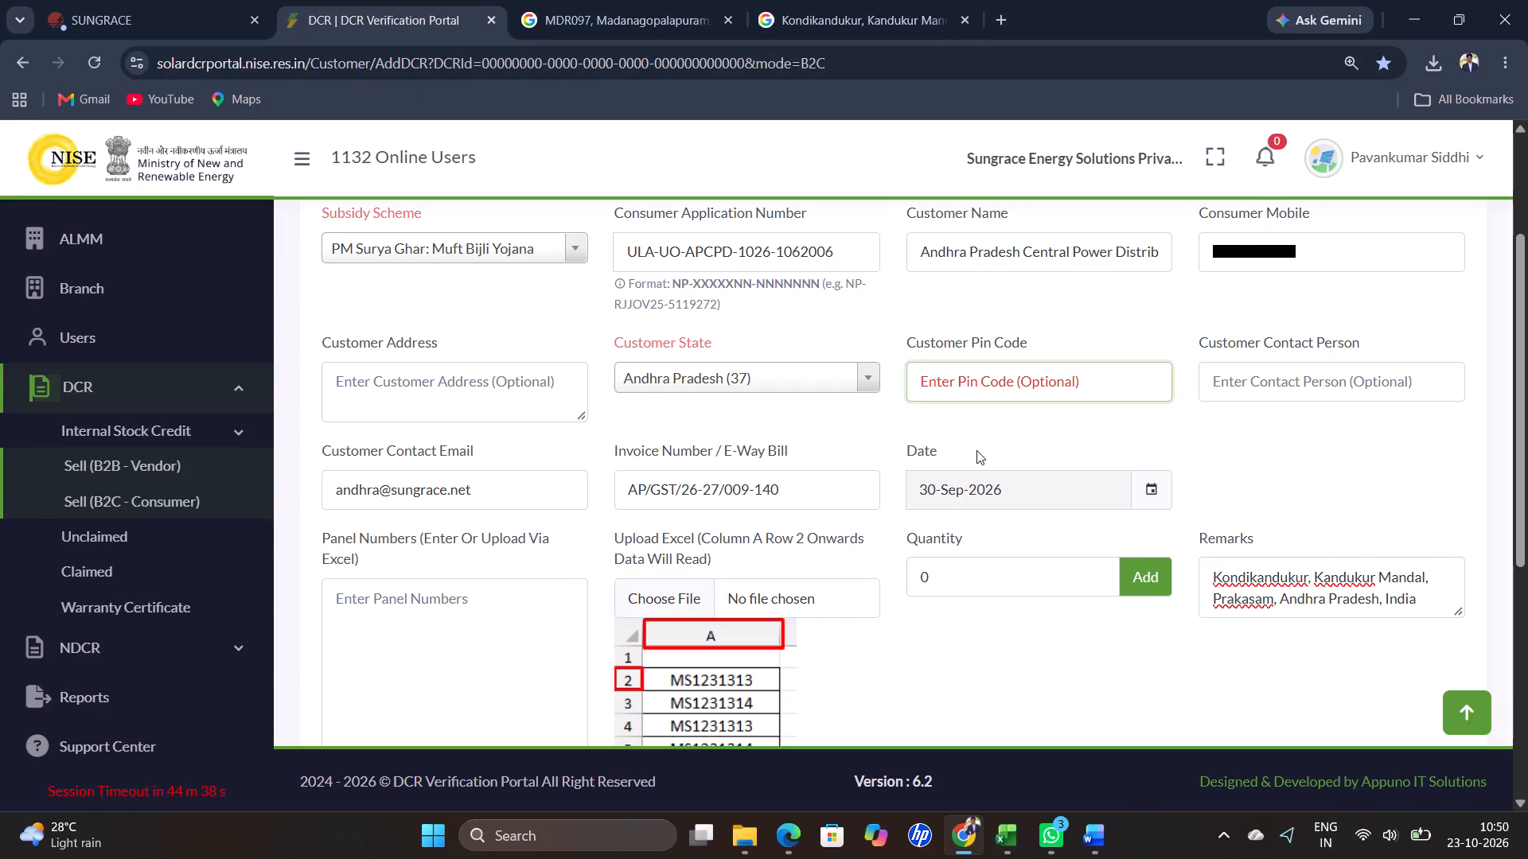
{"action": "key", "text": "ctrl+v"}
Confirm and submit the completed B2C DCR entry.
{"action": "scroll", "coordinate": [1137, 495], "scroll_direction": "down", "scroll_amount": 3}
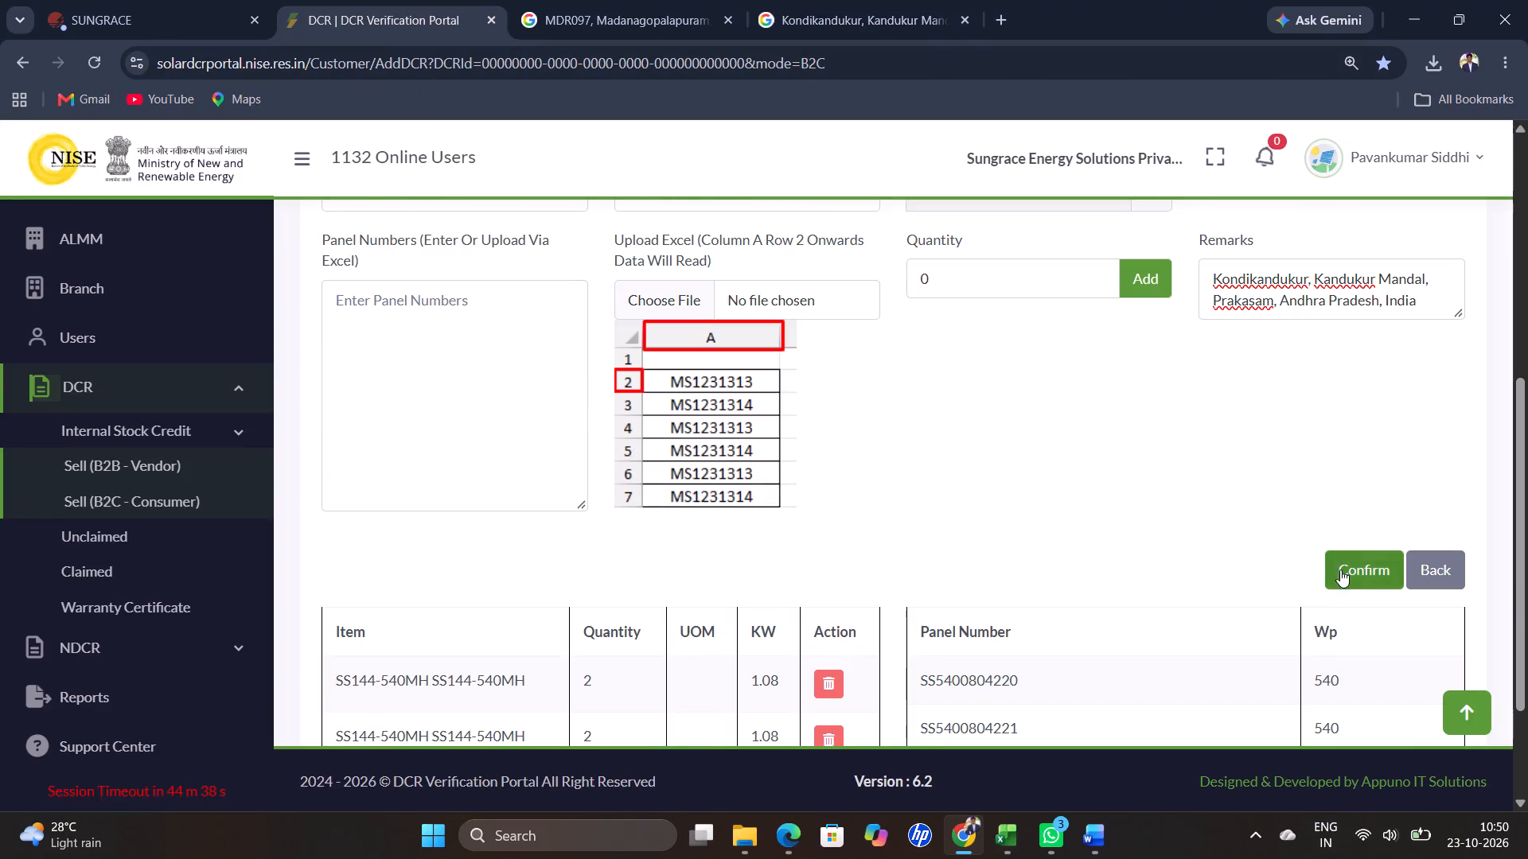
{"action": "left_click", "coordinate": [1340, 569]}
{"action": "left_click_drag", "start_coordinate": [963, 593], "coordinate": [955, 591]}
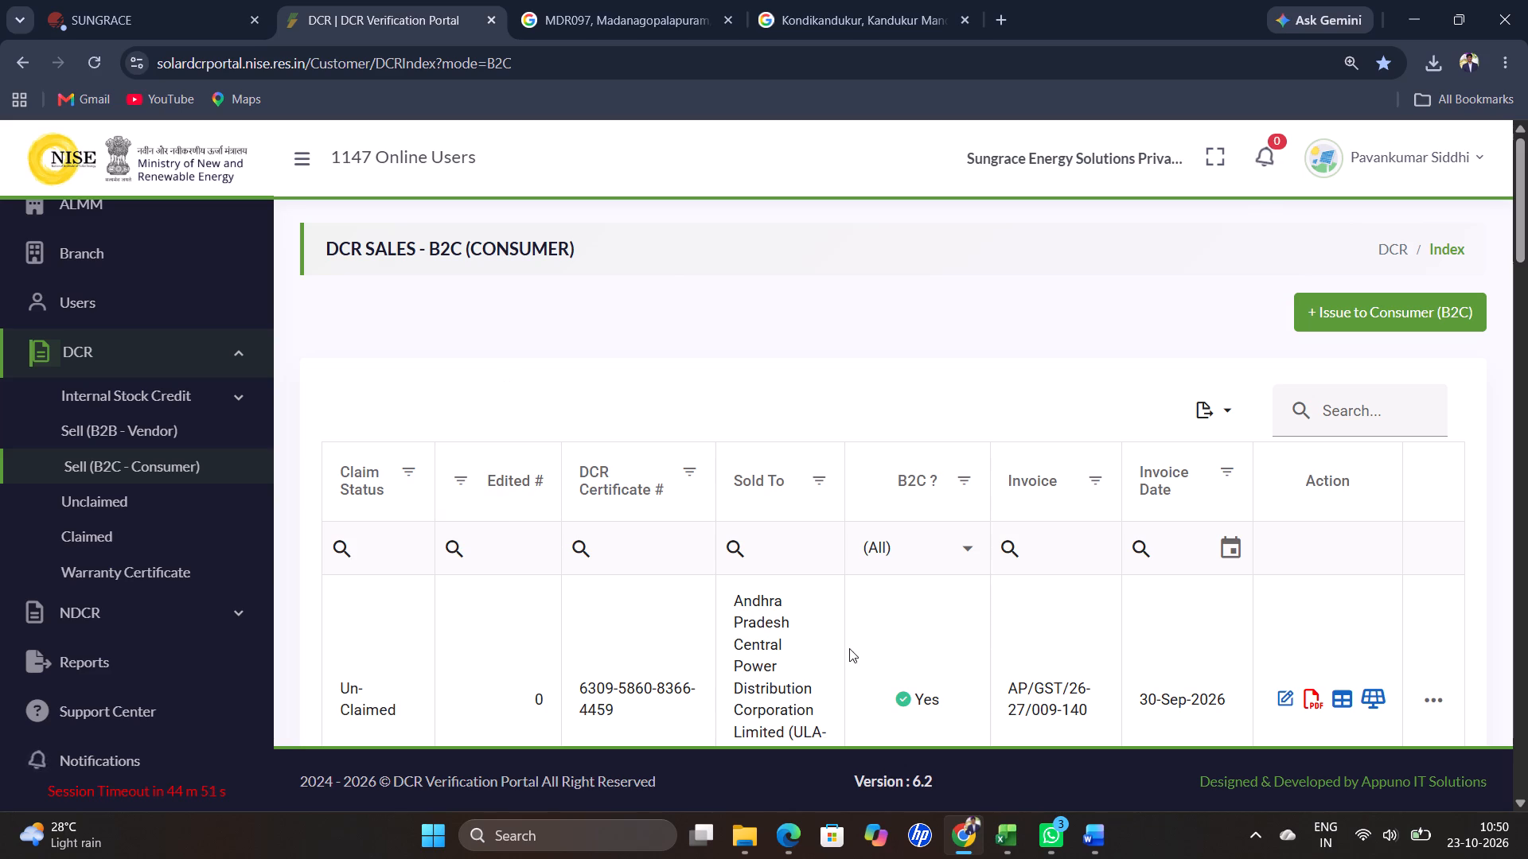
In File Explorer, create a folder named 140_ inside the DCR009 folder of dcr crf.
{"action": "left_click_drag", "start_coordinate": [782, 725], "coordinate": [750, 743]}
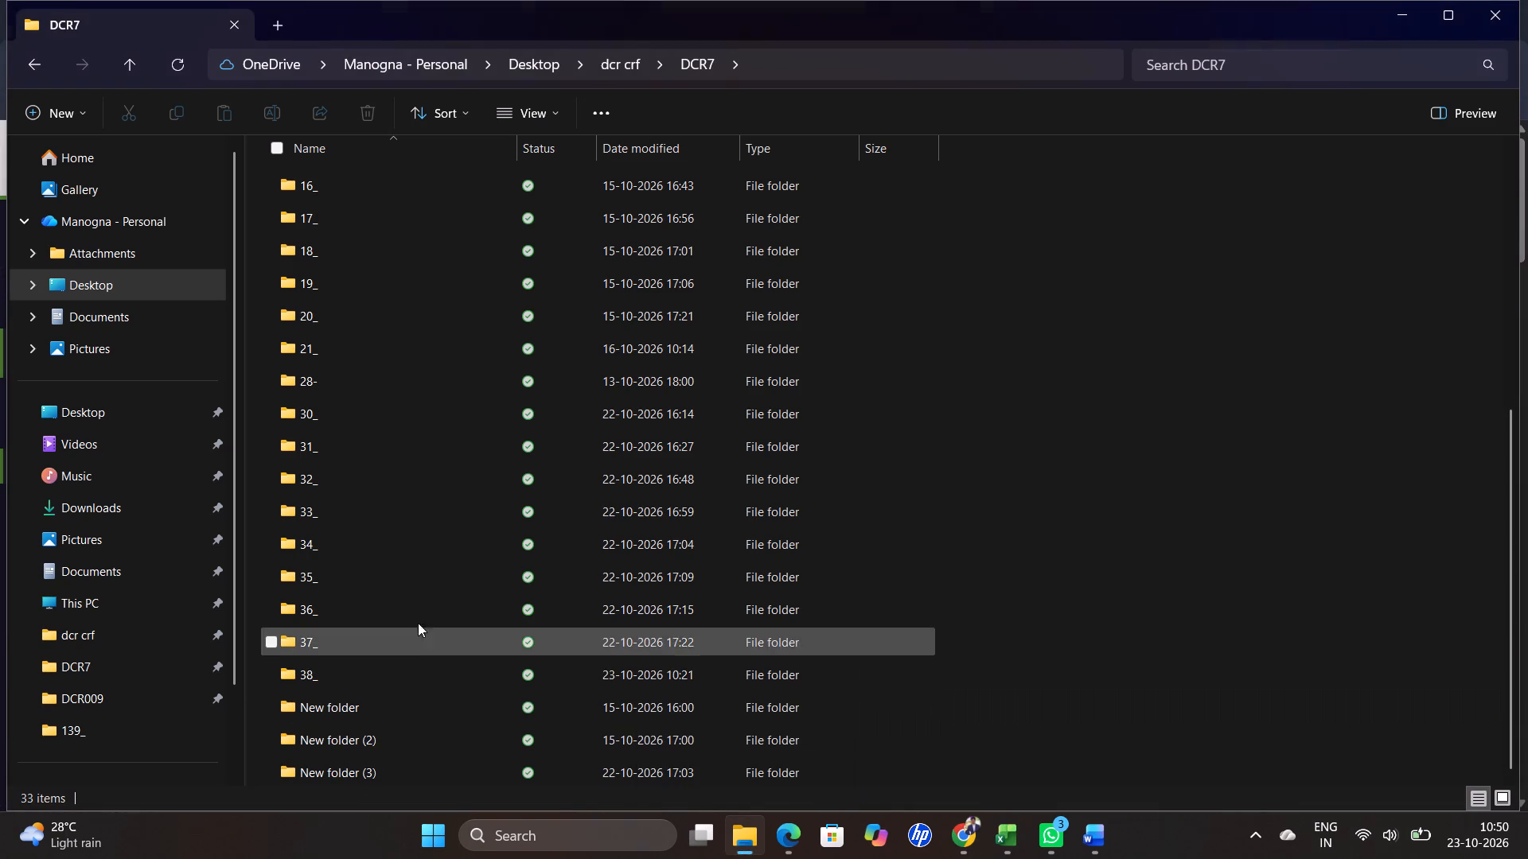
{"action": "scroll", "coordinate": [370, 514], "scroll_direction": "down", "scroll_amount": 4}
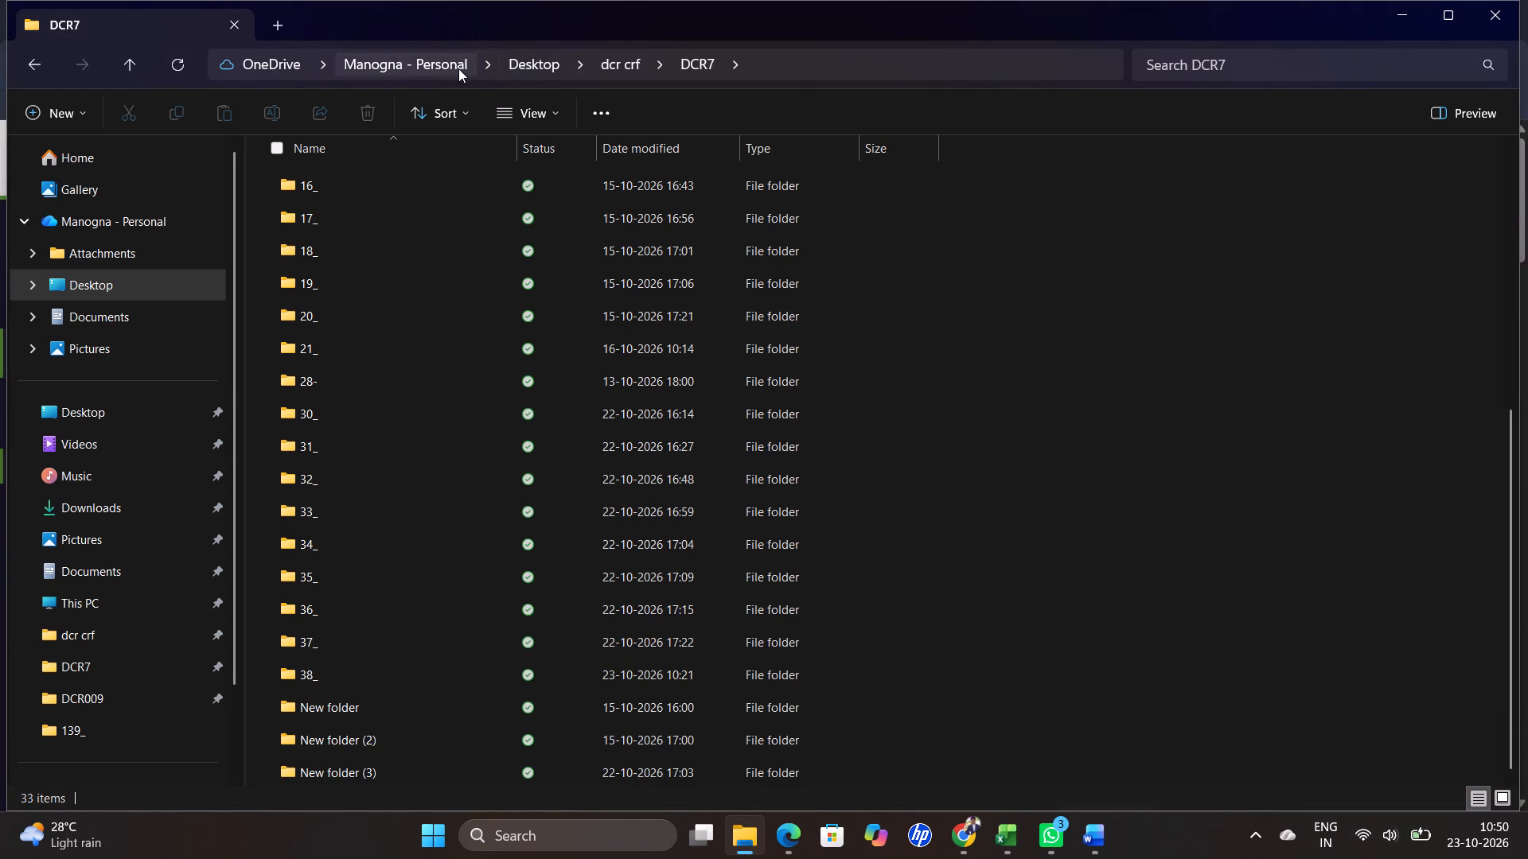
{"action": "left_click", "coordinate": [608, 62]}
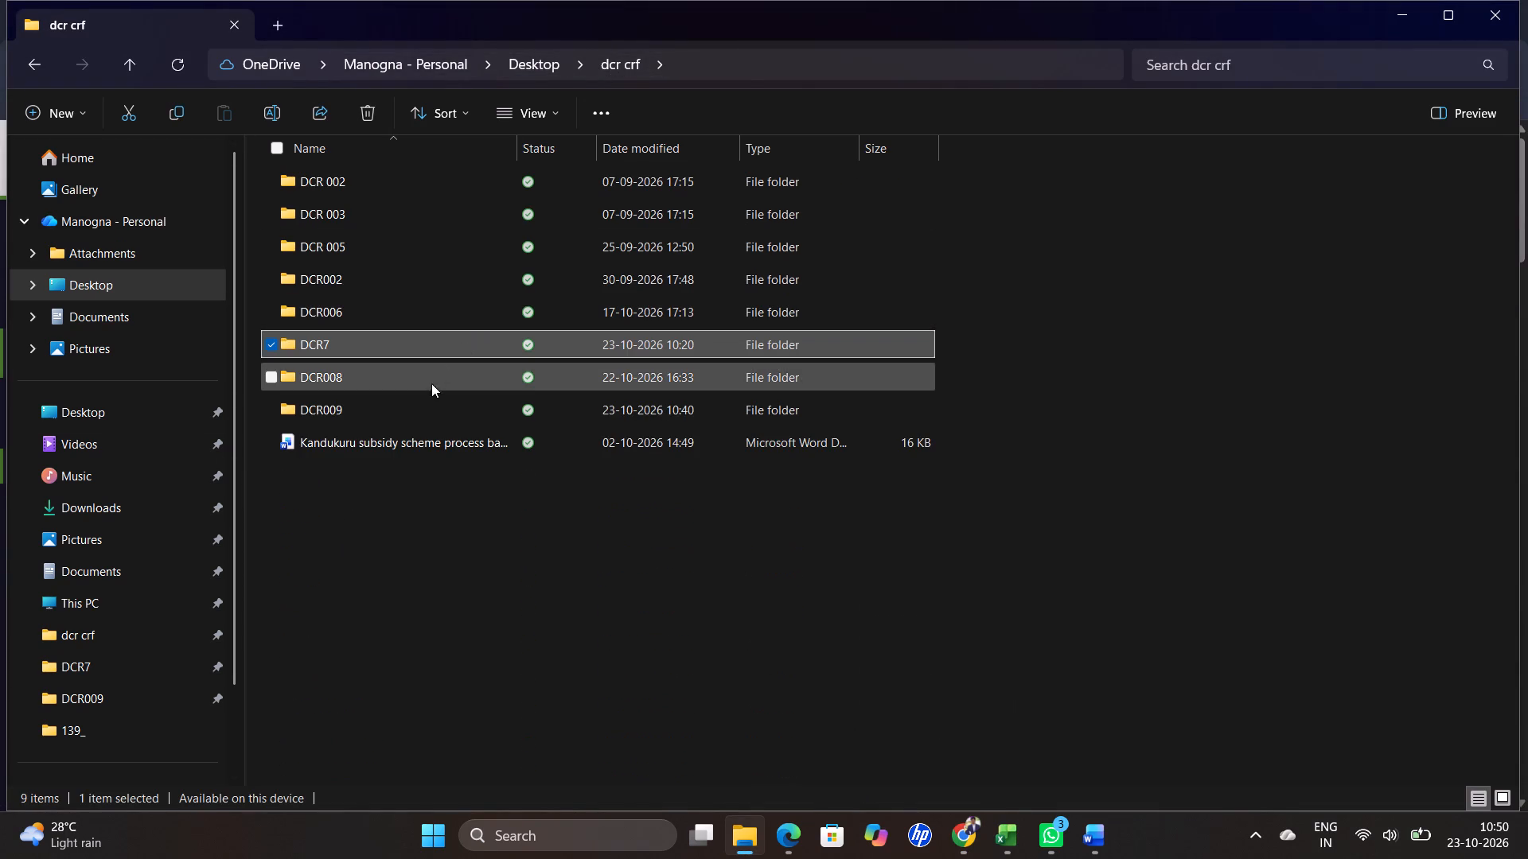
{"action": "double_click", "coordinate": [417, 410]}
{"action": "left_click", "coordinate": [32, 55]}
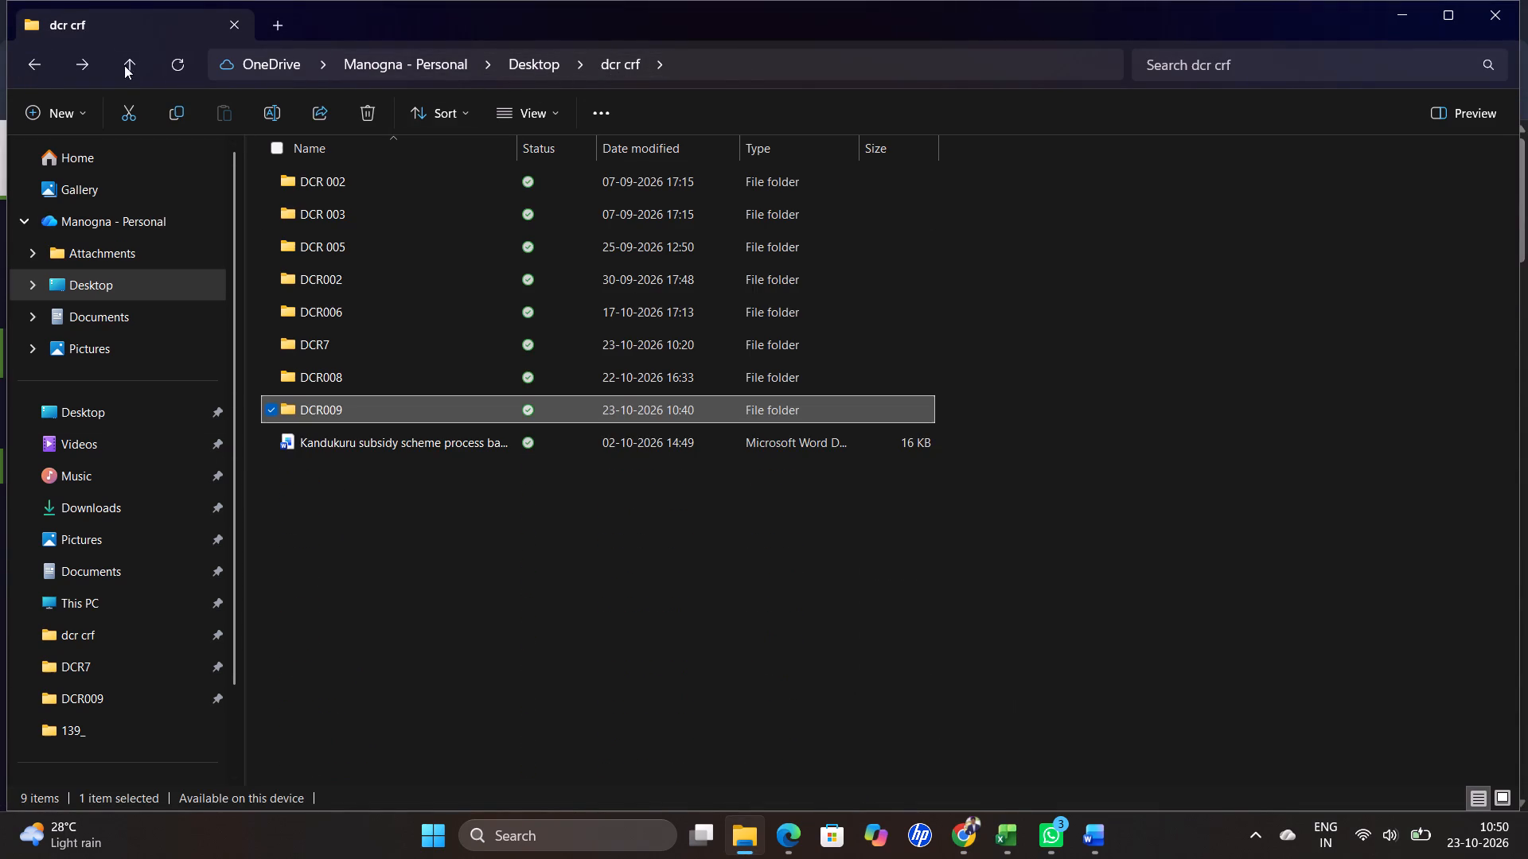
{"action": "left_click", "coordinate": [88, 65]}
{"action": "scroll", "coordinate": [423, 217], "scroll_direction": "down", "scroll_amount": 4}
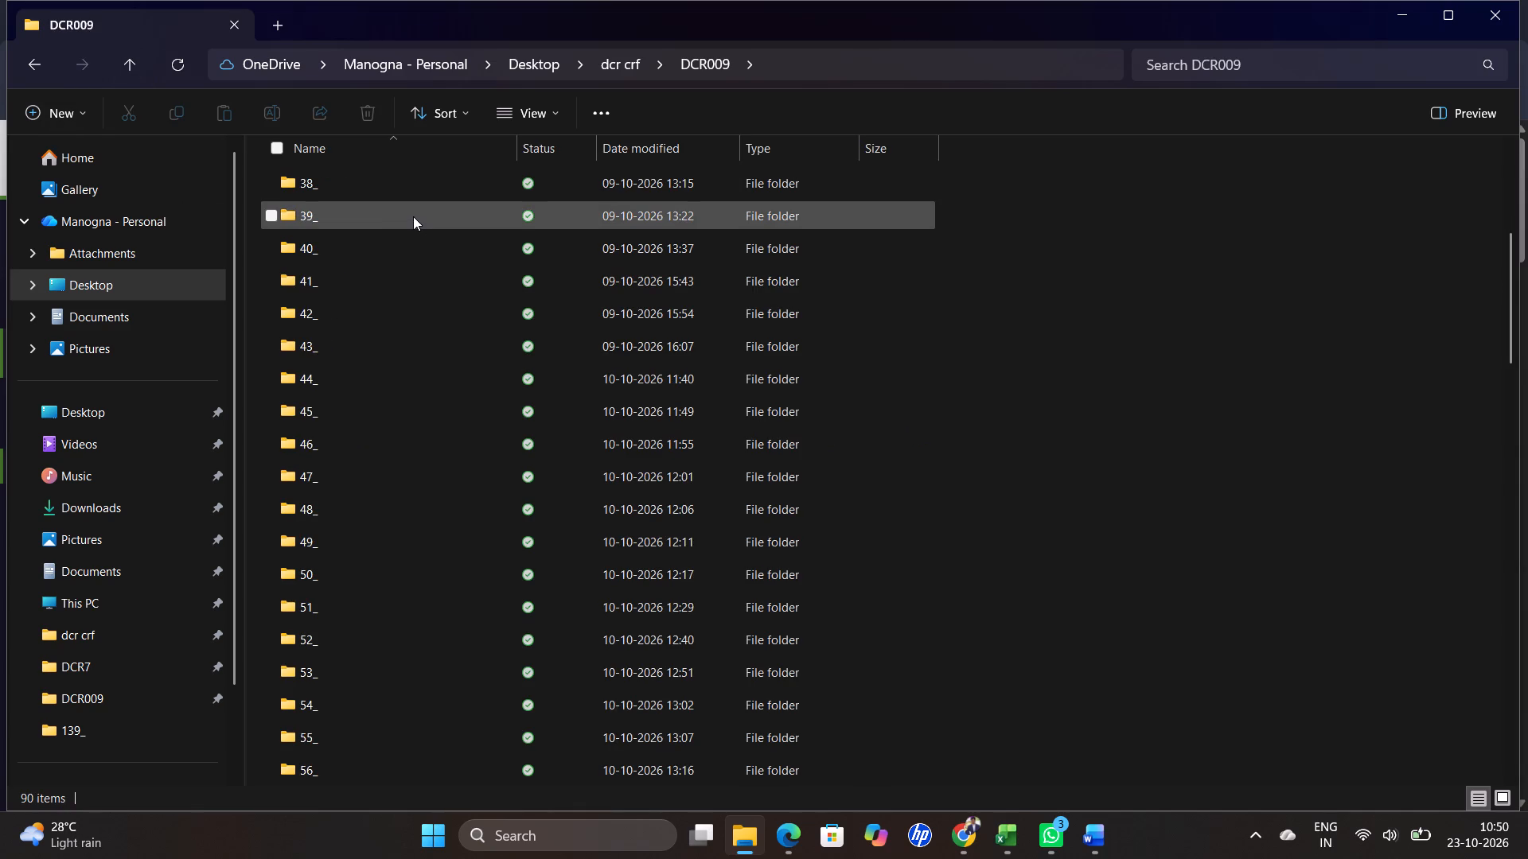
{"action": "scroll", "coordinate": [412, 216], "scroll_direction": "down", "scroll_amount": 4}
{"action": "left_click", "coordinate": [35, 103]}
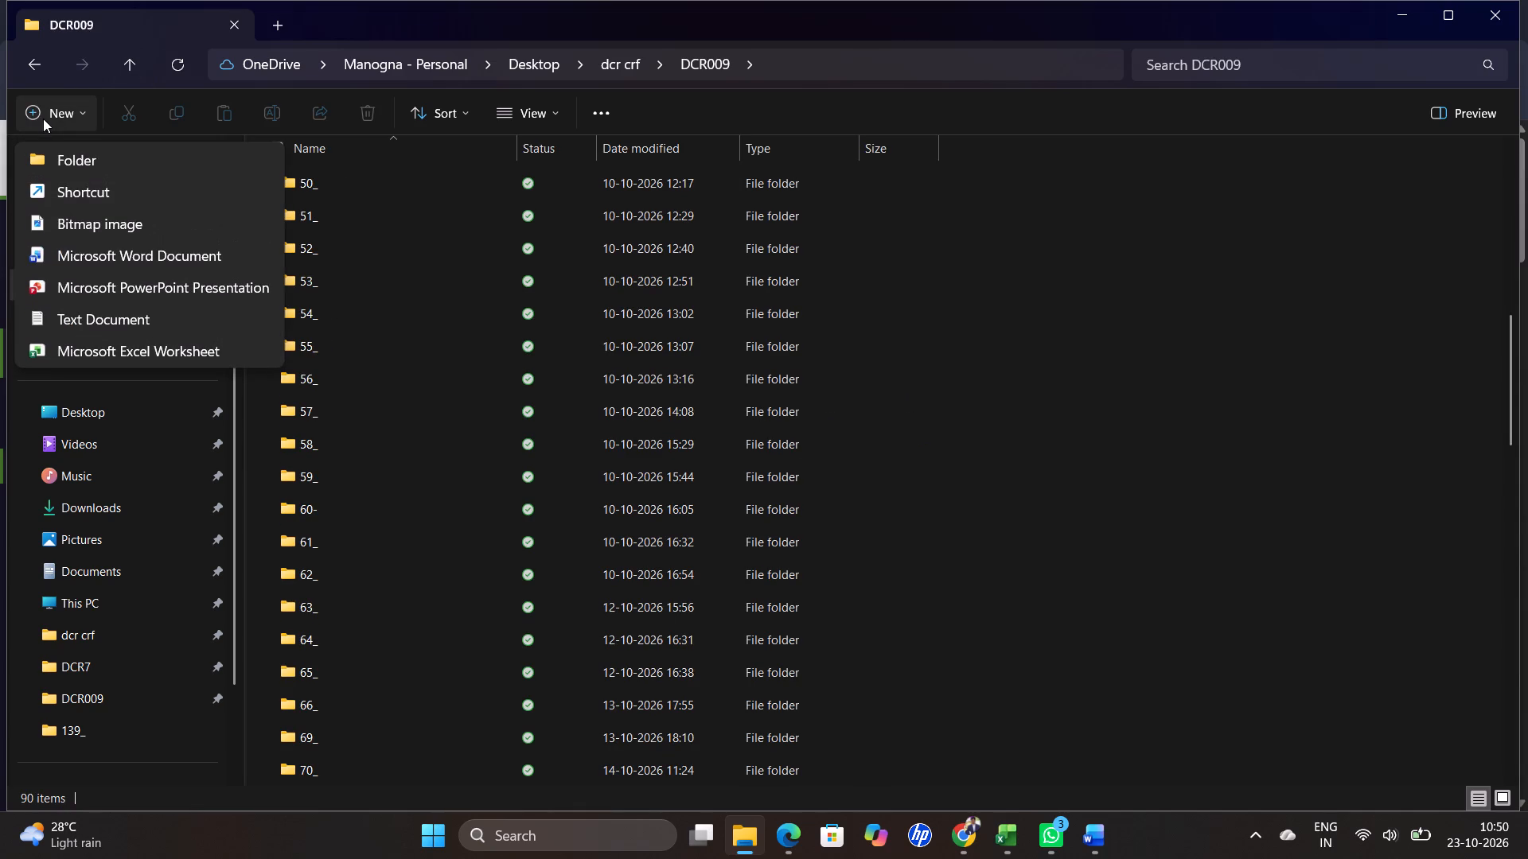
{"action": "left_click", "coordinate": [57, 156]}
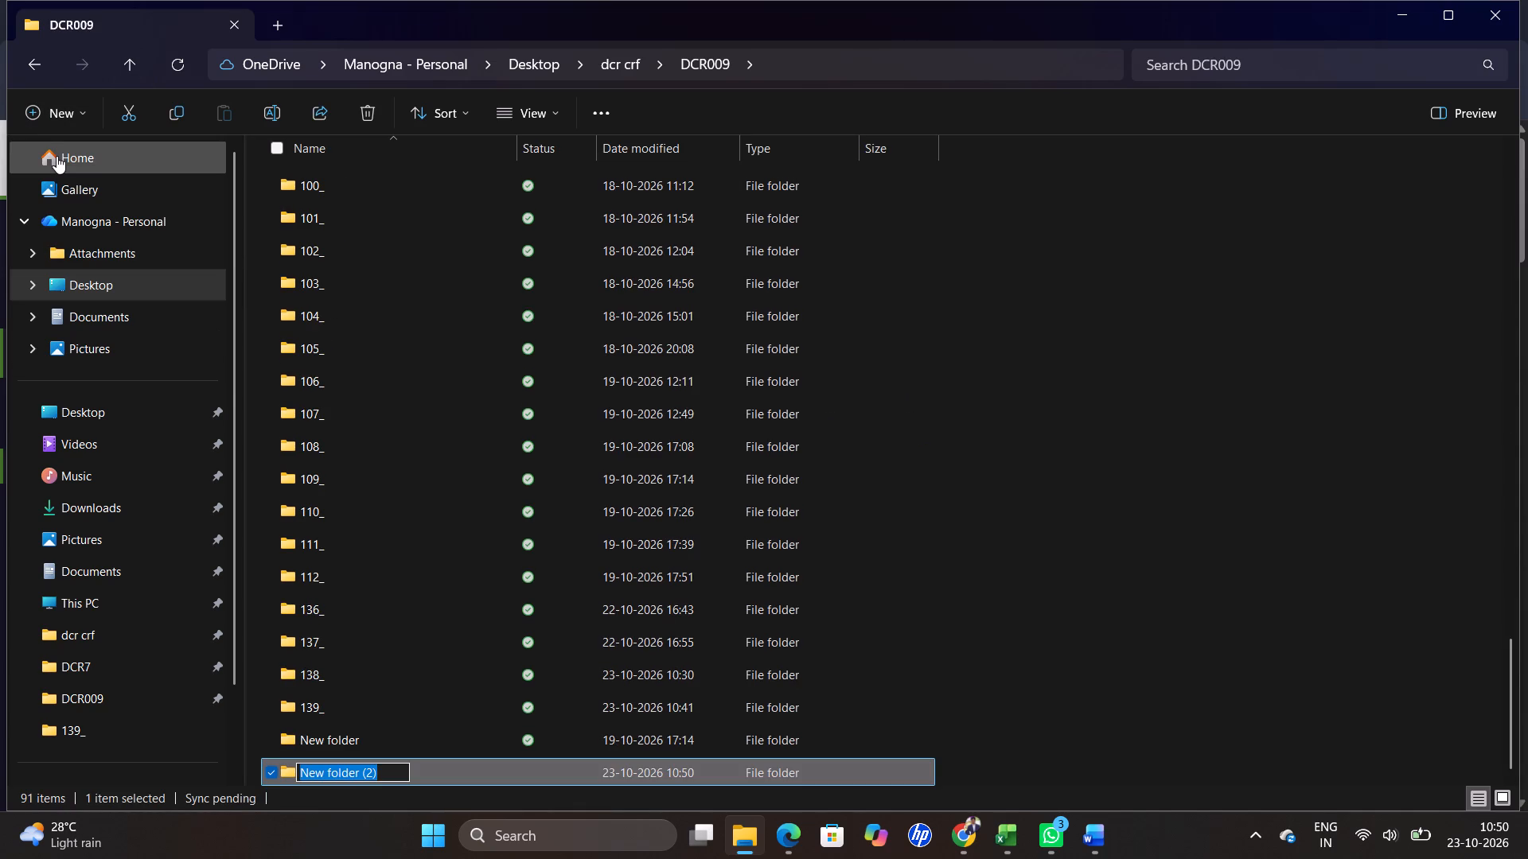
{"action": "type", "text": "140"}
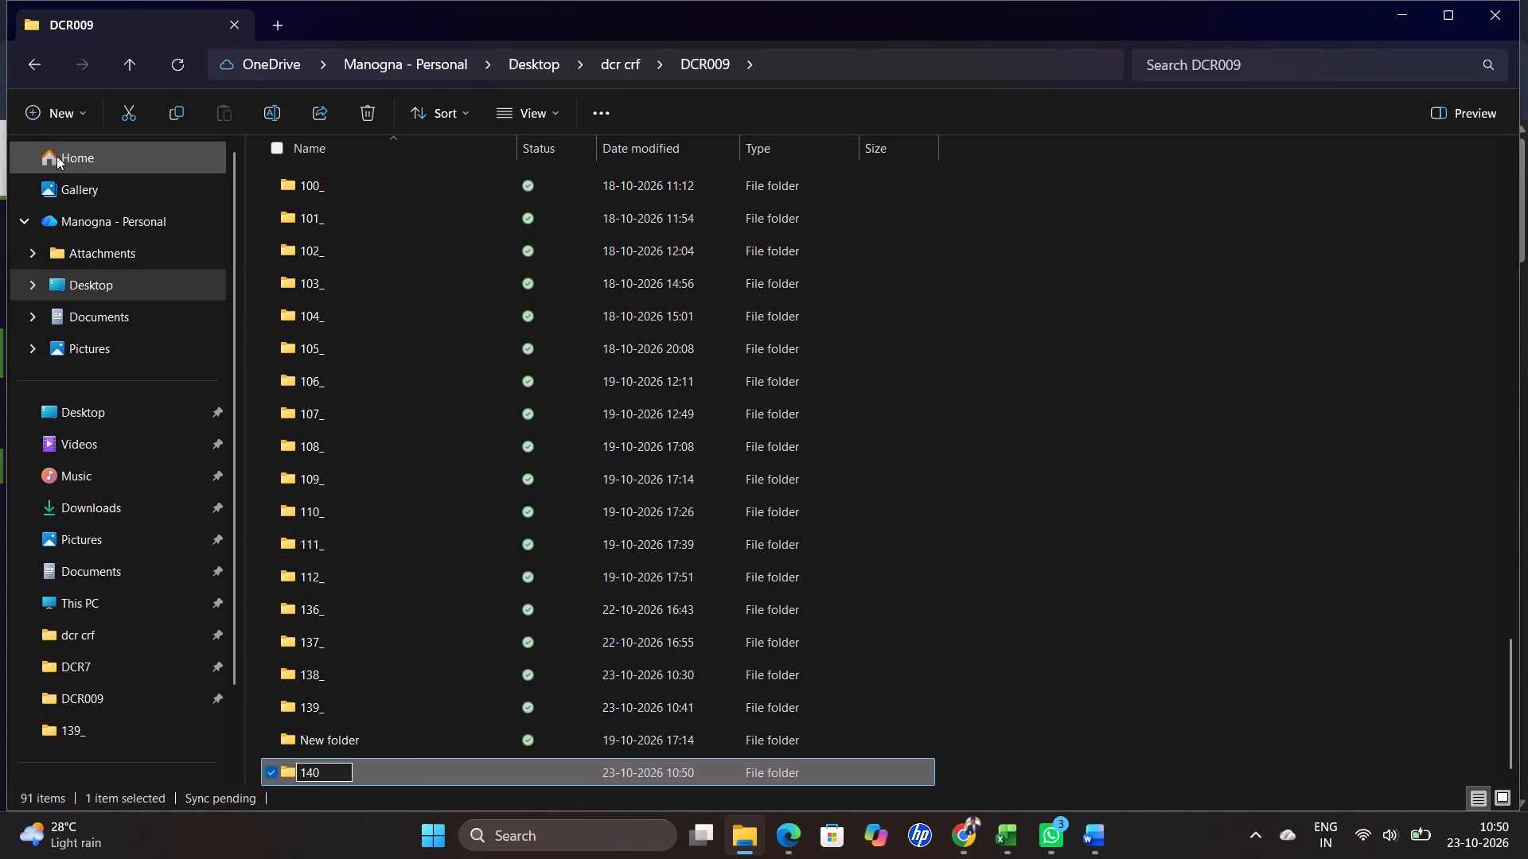
{"action": "key", "text": "shift+underscore"}
{"action": "key", "text": "Return"}
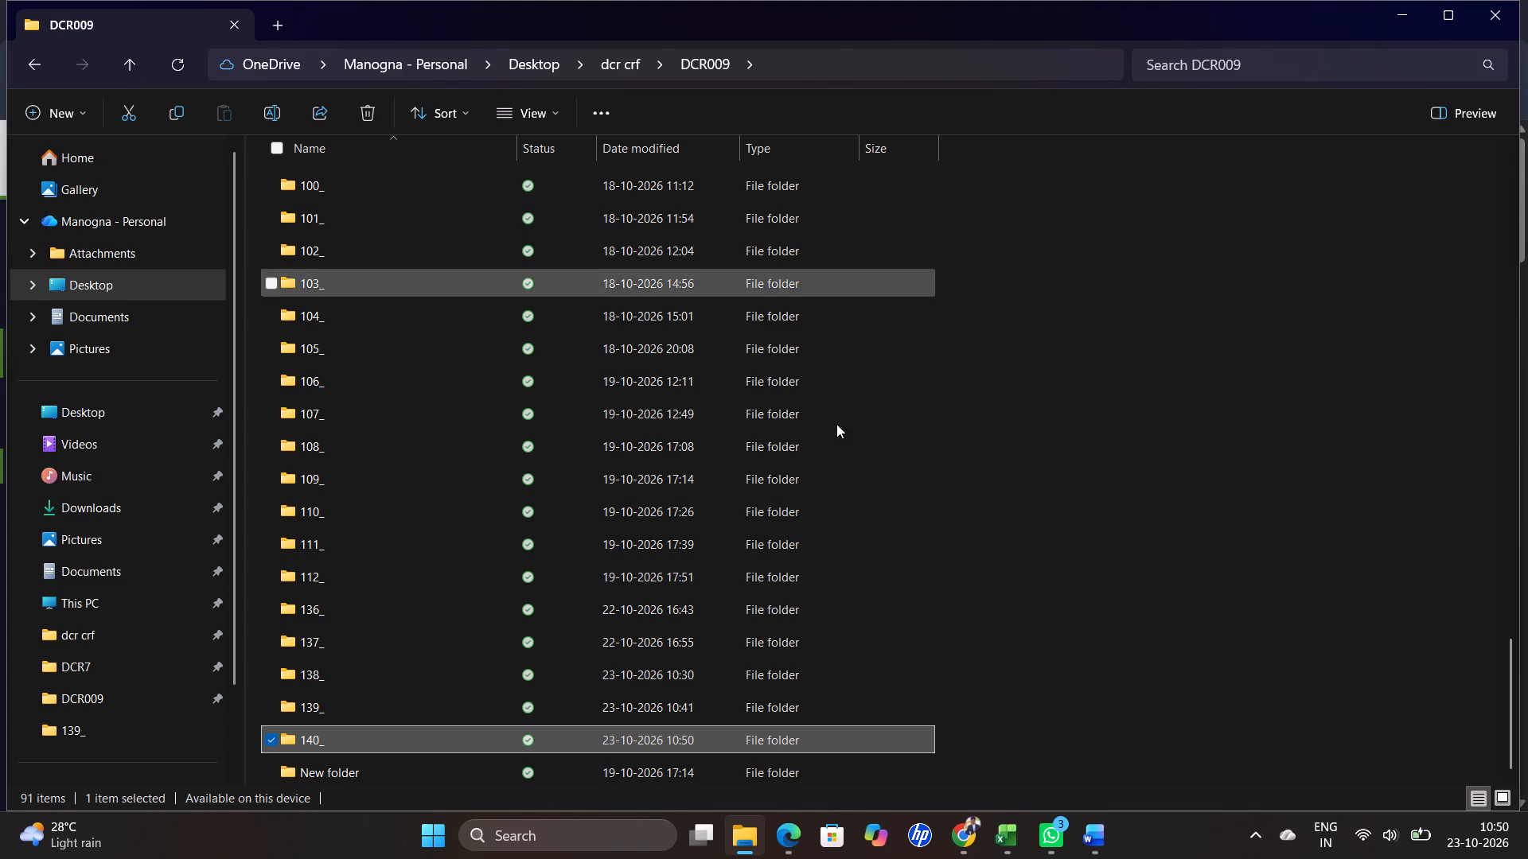
Switch to SUNGRACE in Chrome and copy the installation's service number from its Quick Copy Details.
{"action": "left_click", "coordinate": [982, 762]}
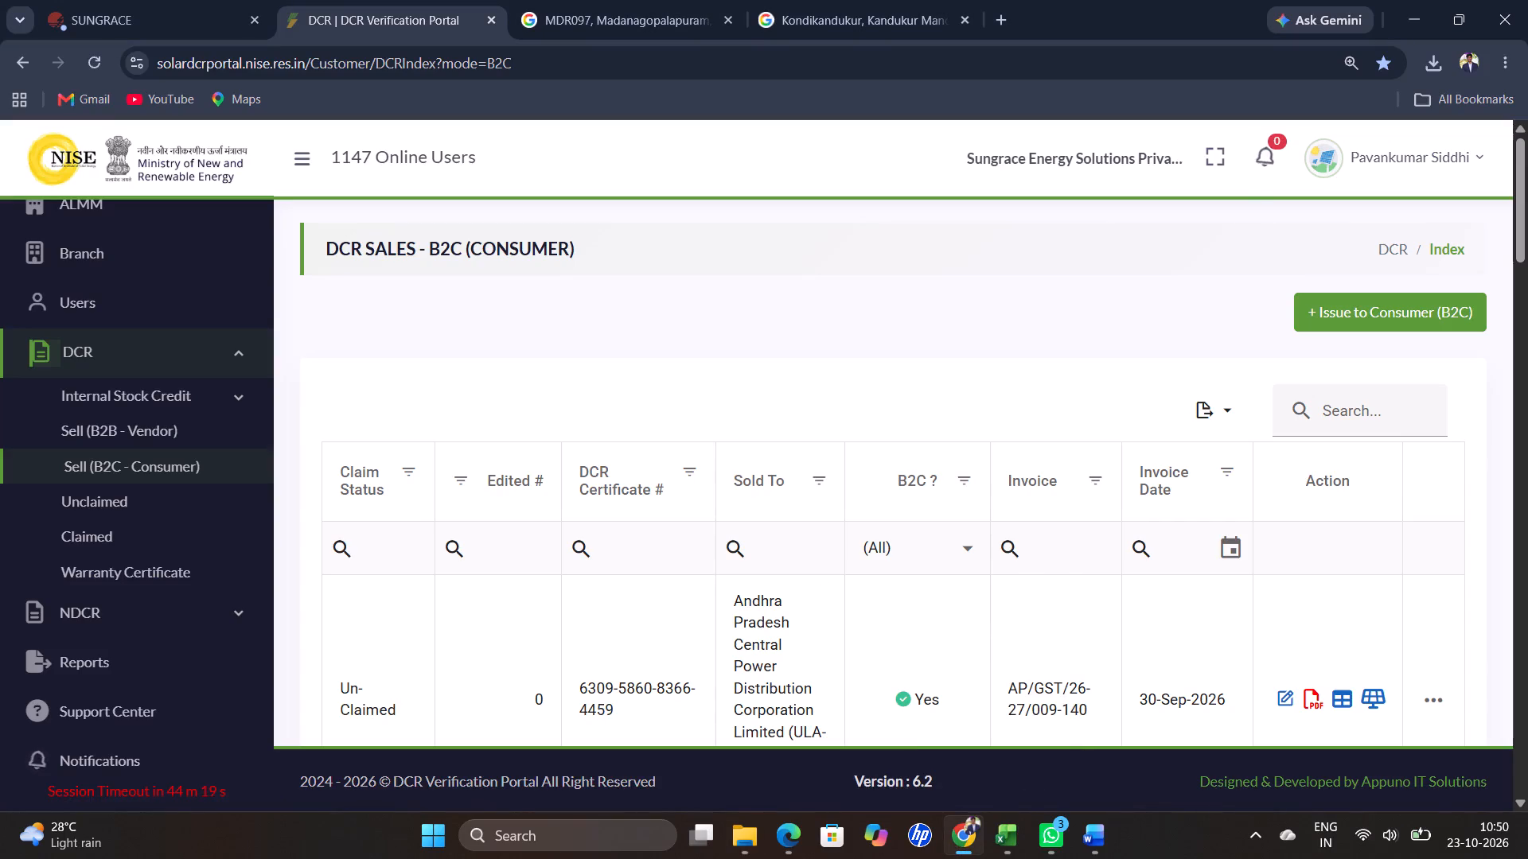
{"action": "left_click", "coordinate": [181, 9]}
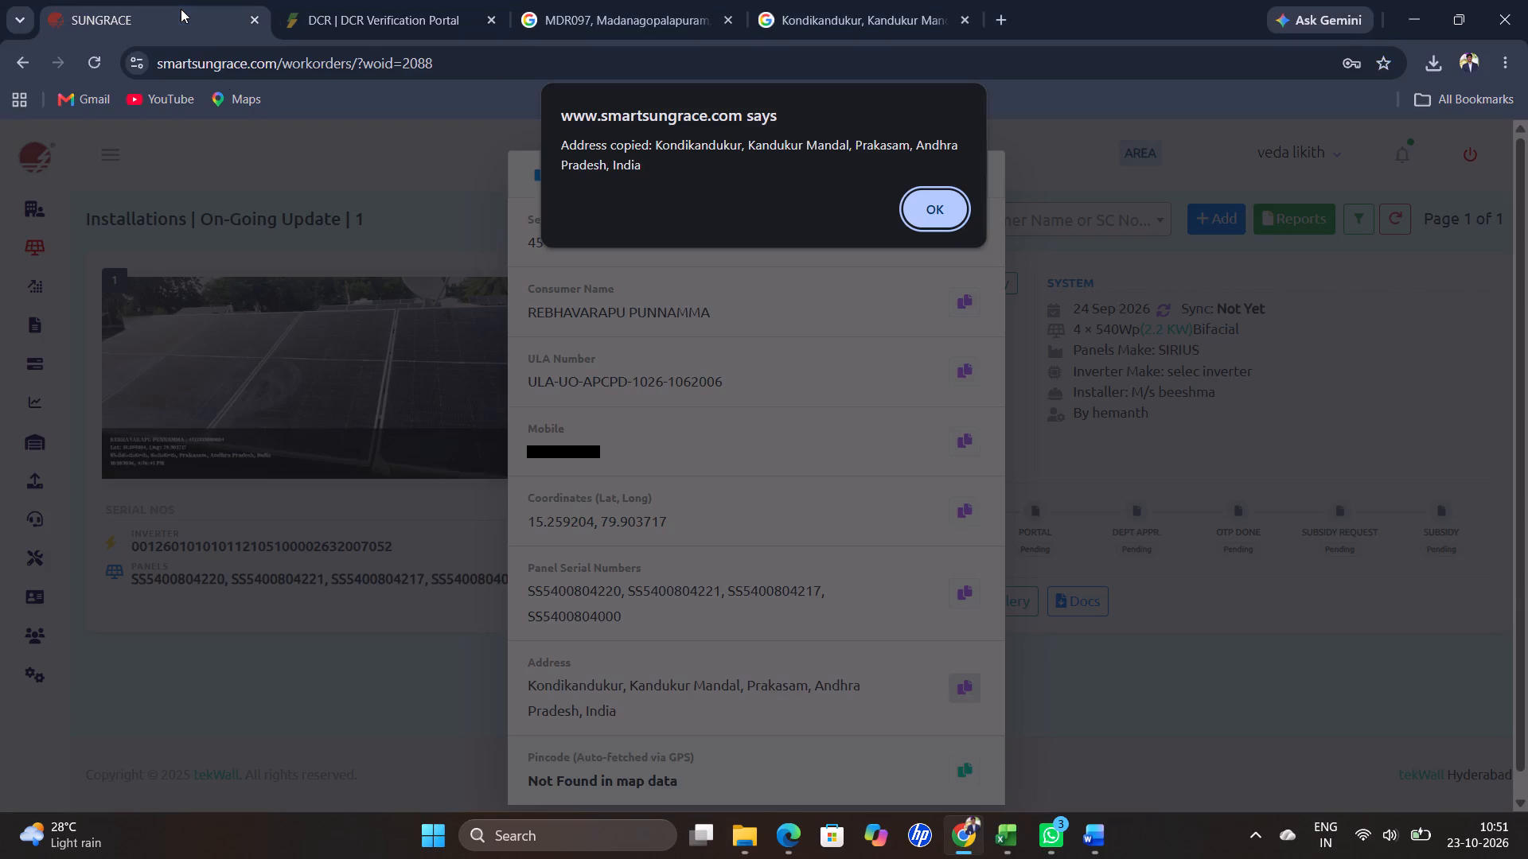
{"action": "left_click", "coordinate": [925, 212]}
{"action": "left_click", "coordinate": [962, 234]}
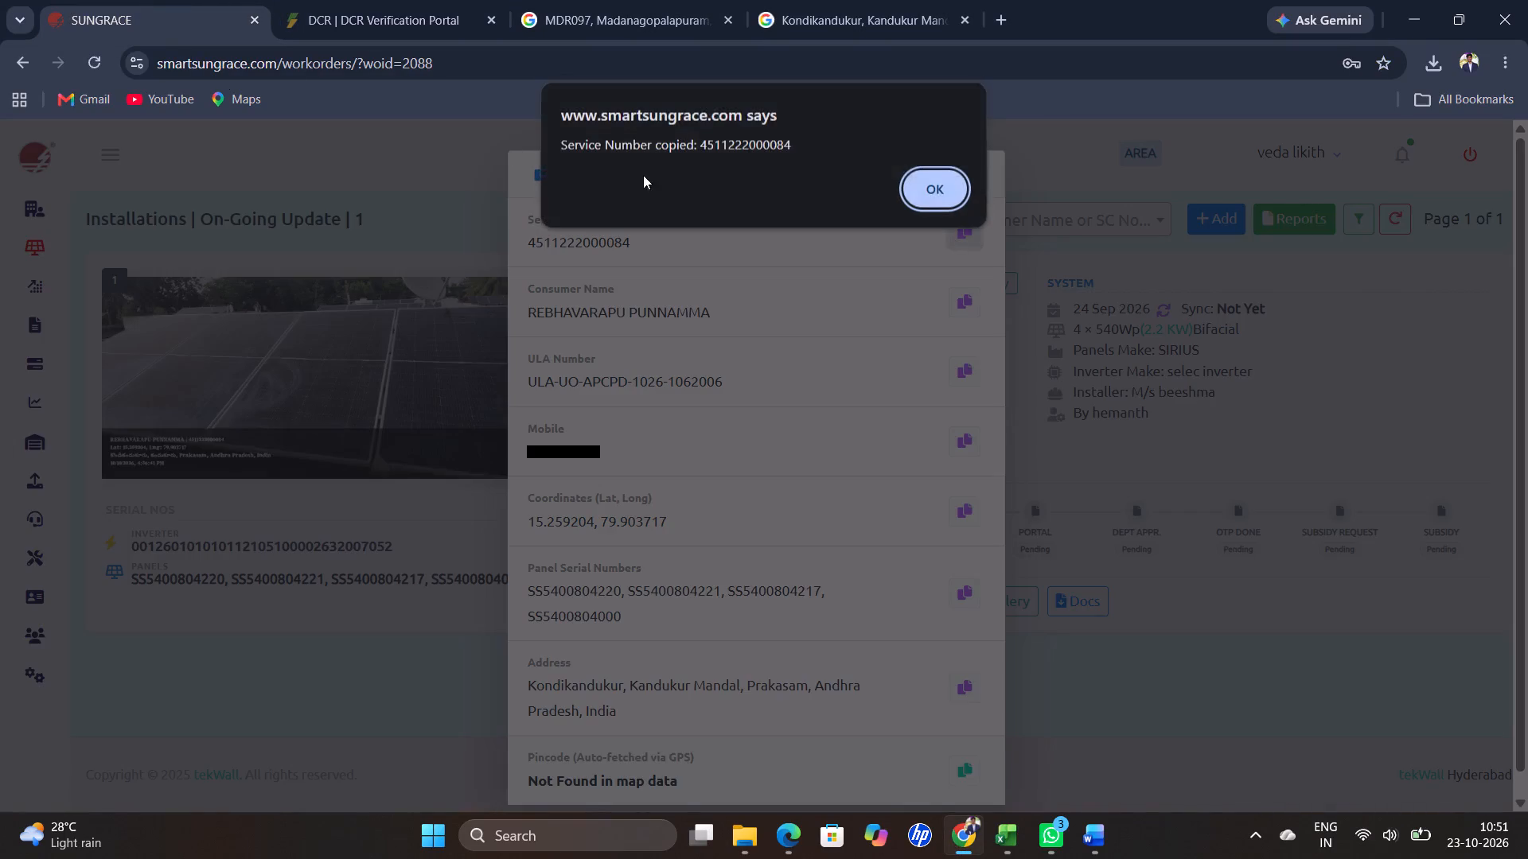
Download the certificate PDF for invoice AP/GST/26-27/009-140 into DCR009's 140_ folder, named with the copied service number followed by -140.
{"action": "left_click", "coordinate": [398, 0]}
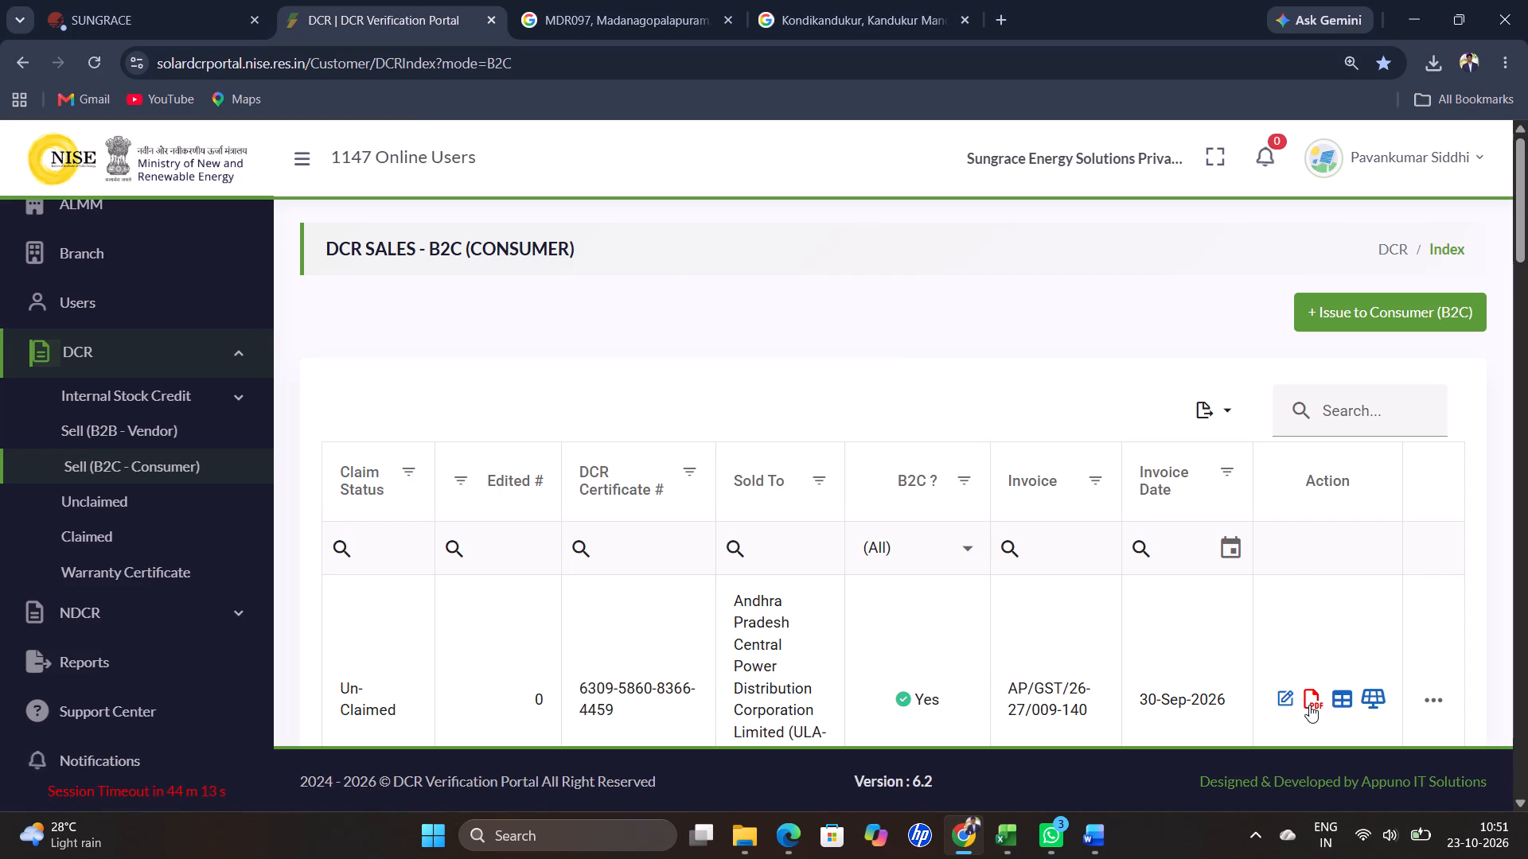
{"action": "left_click", "coordinate": [1309, 705]}
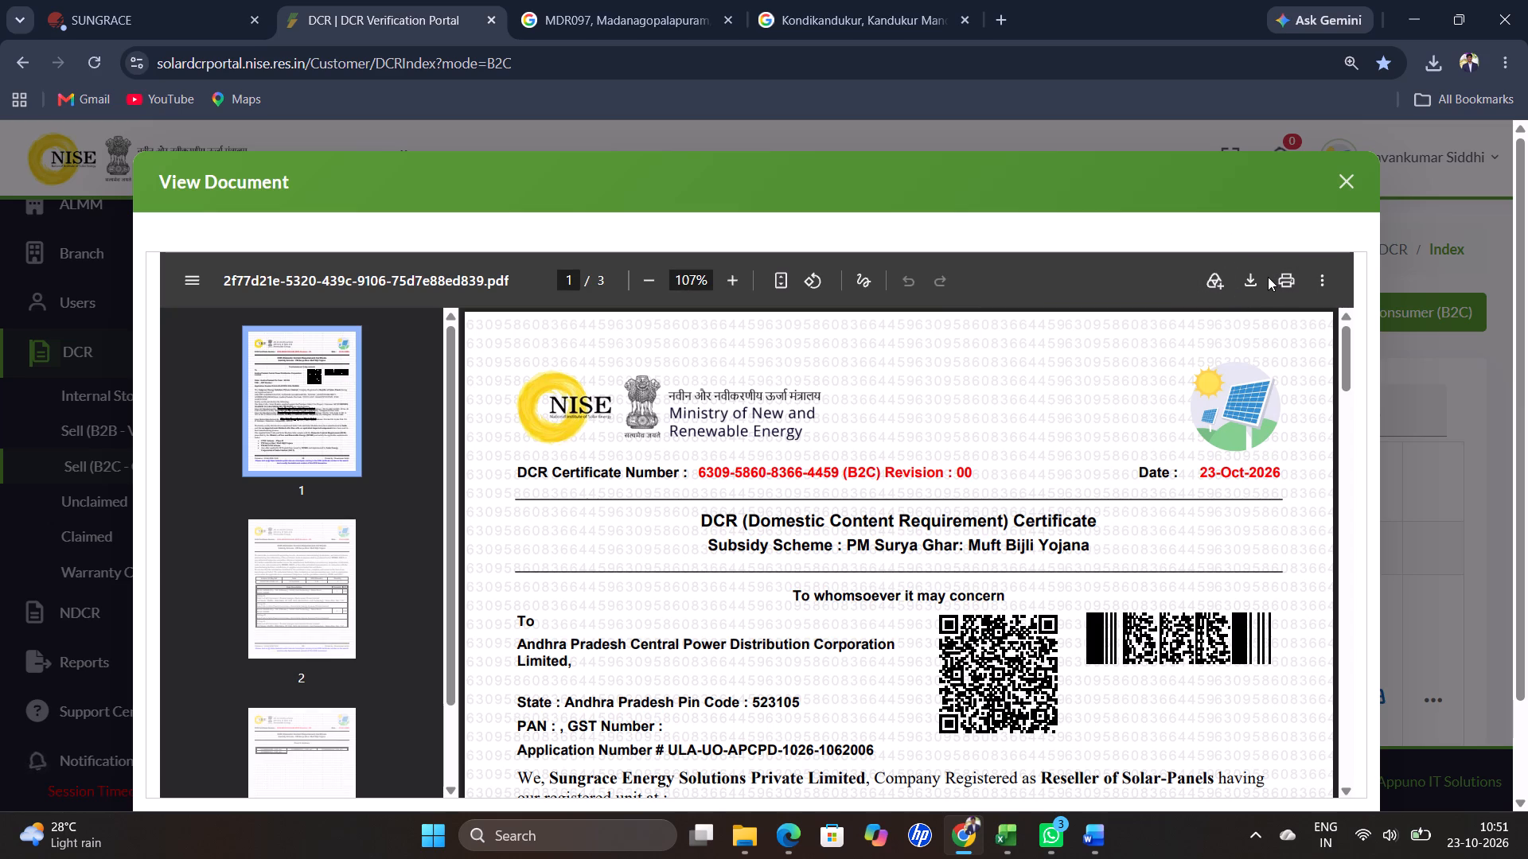
{"action": "left_click", "coordinate": [1253, 280]}
{"action": "key", "text": "ctrl+v"}
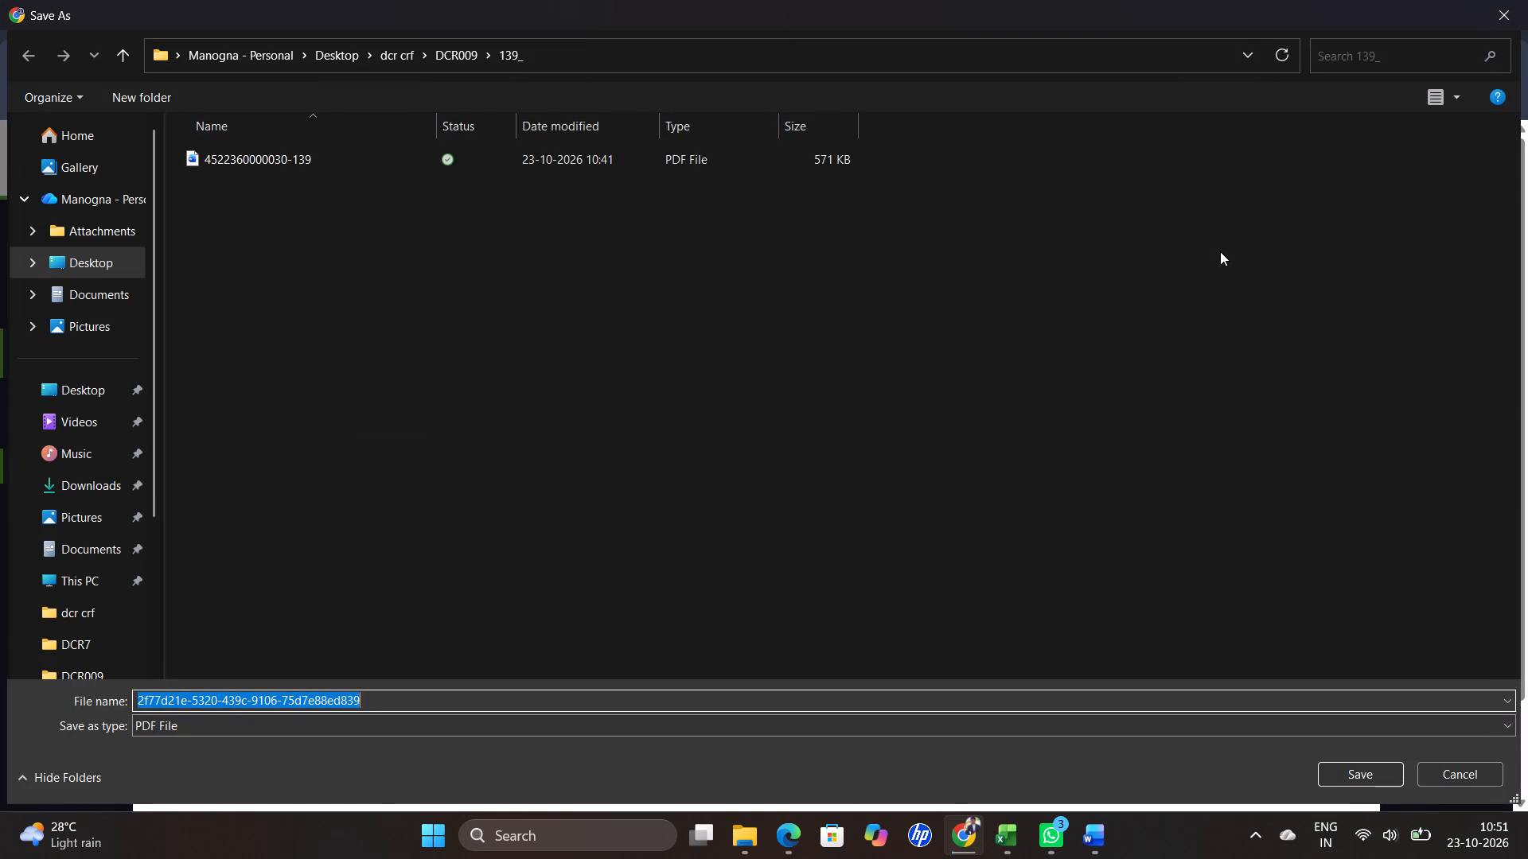
{"action": "key", "text": "minus"}
{"action": "type", "text": "104"}
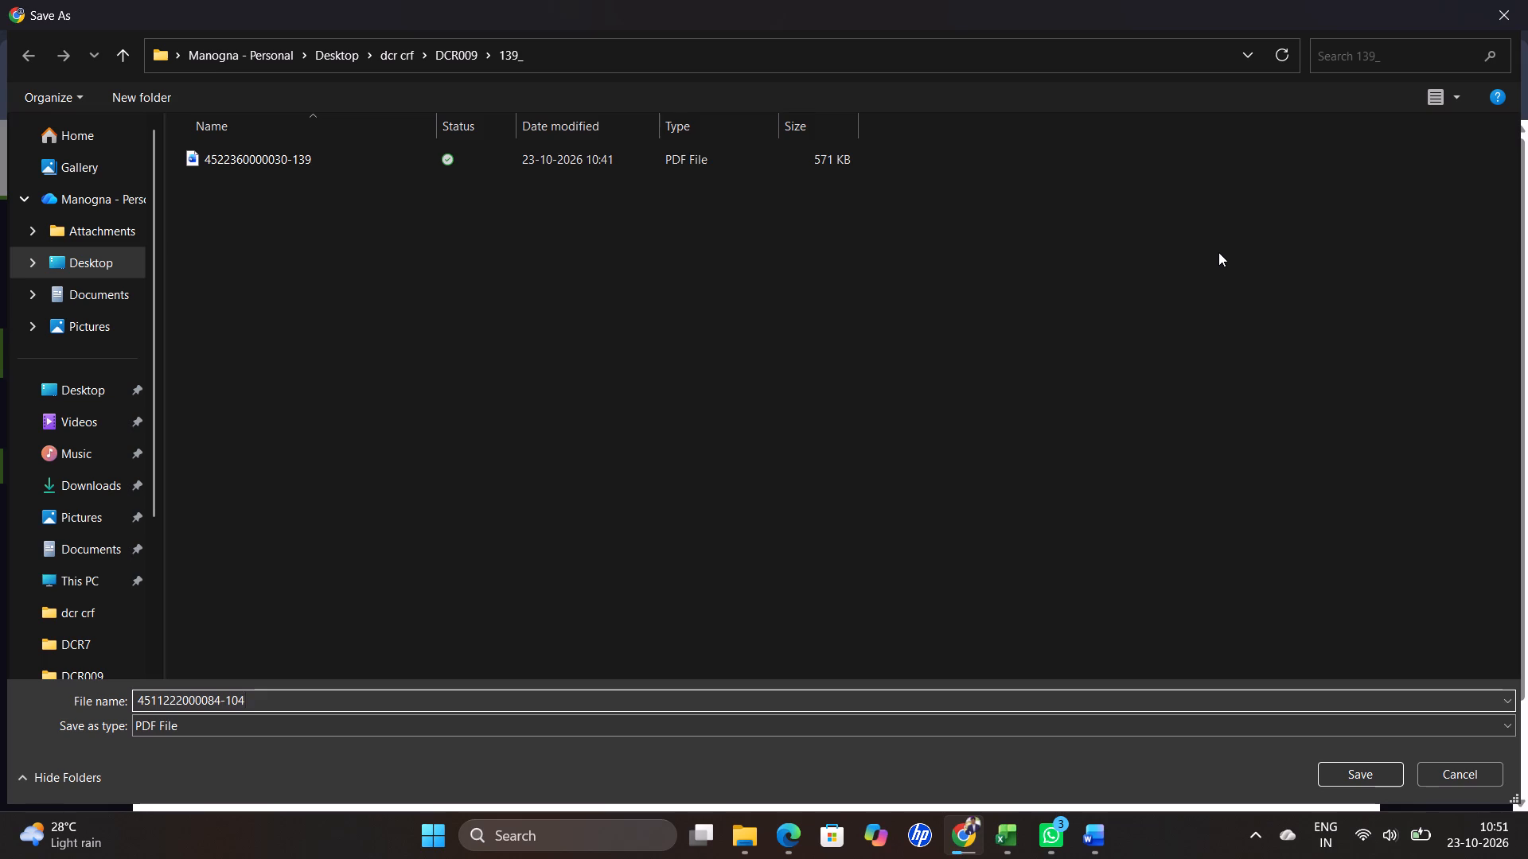
{"action": "key", "text": "BackSpace"}
{"action": "key", "text": "BackSpace"}
{"action": "type", "text": "40"}
{"action": "left_click", "coordinate": [458, 60]}
{"action": "scroll", "coordinate": [408, 504], "scroll_direction": "down", "scroll_amount": 14}
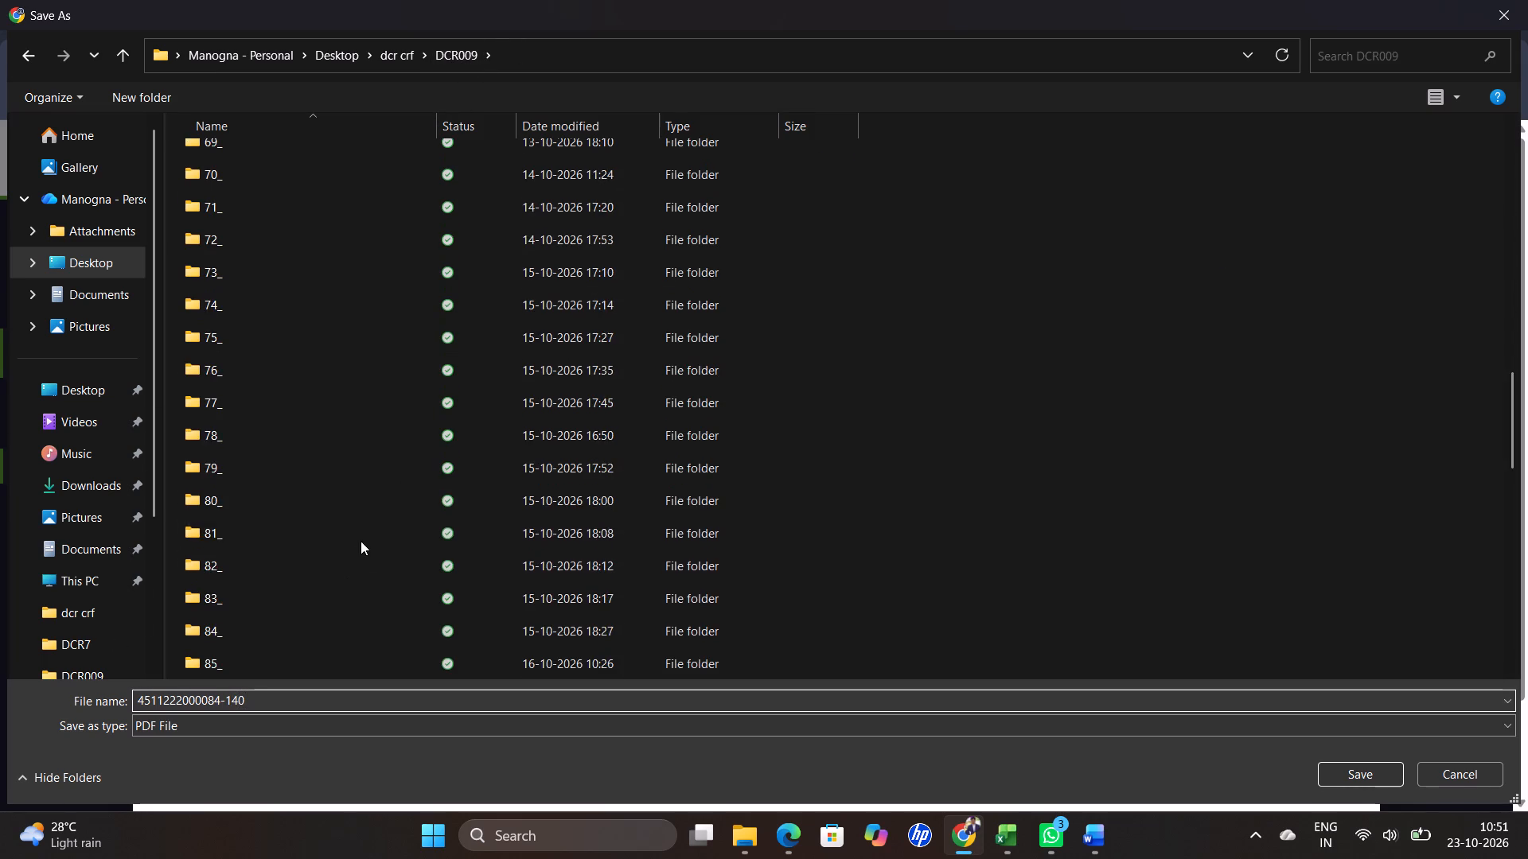
{"action": "scroll", "coordinate": [370, 535], "scroll_direction": "down", "scroll_amount": 20}
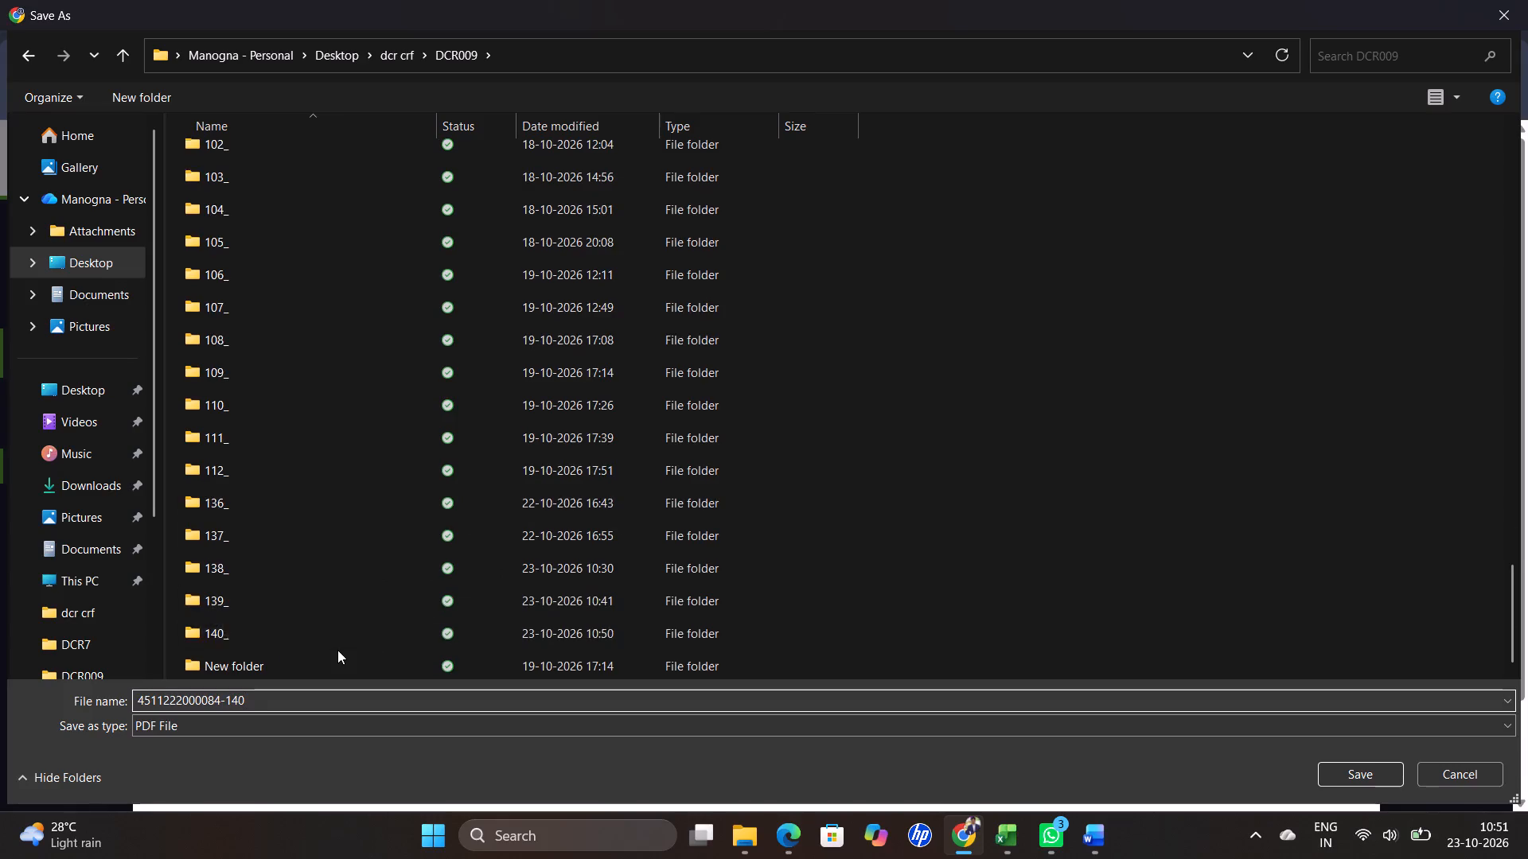
{"action": "double_click", "coordinate": [351, 630]}
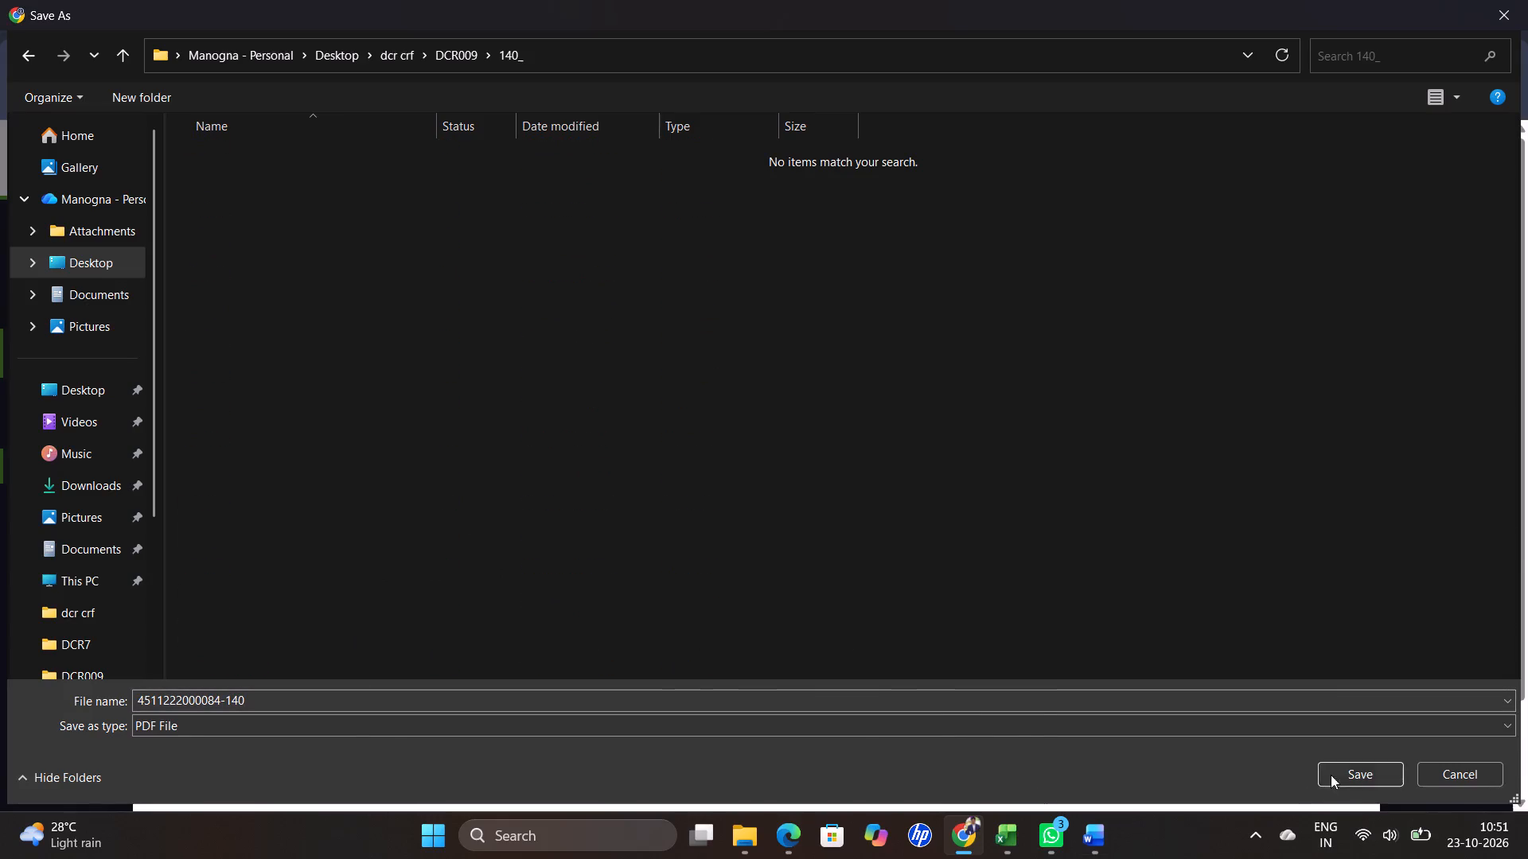
{"action": "left_click", "coordinate": [1333, 772]}
In SUNGRACE, open the installation's update form, attach the certificate PDF from folder 140_ as the Dcr upload, and submit the form.
{"action": "left_click", "coordinate": [158, 21]}
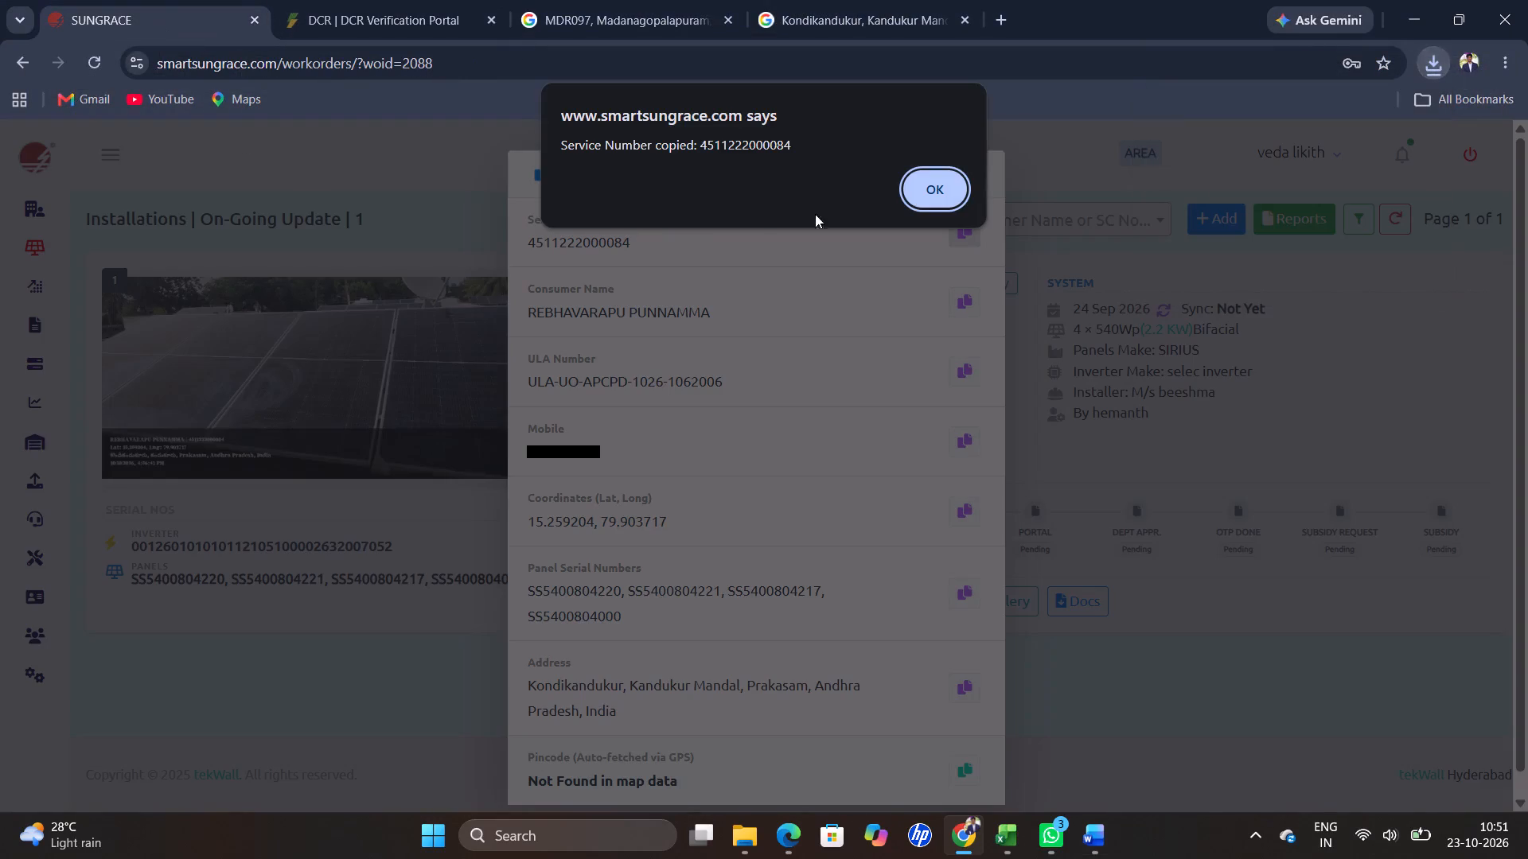
{"action": "left_click", "coordinate": [957, 196]}
{"action": "left_click", "coordinate": [981, 153]}
{"action": "left_click", "coordinate": [848, 591]}
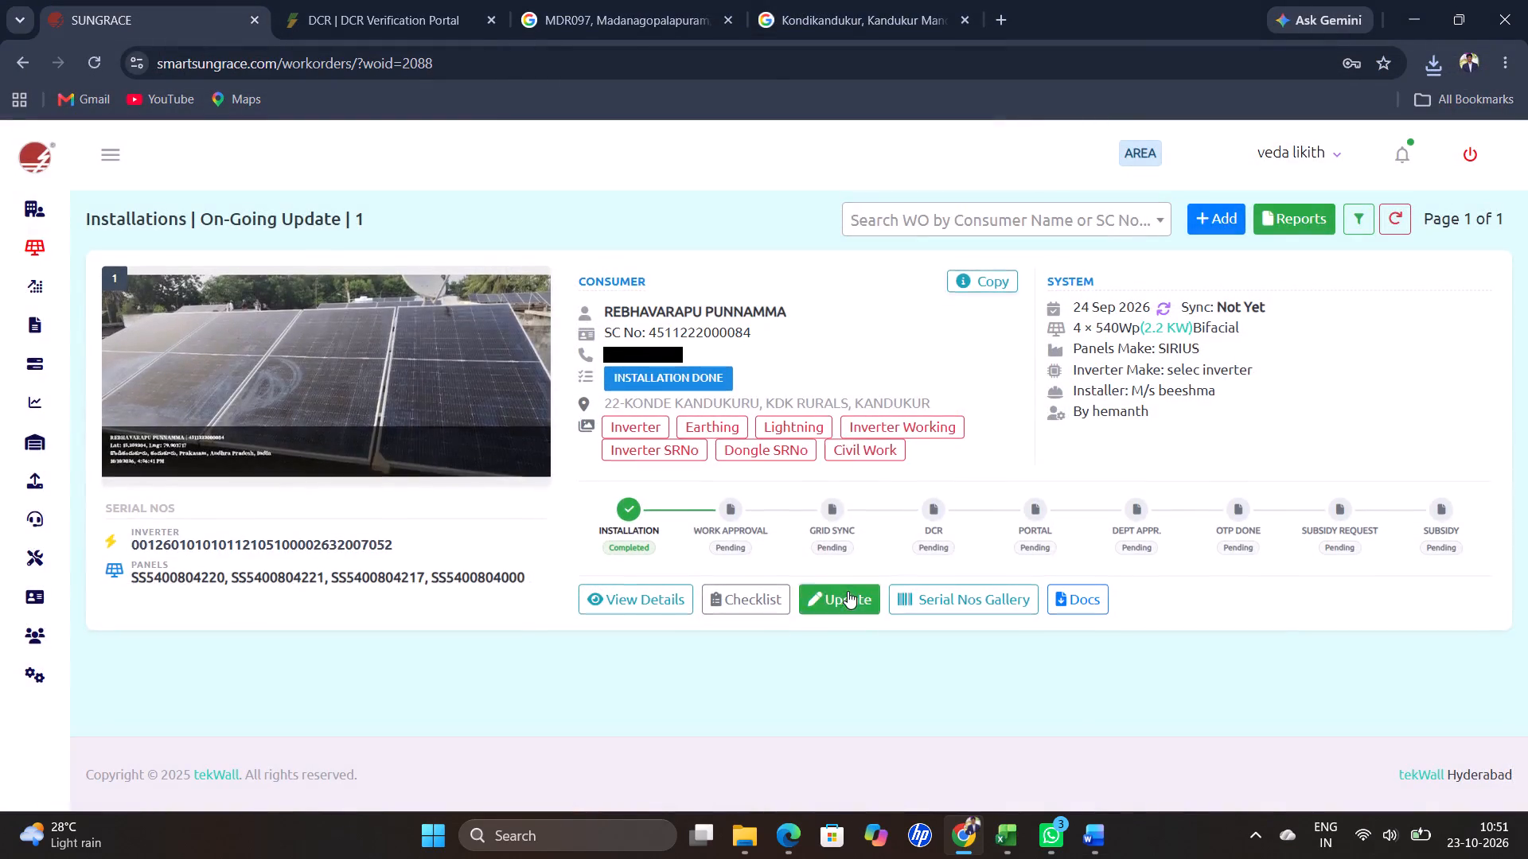
{"action": "left_click", "coordinate": [707, 515]}
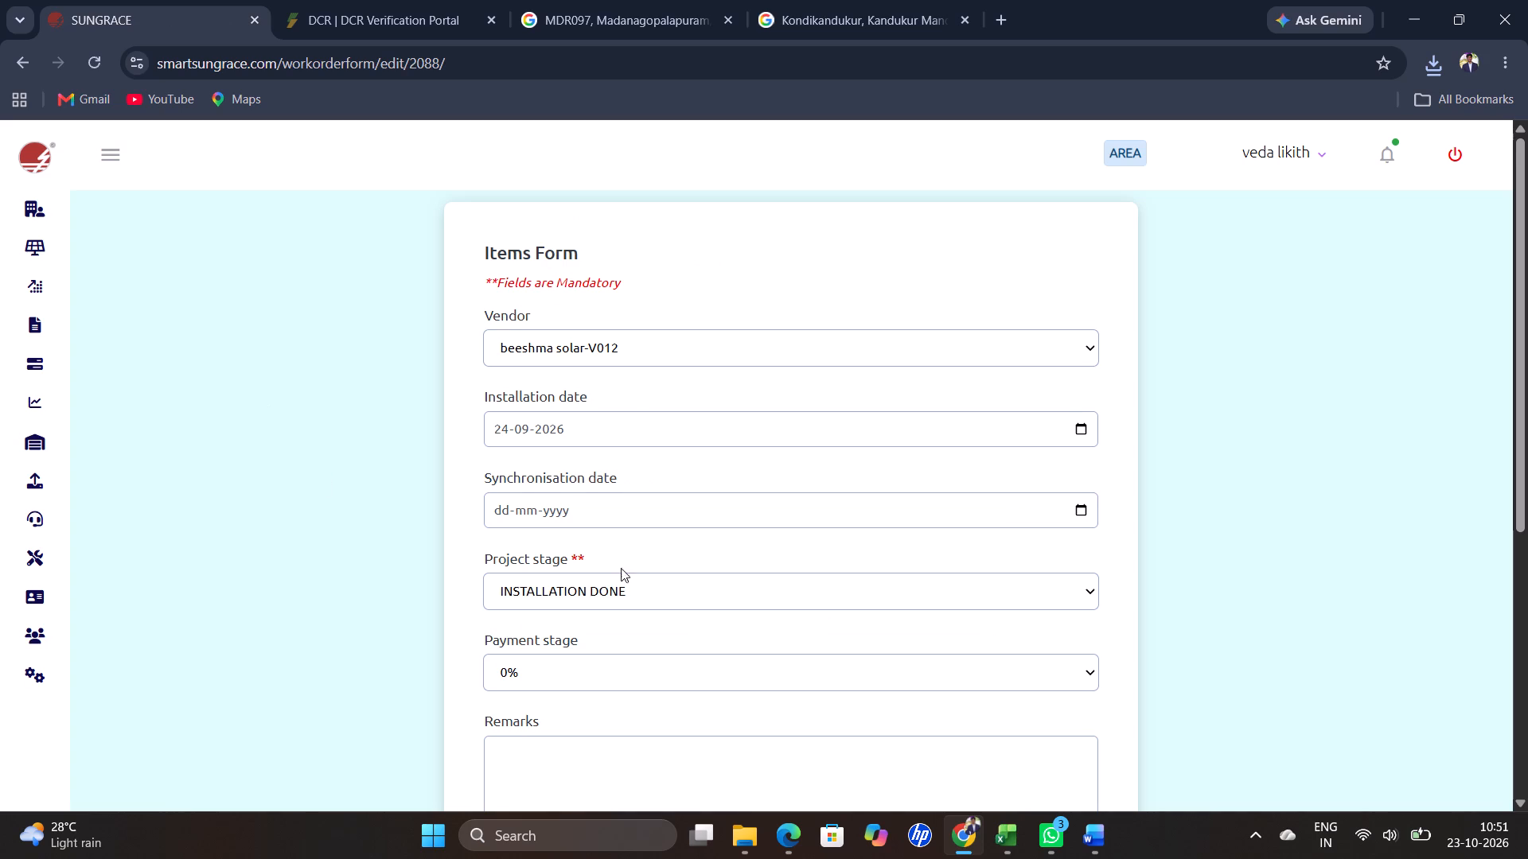
{"action": "scroll", "coordinate": [629, 571], "scroll_direction": "down", "scroll_amount": 4}
{"action": "left_click", "coordinate": [540, 569]}
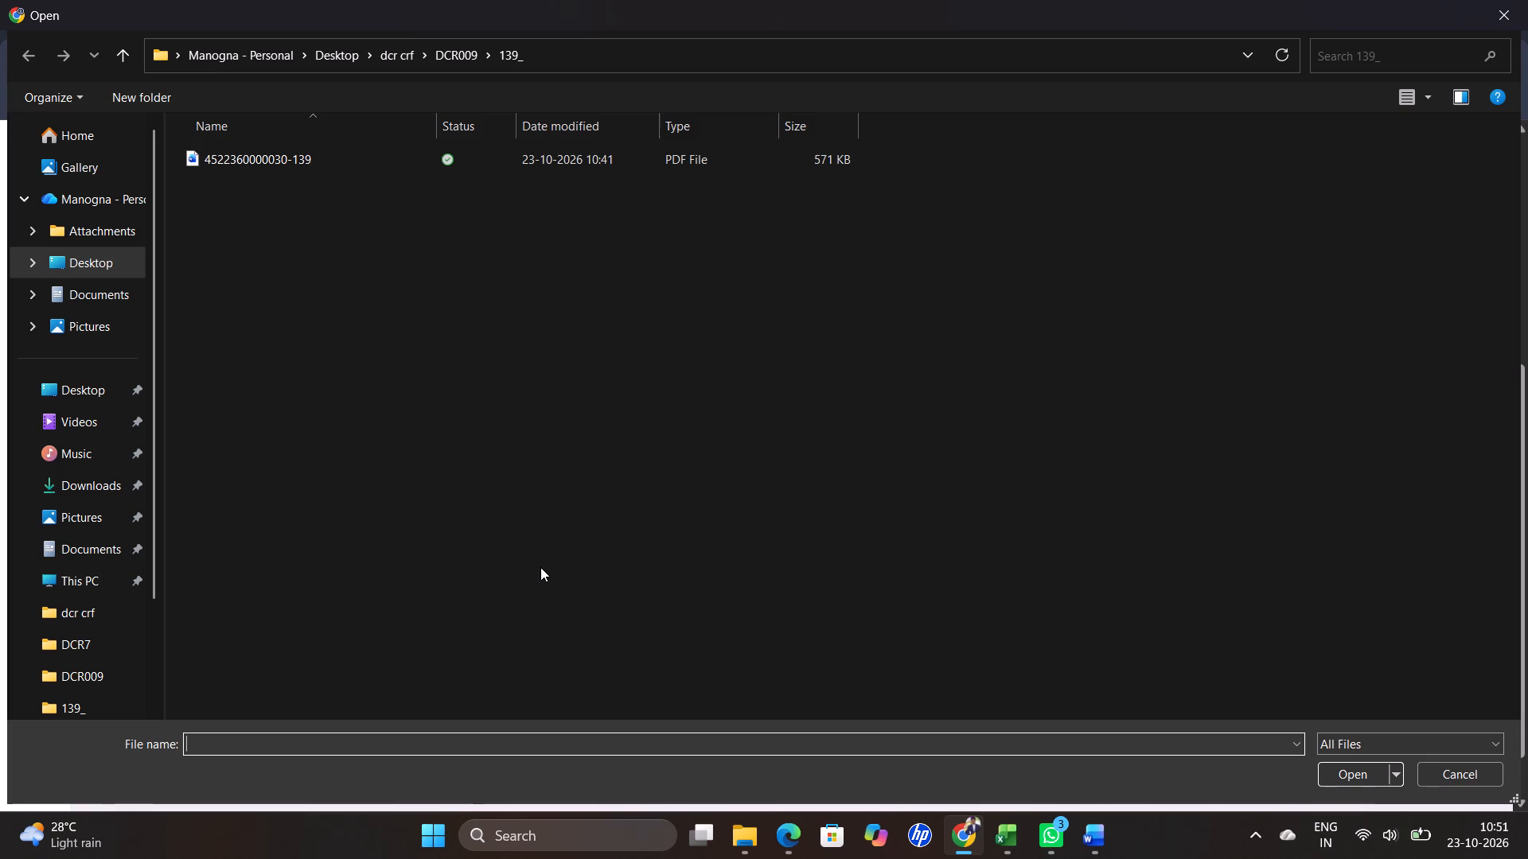
{"action": "left_click", "coordinate": [452, 49]}
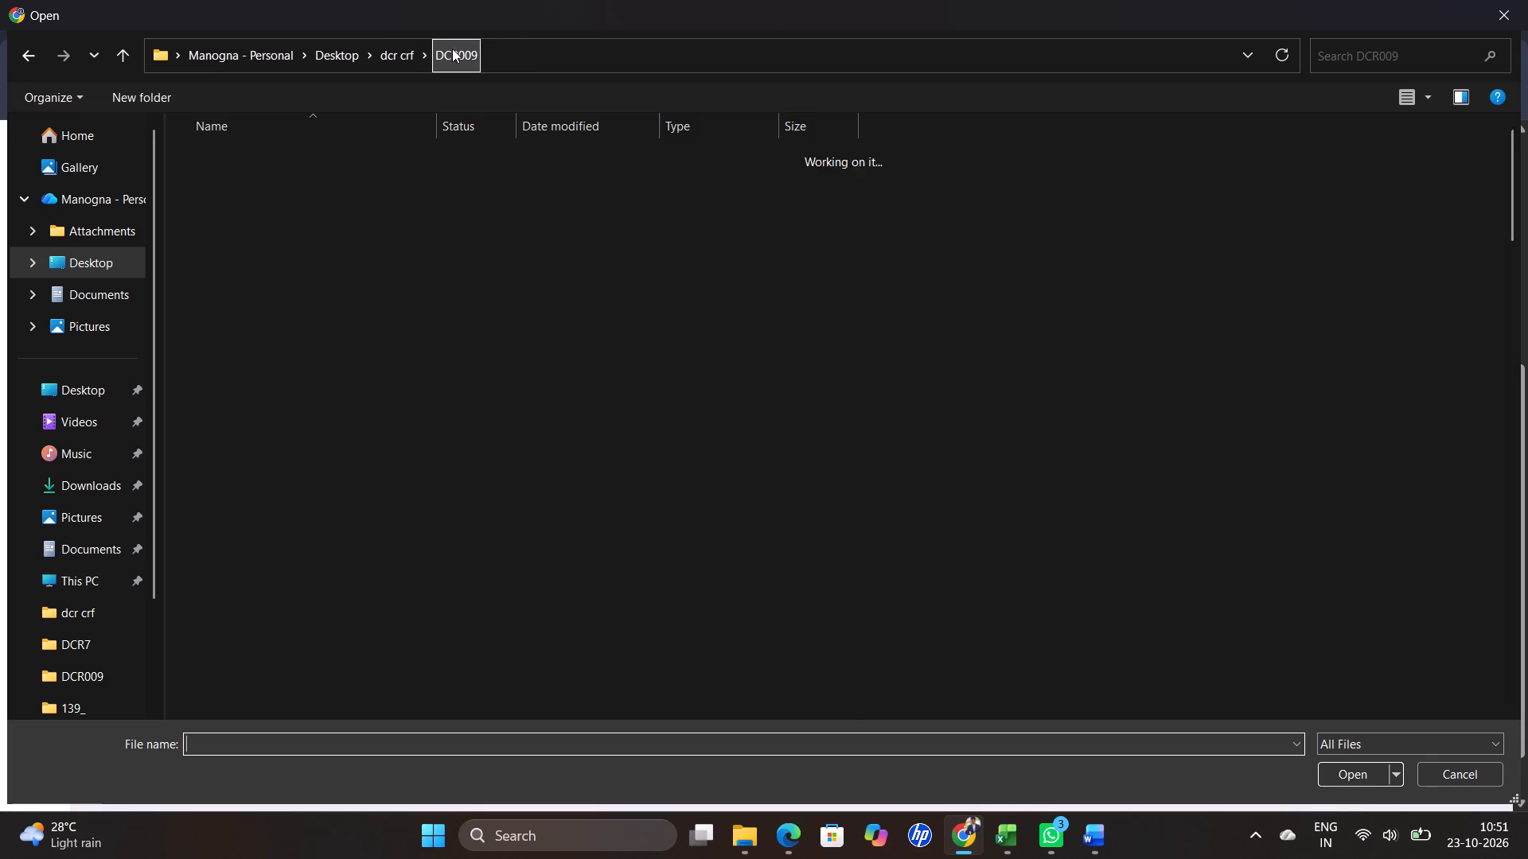
{"action": "scroll", "coordinate": [275, 488], "scroll_direction": "down", "scroll_amount": 4}
{"action": "double_click", "coordinate": [305, 670]}
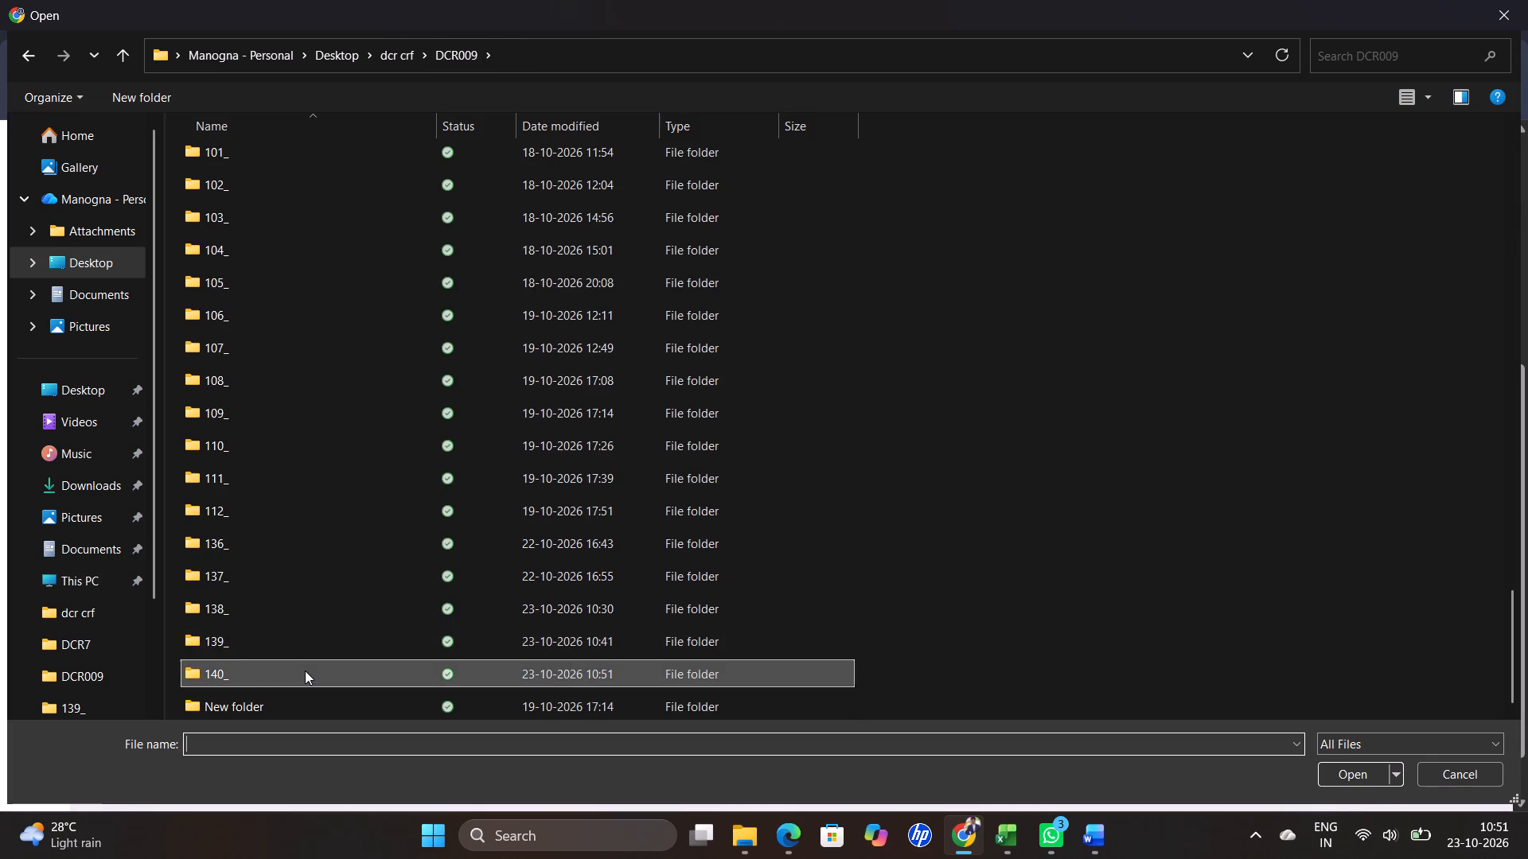
{"action": "double_click", "coordinate": [294, 154]}
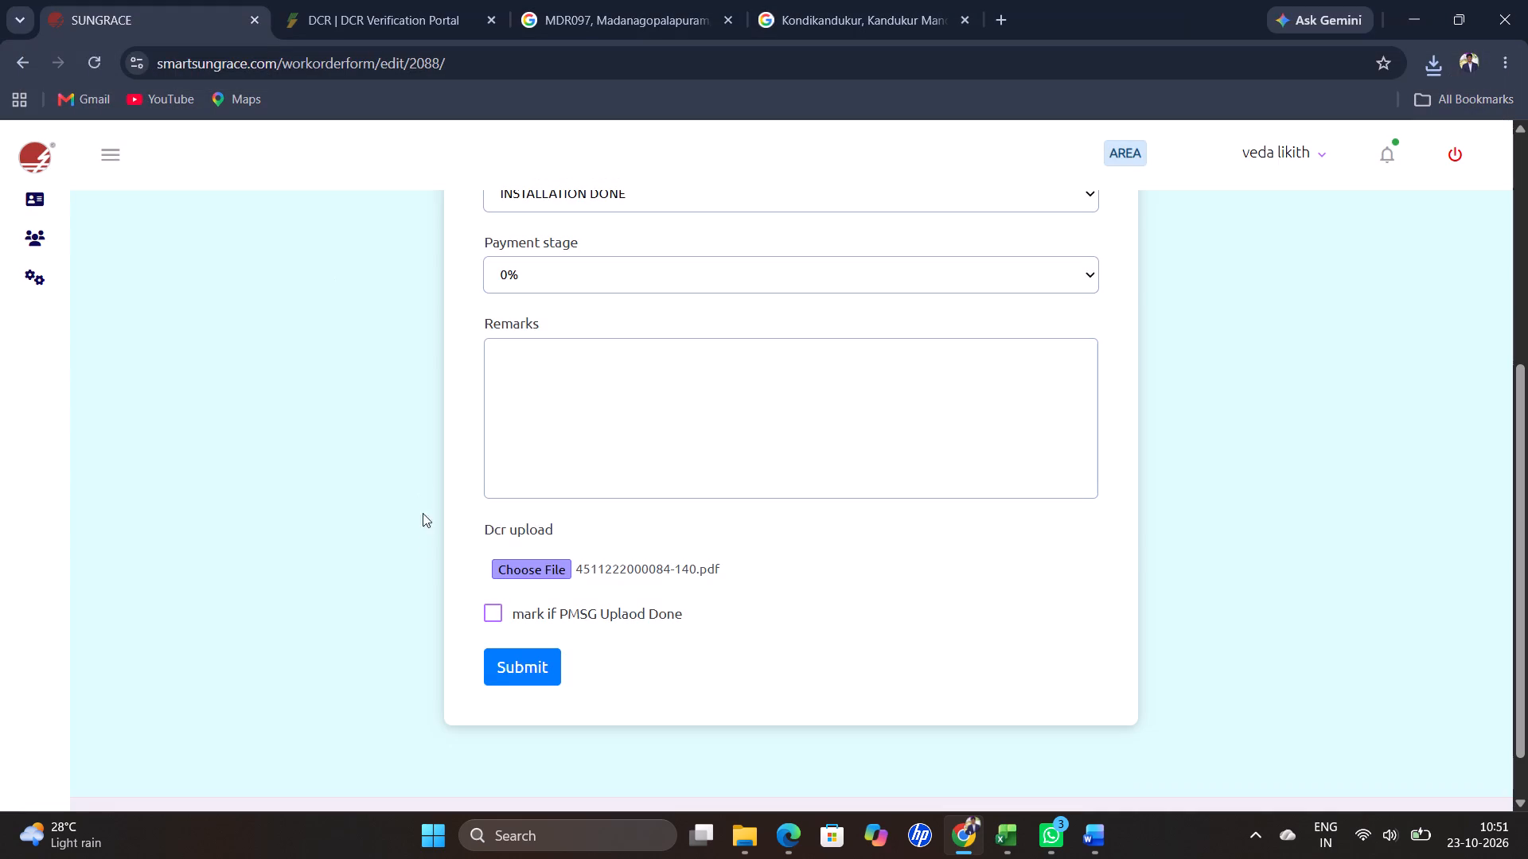
{"action": "left_click", "coordinate": [517, 659]}
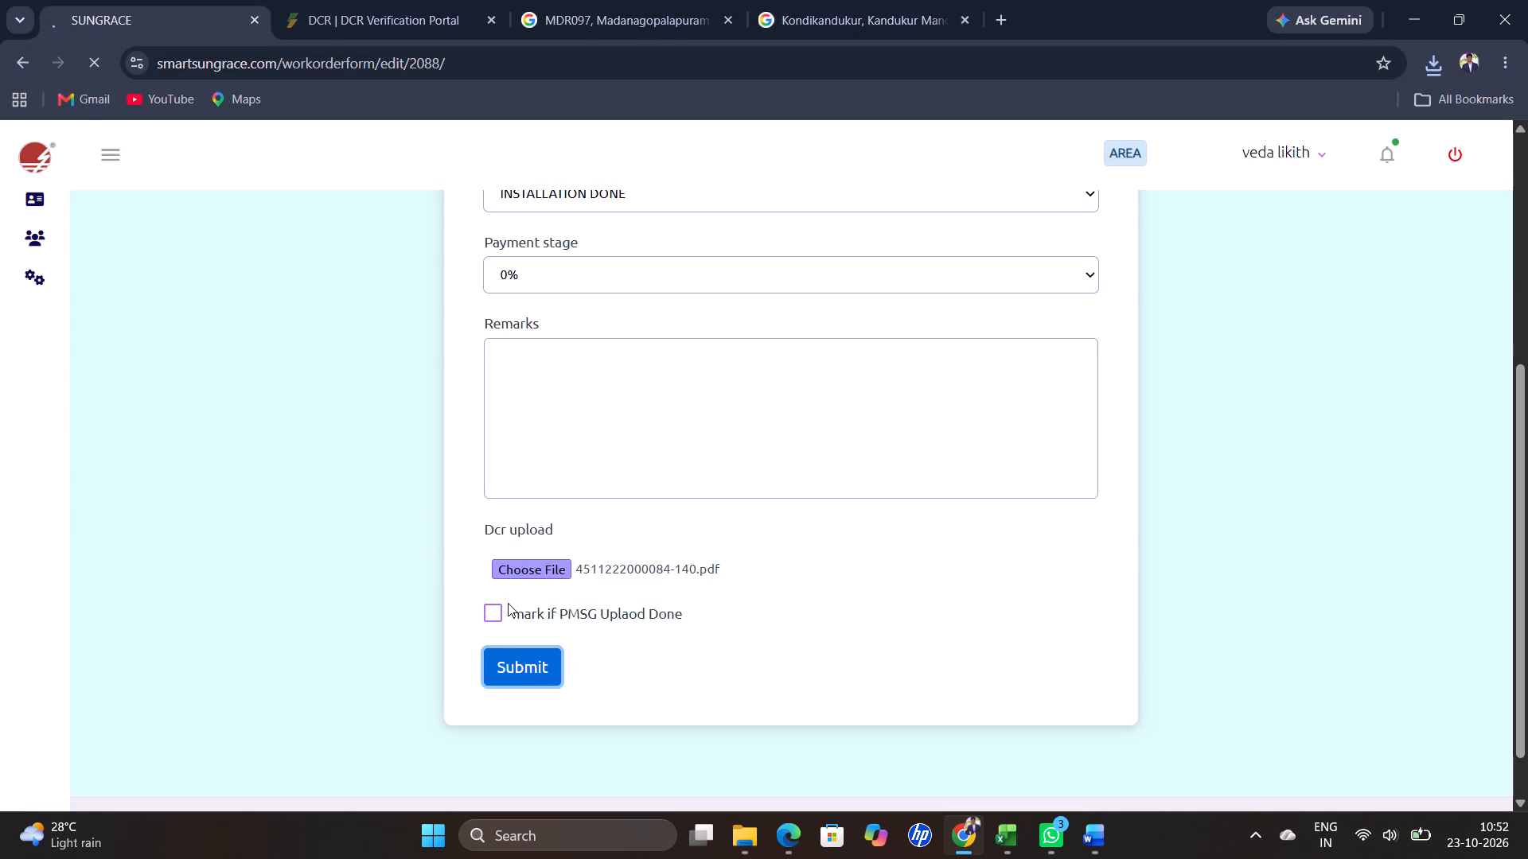
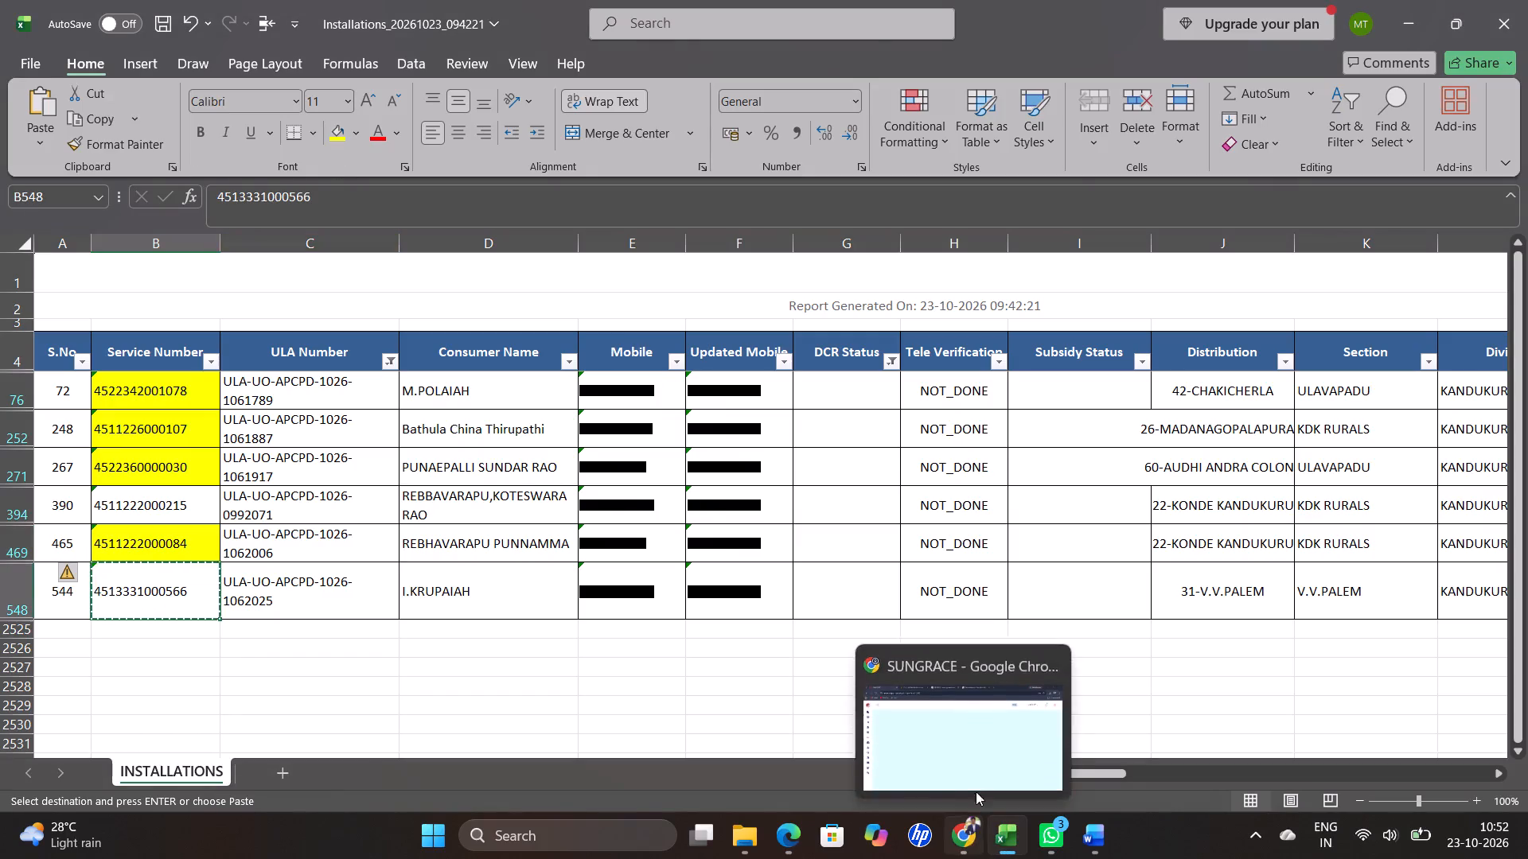
Switch to SUNGRACE in Chrome, find the installation by the service number copied from Excel, and copy its ULA number from Quick Copy Details.
{"action": "left_click", "coordinate": [974, 763]}
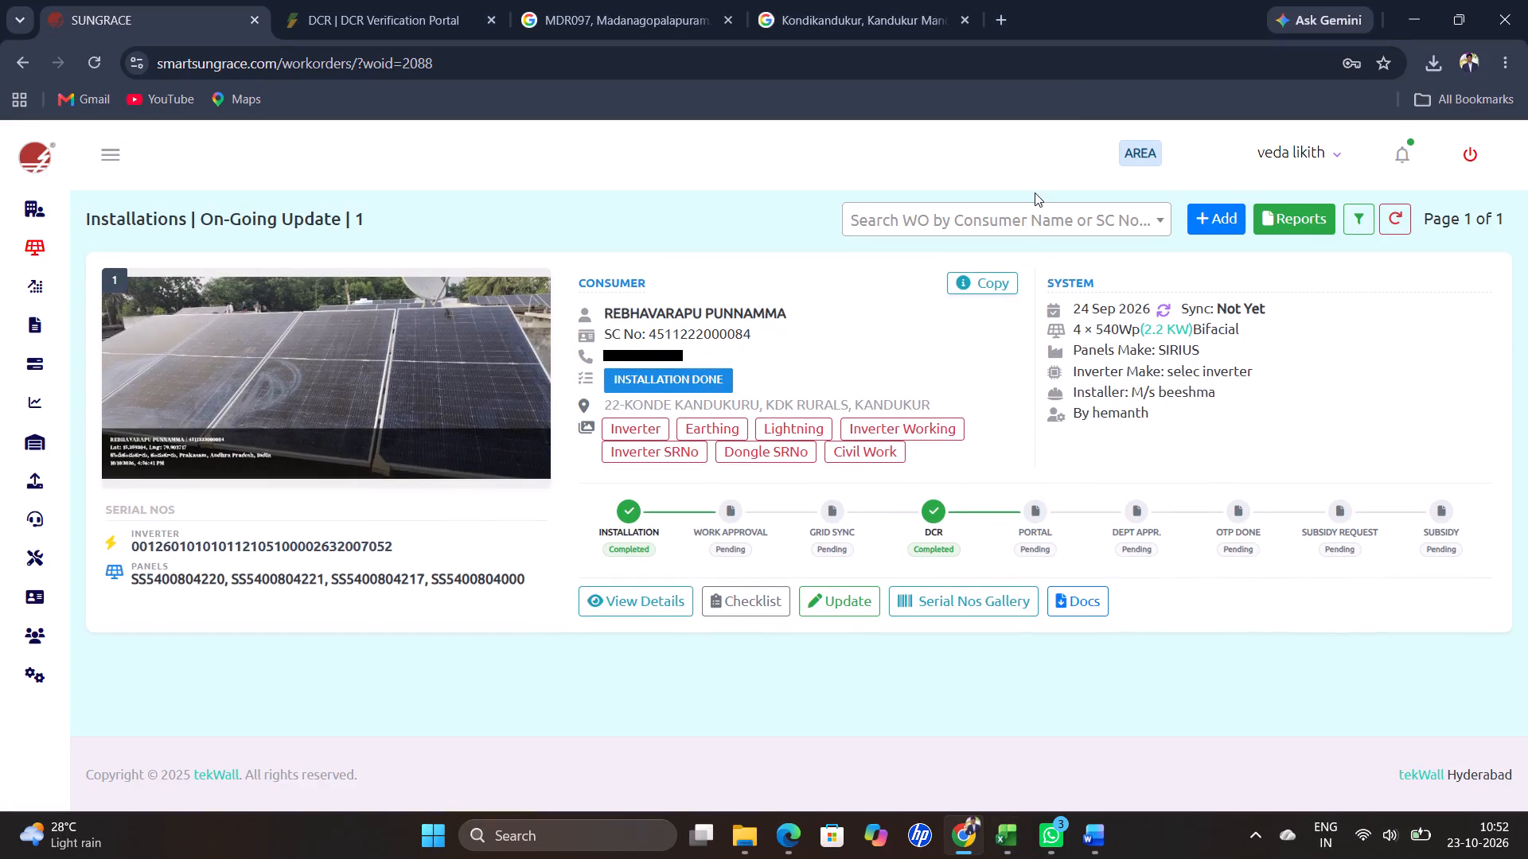
{"action": "left_click", "coordinate": [1033, 218]}
{"action": "key", "text": "ctrl+v"}
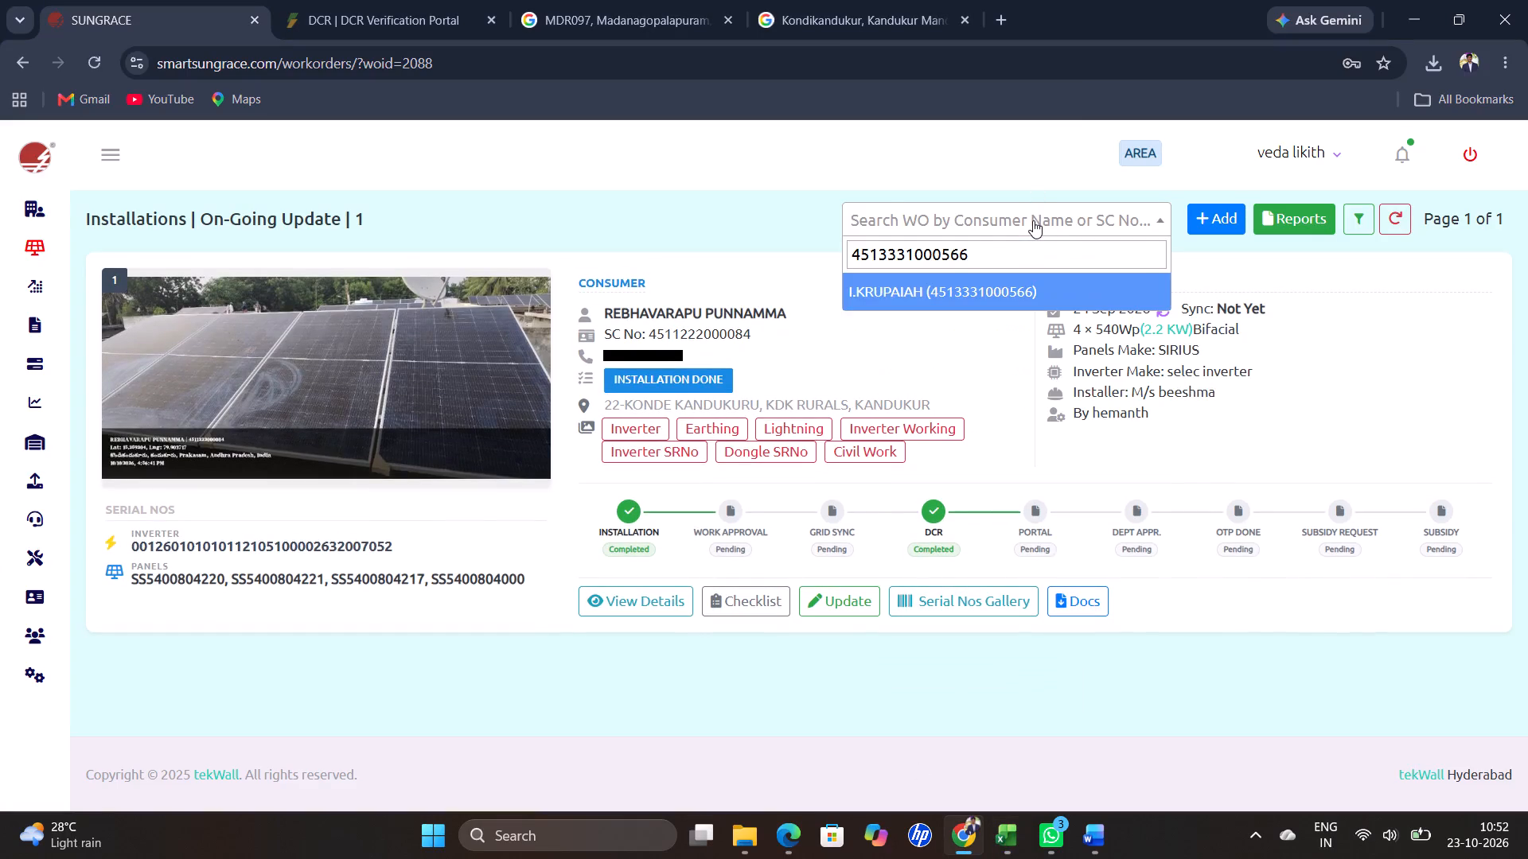
{"action": "key", "text": "Return"}
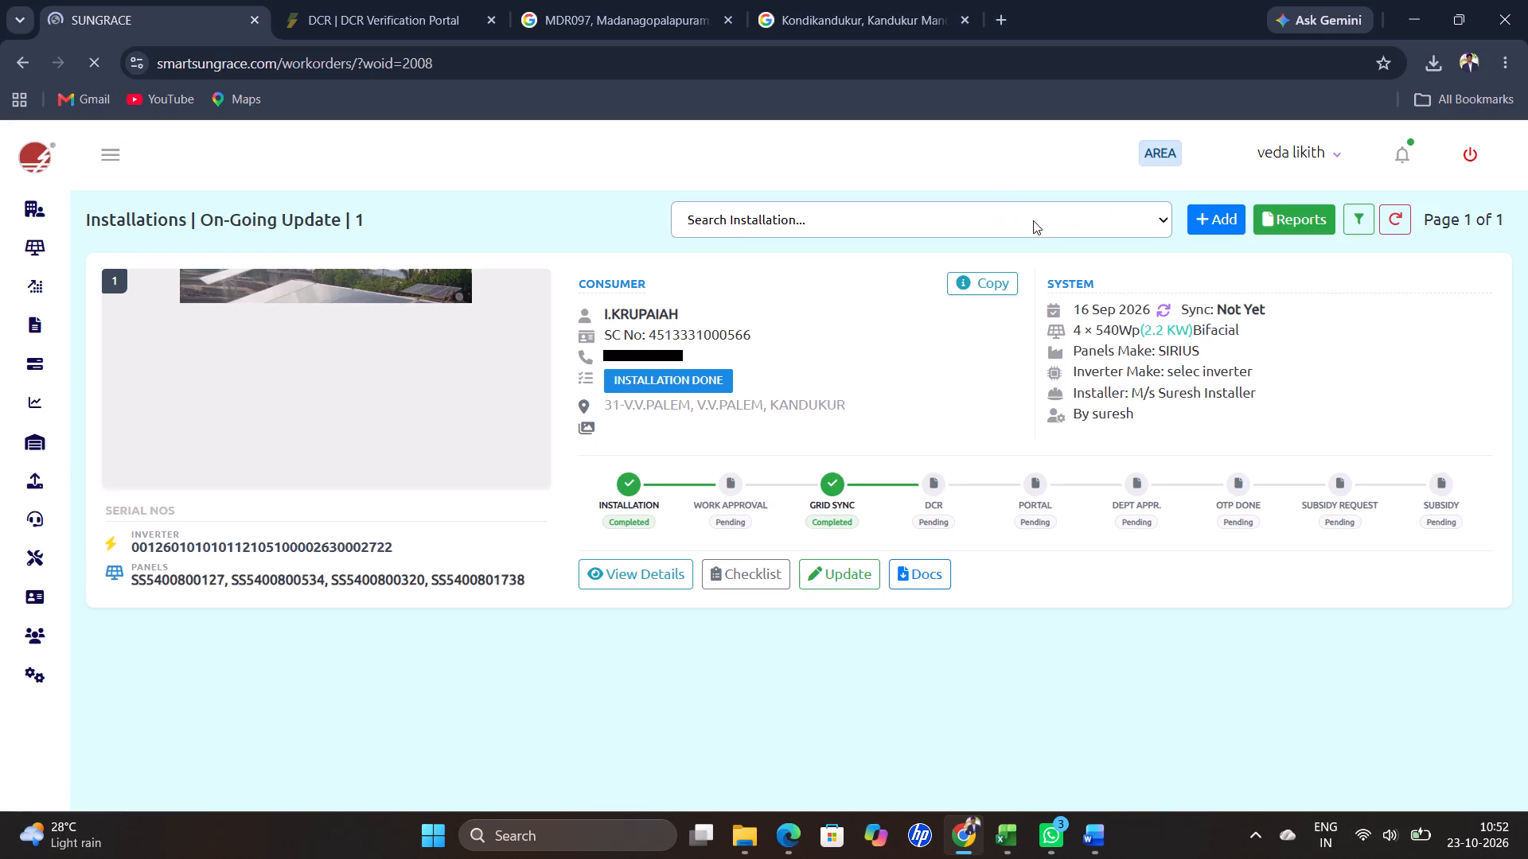
{"action": "left_click", "coordinate": [992, 277]}
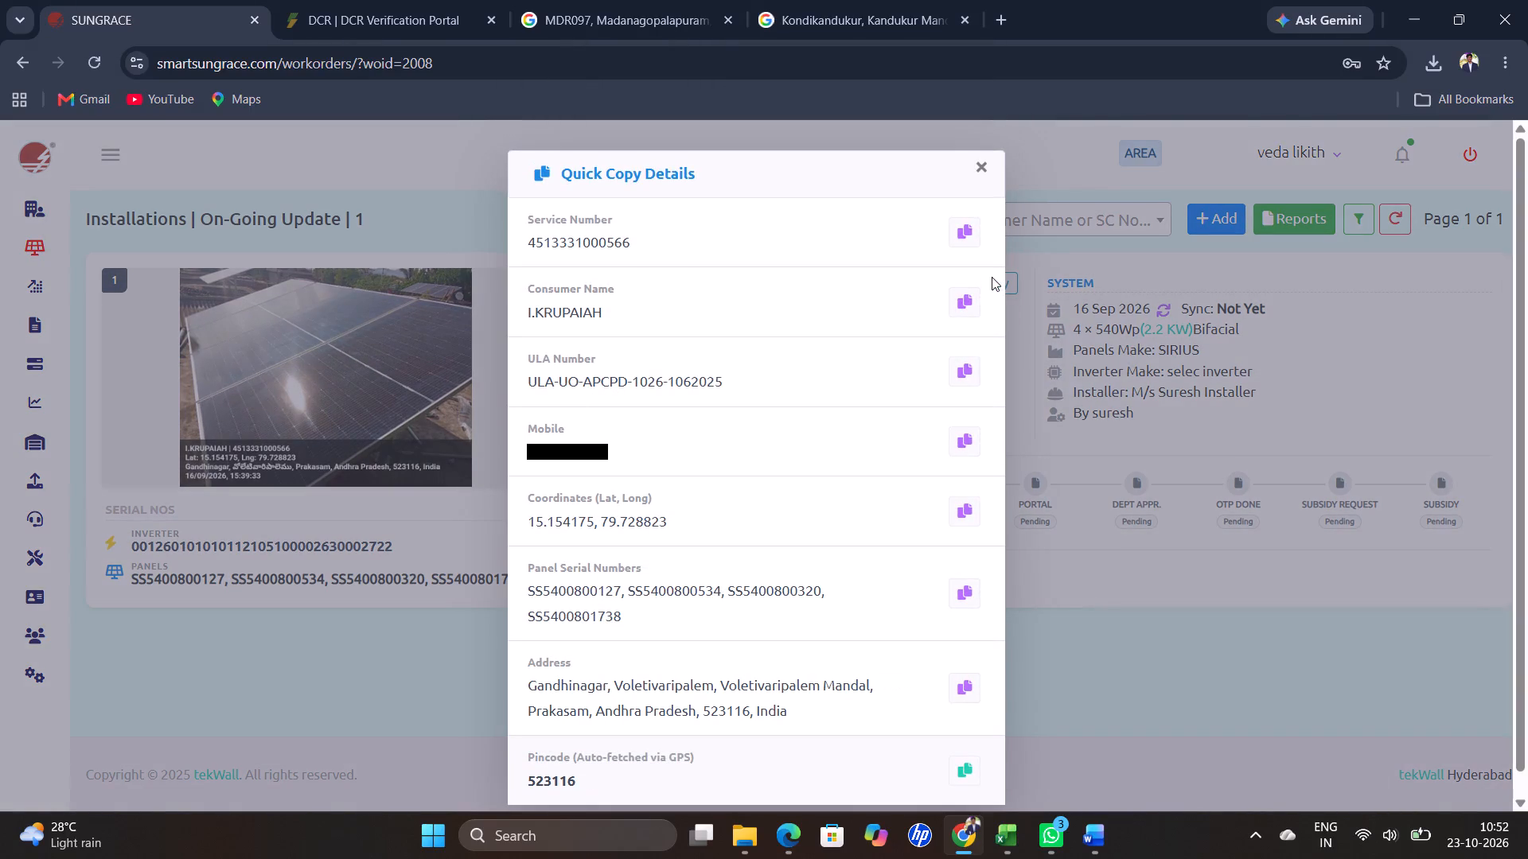
{"action": "left_click", "coordinate": [965, 377]}
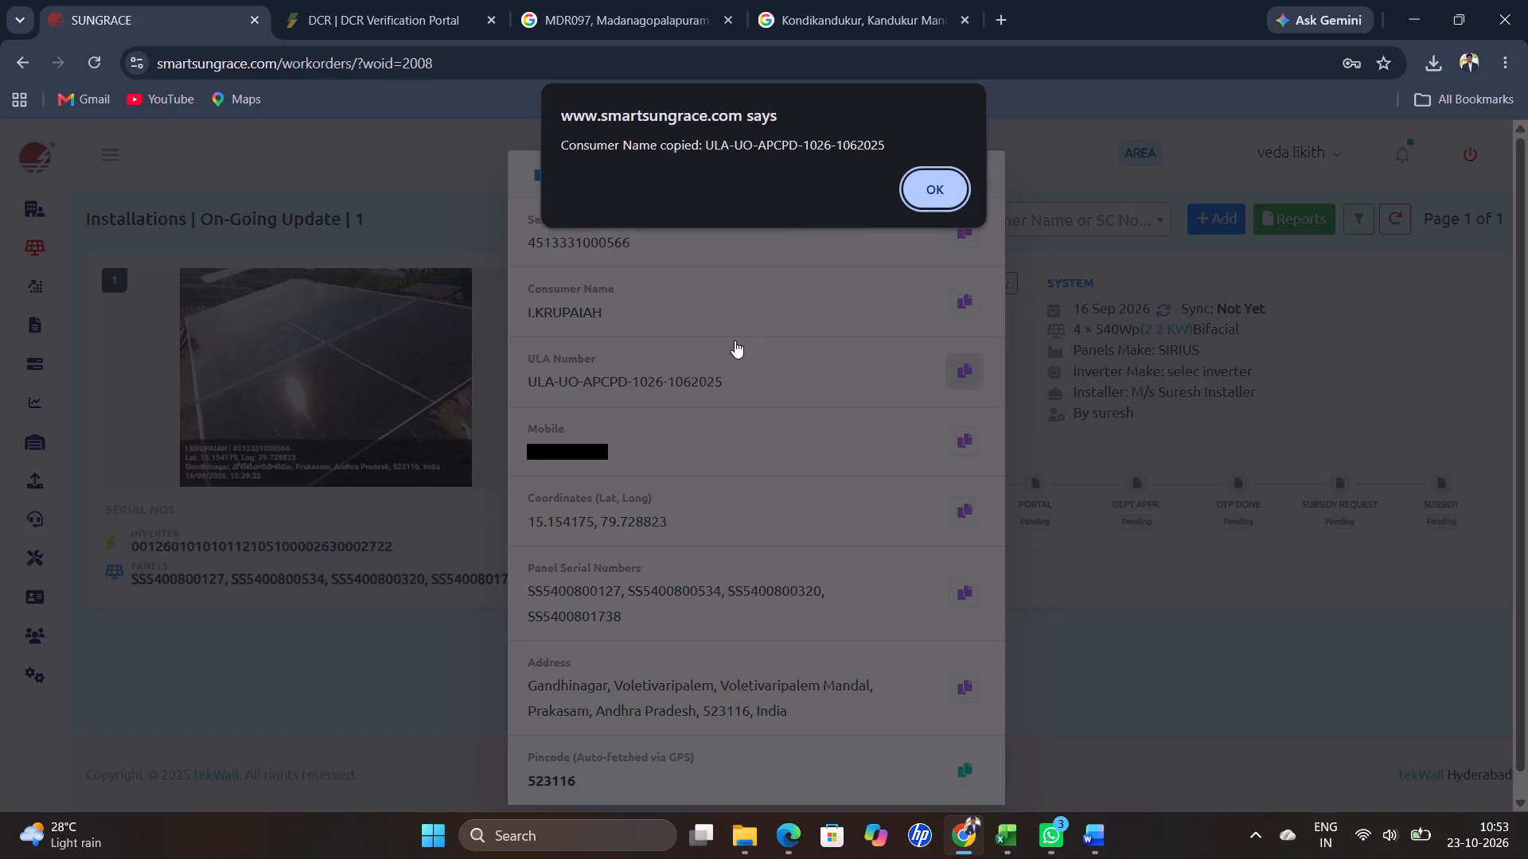
In the DCR Verification Portal, close the open certificate, start a new Issue to Consumer (B2C) entry, and enter the copied ULA number as Consumer Application Number.
{"action": "left_click", "coordinate": [399, 18]}
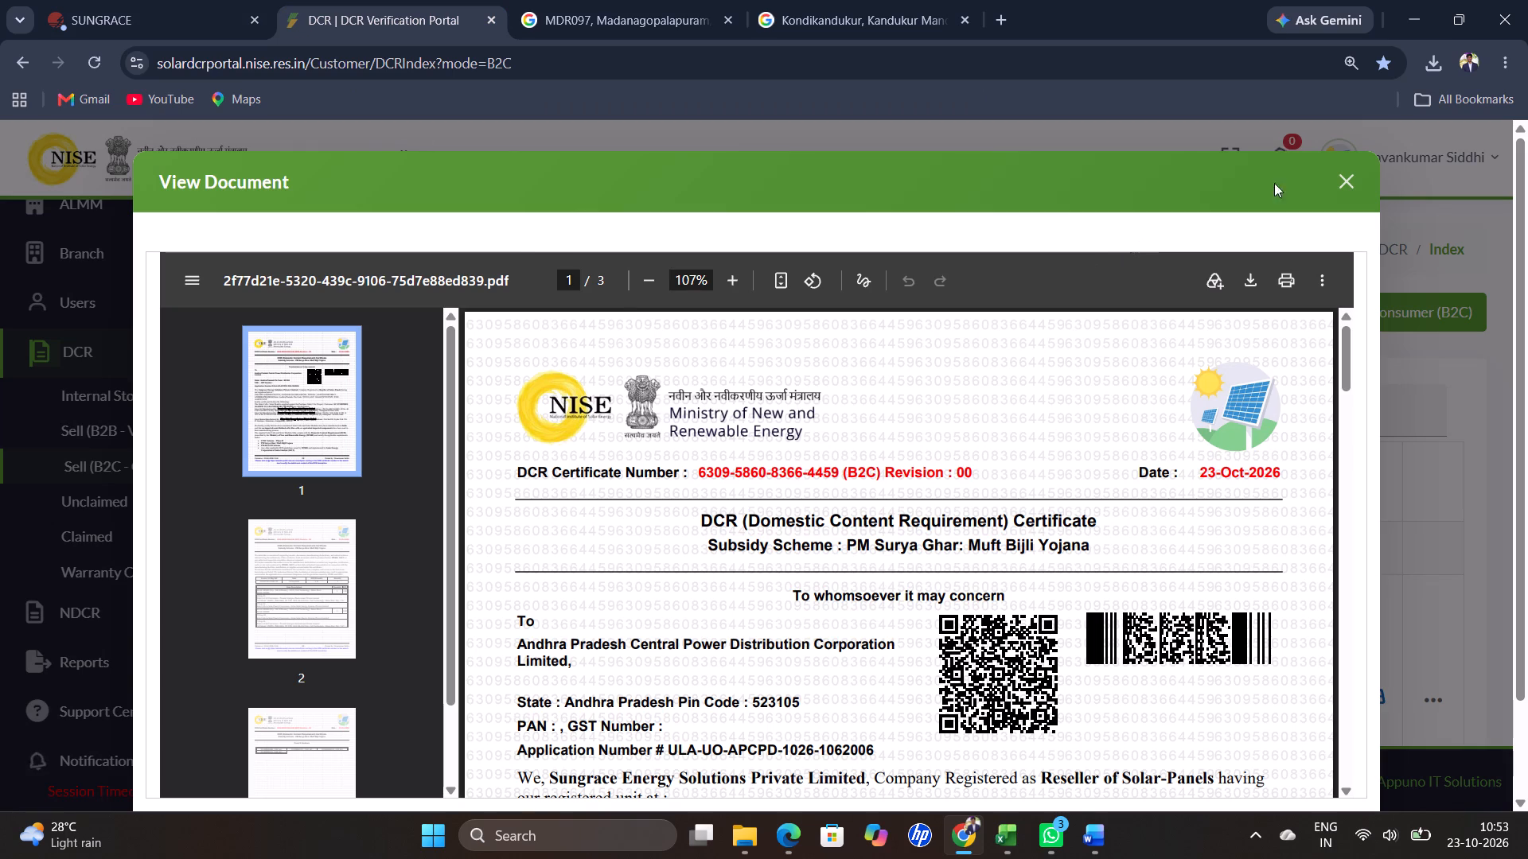
{"action": "left_click", "coordinate": [1339, 177]}
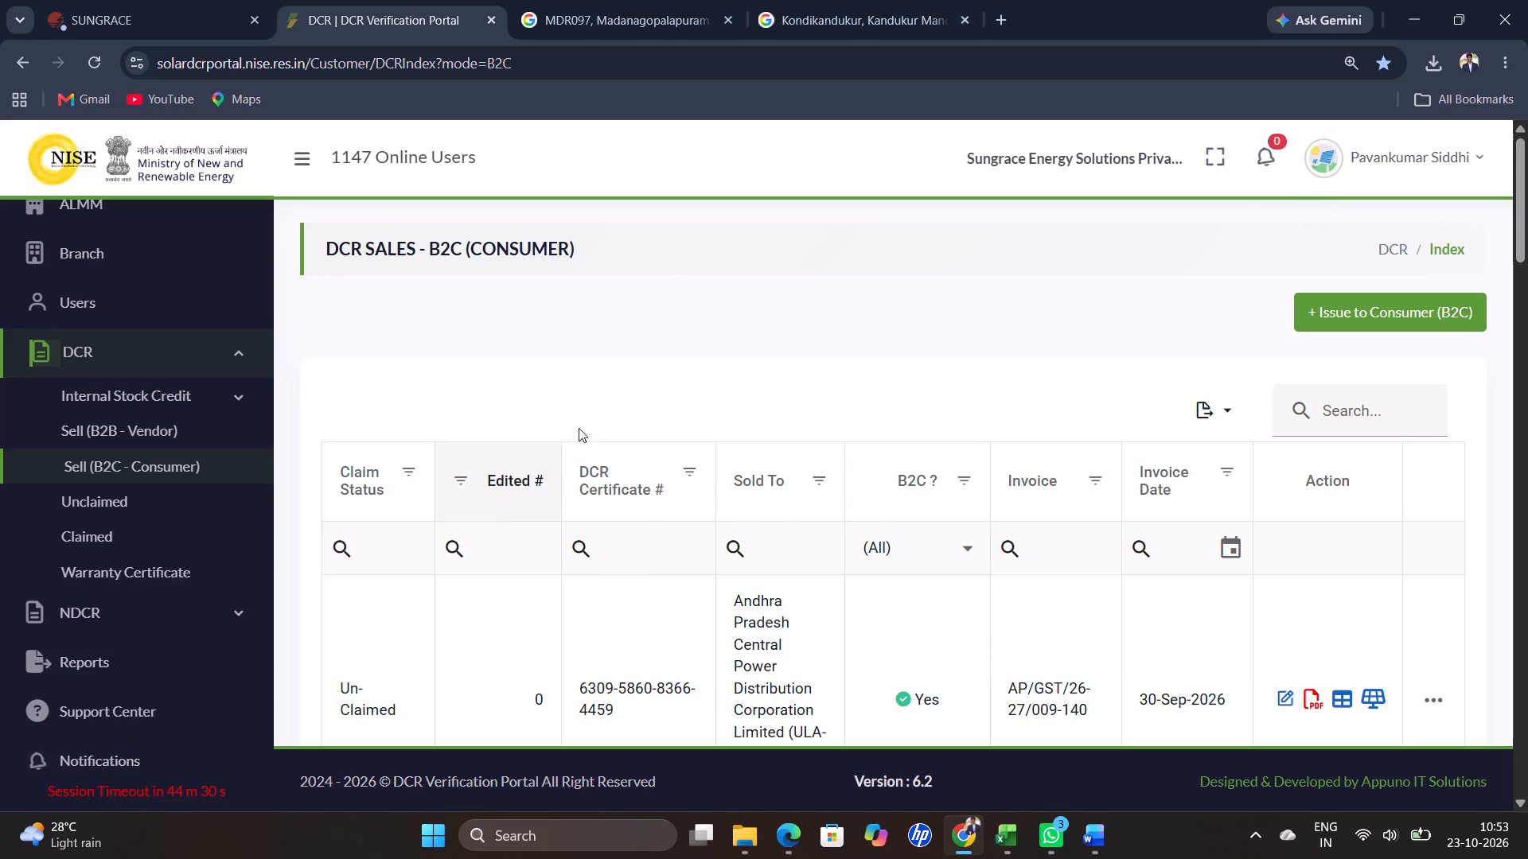
{"action": "left_click", "coordinate": [211, 34]}
{"action": "left_click", "coordinate": [323, 38]}
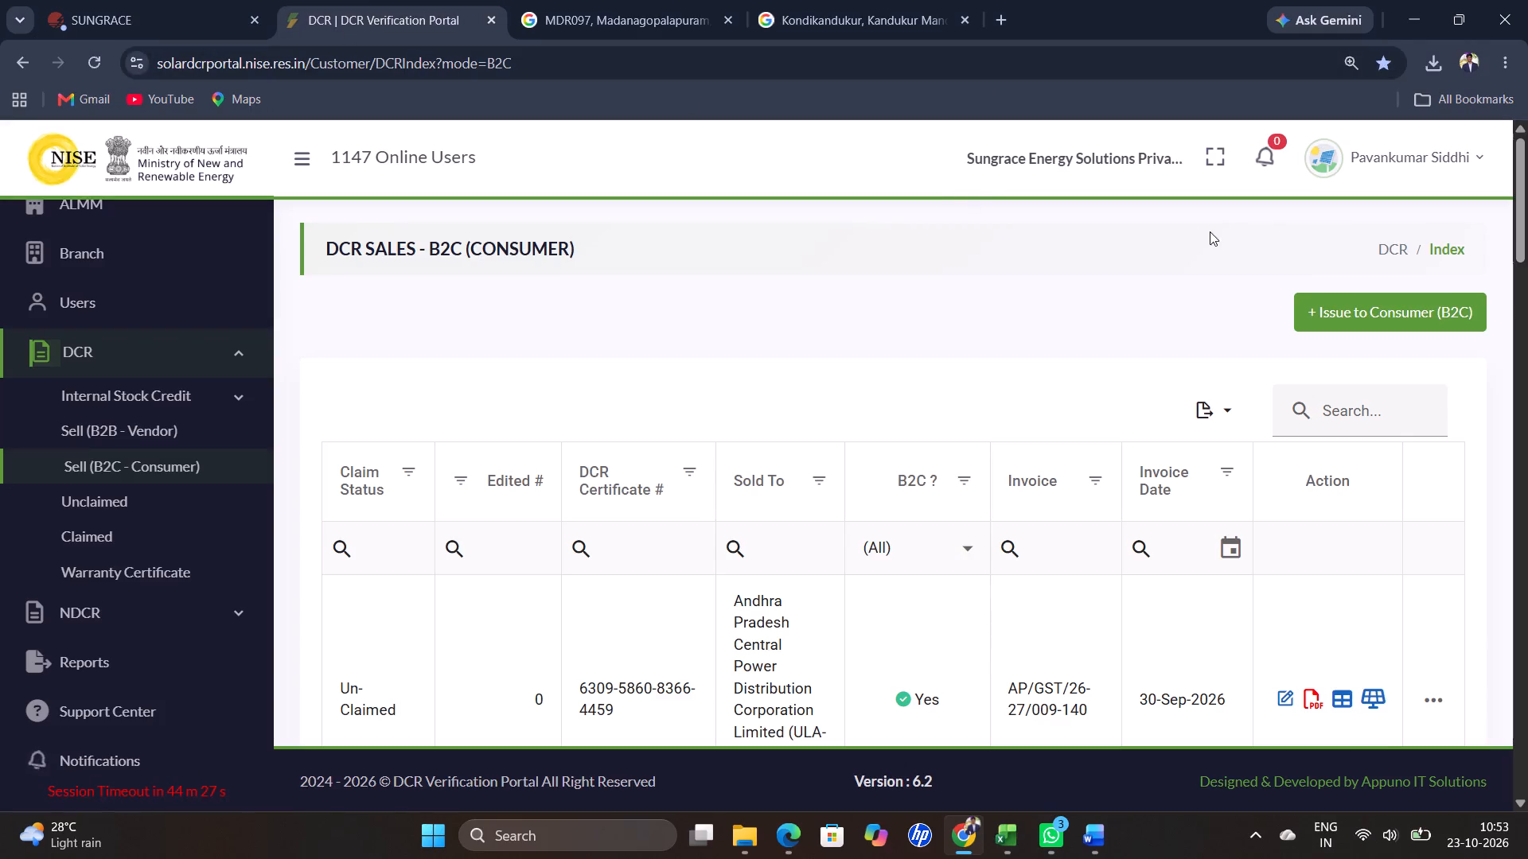
{"action": "left_click", "coordinate": [1354, 305]}
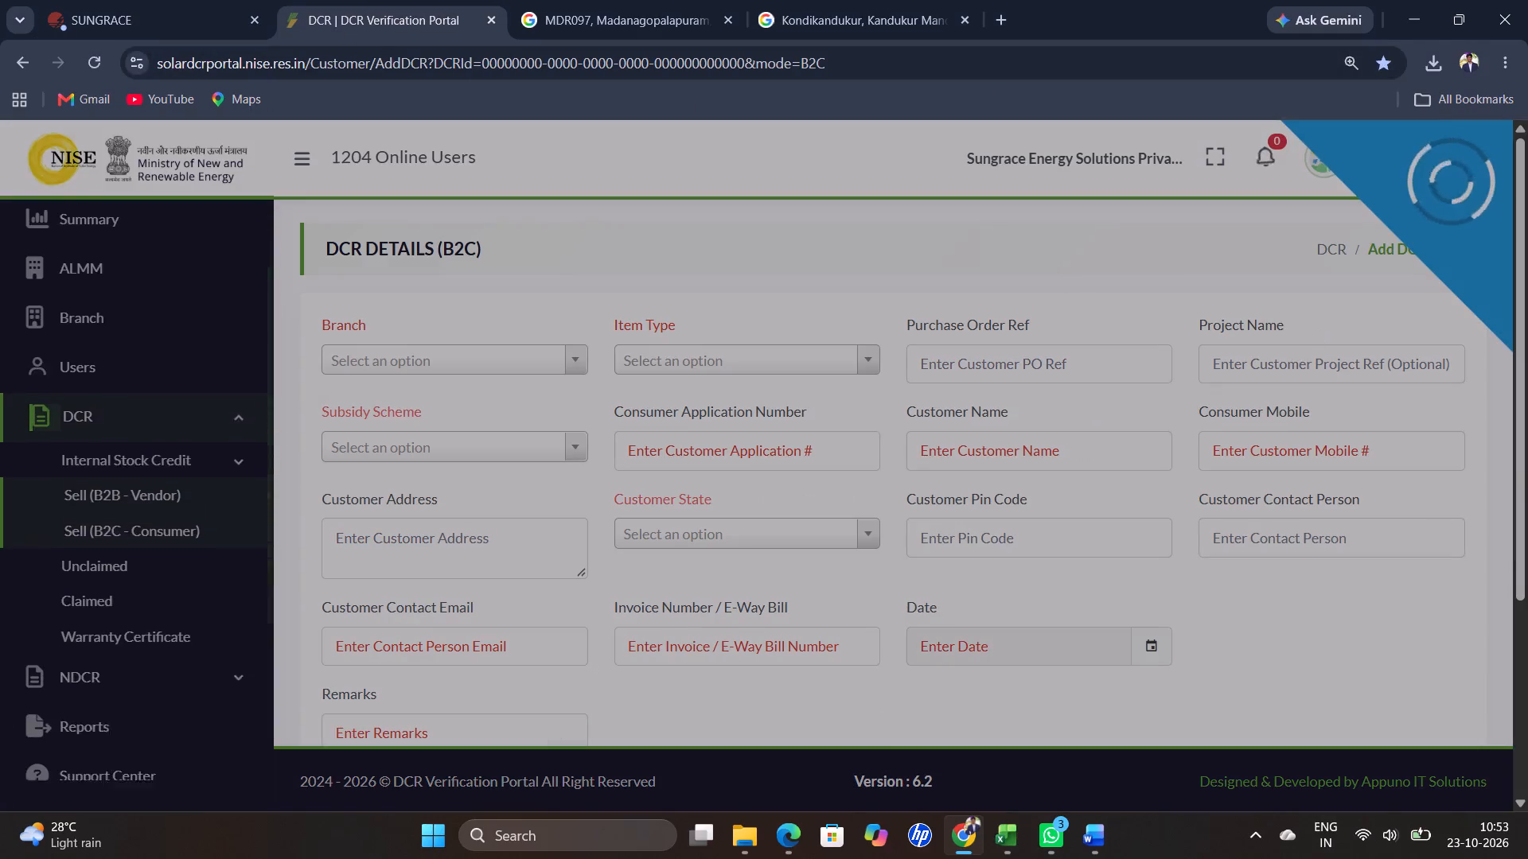
{"action": "left_click", "coordinate": [841, 453]}
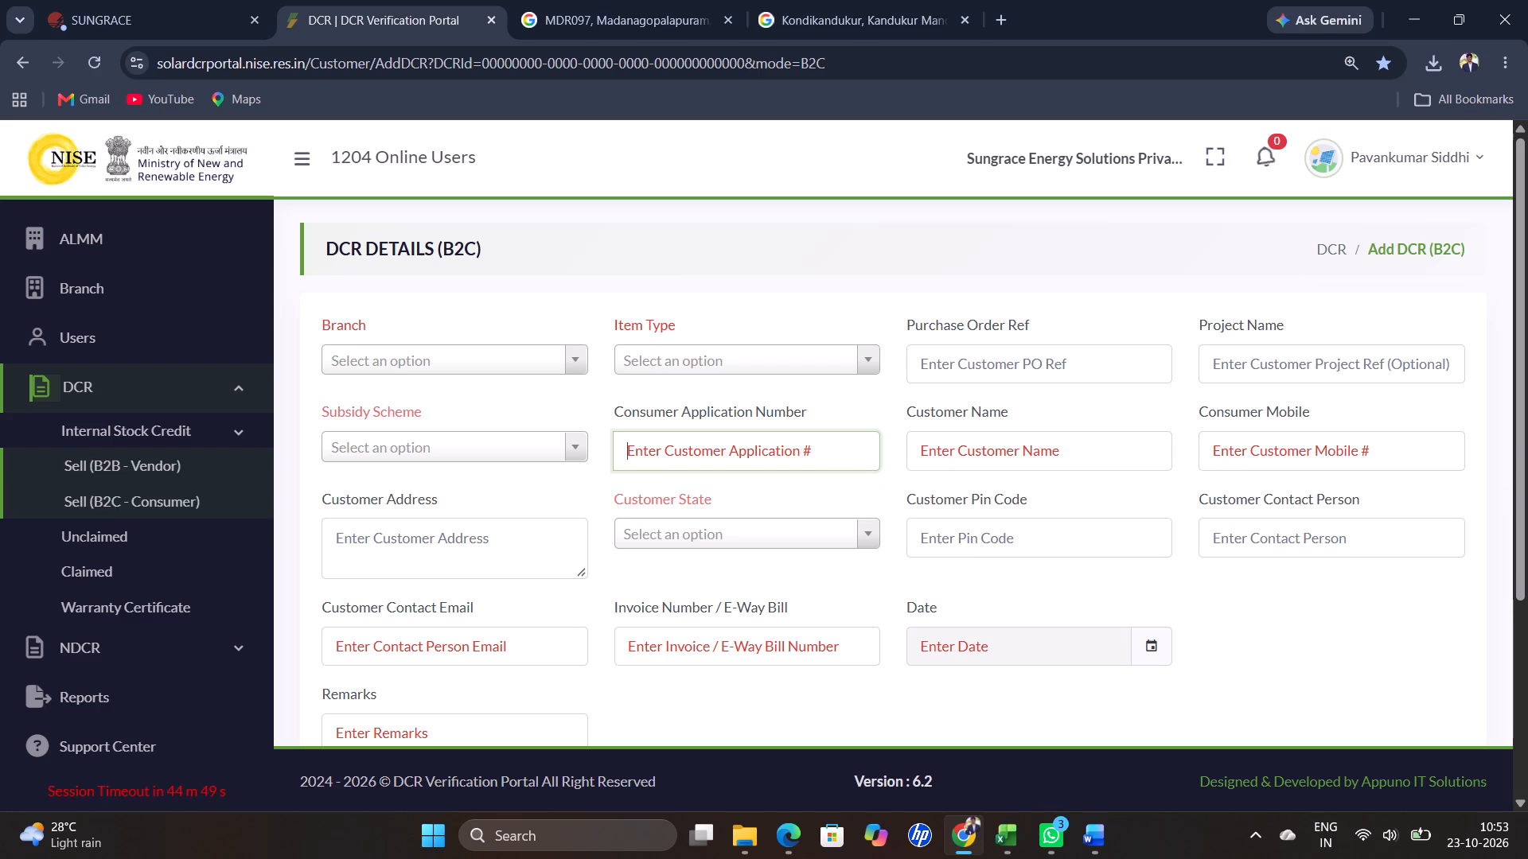
{"action": "key", "text": "ctrl+v"}
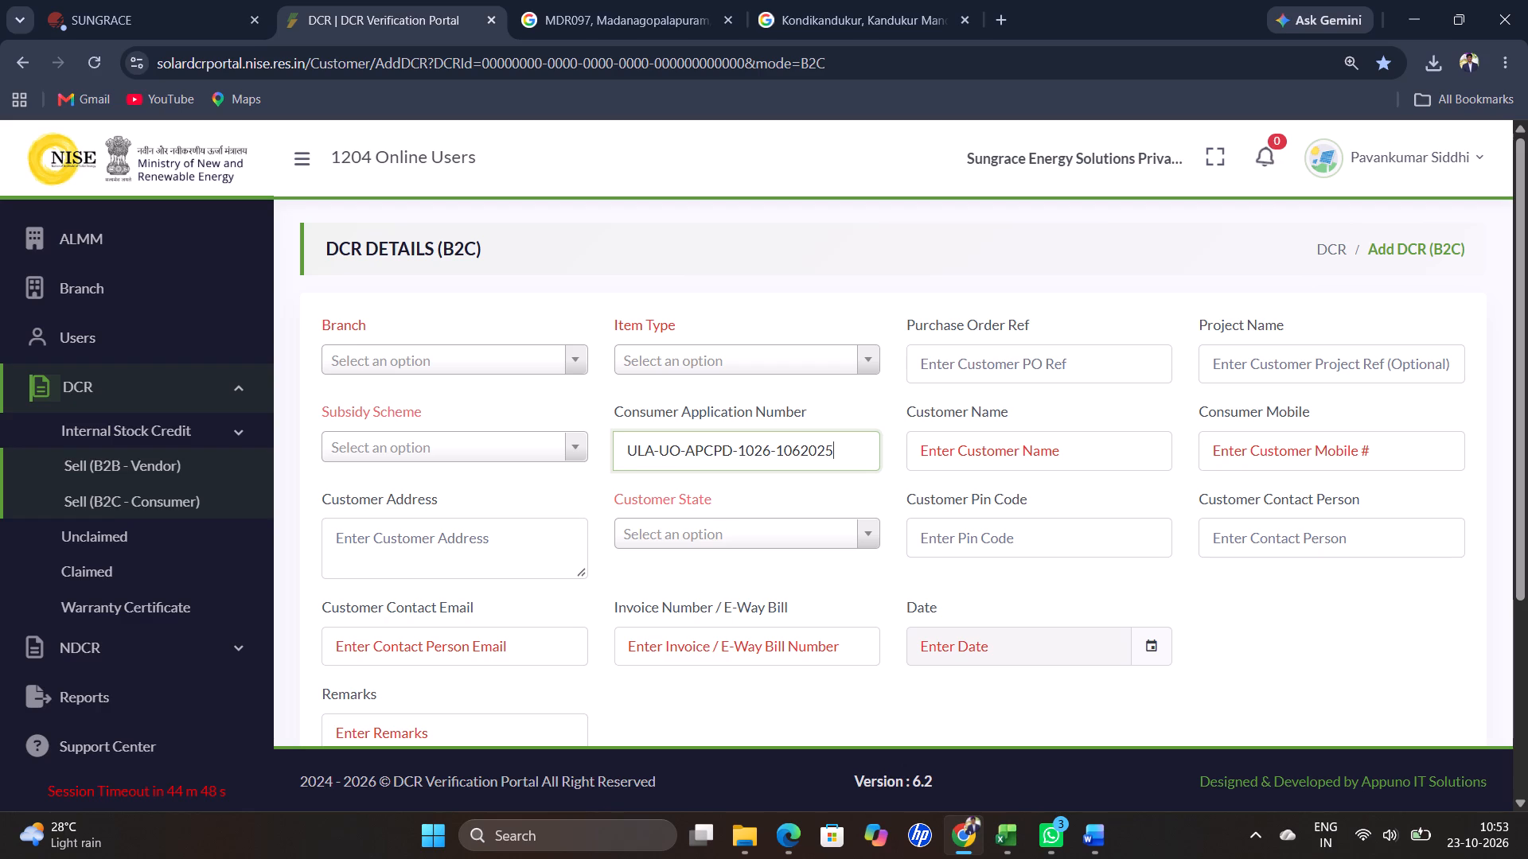
Set the DCR entry's branch to the Andhra Pradesh one, Subsidy Scheme to PM Surya Ghar: Muft Bijli Yojana, and Item Type to Solar Panels.
{"action": "left_click", "coordinate": [527, 356]}
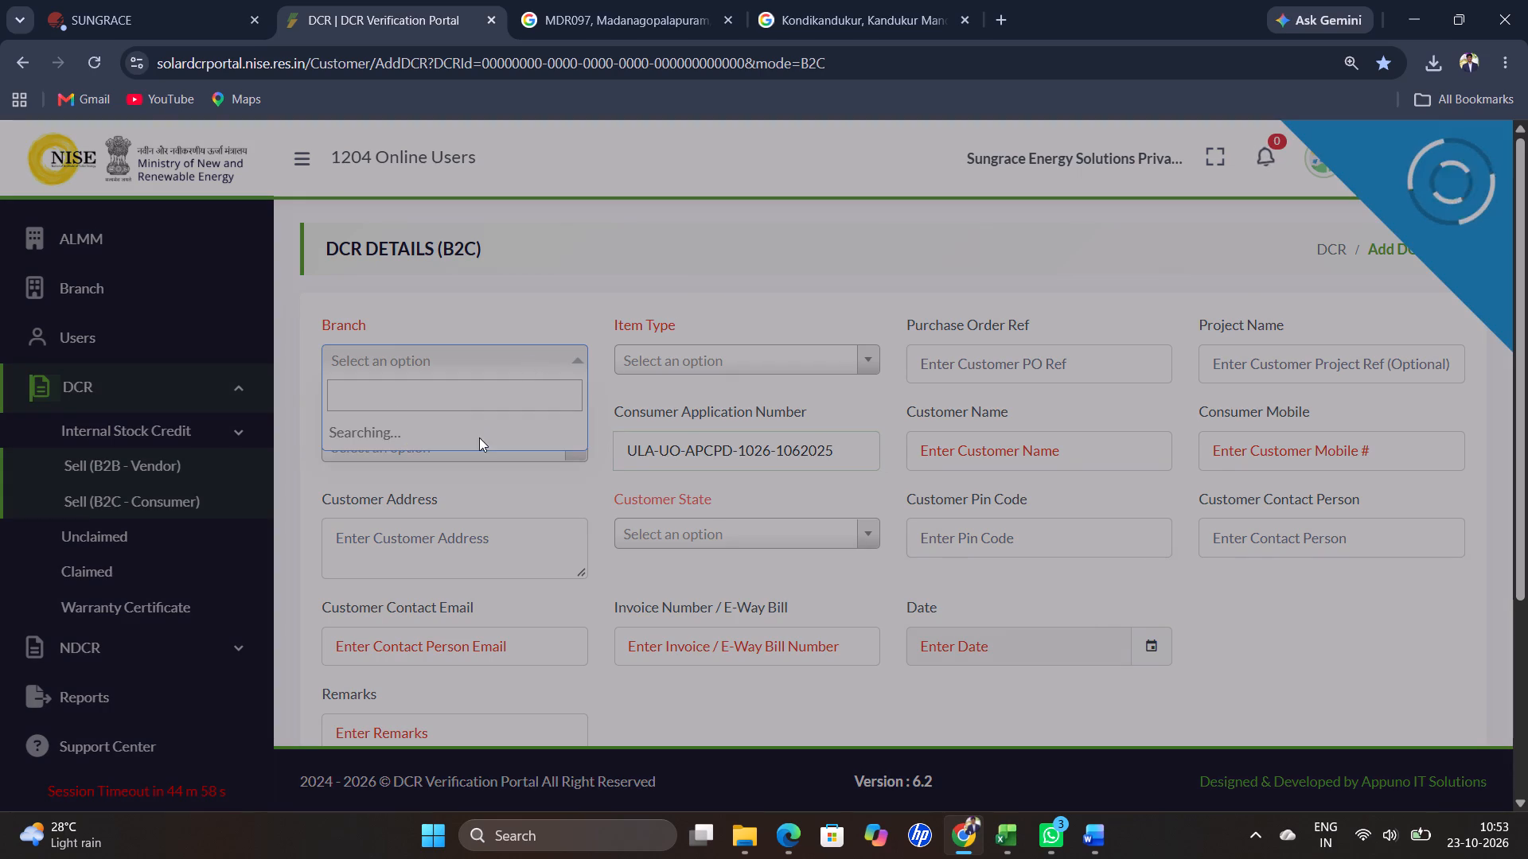
{"action": "left_click", "coordinate": [477, 438]}
{"action": "left_click", "coordinate": [467, 444]}
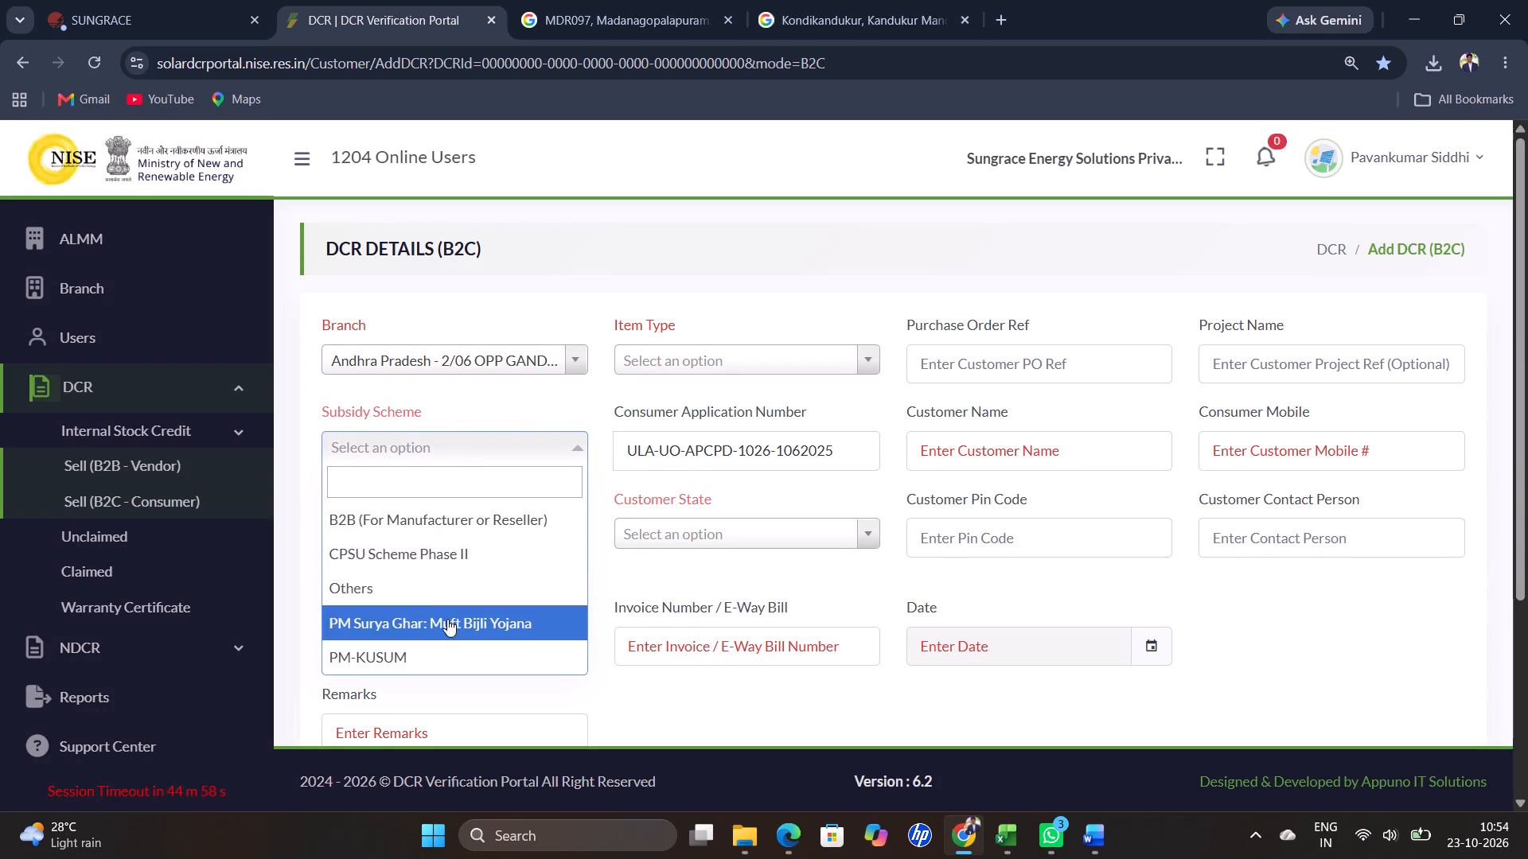
{"action": "left_click", "coordinate": [450, 616]}
{"action": "left_click", "coordinate": [696, 352]}
{"action": "left_click", "coordinate": [676, 437]}
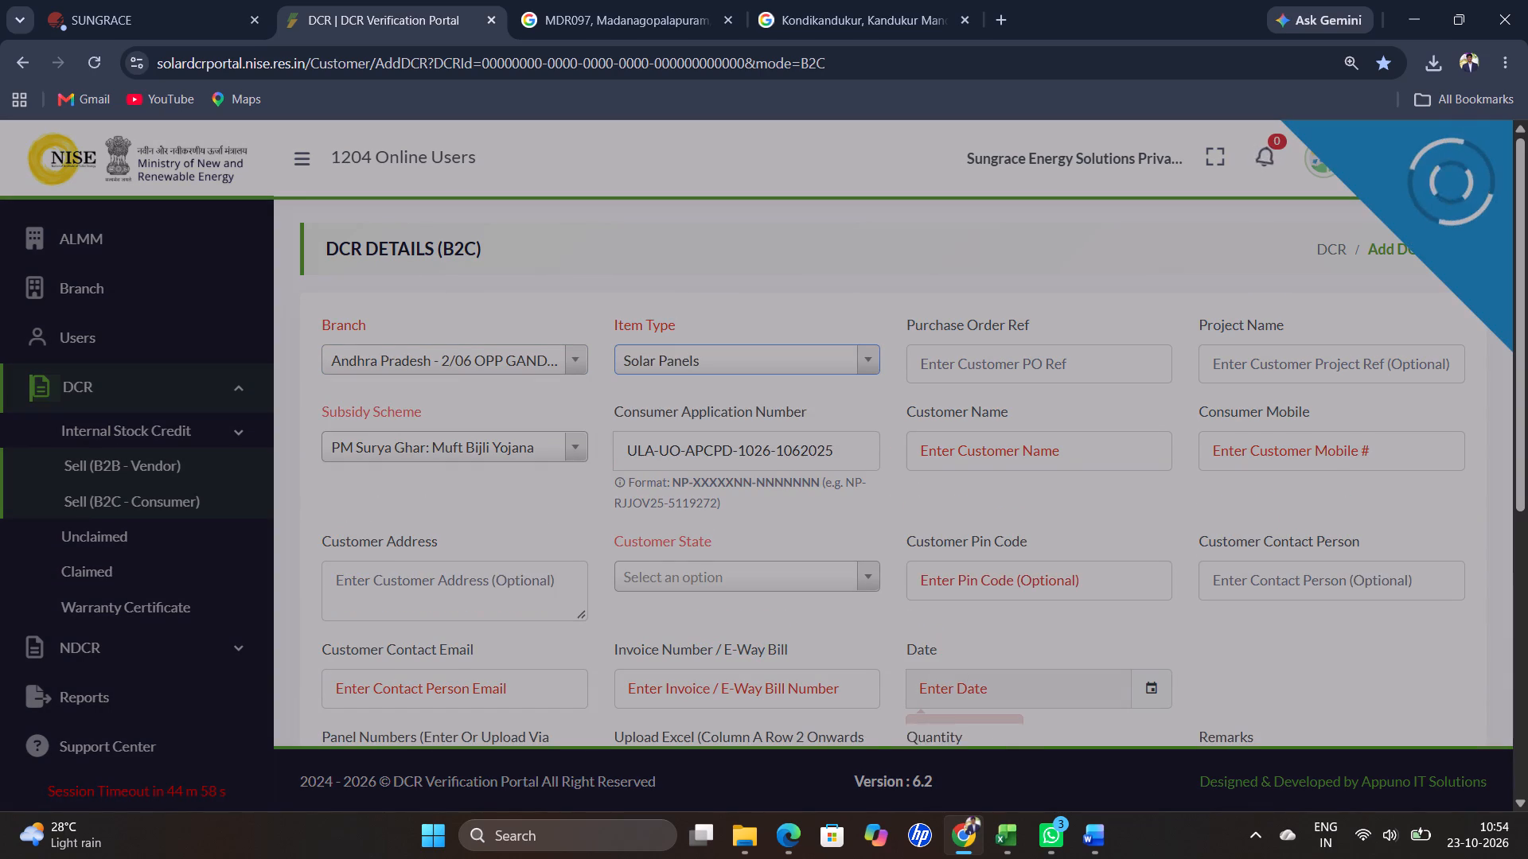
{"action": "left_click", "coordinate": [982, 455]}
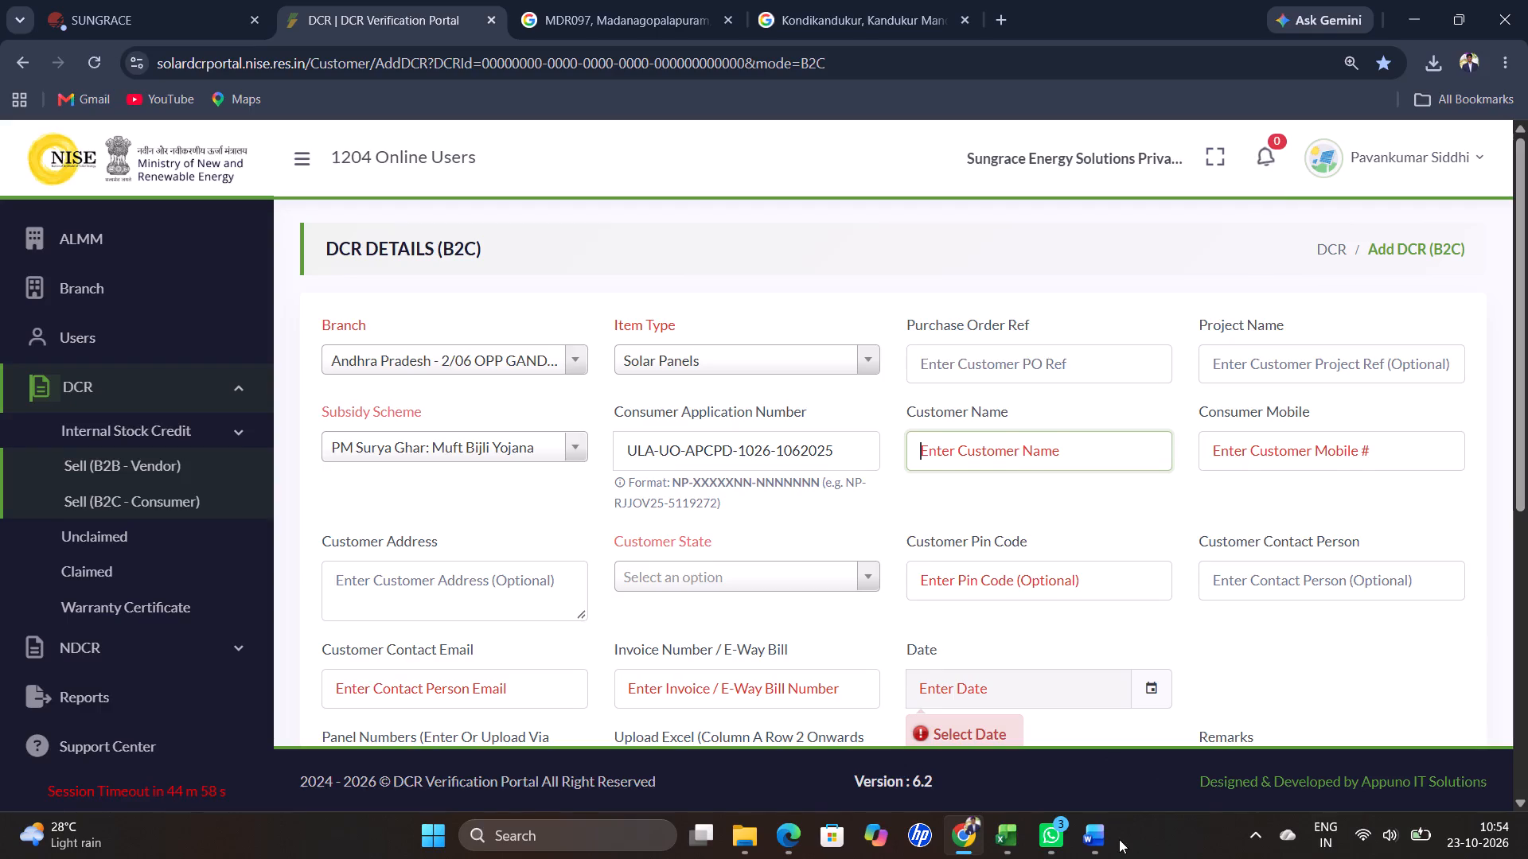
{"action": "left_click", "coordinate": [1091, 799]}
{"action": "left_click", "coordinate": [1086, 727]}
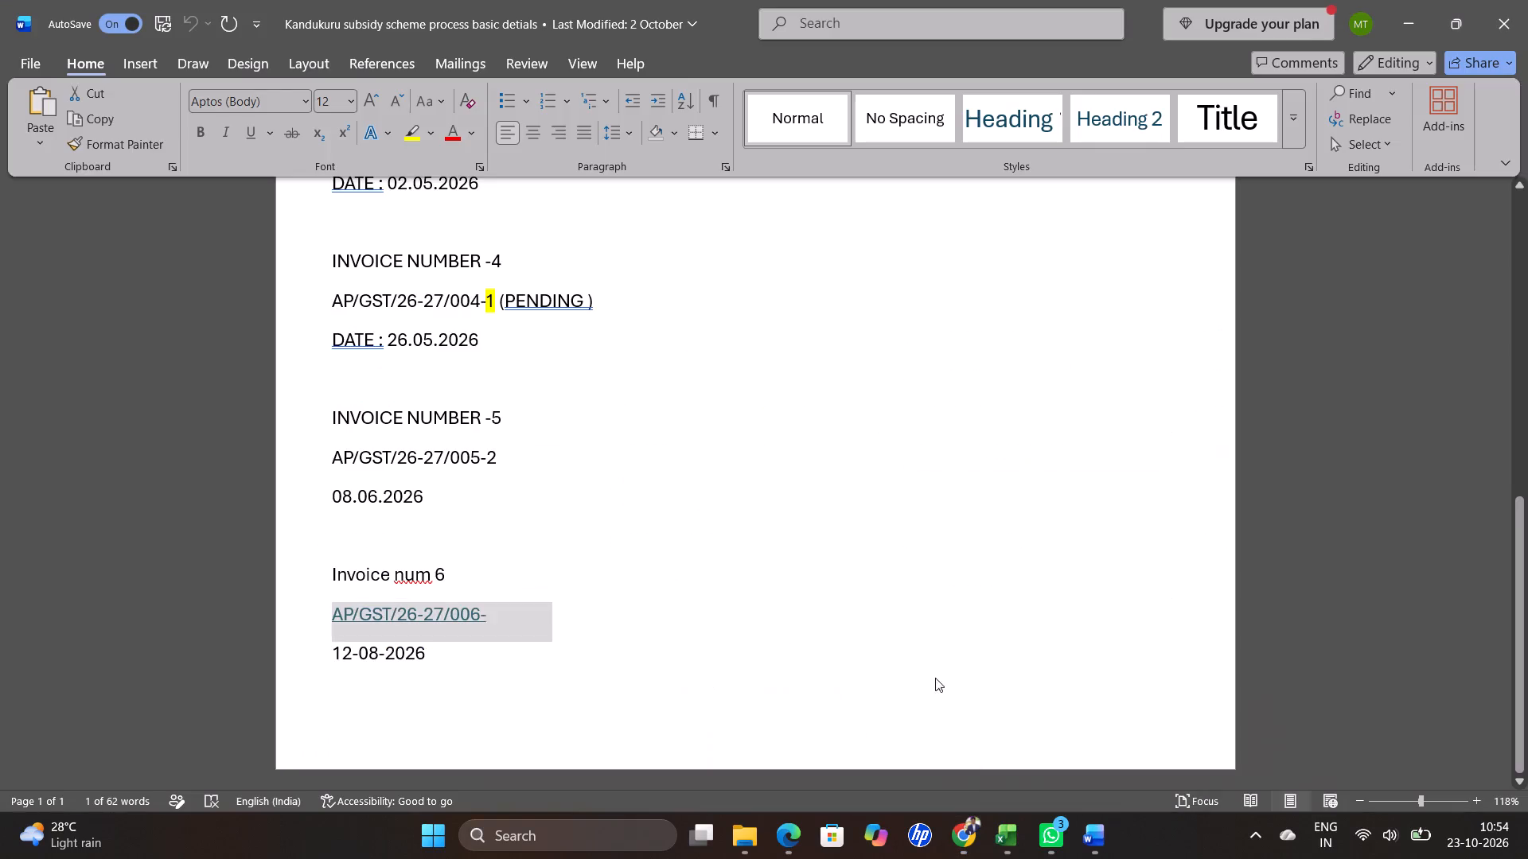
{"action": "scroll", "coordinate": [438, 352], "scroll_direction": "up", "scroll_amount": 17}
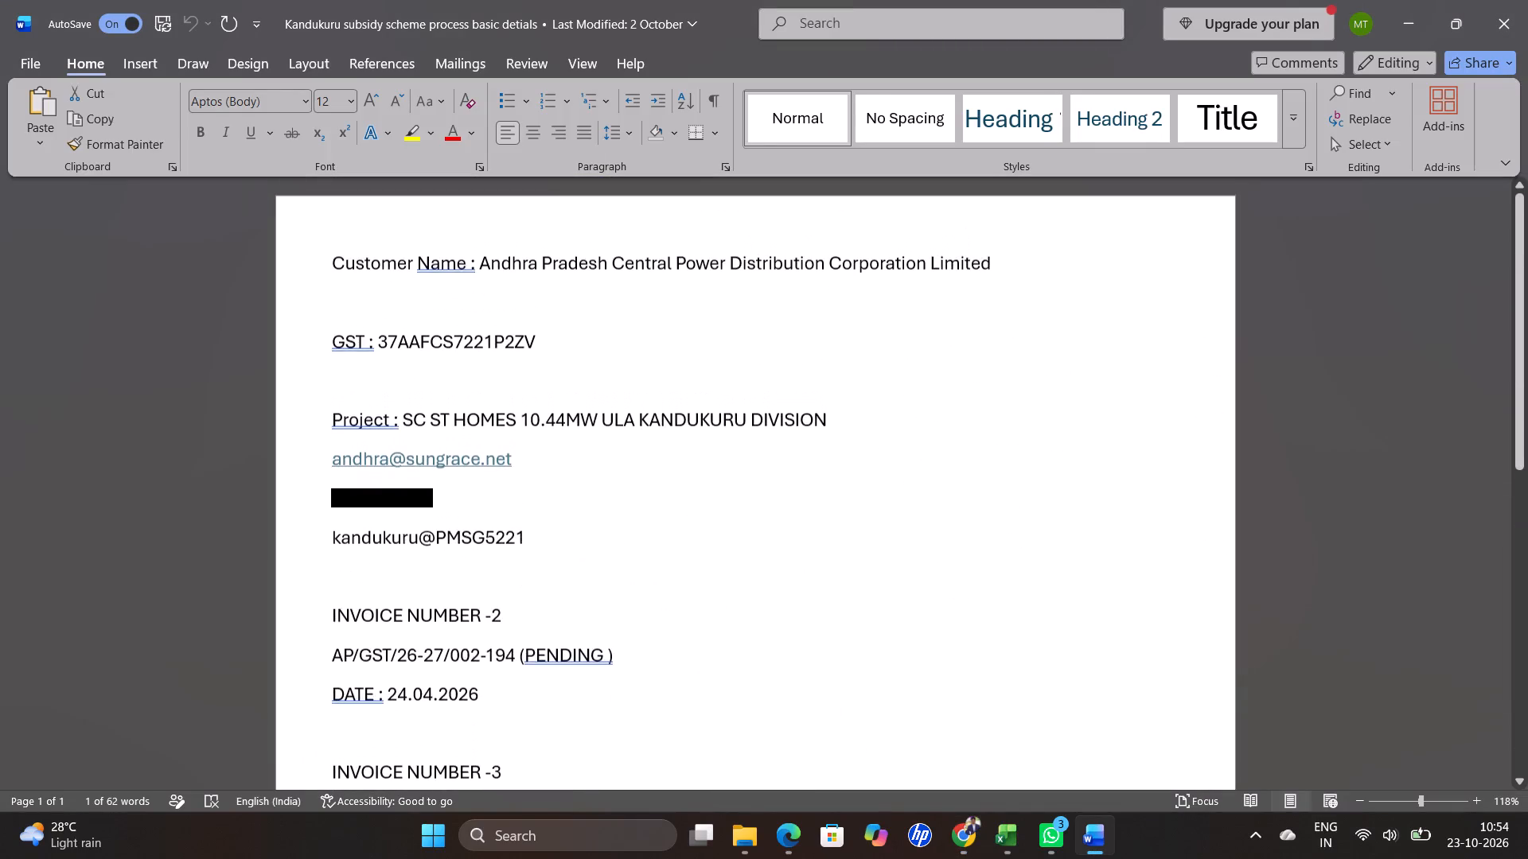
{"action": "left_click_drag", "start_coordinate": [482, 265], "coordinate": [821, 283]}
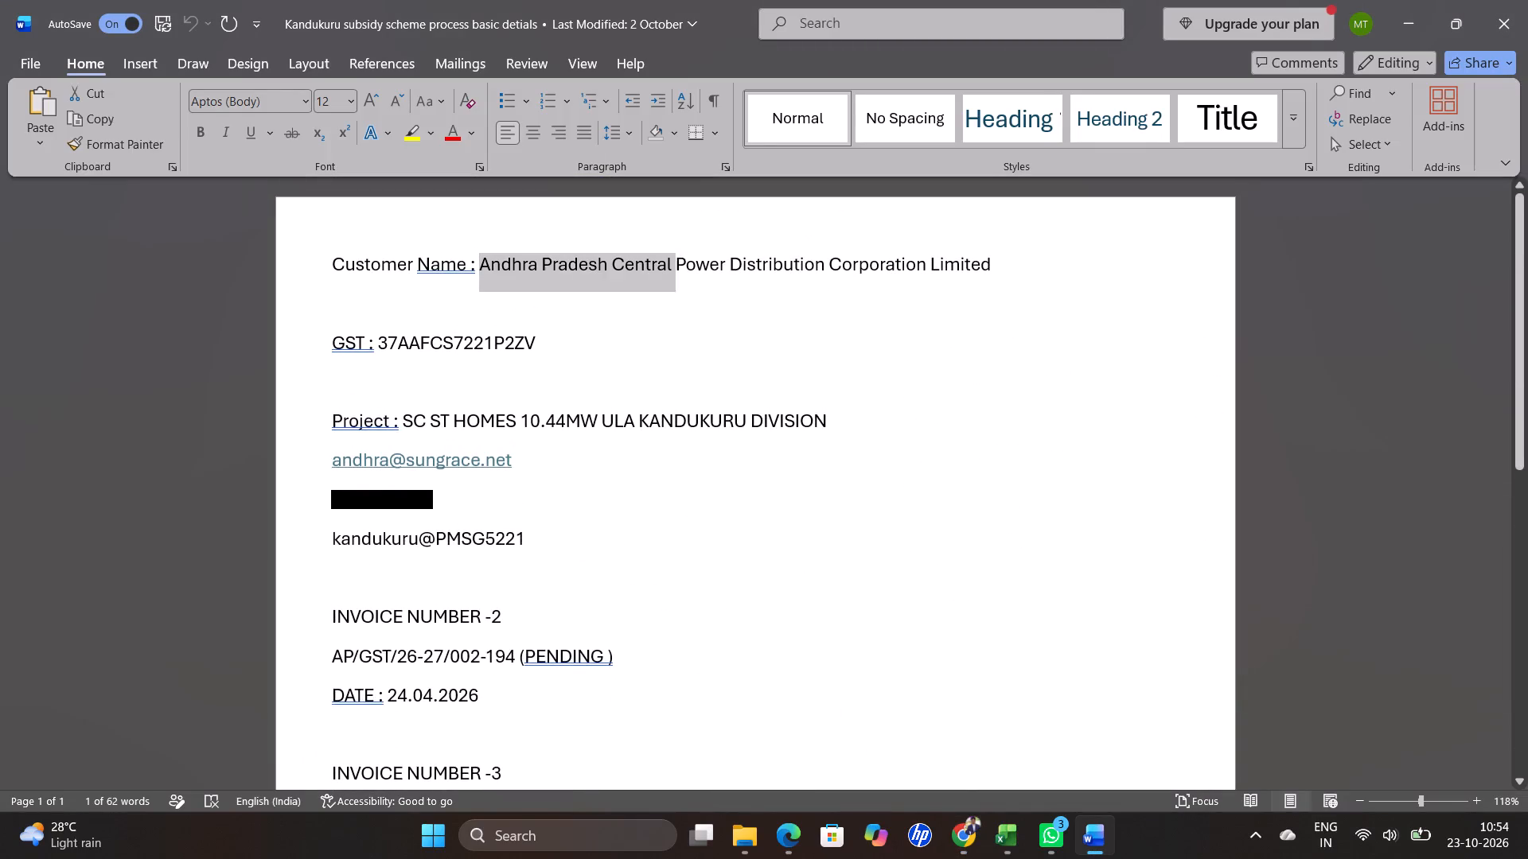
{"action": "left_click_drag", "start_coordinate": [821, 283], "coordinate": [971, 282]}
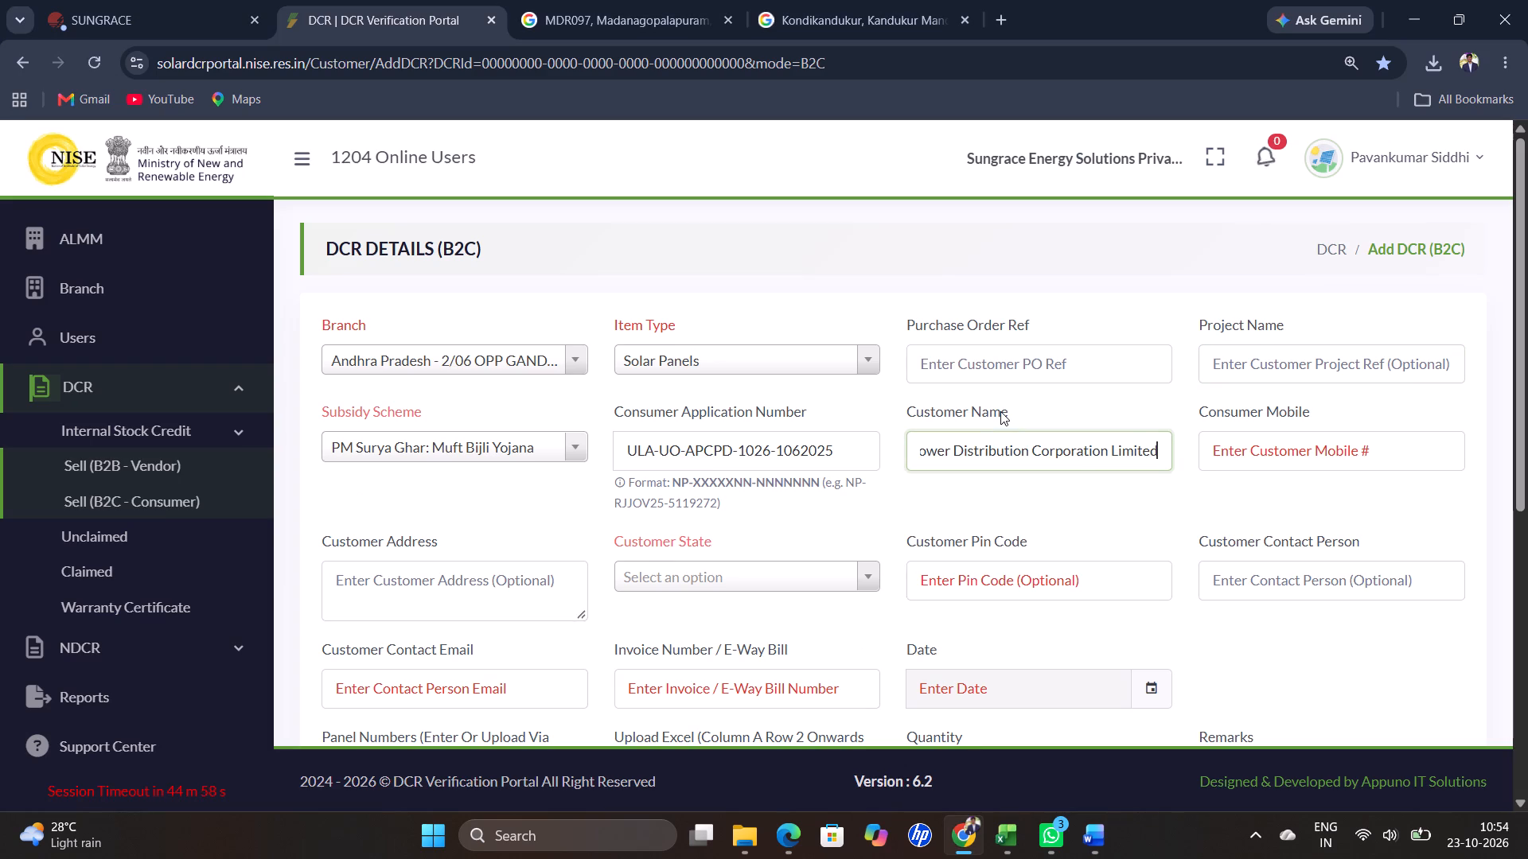
{"action": "key", "text": "BackSpace"}
{"action": "key", "text": "BackSpace"}
{"action": "key", "text": "BackSpace"}
{"action": "key", "text": "BackSpace"}
{"action": "key", "text": "BackSpace"}
{"action": "key", "text": "BackSpace"}
{"action": "key", "text": "BackSpace"}
{"action": "key", "text": "BackSpace"}
{"action": "key", "text": "BackSpace"}
{"action": "key", "text": "BackSpace"}
{"action": "key", "text": "BackSpace"}
{"action": "key", "text": "BackSpace"}
{"action": "key", "text": "BackSpace"}
{"action": "key", "text": "BackSpace"}
{"action": "key", "text": "BackSpace"}
{"action": "key", "text": "BackSpace"}
{"action": "key", "text": "BackSpace"}
{"action": "key", "text": "BackSpace"}
{"action": "key", "text": "BackSpace"}
{"action": "key", "text": "BackSpace"}
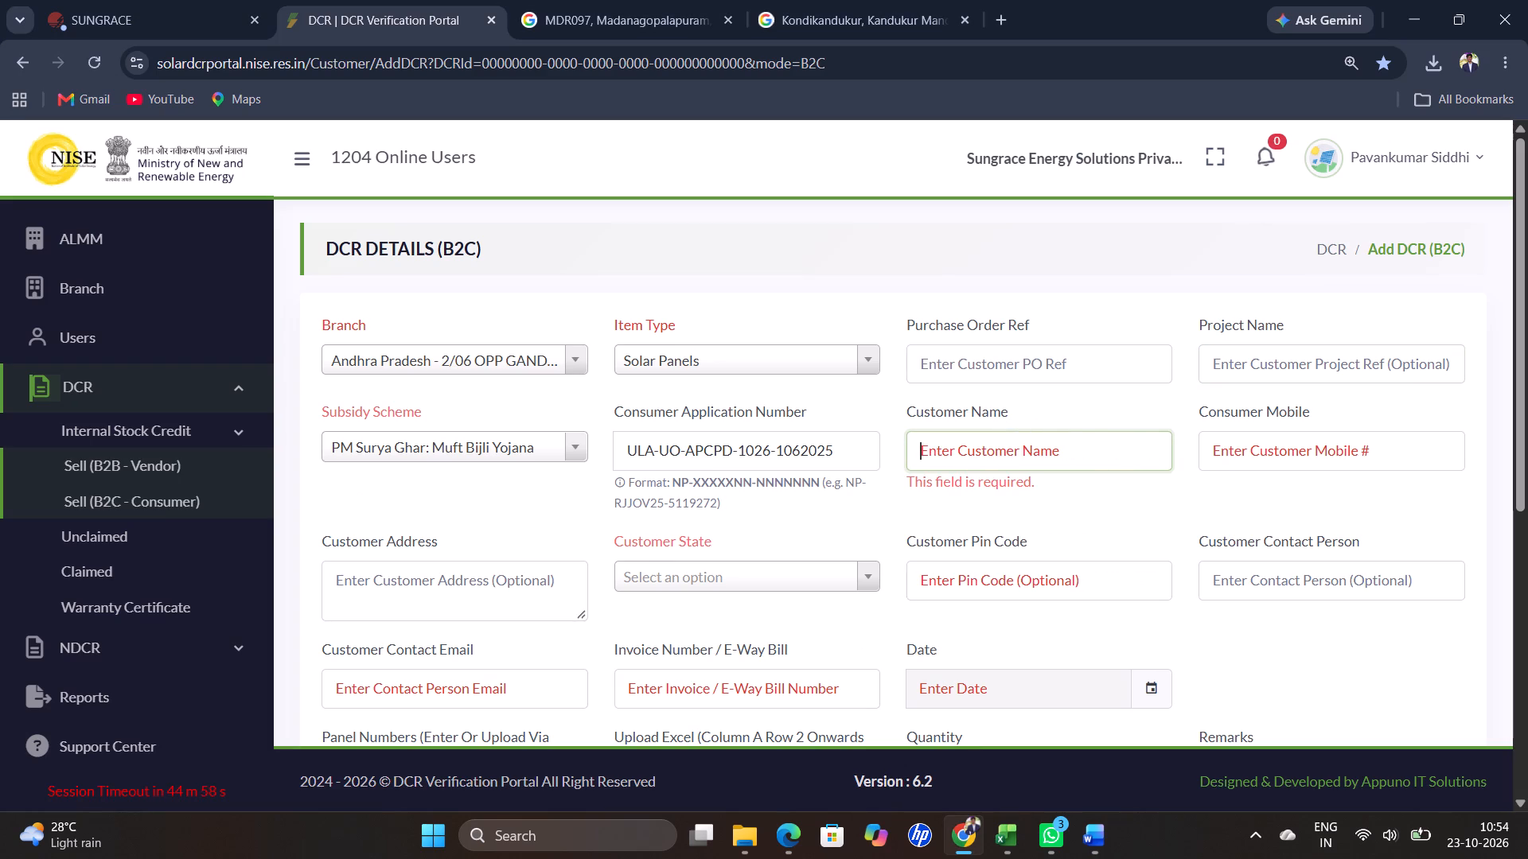
{"action": "key", "text": "ctrl+v"}
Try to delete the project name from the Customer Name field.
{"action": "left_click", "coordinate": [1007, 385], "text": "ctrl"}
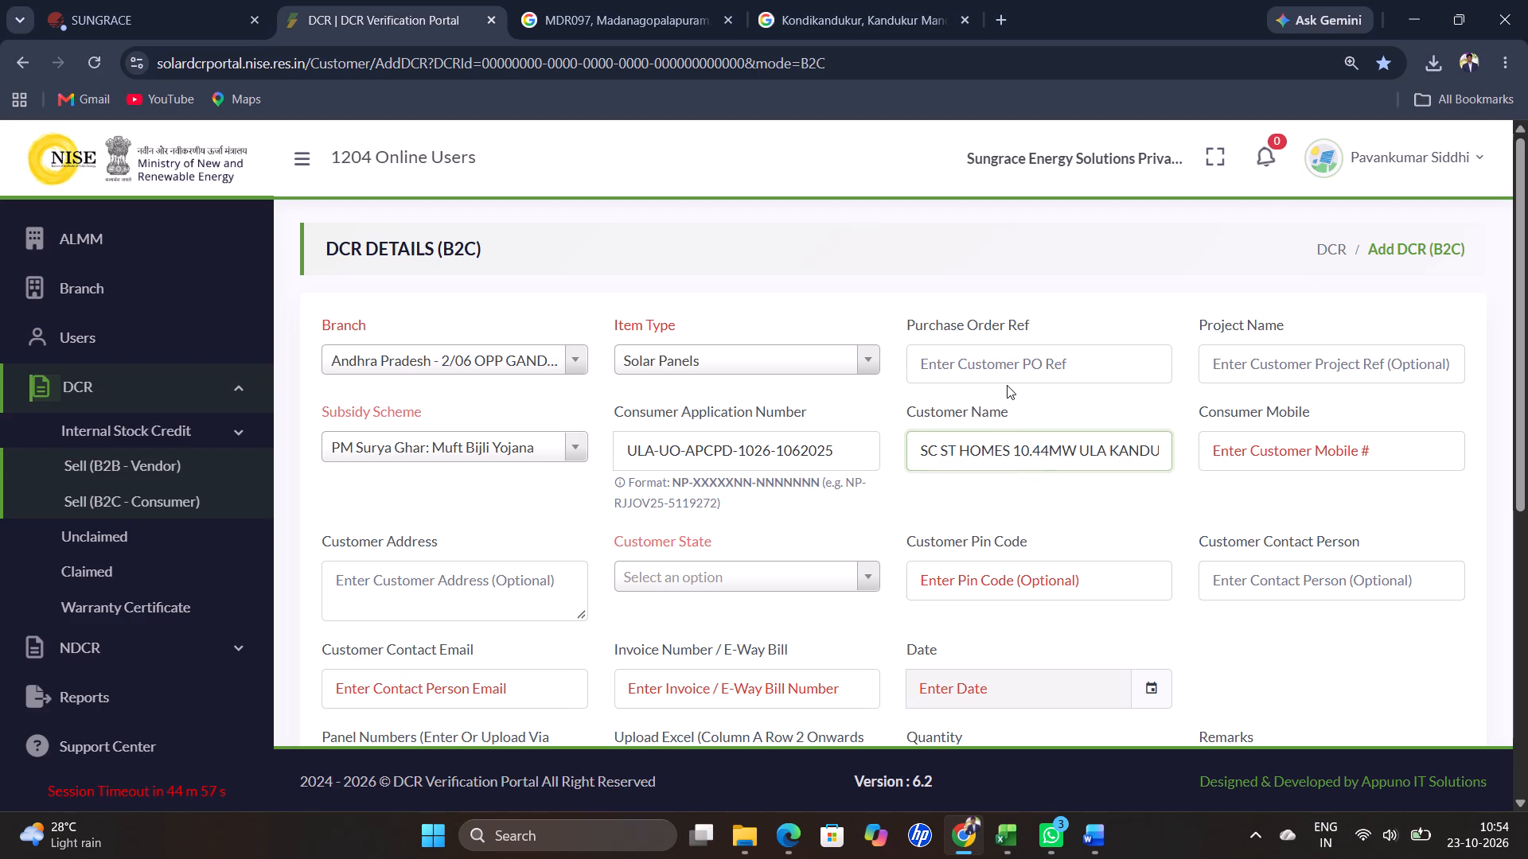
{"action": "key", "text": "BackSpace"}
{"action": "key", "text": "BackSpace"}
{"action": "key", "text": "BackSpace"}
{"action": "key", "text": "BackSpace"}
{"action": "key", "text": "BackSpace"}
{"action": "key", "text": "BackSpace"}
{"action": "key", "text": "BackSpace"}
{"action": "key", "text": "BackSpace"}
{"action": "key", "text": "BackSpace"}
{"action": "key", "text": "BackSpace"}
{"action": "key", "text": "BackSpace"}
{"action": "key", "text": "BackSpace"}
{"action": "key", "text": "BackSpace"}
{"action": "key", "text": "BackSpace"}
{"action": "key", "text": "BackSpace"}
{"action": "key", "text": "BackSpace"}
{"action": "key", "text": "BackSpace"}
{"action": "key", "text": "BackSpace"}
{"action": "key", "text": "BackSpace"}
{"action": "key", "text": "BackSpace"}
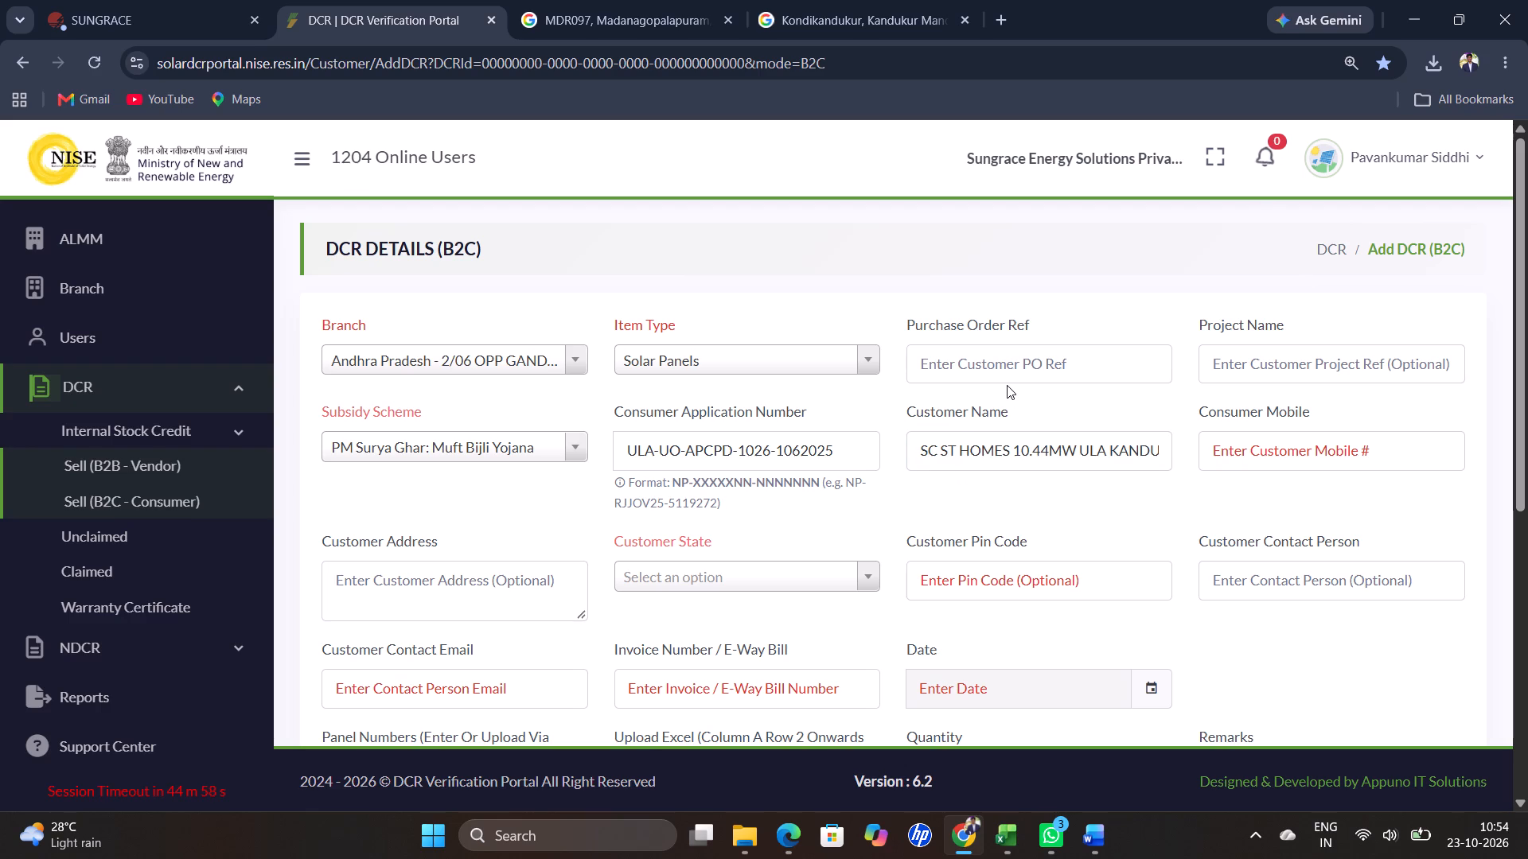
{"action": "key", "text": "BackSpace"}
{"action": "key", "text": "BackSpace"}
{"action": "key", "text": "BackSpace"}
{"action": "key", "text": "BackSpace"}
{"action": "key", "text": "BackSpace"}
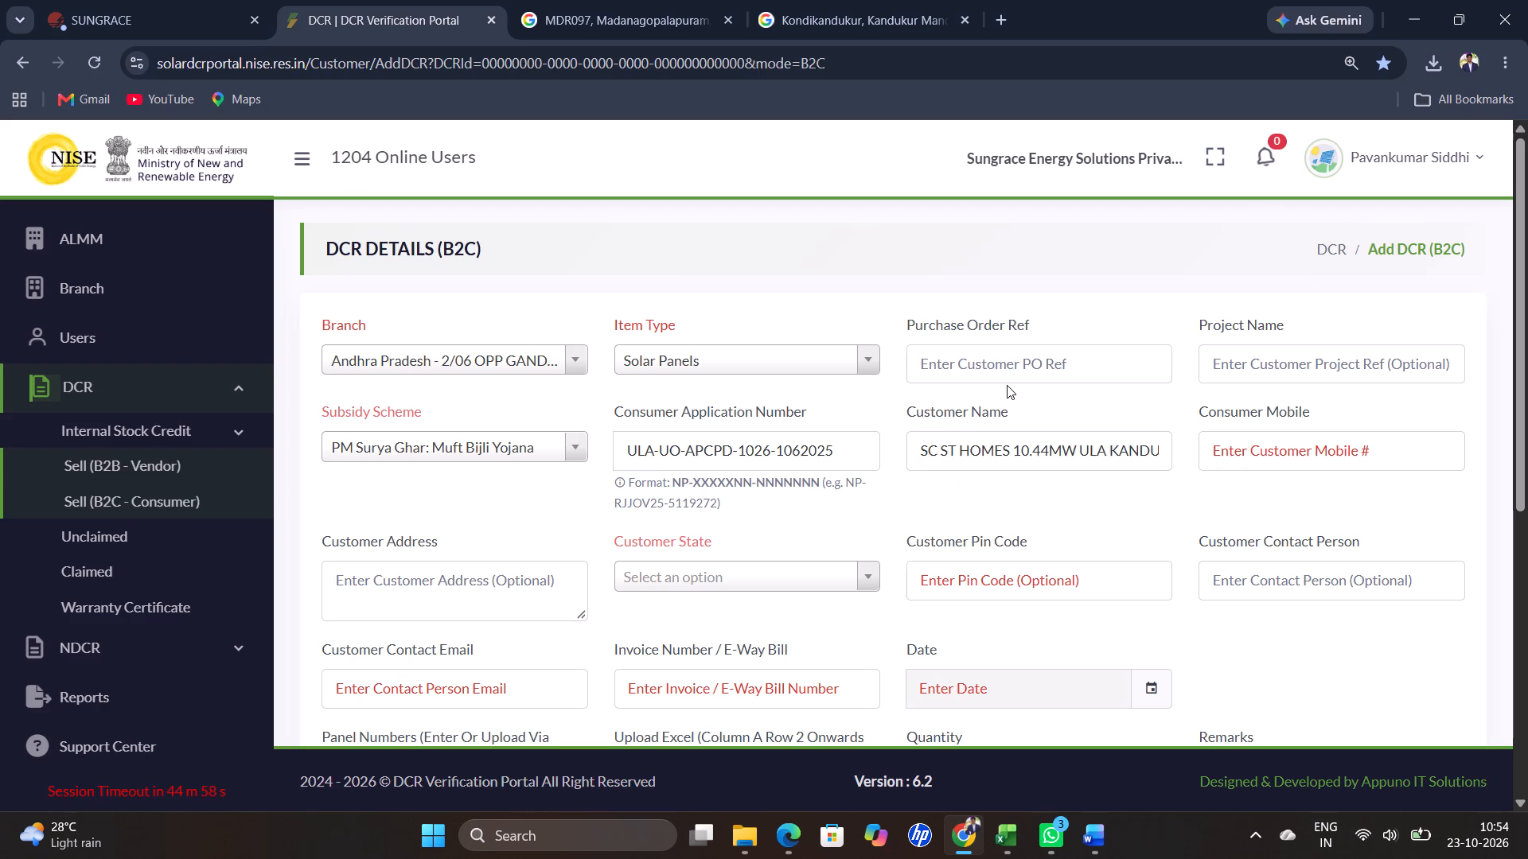
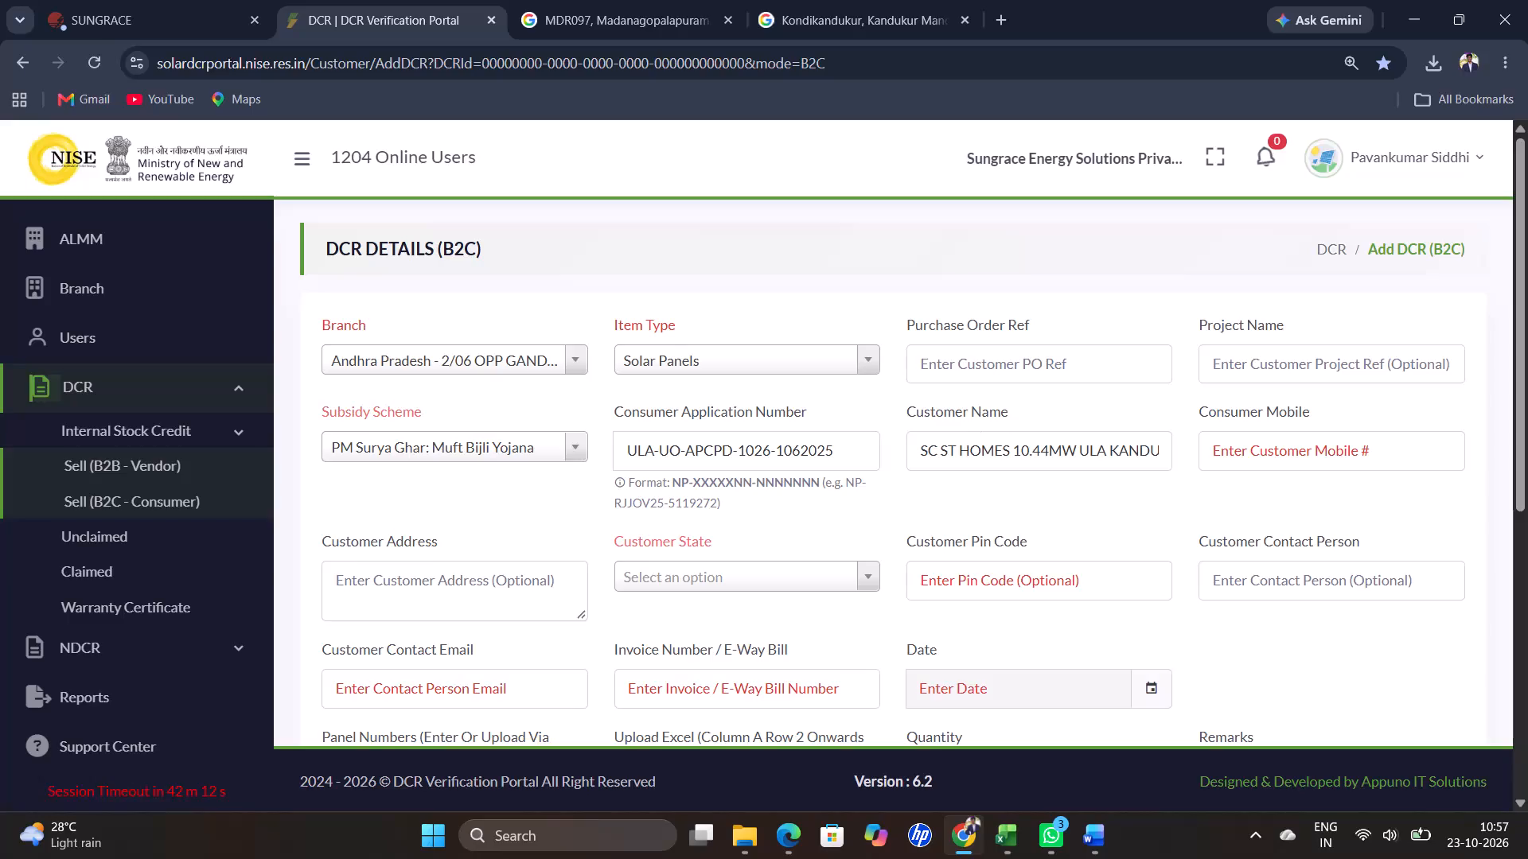
Clear the project name completely out of the Customer Name field.
{"action": "left_click", "coordinate": [1168, 449]}
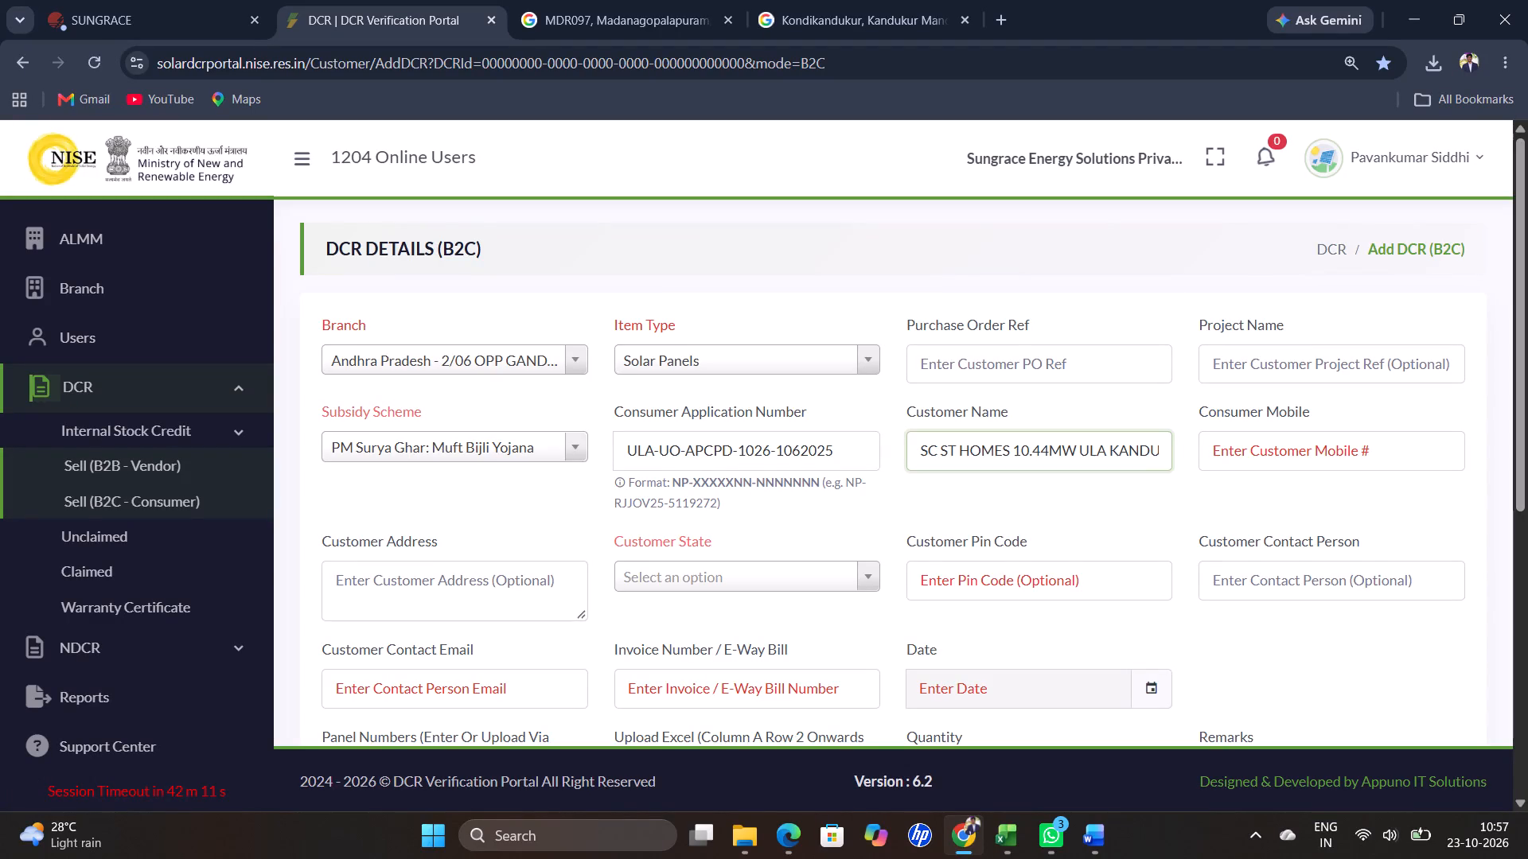
{"action": "key", "text": "BackSpace"}
{"action": "key", "text": "BackSpace"}
{"action": "key", "text": "BackSpace"}
{"action": "key", "text": "BackSpace"}
{"action": "key", "text": "BackSpace"}
{"action": "key", "text": "BackSpace"}
{"action": "key", "text": "BackSpace"}
{"action": "key", "text": "BackSpace"}
{"action": "key", "text": "BackSpace"}
{"action": "key", "text": "BackSpace"}
{"action": "key", "text": "BackSpace"}
{"action": "key", "text": "BackSpace"}
{"action": "key", "text": "BackSpace"}
{"action": "key", "text": "BackSpace"}
{"action": "key", "text": "BackSpace"}
{"action": "key", "text": "BackSpace"}
{"action": "key", "text": "BackSpace"}
{"action": "key", "text": "BackSpace"}
{"action": "key", "text": "BackSpace"}
{"action": "key", "text": "BackSpace"}
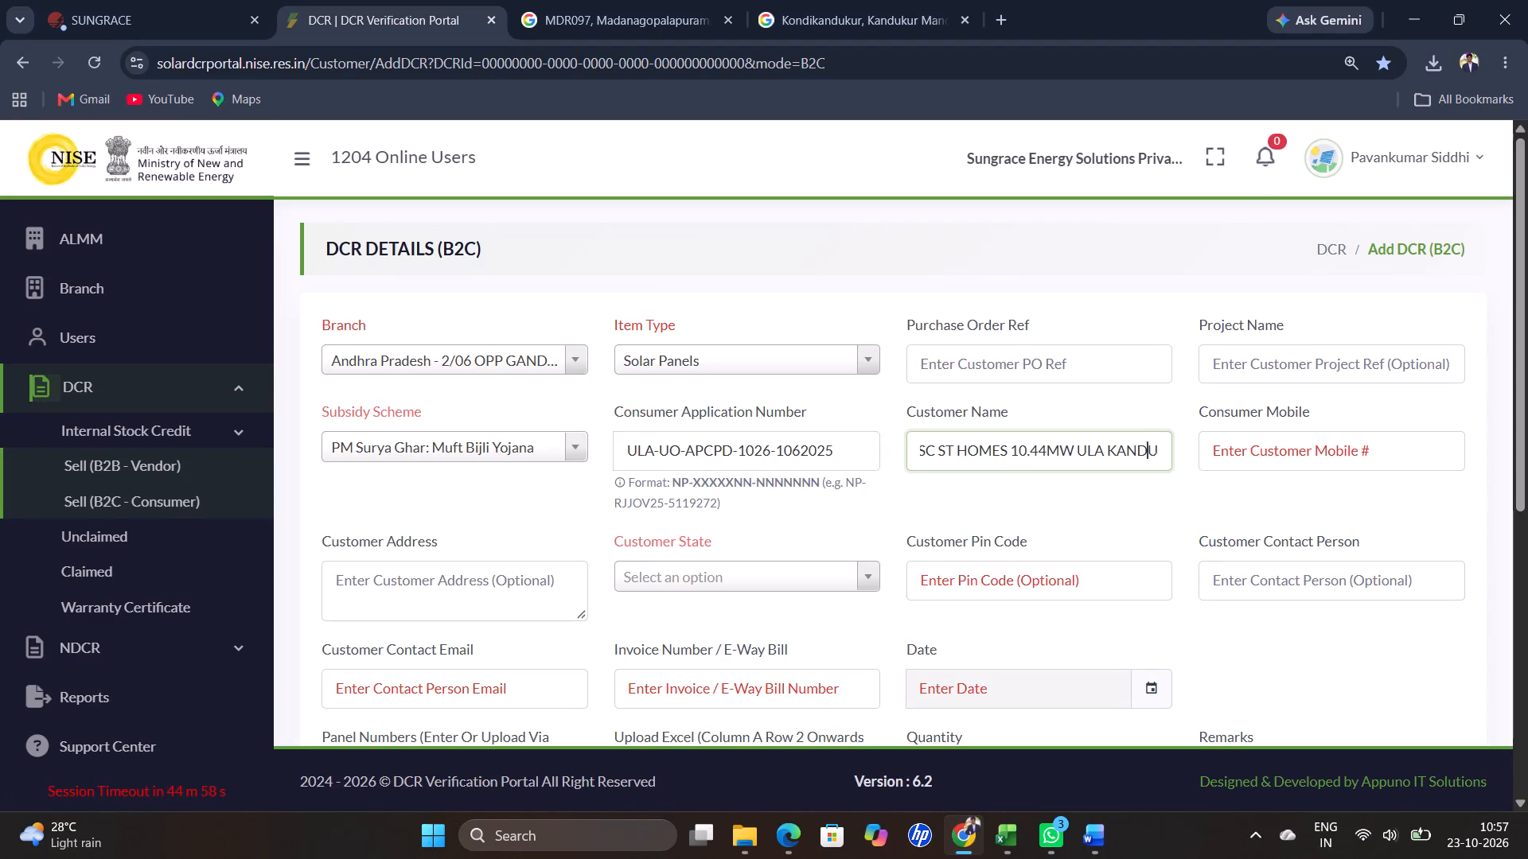
{"action": "key", "text": "Right"}
{"action": "key", "text": "Right"}
{"action": "key", "text": "Right"}
{"action": "key", "text": "Right"}
{"action": "key", "text": "Right"}
{"action": "key", "text": "Right"}
{"action": "key", "text": "Right"}
{"action": "key", "text": "Right"}
{"action": "key", "text": "Right"}
{"action": "key", "text": "Right"}
{"action": "key", "text": "Right"}
{"action": "key", "text": "Right"}
{"action": "key", "text": "Right"}
{"action": "key", "text": "Right"}
{"action": "key", "text": "Right"}
{"action": "key", "text": "Right"}
{"action": "key", "text": "Right"}
{"action": "key", "text": "Right"}
{"action": "key", "text": "Right"}
{"action": "key", "text": "Right"}
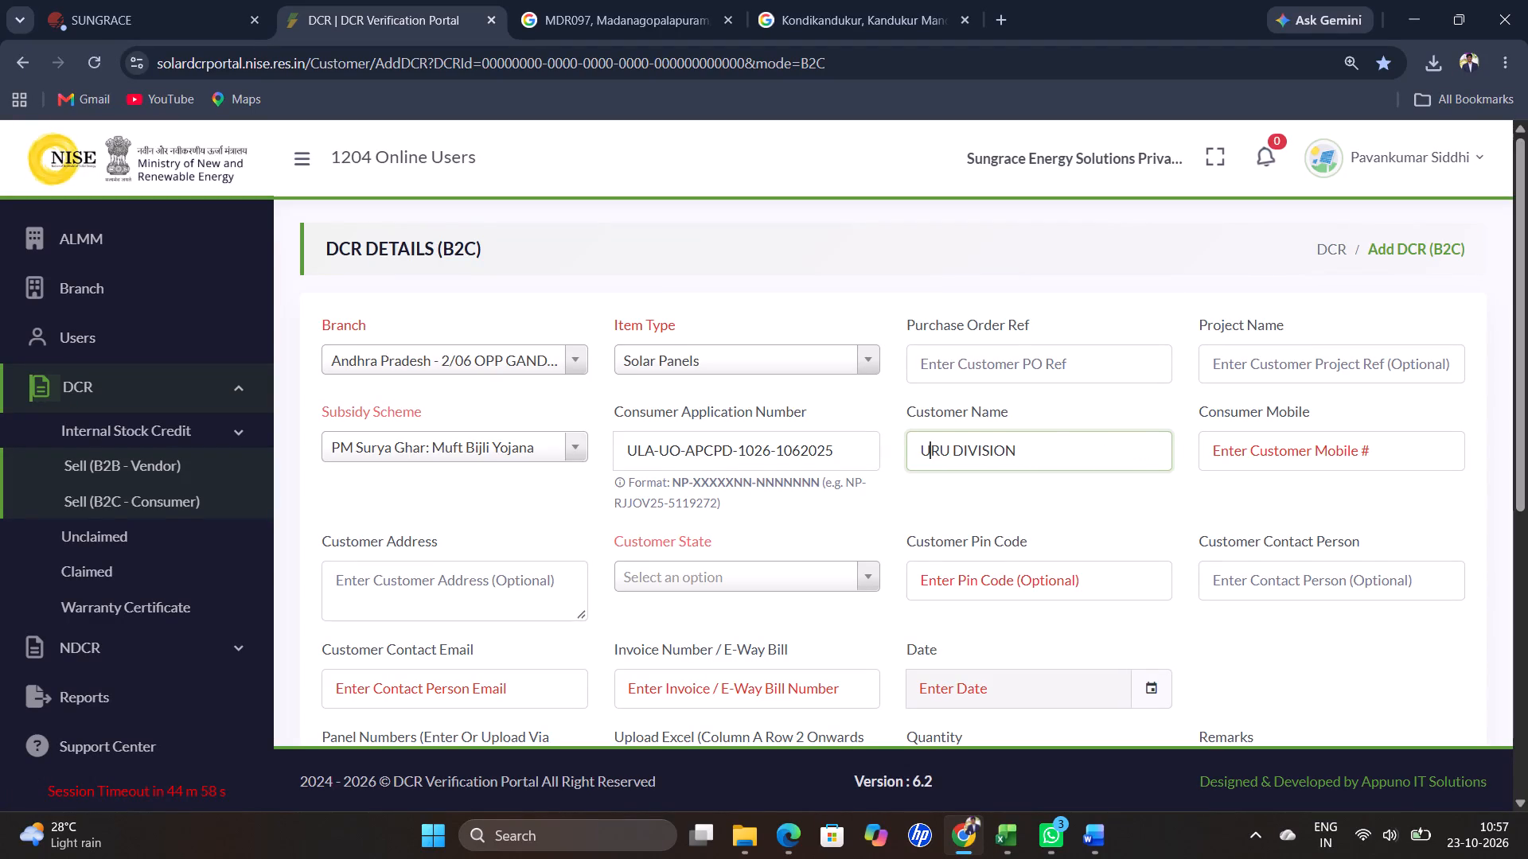
{"action": "key", "text": "BackSpace"}
{"action": "key", "text": "BackSpace"}
{"action": "key", "text": "BackSpace"}
{"action": "key", "text": "BackSpace"}
{"action": "key", "text": "BackSpace"}
{"action": "key", "text": "BackSpace"}
{"action": "key", "text": "BackSpace"}
{"action": "key", "text": "BackSpace"}
{"action": "key", "text": "BackSpace"}
{"action": "key", "text": "BackSpace"}
{"action": "key", "text": "BackSpace"}
{"action": "key", "text": "BackSpace"}
{"action": "key", "text": "BackSpace"}
{"action": "key", "text": "BackSpace"}
{"action": "key", "text": "BackSpace"}
{"action": "key", "text": "BackSpace"}
{"action": "key", "text": "BackSpace"}
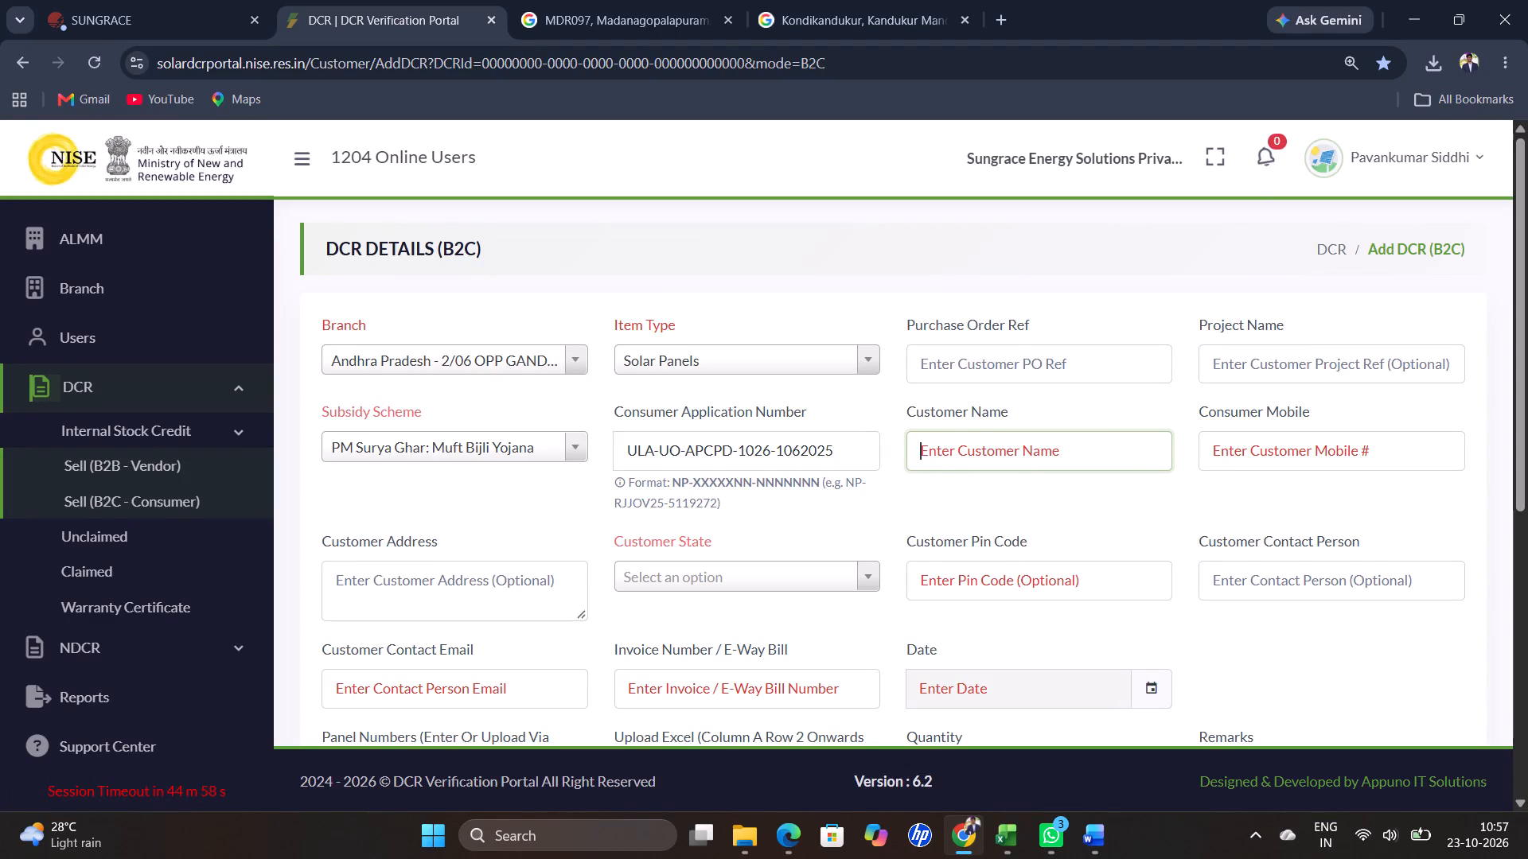
Fill Project Name with the copied text SC ST HOMES 10.44MW ULA KANDUKURU DIVISION.
{"action": "left_click", "coordinate": [1391, 379]}
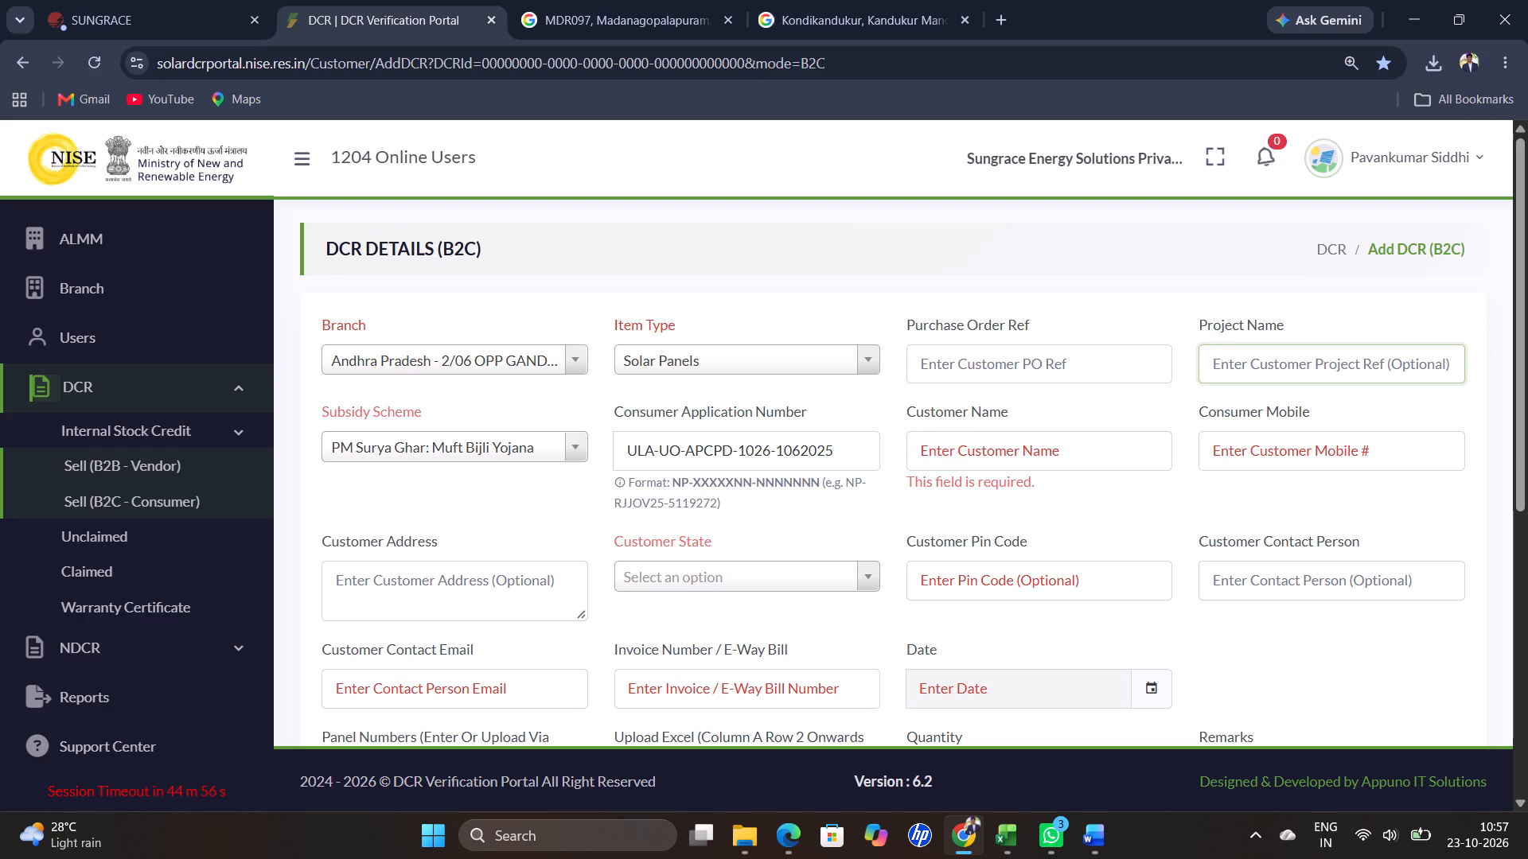
{"action": "key", "text": "ctrl+v"}
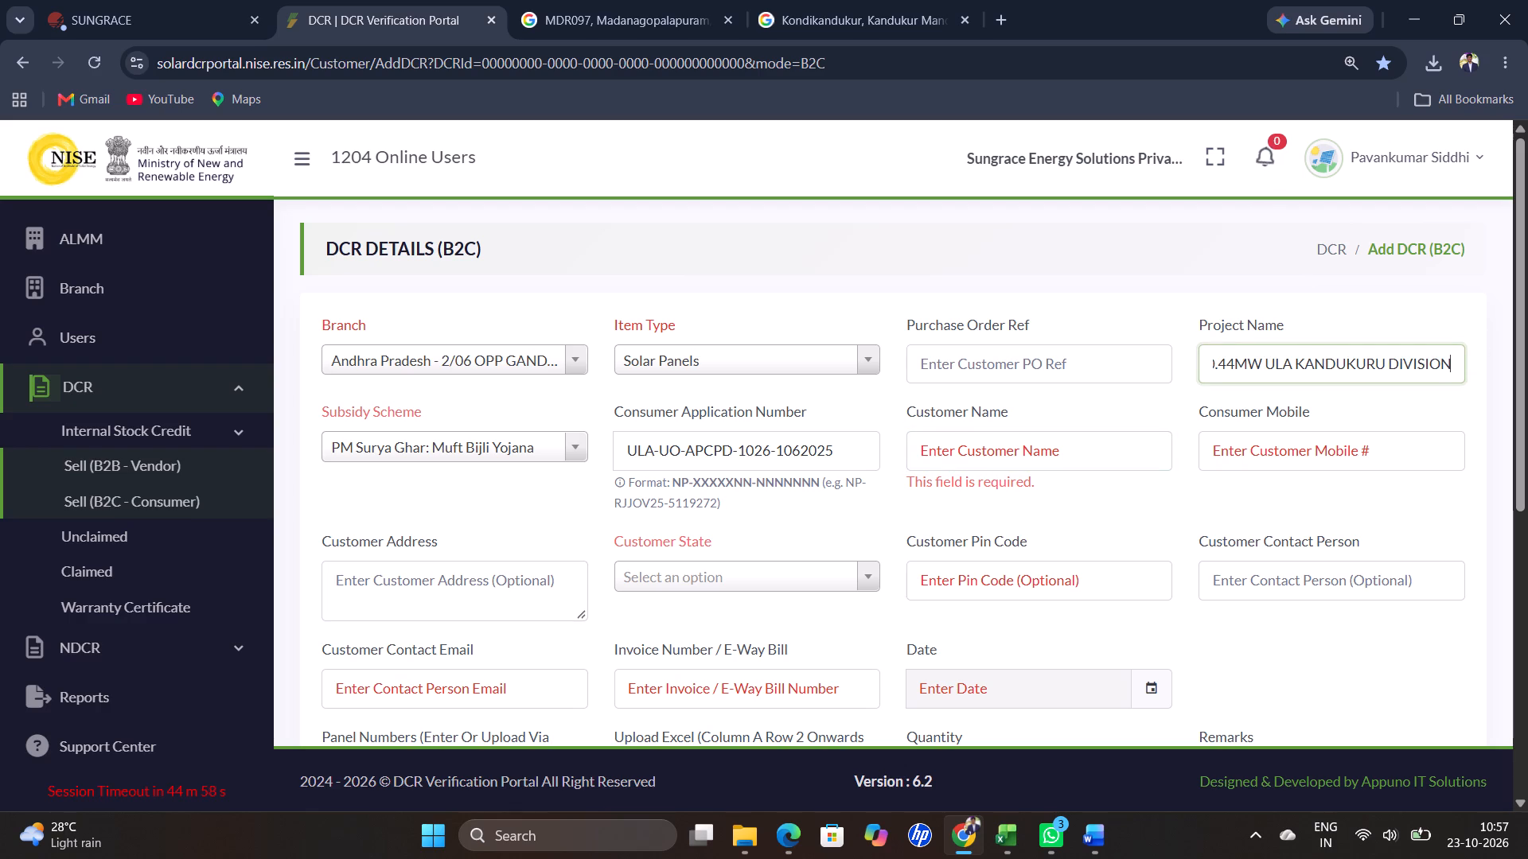
{"action": "left_click", "coordinate": [1029, 458]}
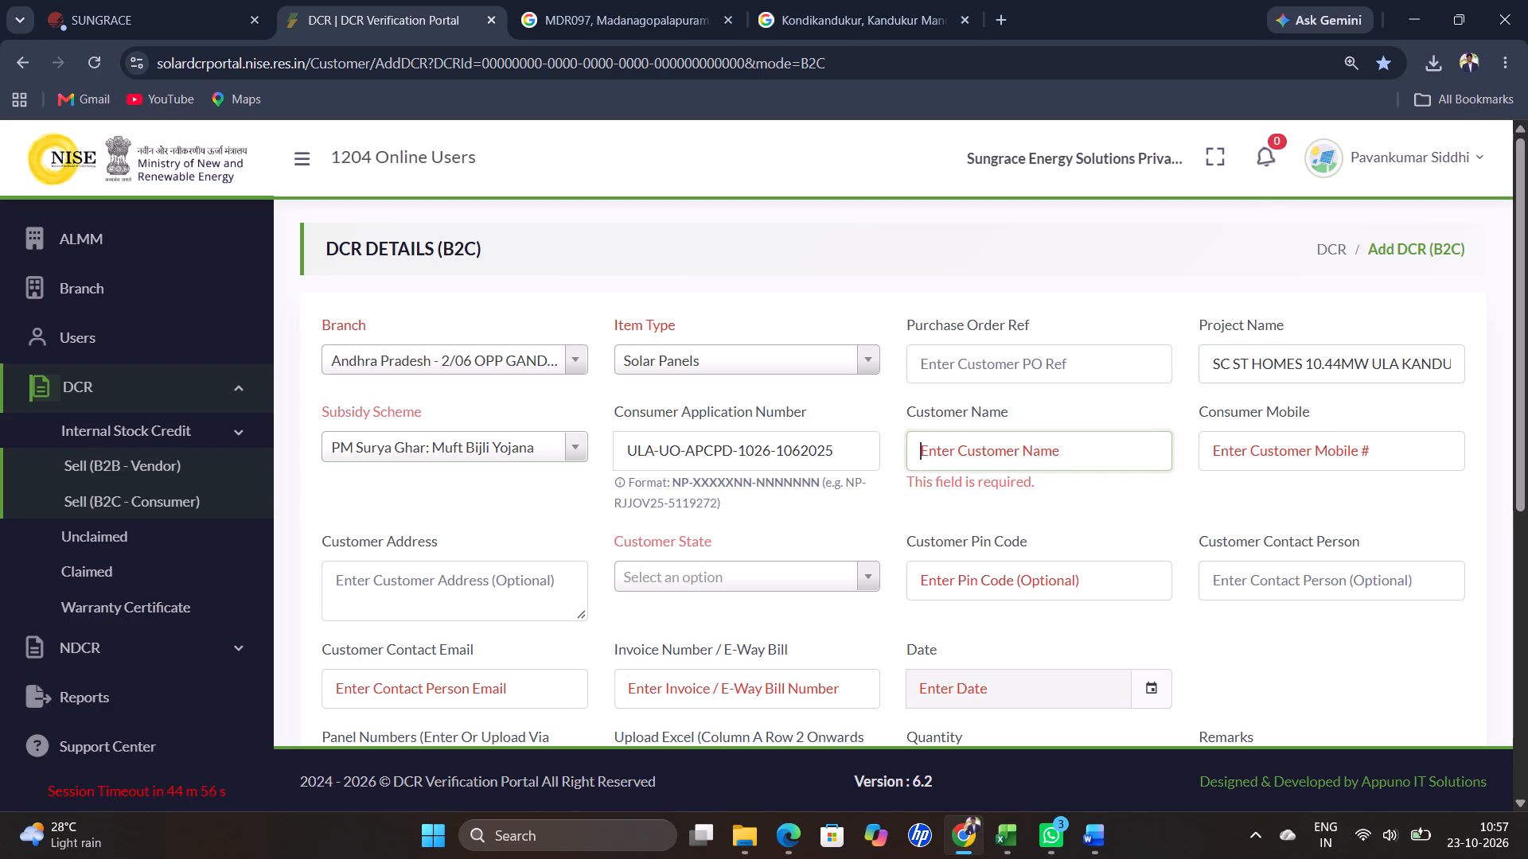
{"action": "left_click", "coordinate": [1099, 799]}
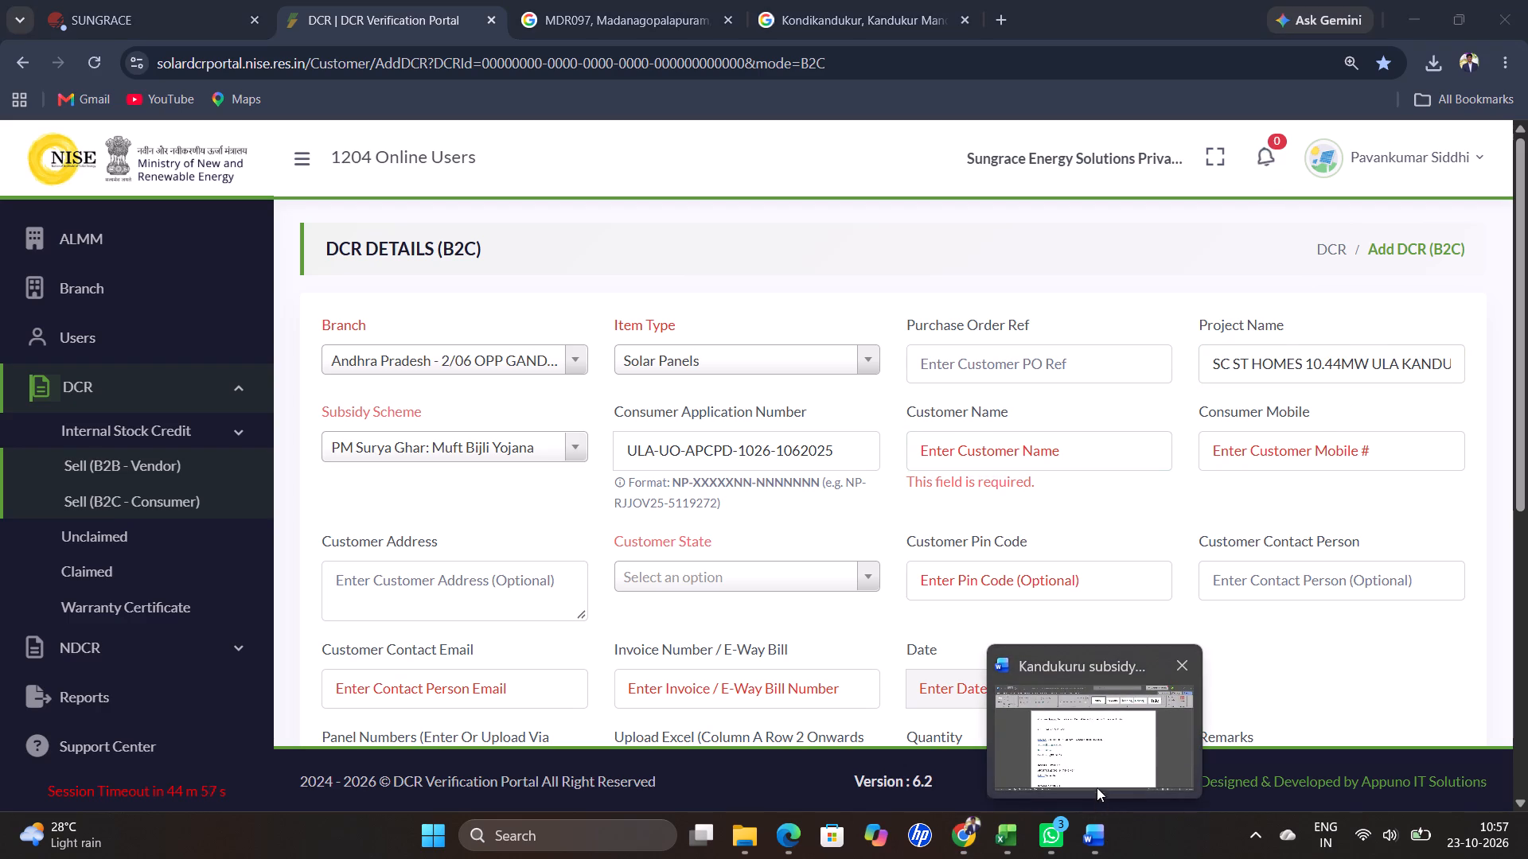
{"action": "left_click", "coordinate": [1094, 779]}
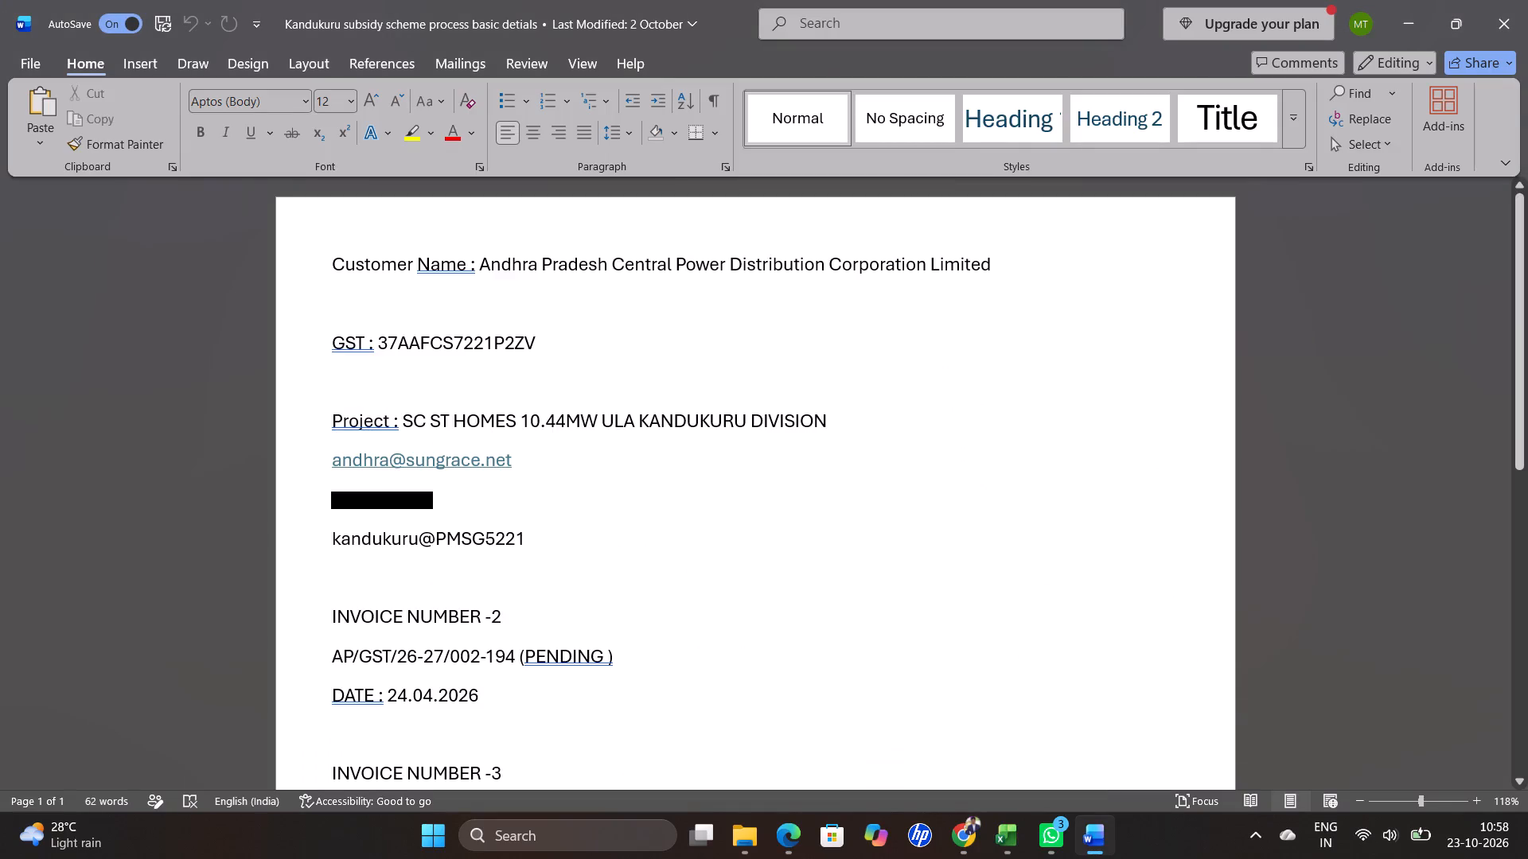
{"action": "left_click_drag", "start_coordinate": [482, 268], "coordinate": [719, 301]}
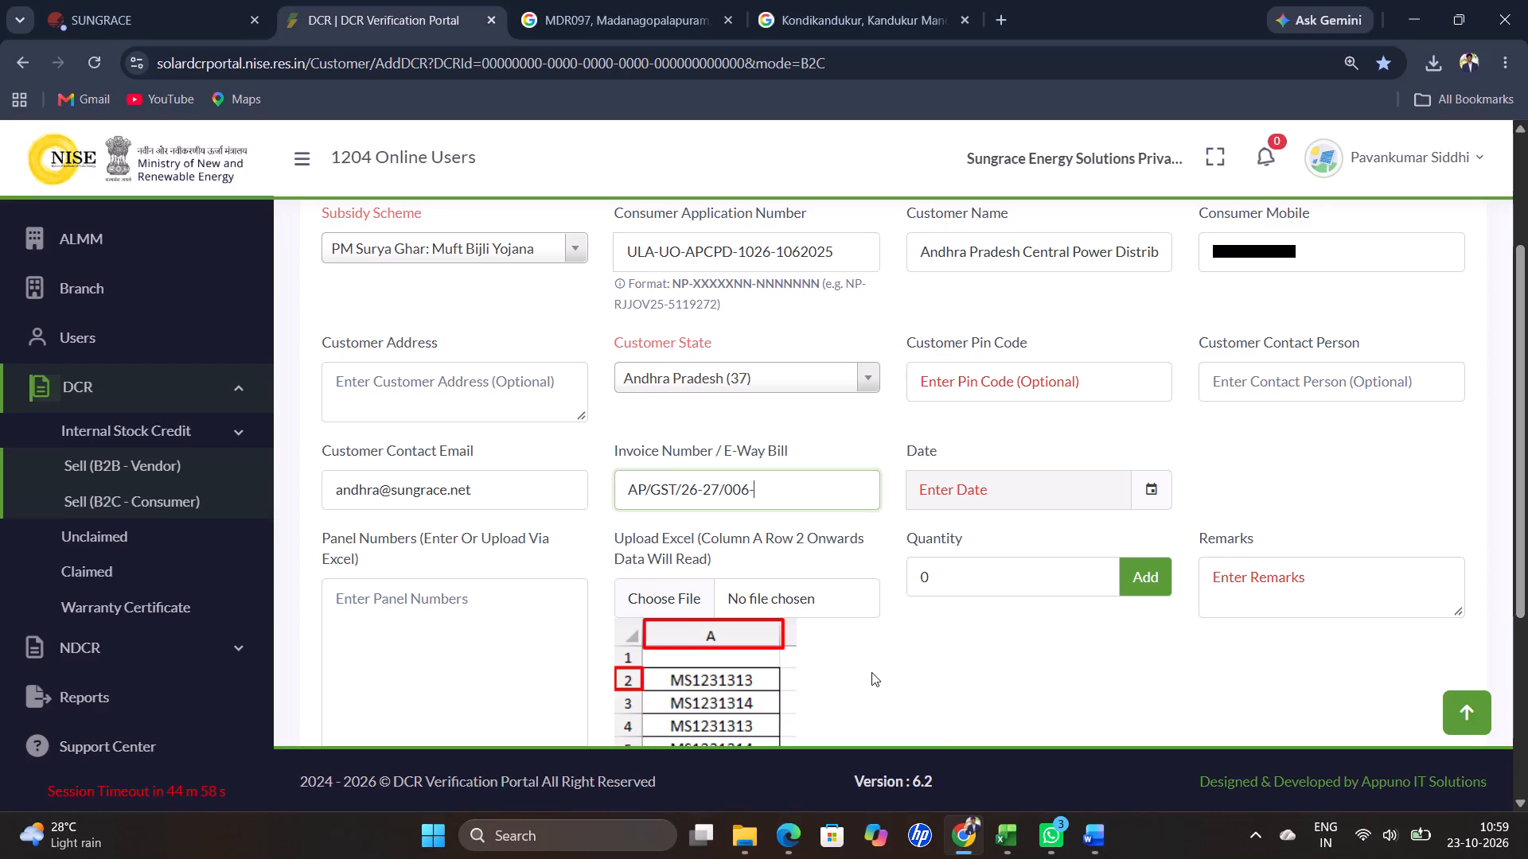
{"action": "key", "text": "Left"}
{"action": "key", "text": "BackSpace"}
{"action": "key", "text": "7"}
{"action": "key", "text": "Right"}
{"action": "type", "text": "39"}
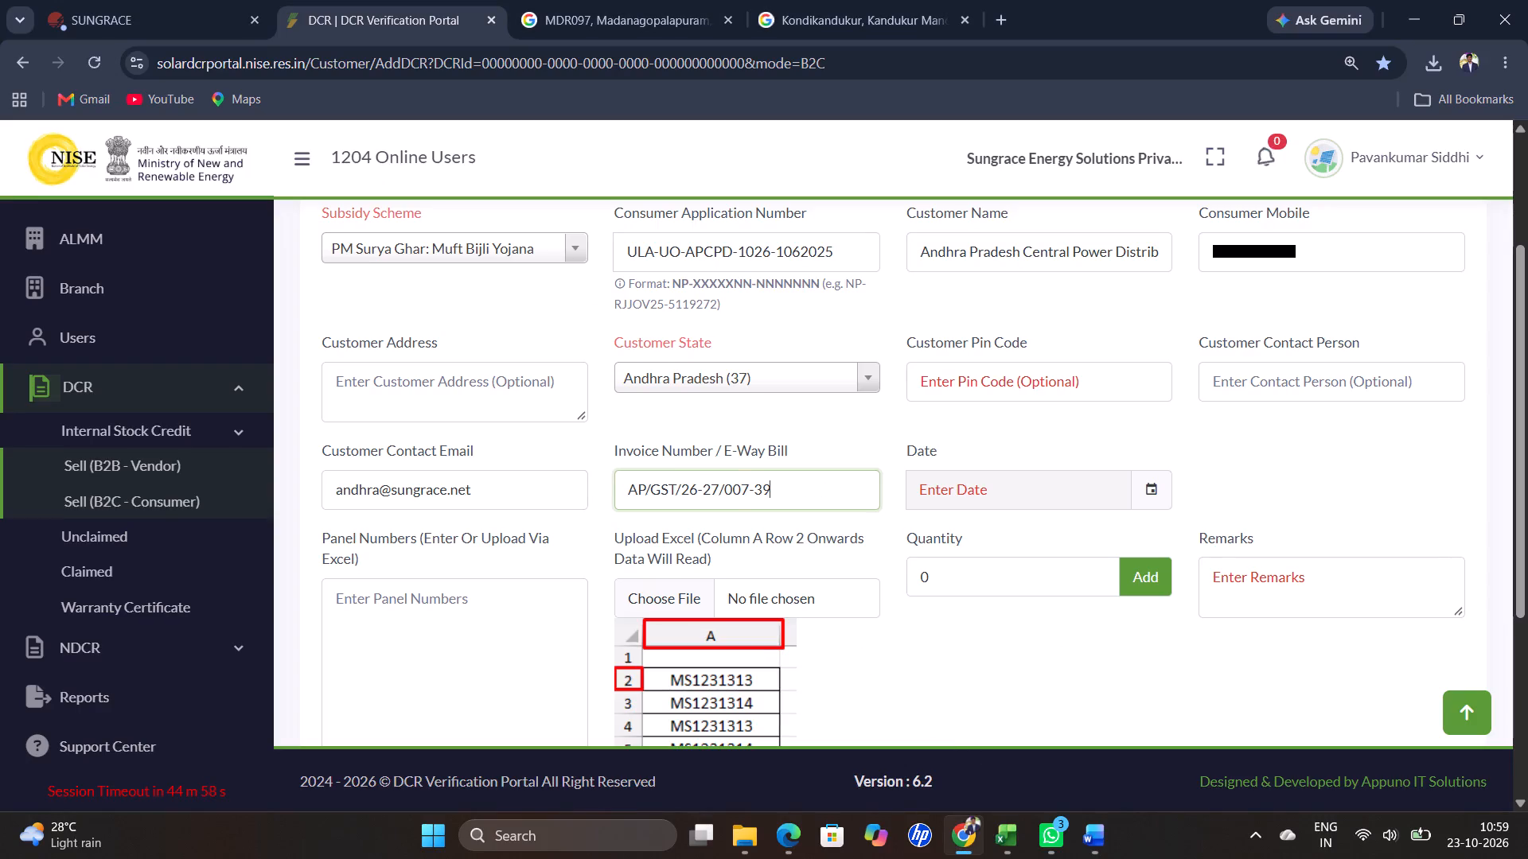
Set the invoice date to 26-Aug-2026.
{"action": "left_click", "coordinate": [925, 483]}
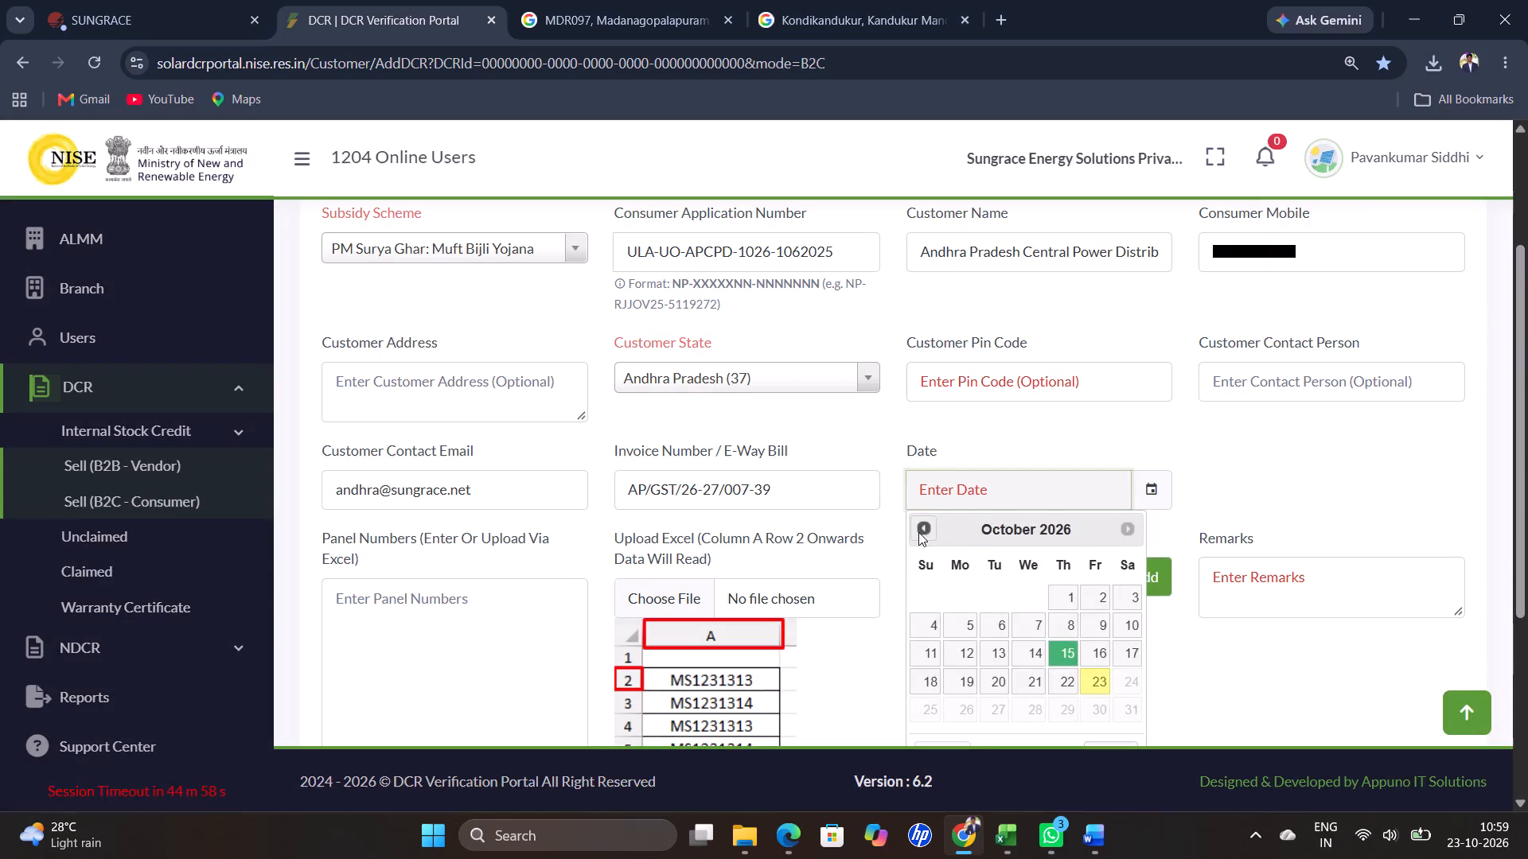
{"action": "double_click", "coordinate": [920, 531]}
{"action": "left_click", "coordinate": [1038, 701]}
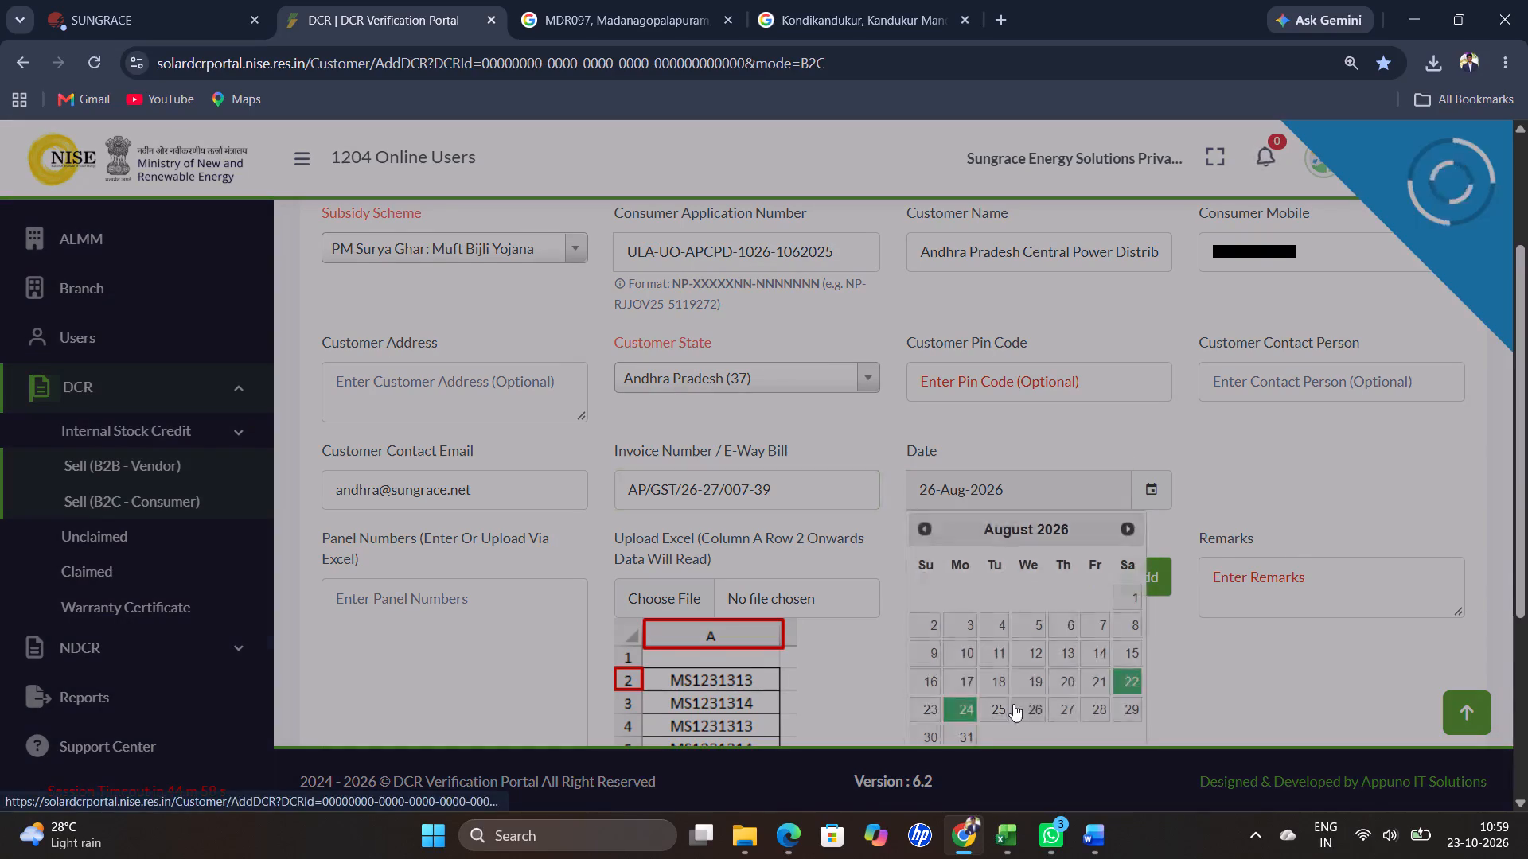
Copy the four panel serial numbers from the SUNGRACE quick copy details and paste them into the DCR form's Panel Numbers field.
{"action": "left_click", "coordinate": [496, 624]}
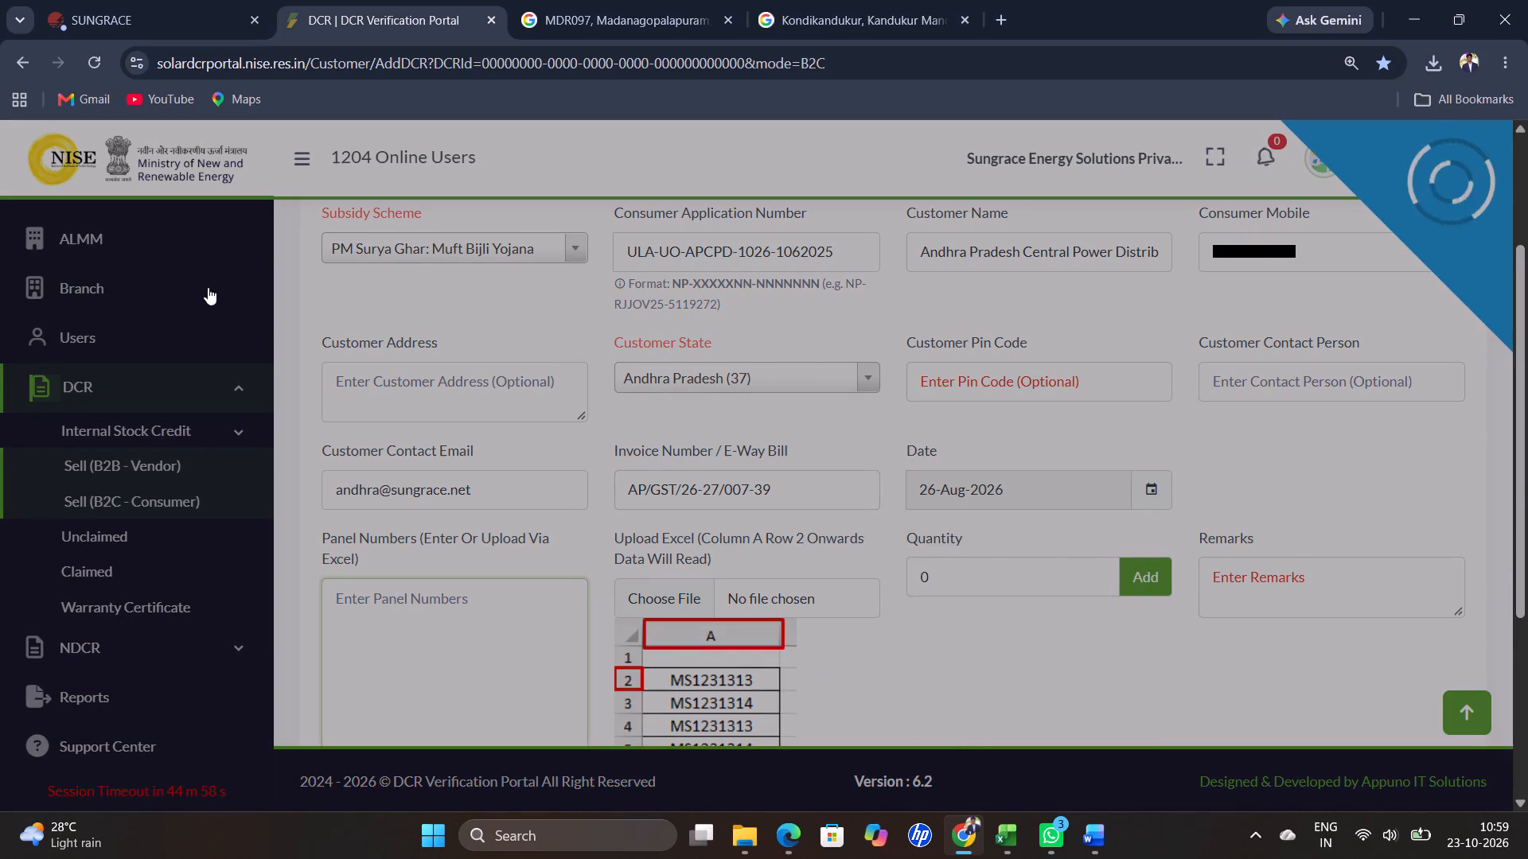
{"action": "left_click", "coordinate": [197, 1]}
{"action": "left_click", "coordinate": [916, 182]}
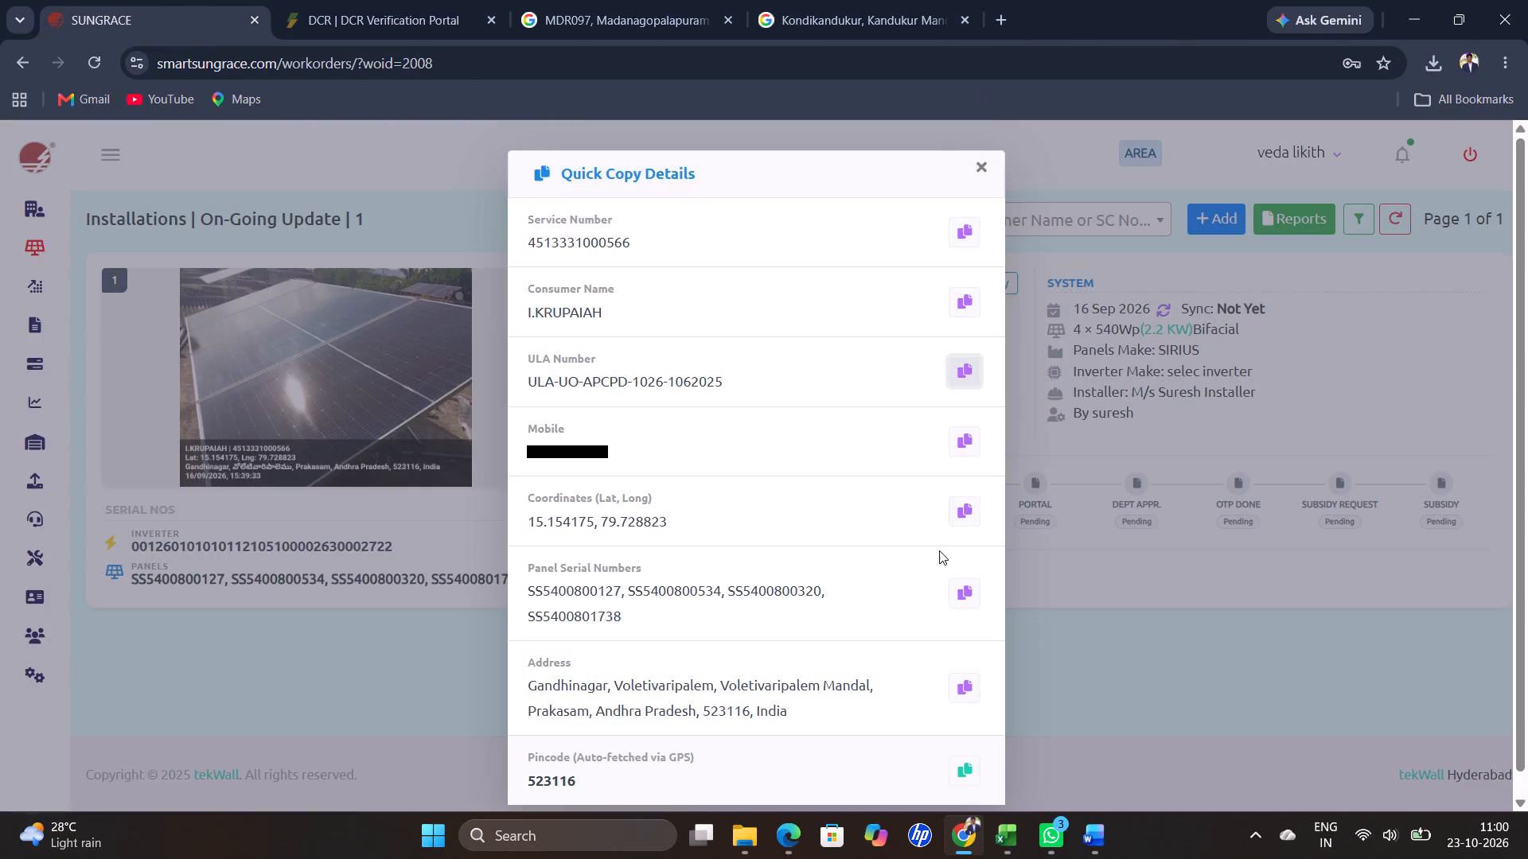
{"action": "left_click", "coordinate": [976, 592]}
{"action": "left_click", "coordinate": [411, 0]}
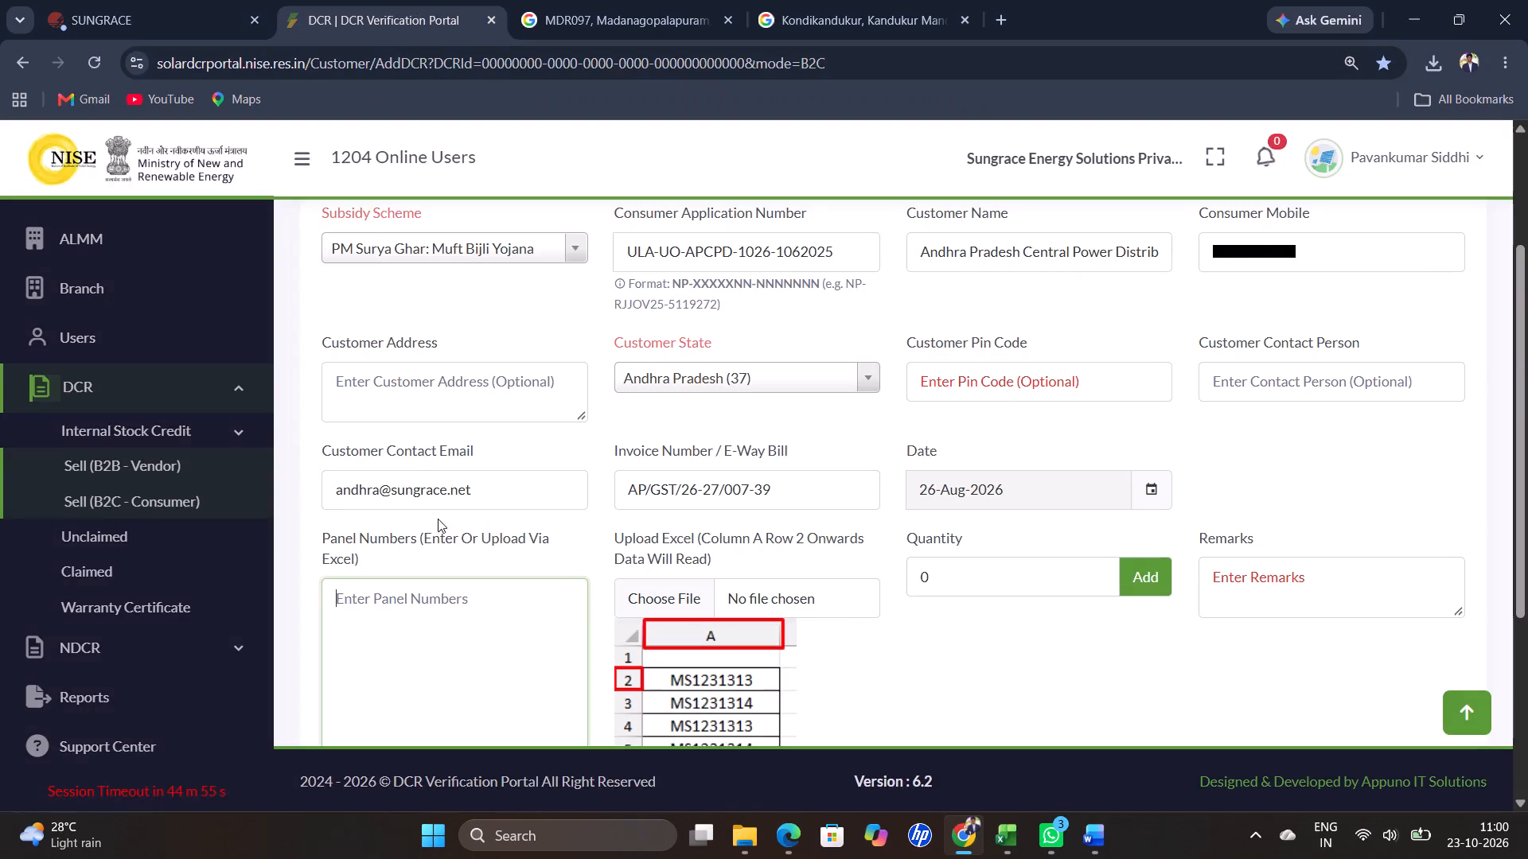
{"action": "key", "text": "ctrl+v"}
Reformat the pasted panel numbers in the Panel Numbers field so each of the four serials is on its own line without commas.
{"action": "right_click", "coordinate": [435, 527], "text": "ctrl"}
{"action": "key", "text": "Left"}
{"action": "key", "text": "Left"}
{"action": "key", "text": "Left"}
{"action": "key", "text": "Left"}
{"action": "key", "text": "Left"}
{"action": "key", "text": "Left"}
{"action": "key", "text": "Left"}
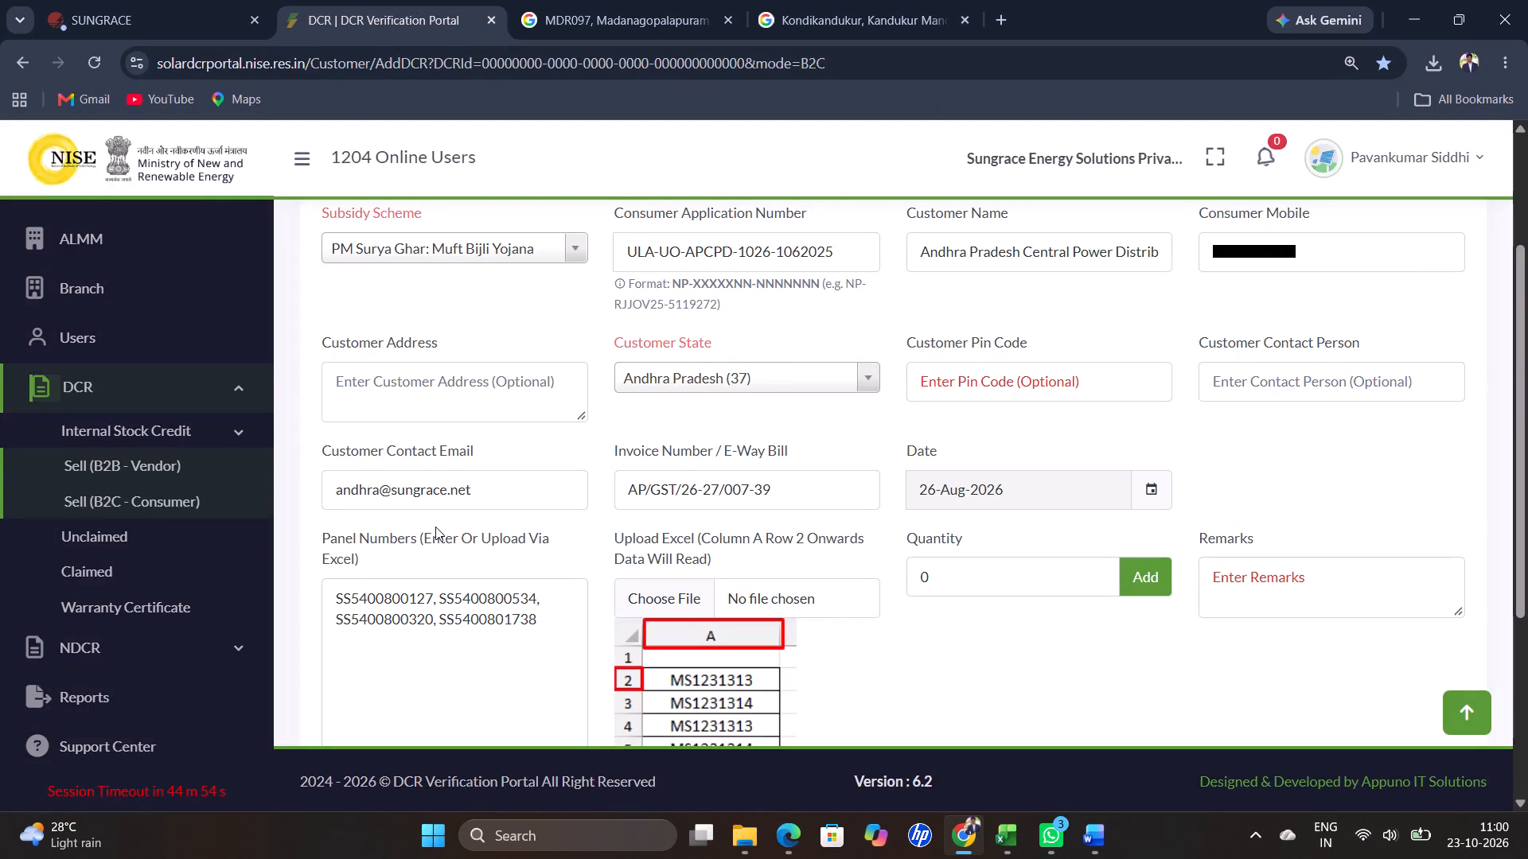
{"action": "left_click", "coordinate": [444, 615]}
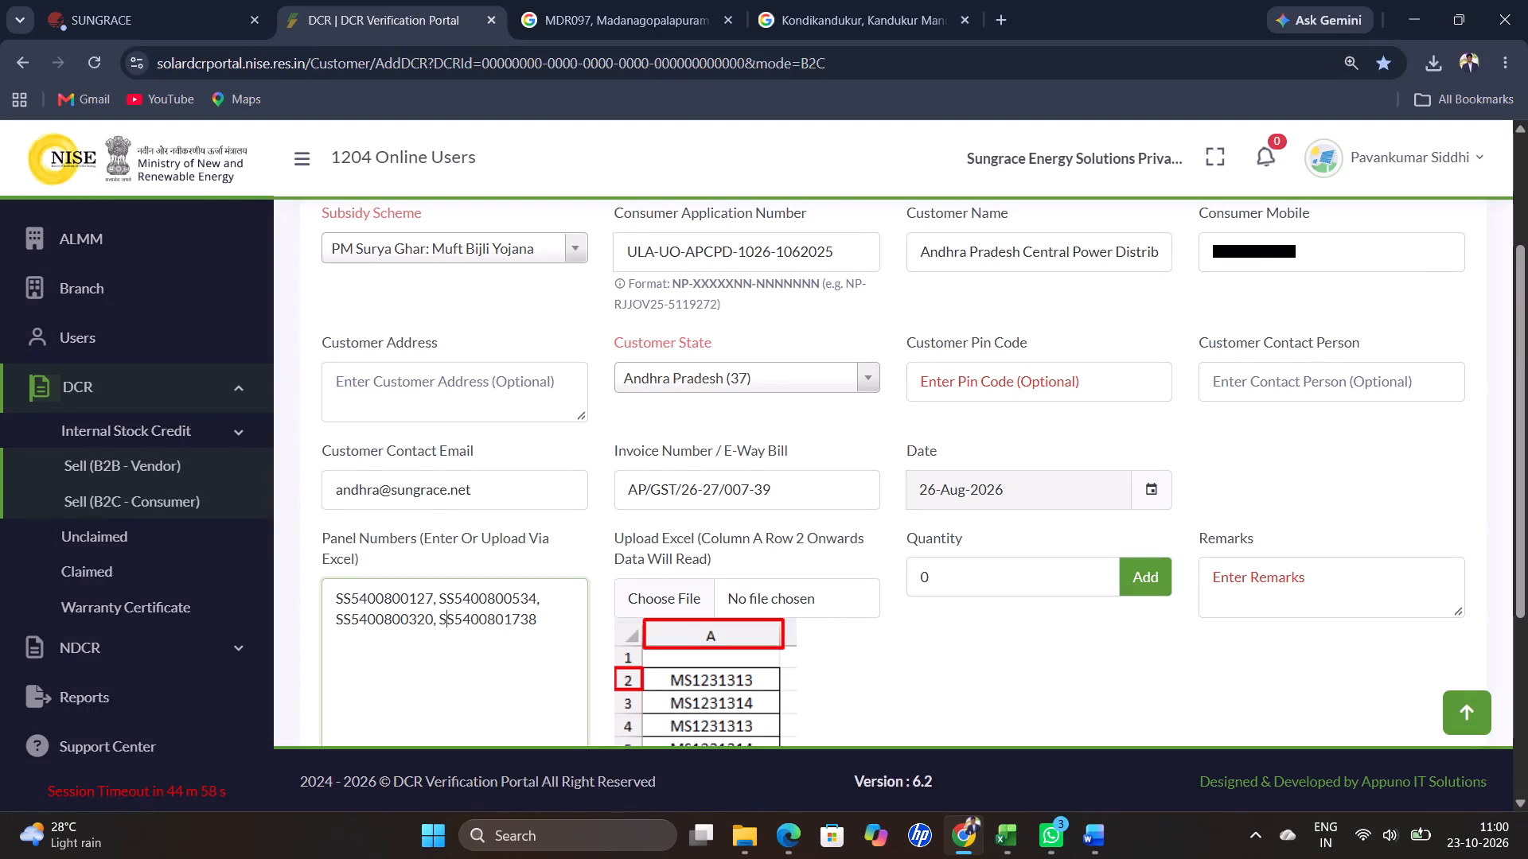
{"action": "key", "text": "Left"}
{"action": "key", "text": "BackSpace"}
{"action": "key", "text": "BackSpace"}
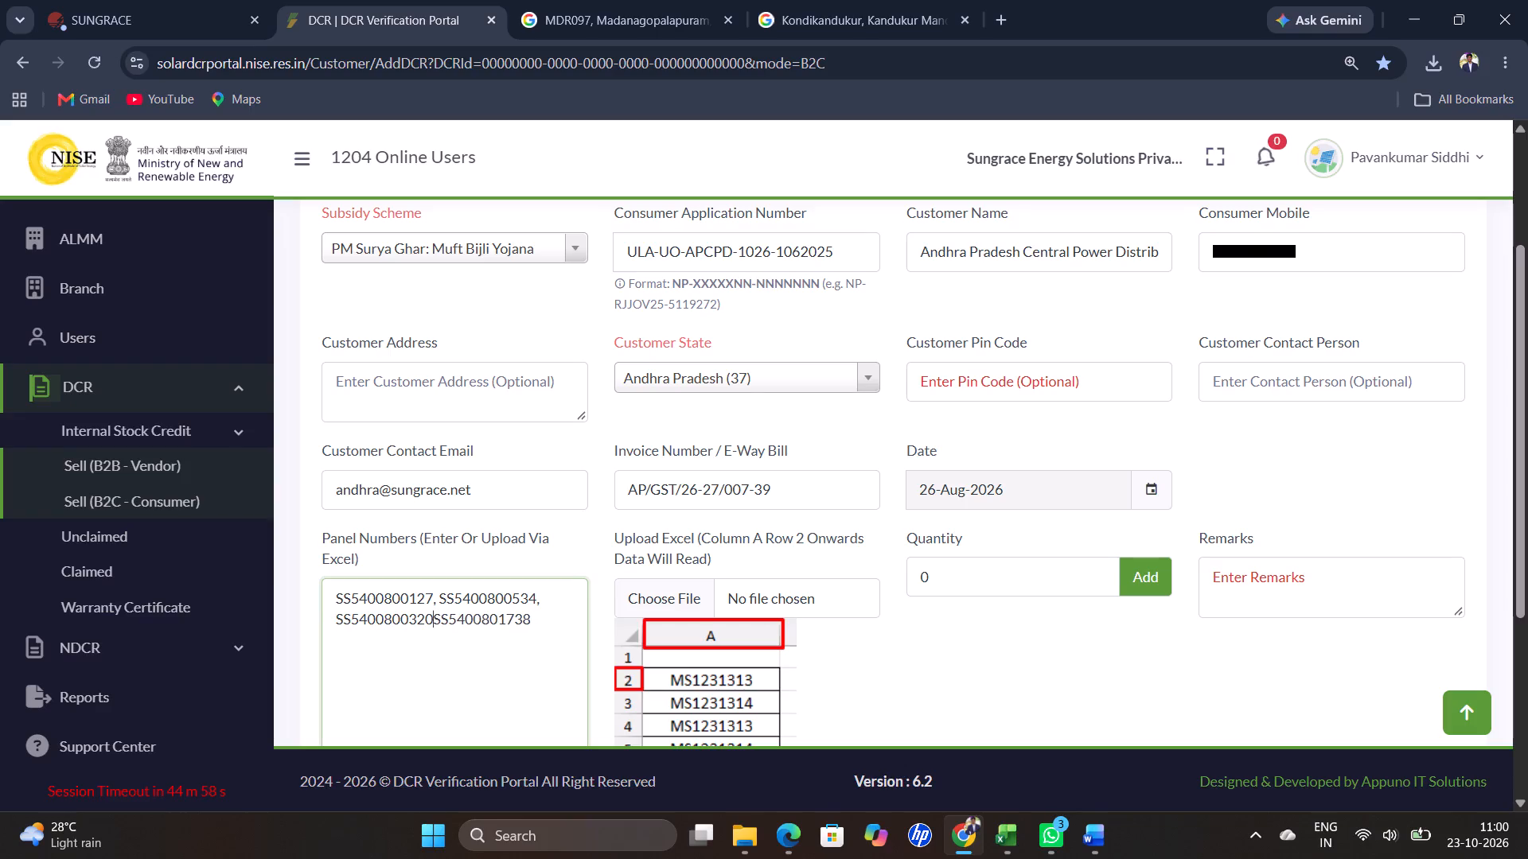
{"action": "key", "text": "Return"}
{"action": "key", "text": "Up"}
{"action": "key", "text": "Up"}
{"action": "key", "text": "Up"}
{"action": "key", "text": "Up"}
{"action": "key", "text": "Right"}
{"action": "key", "text": "Right"}
{"action": "key", "text": "Right"}
{"action": "key", "text": "Right"}
{"action": "key", "text": "Right"}
{"action": "key", "text": "Right"}
{"action": "key", "text": "Right"}
{"action": "key", "text": "Right"}
{"action": "key", "text": "Right"}
{"action": "key", "text": "Right"}
{"action": "key", "text": "Right"}
{"action": "key", "text": "Right"}
{"action": "key", "text": "Right"}
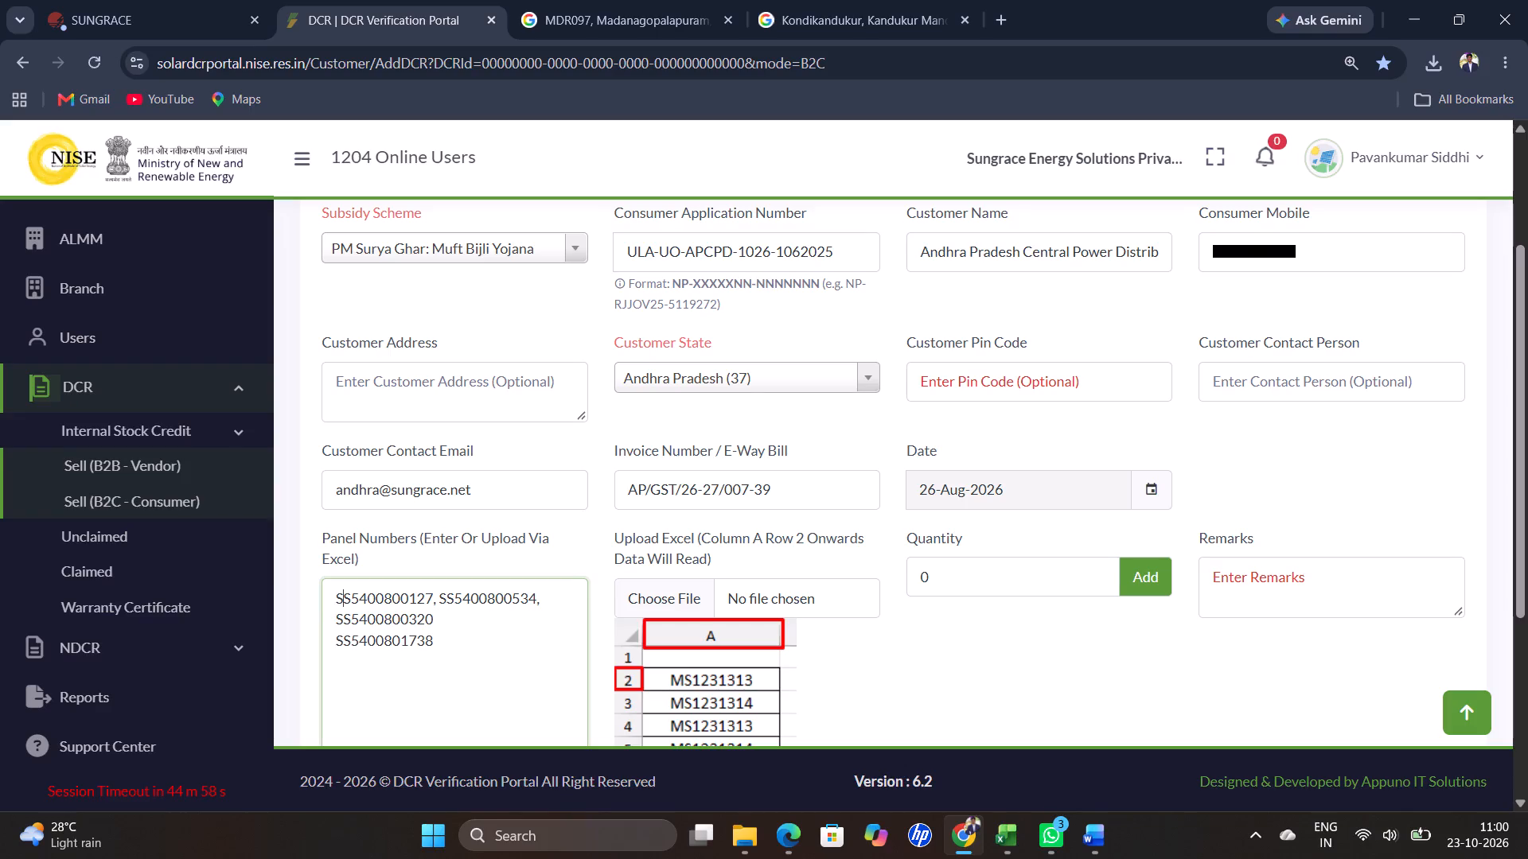
{"action": "key", "text": "Right"}
{"action": "key", "text": "BackSpace"}
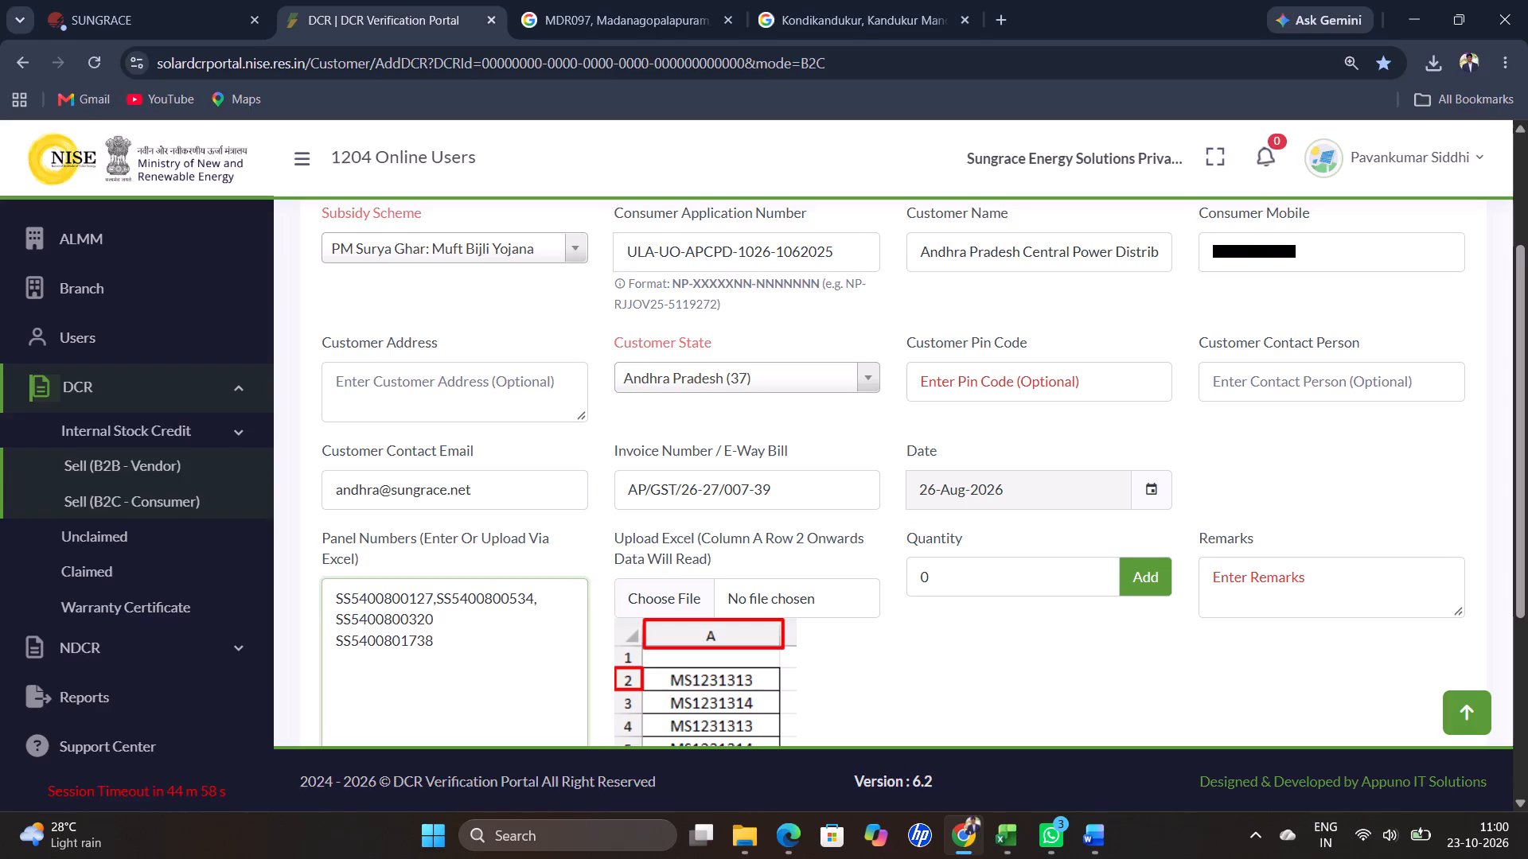
{"action": "key", "text": "BackSpace"}
{"action": "key", "text": "Return"}
{"action": "key", "text": "Right"}
{"action": "key", "text": "Right"}
{"action": "key", "text": "Right"}
{"action": "key", "text": "Right"}
{"action": "key", "text": "Right"}
{"action": "key", "text": "Right"}
{"action": "key", "text": "Right"}
{"action": "key", "text": "Right"}
{"action": "key", "text": "Right"}
{"action": "key", "text": "Right"}
{"action": "key", "text": "Right"}
{"action": "key", "text": "Right"}
{"action": "key", "text": "Right"}
{"action": "key", "text": "Right"}
{"action": "key", "text": "Right"}
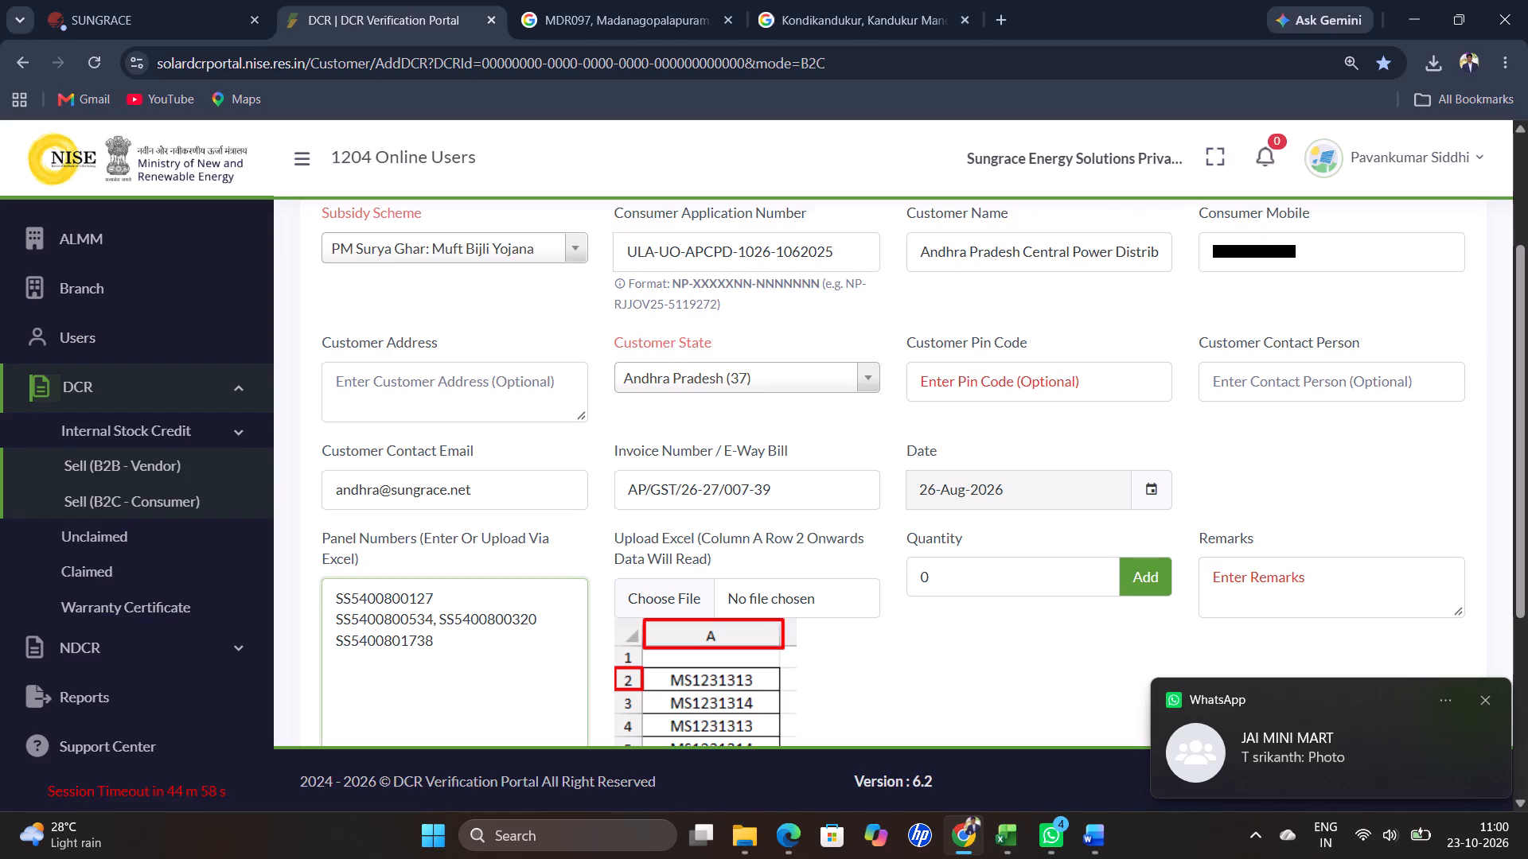
{"action": "key", "text": "Left"}
{"action": "key", "text": "BackSpace"}
{"action": "key", "text": "BackSpace"}
{"action": "key", "text": "Return"}
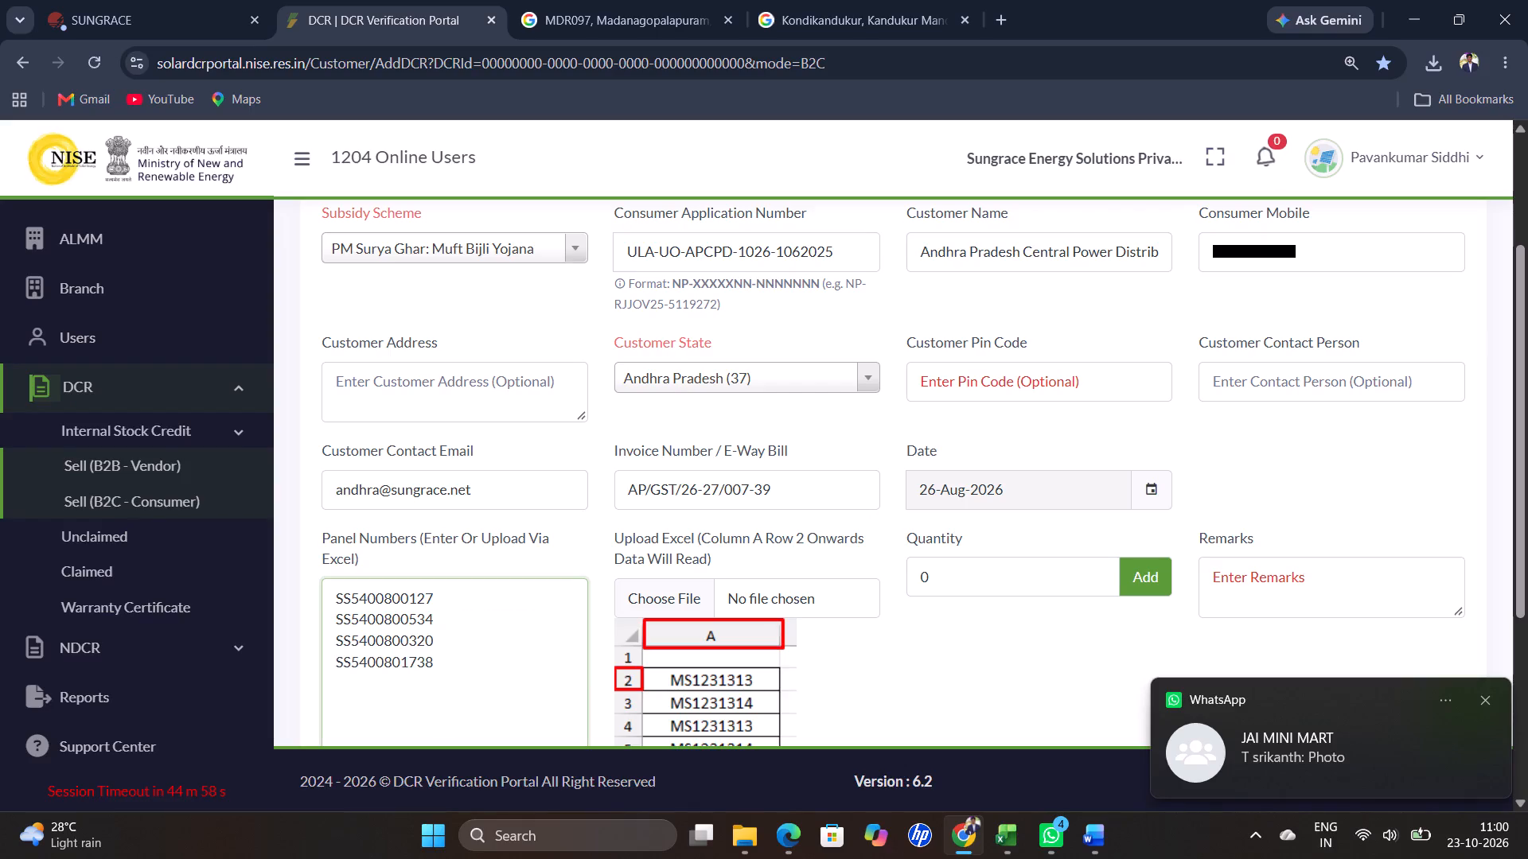
Set the quantity to 4 and try to add the panels to the DCR entry.
{"action": "left_click", "coordinate": [950, 588]}
{"action": "scroll", "coordinate": [950, 586], "scroll_direction": "up", "scroll_amount": 4}
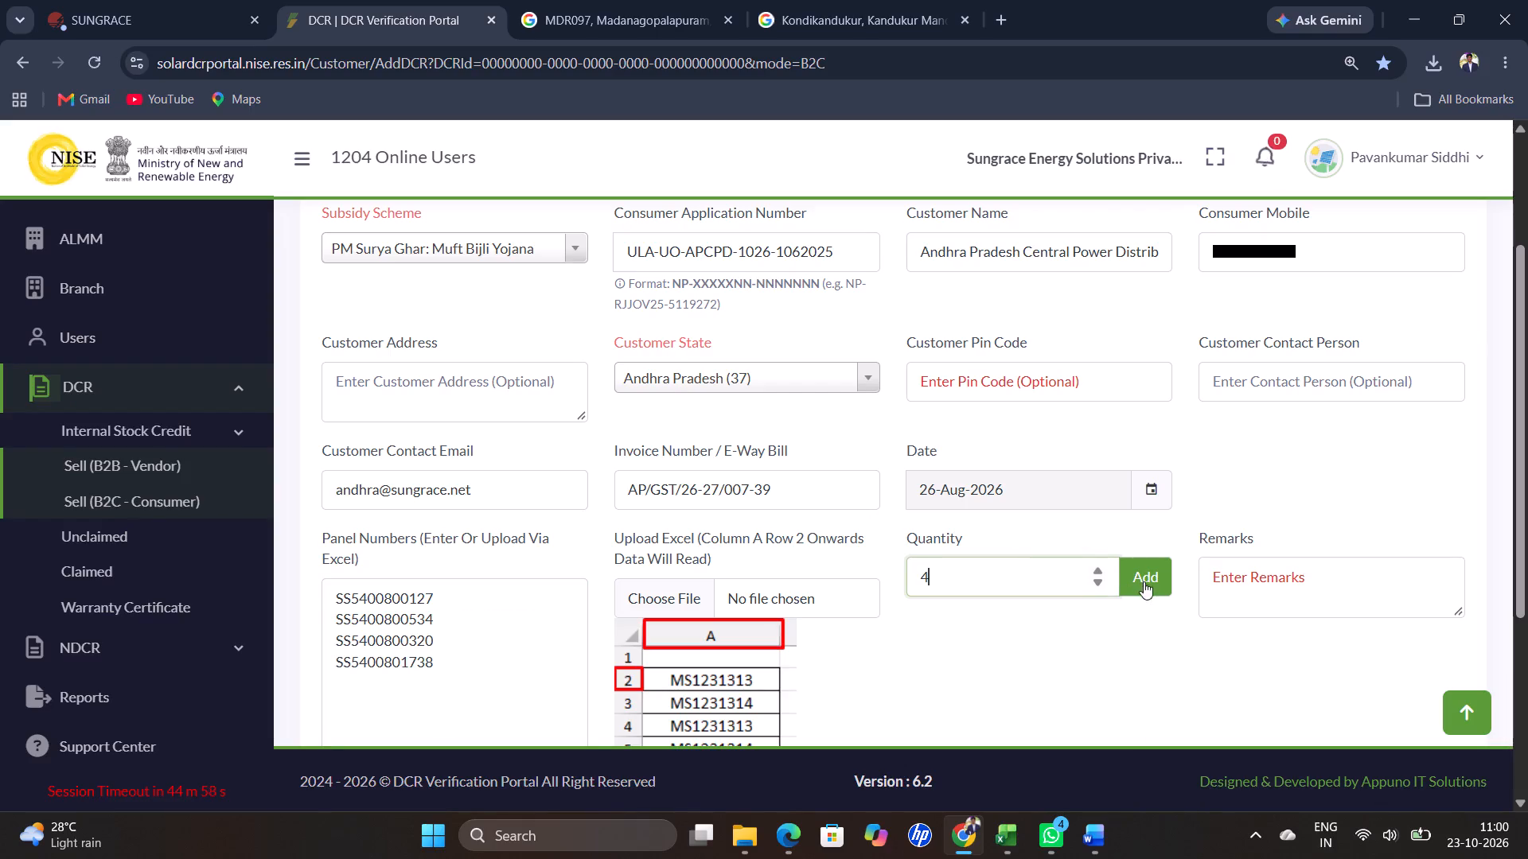
{"action": "left_click", "coordinate": [1144, 581]}
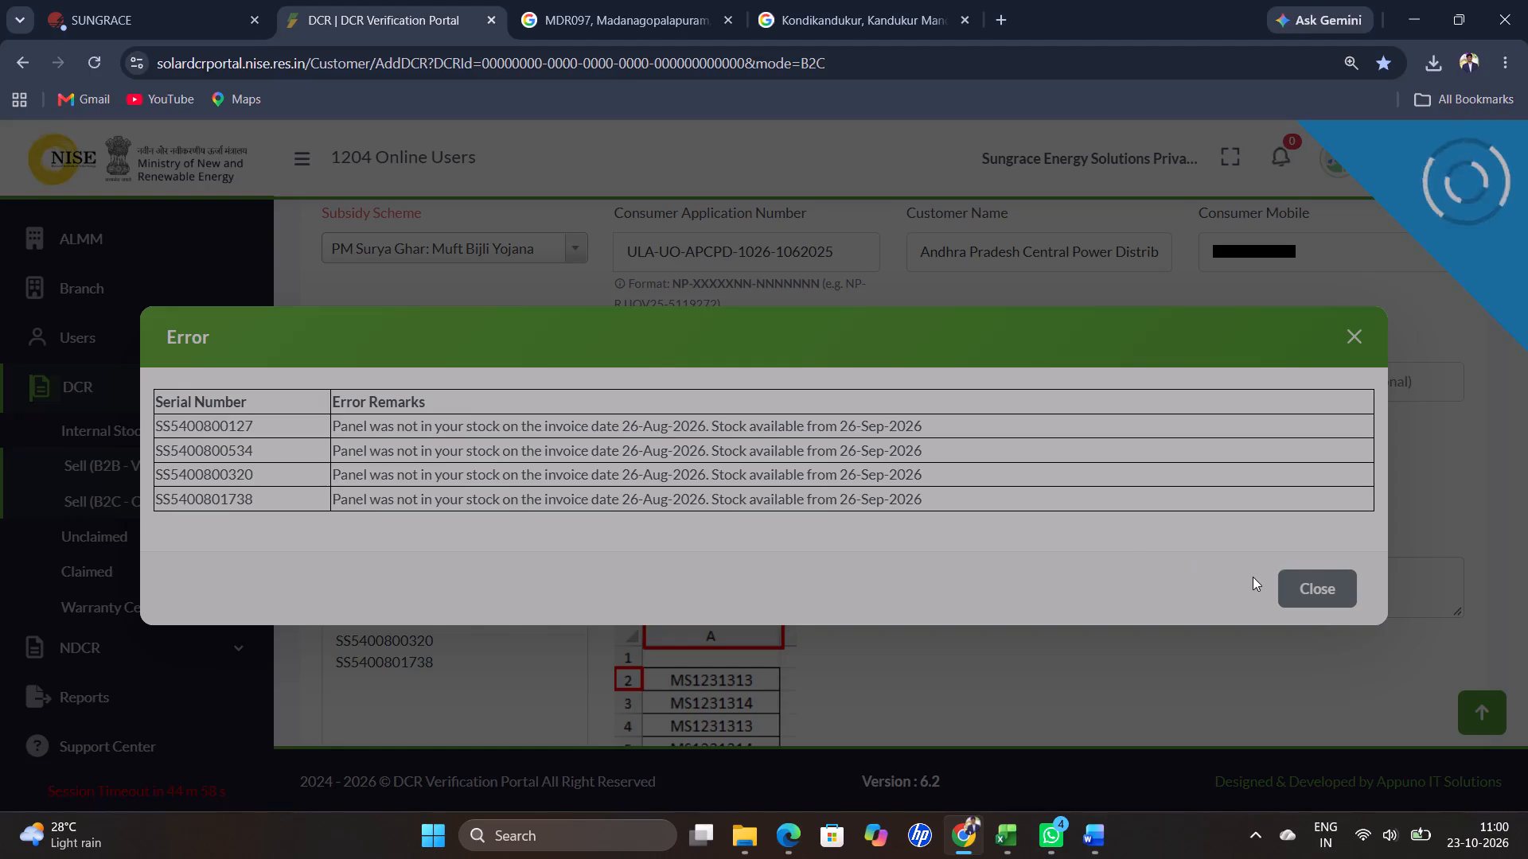
{"action": "left_click", "coordinate": [1327, 591]}
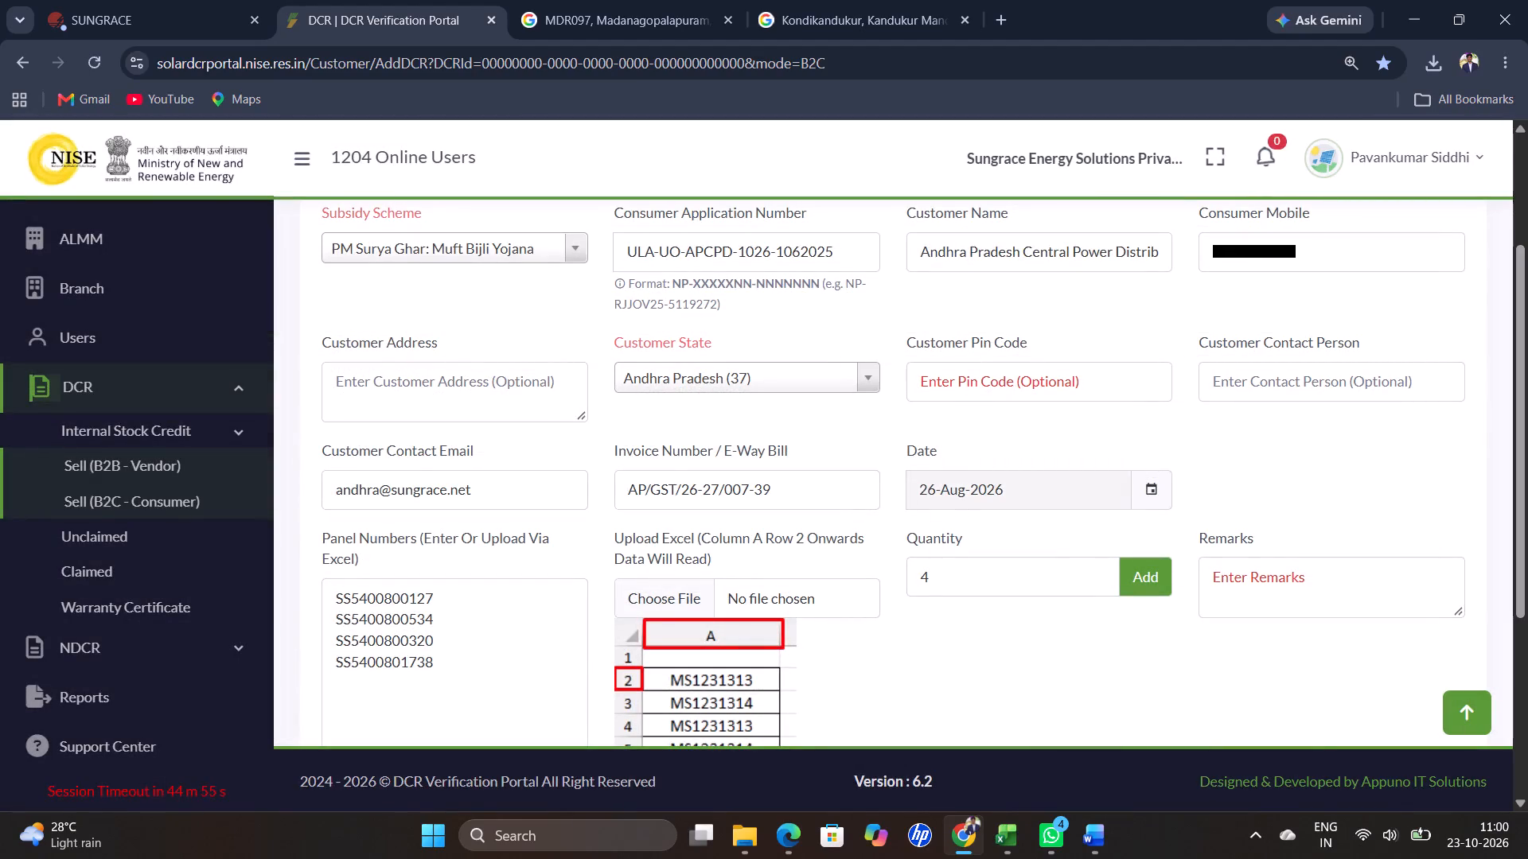
Change the invoice number to AP/GST/26-27/009-141, checking the numbered folders in DCR009 for the last one used.
{"action": "left_click", "coordinate": [750, 489]}
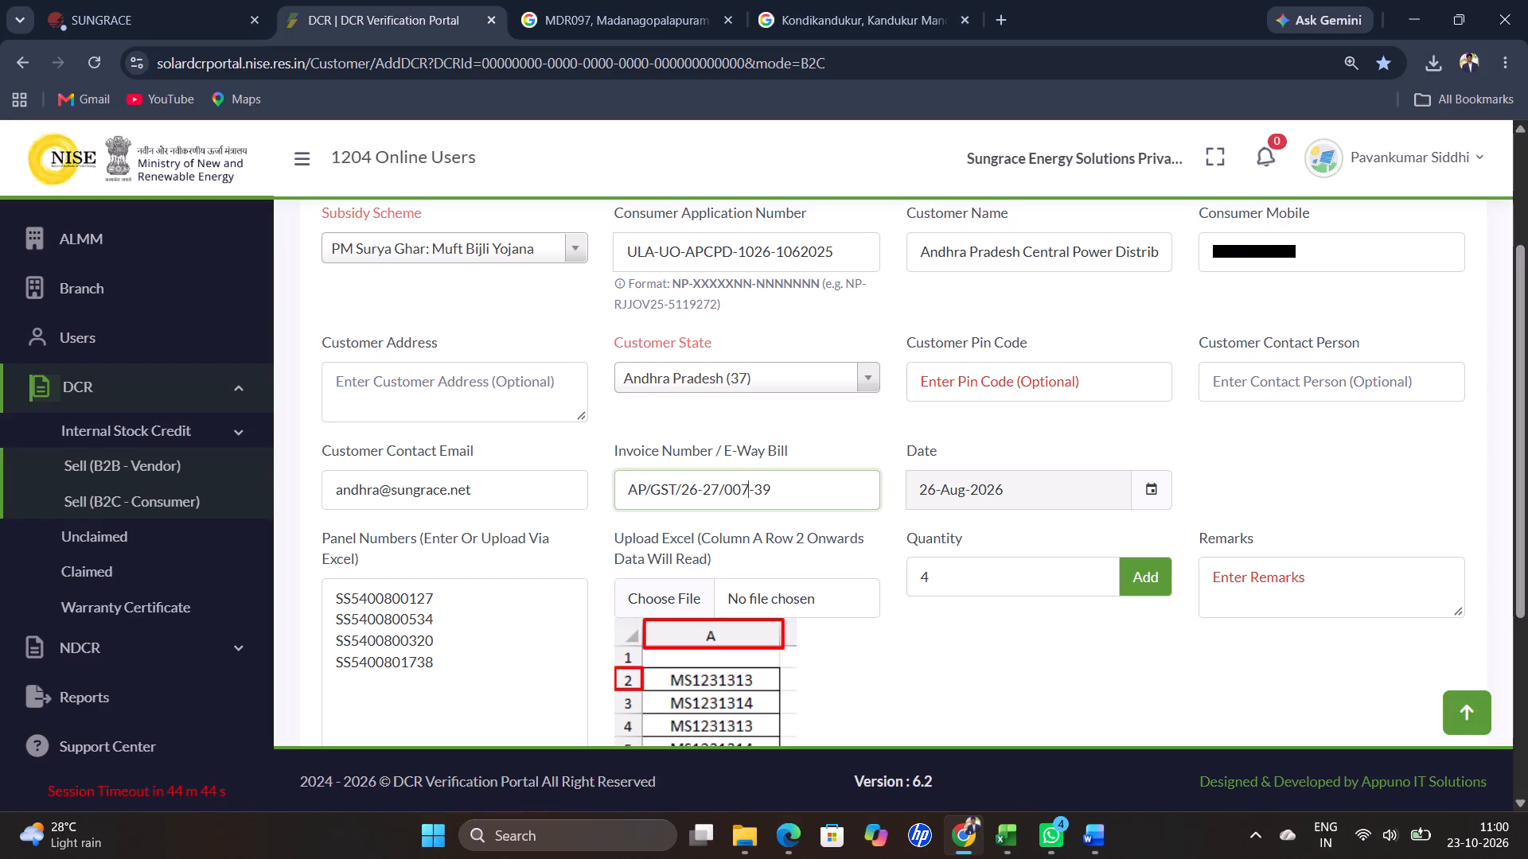
{"action": "key", "text": "BackSpace"}
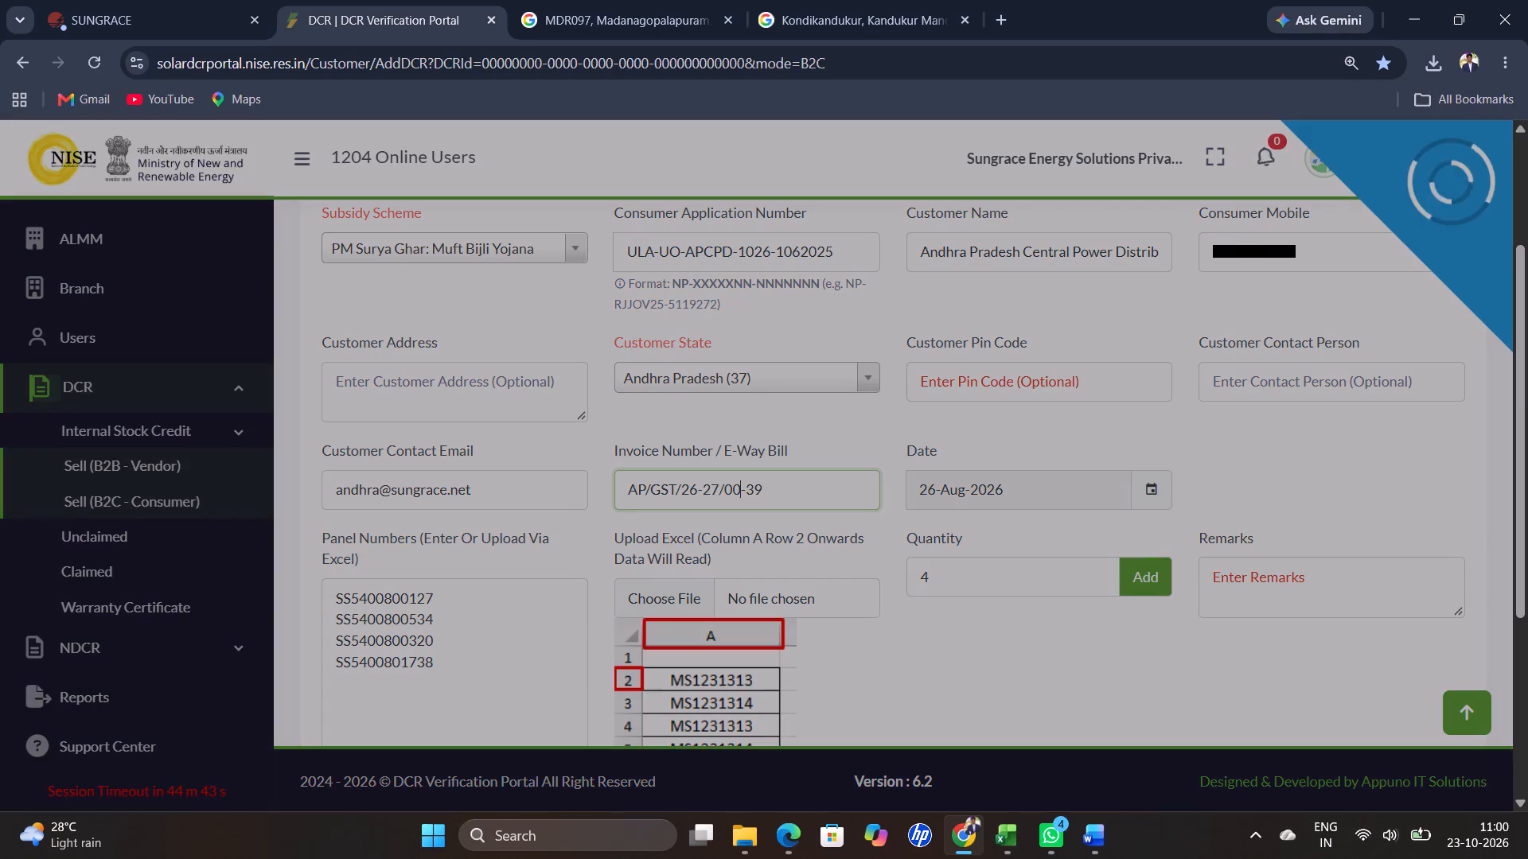
{"action": "key", "text": "9"}
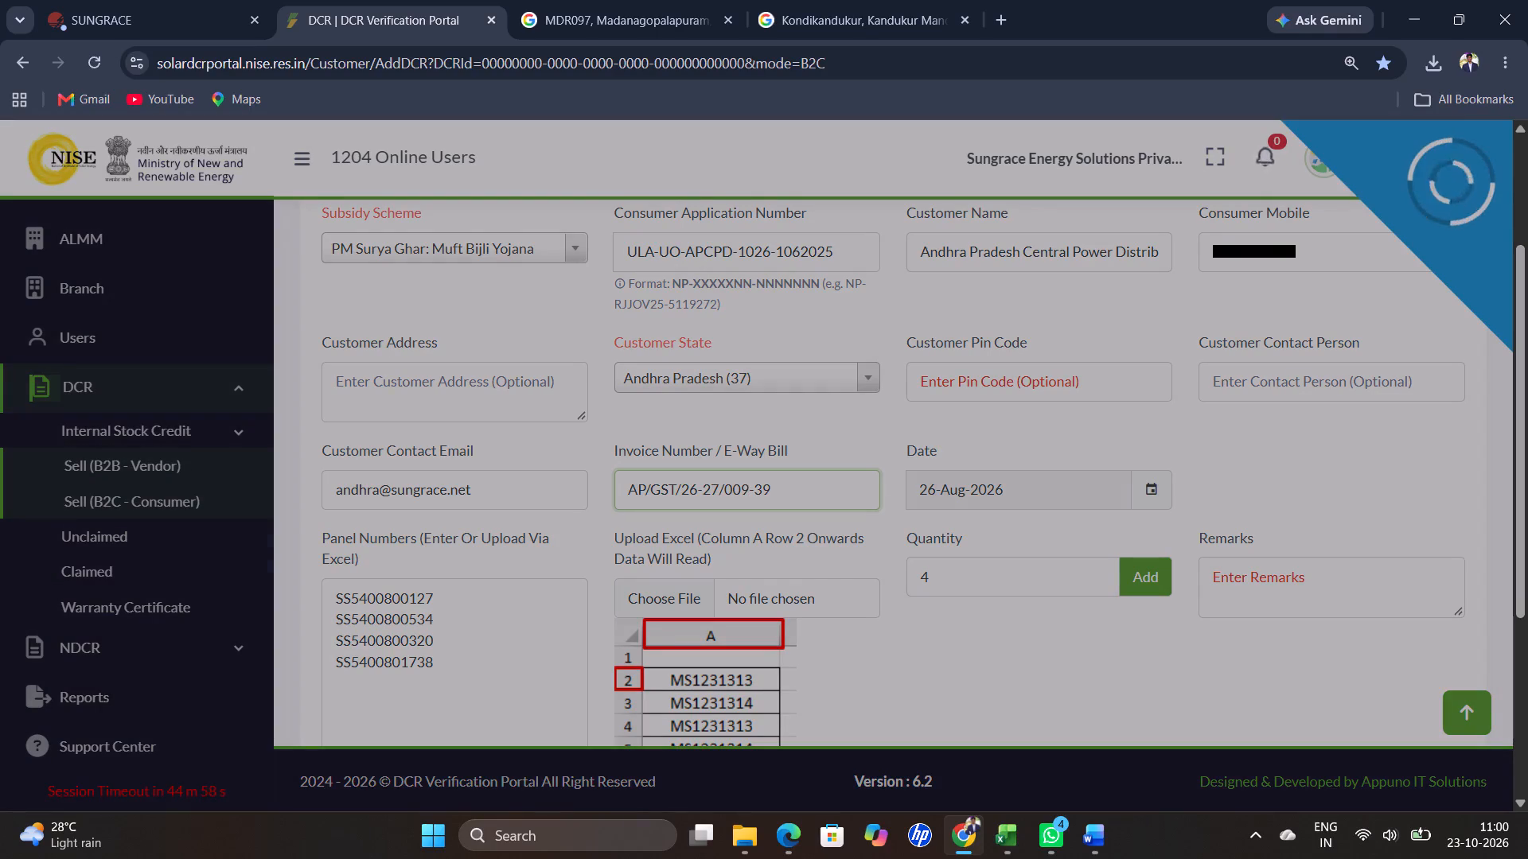
{"action": "key", "text": "Right"}
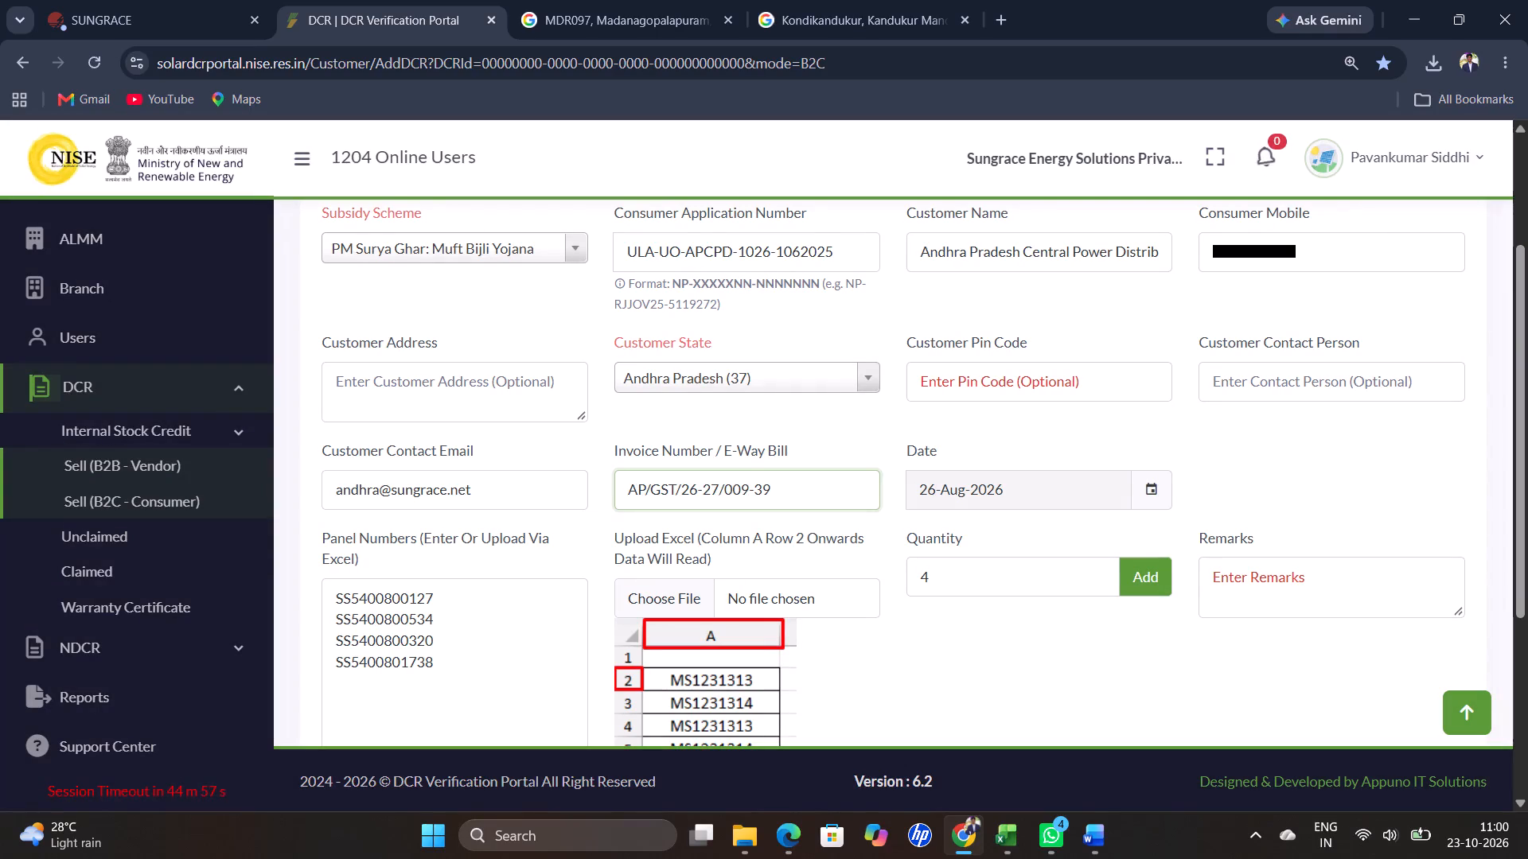
{"action": "key", "text": "1"}
{"action": "left_click", "coordinate": [771, 754]}
{"action": "scroll", "coordinate": [423, 538], "scroll_direction": "down", "scroll_amount": 5}
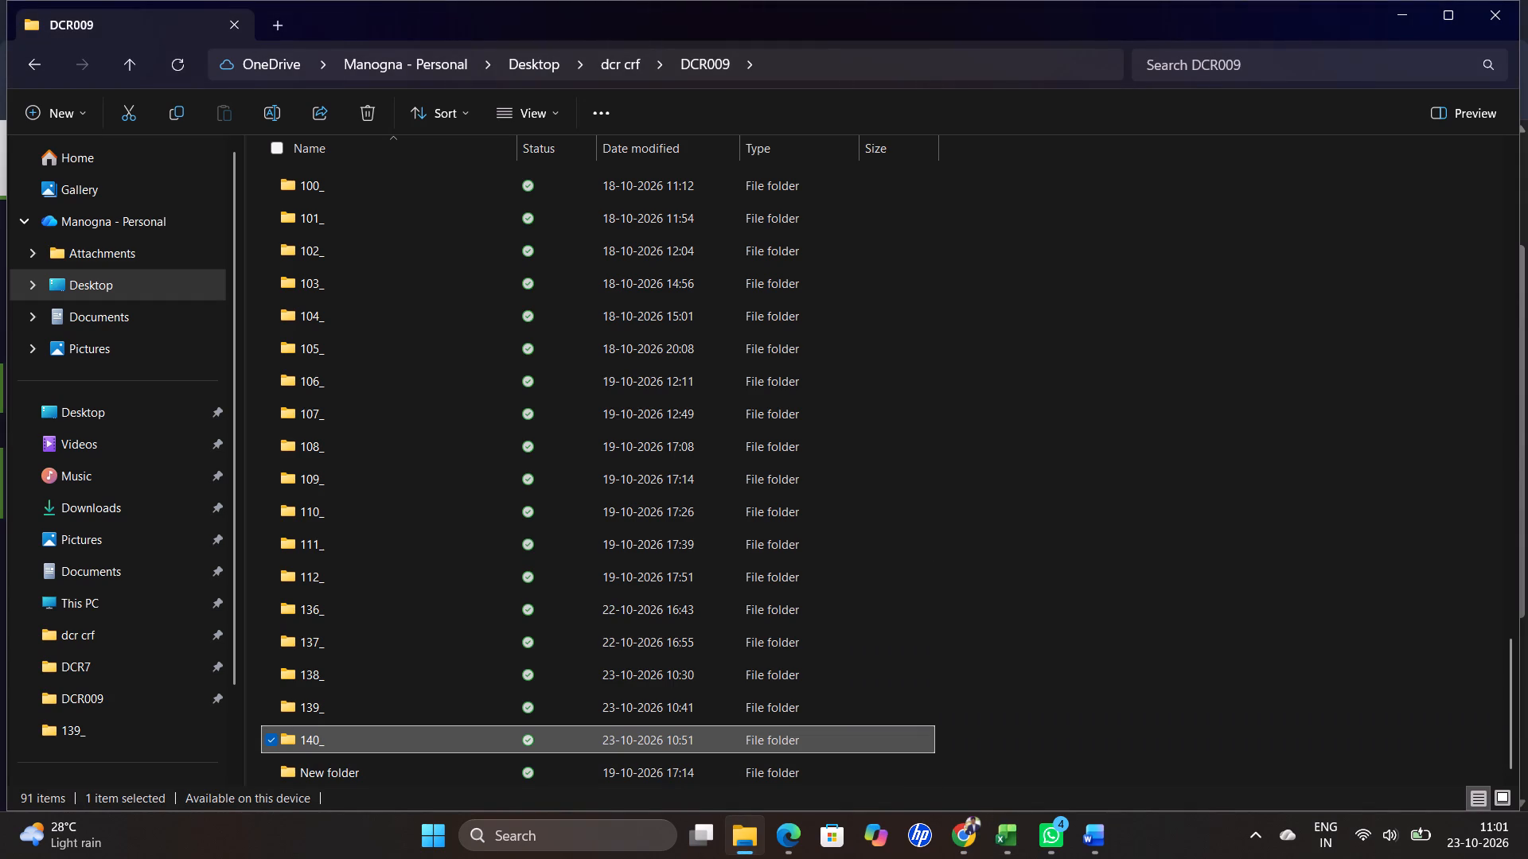
{"action": "left_click", "coordinate": [961, 773]}
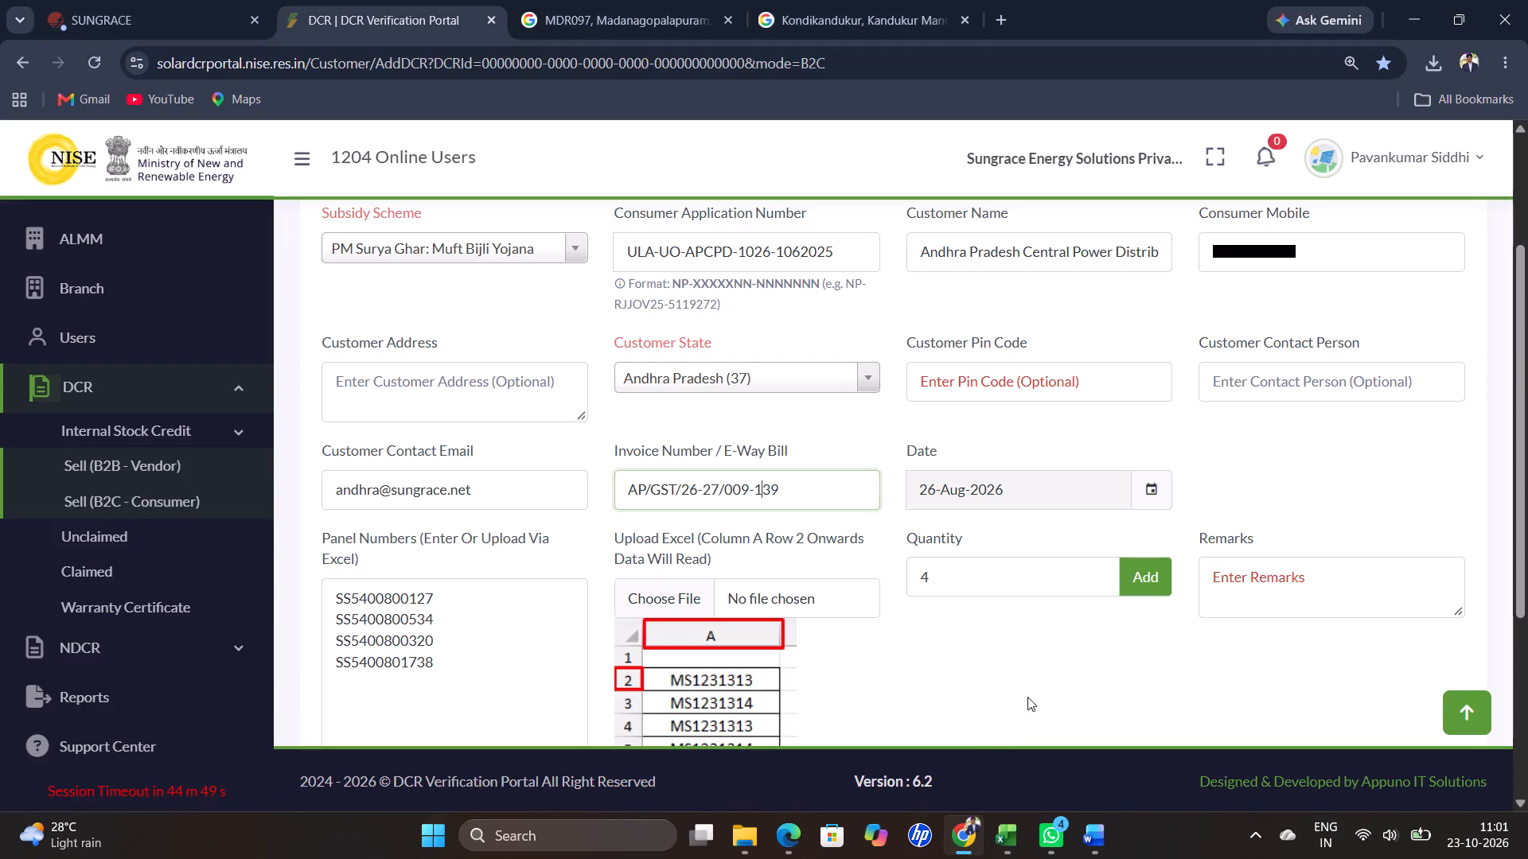
{"action": "left_click", "coordinate": [807, 489]}
{"action": "key", "text": "BackSpace"}
{"action": "key", "text": "BackSpace"}
{"action": "key", "text": "4"}
{"action": "key", "text": "1"}
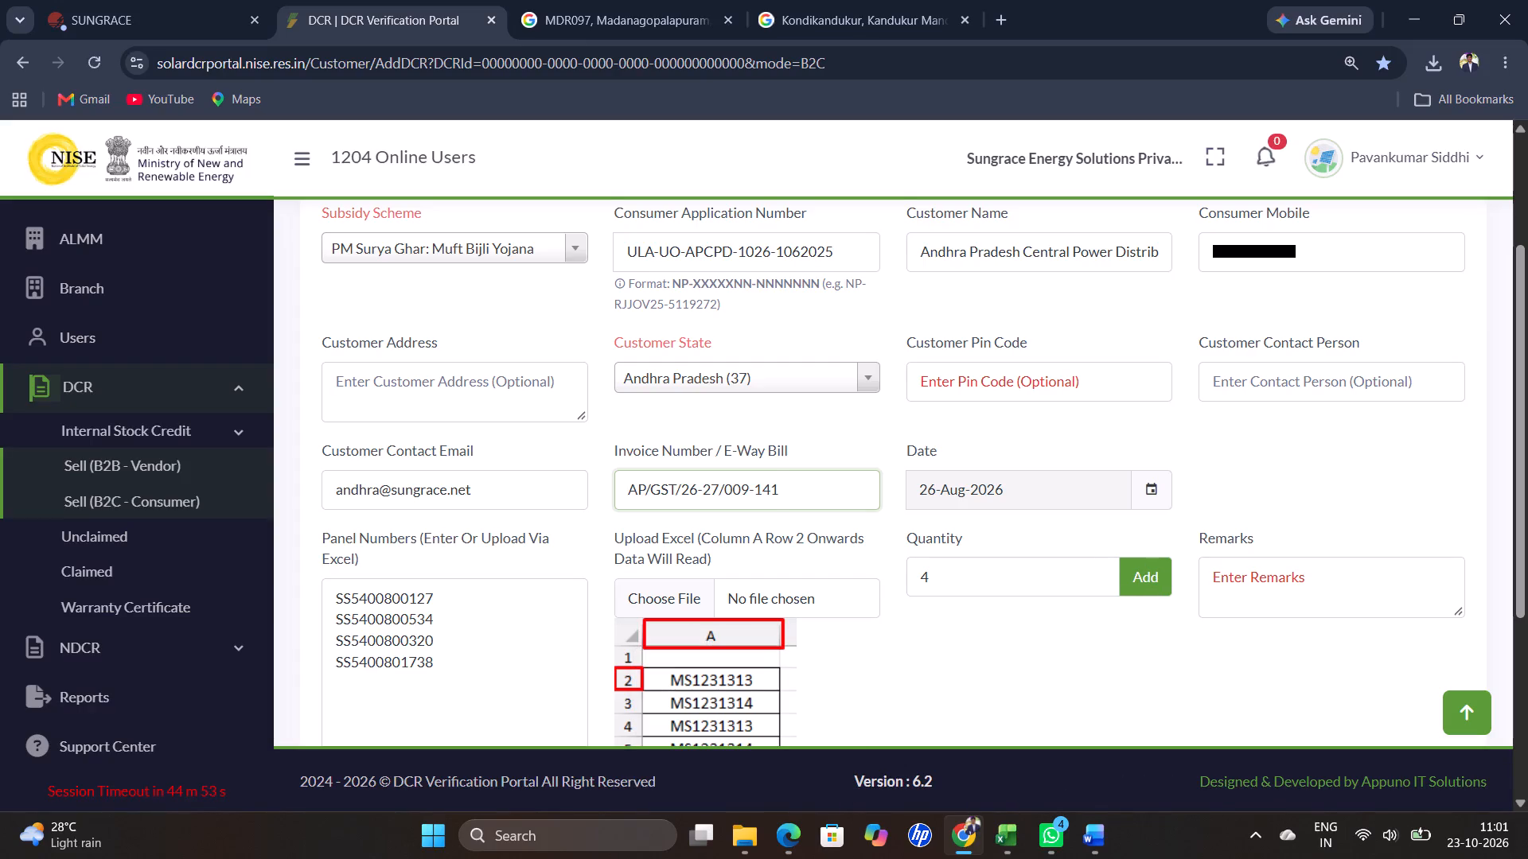
Set the invoice date to 30-Sep-2026 and add the four panels to the DCR entry.
{"action": "left_click", "coordinate": [1148, 502]}
{"action": "left_click", "coordinate": [1086, 494]}
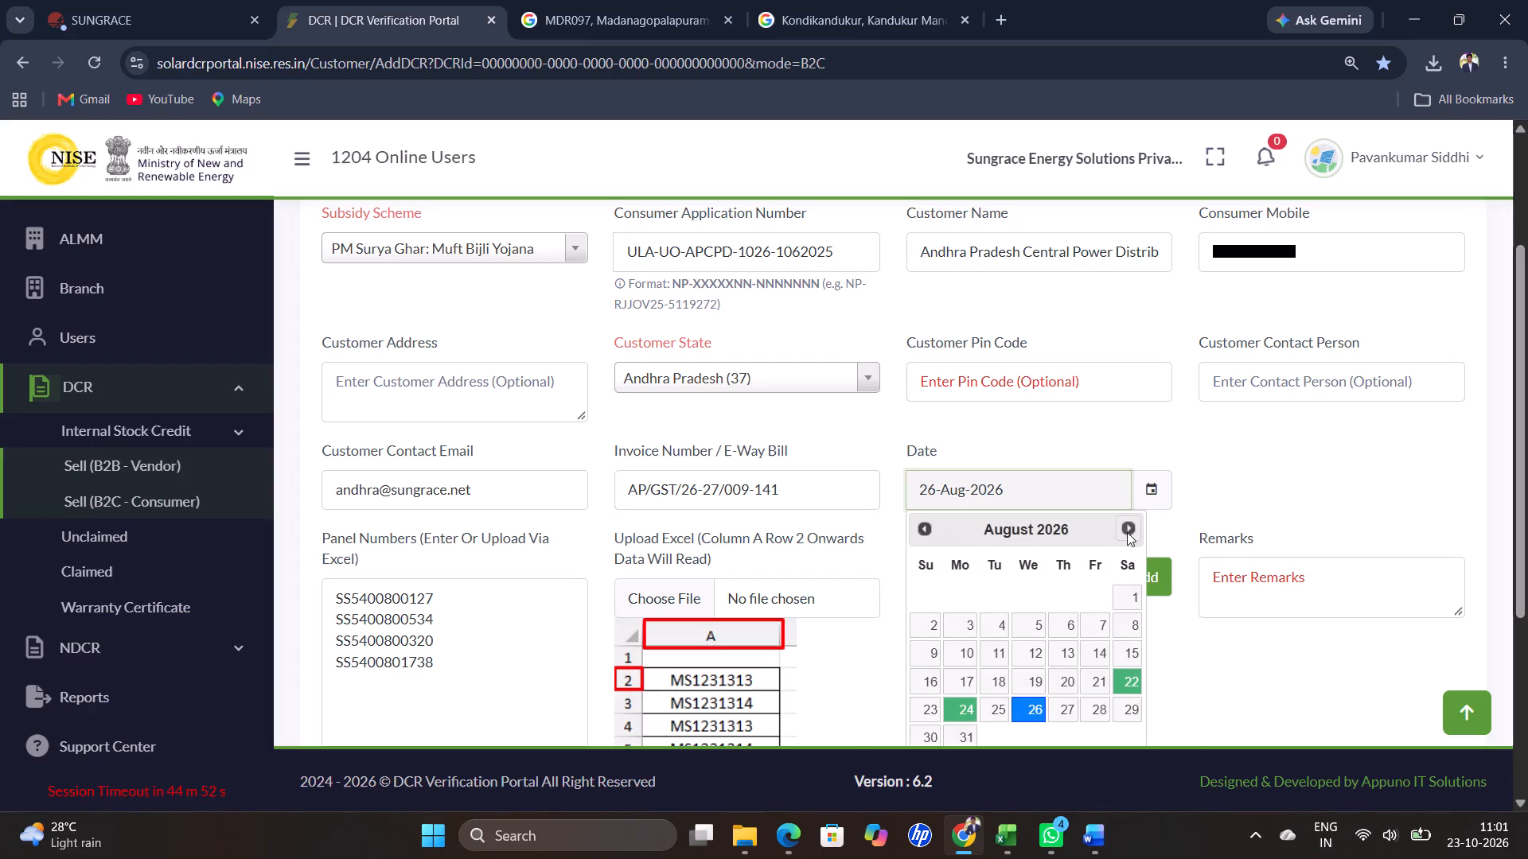
{"action": "left_click", "coordinate": [1128, 529]}
{"action": "left_click", "coordinate": [1042, 721]}
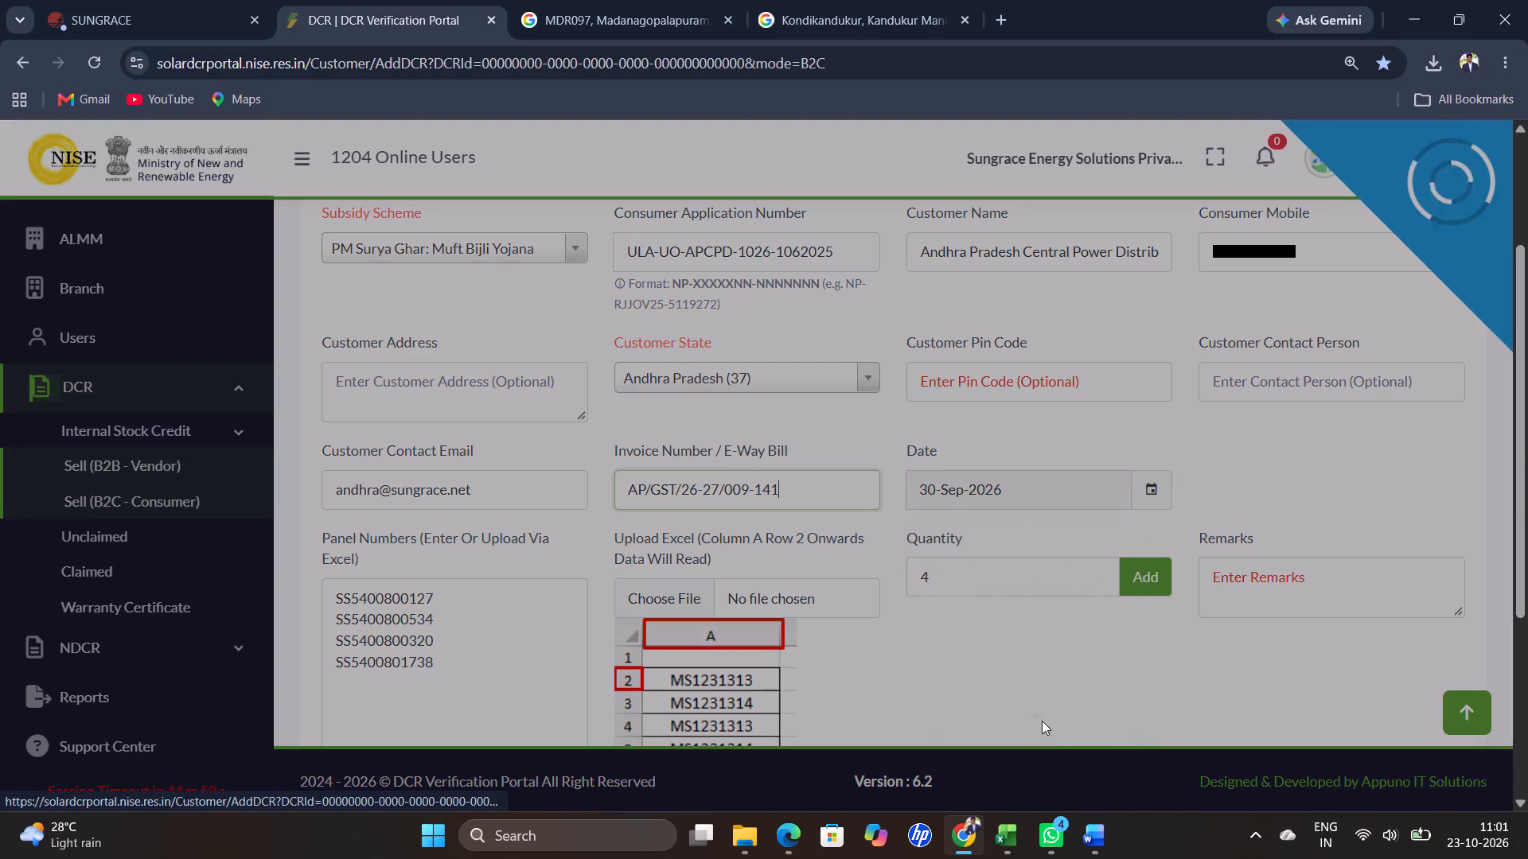
{"action": "left_click", "coordinate": [1144, 565]}
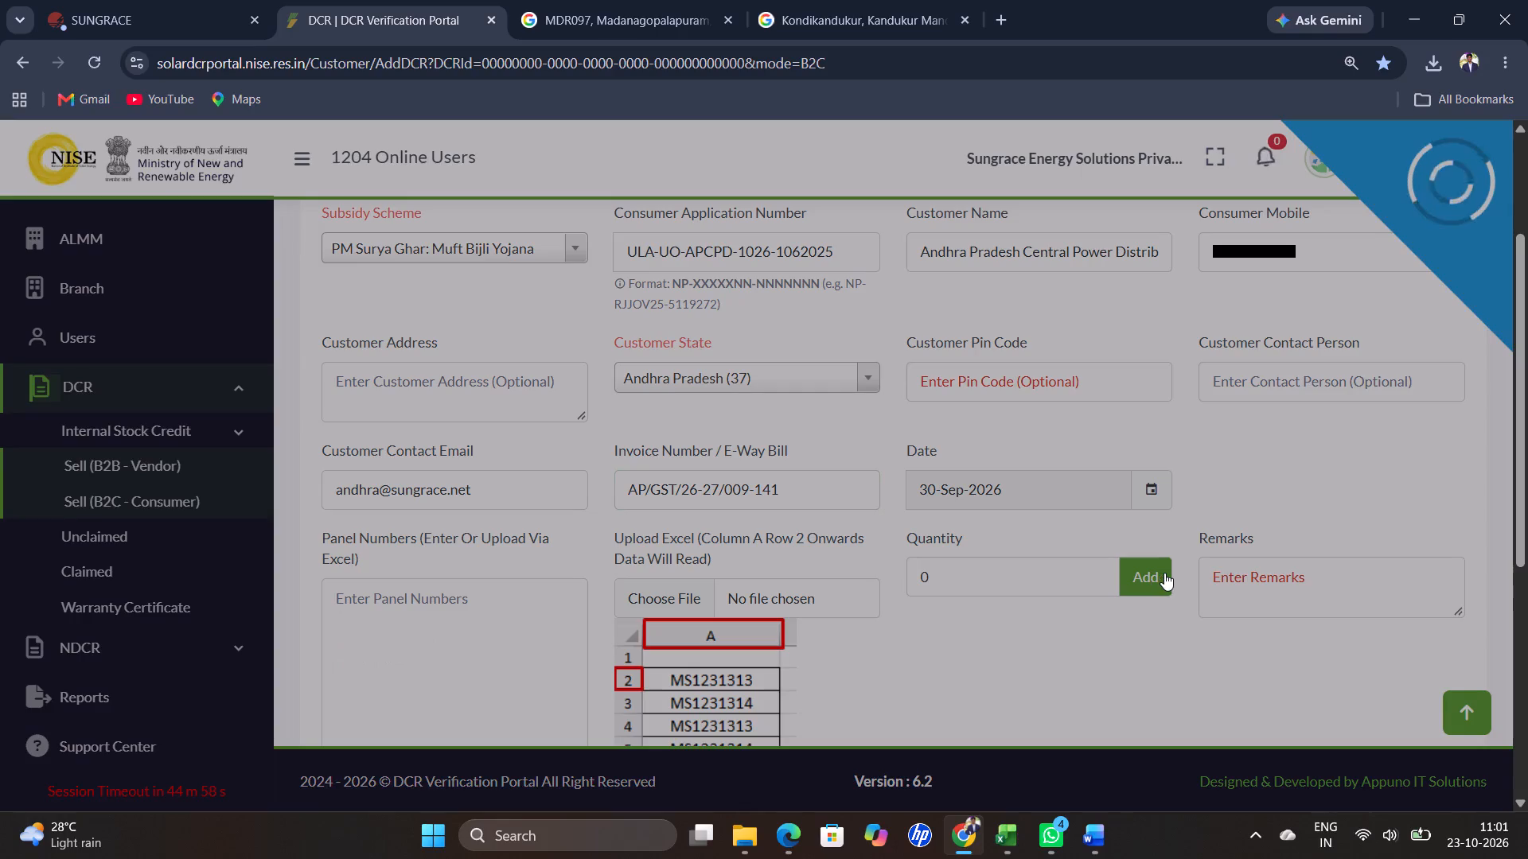
Copy the consumer's address from the SUNGRACE quick copy details and paste it into the DCR form's Remarks field.
{"action": "left_click", "coordinate": [1248, 599]}
{"action": "left_click_drag", "start_coordinate": [177, 6], "coordinate": [185, 11]}
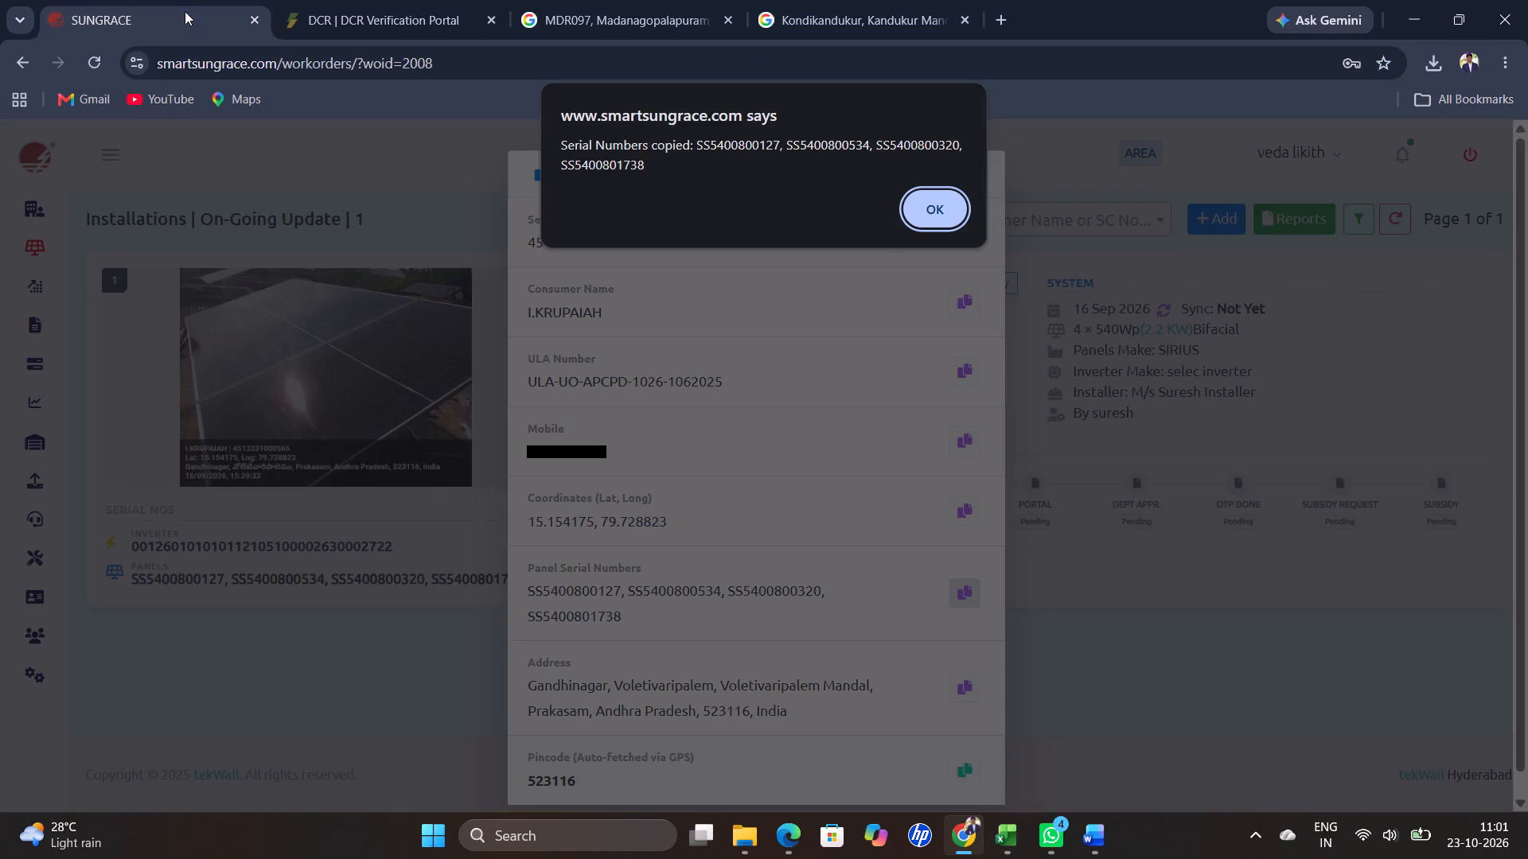
{"action": "left_click", "coordinate": [958, 217]}
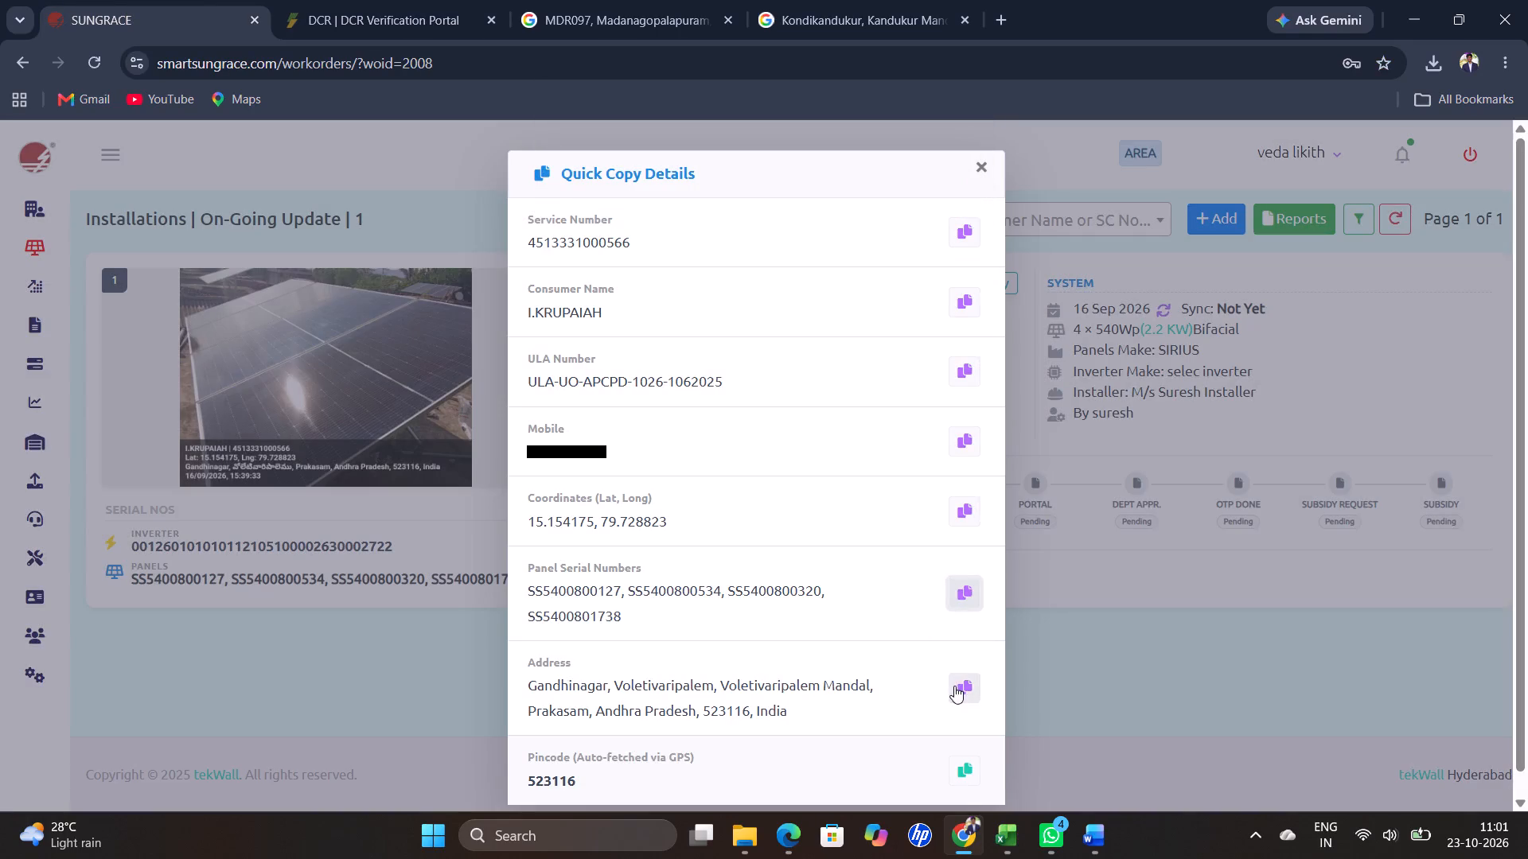
{"action": "left_click_drag", "start_coordinate": [965, 682], "coordinate": [921, 675]}
{"action": "left_click", "coordinate": [965, 687]}
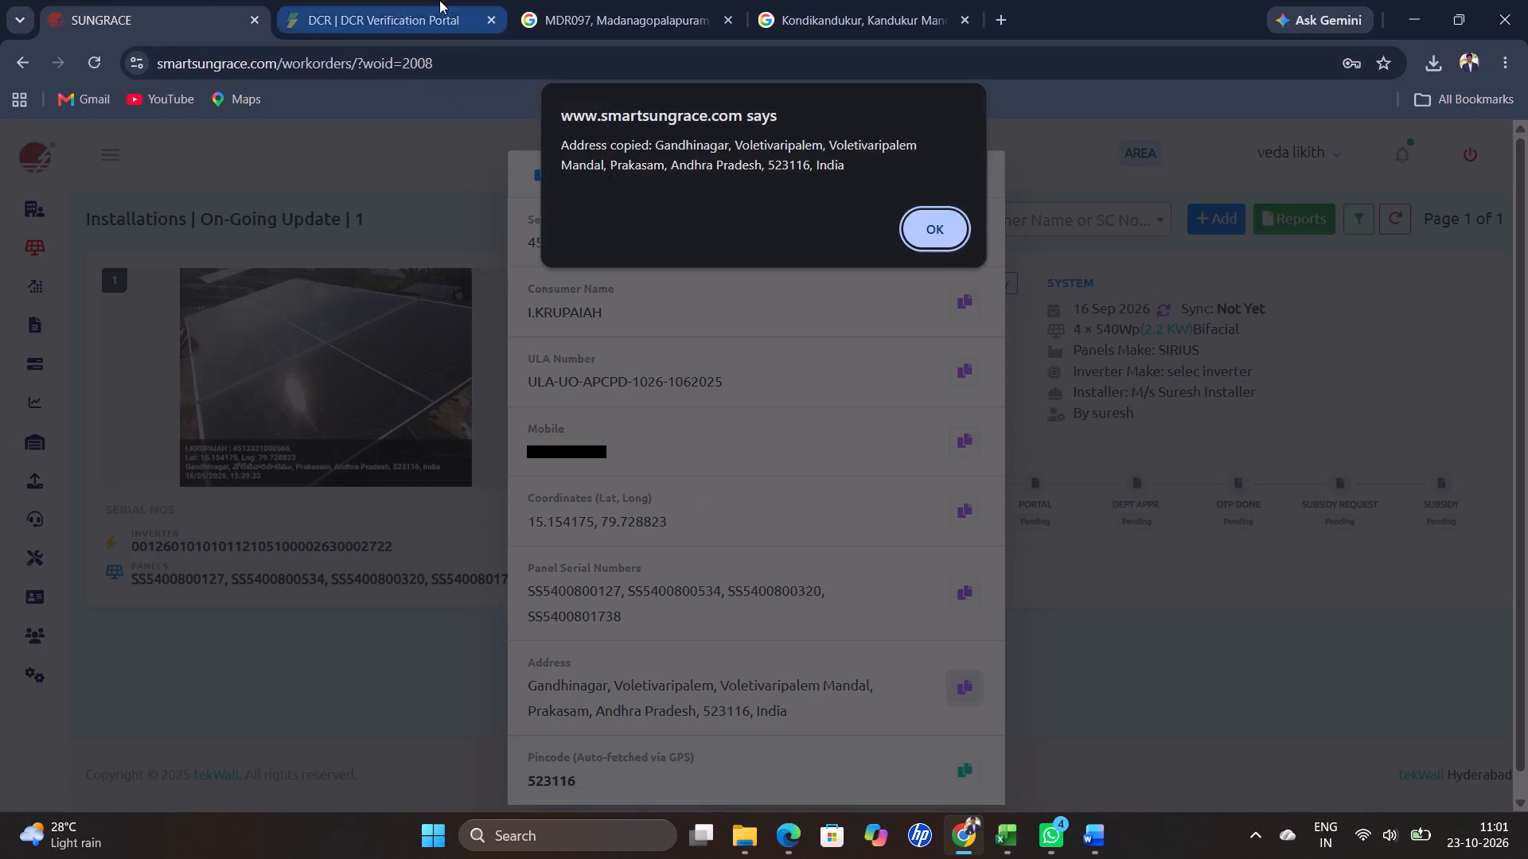
{"action": "left_click", "coordinate": [439, 0]}
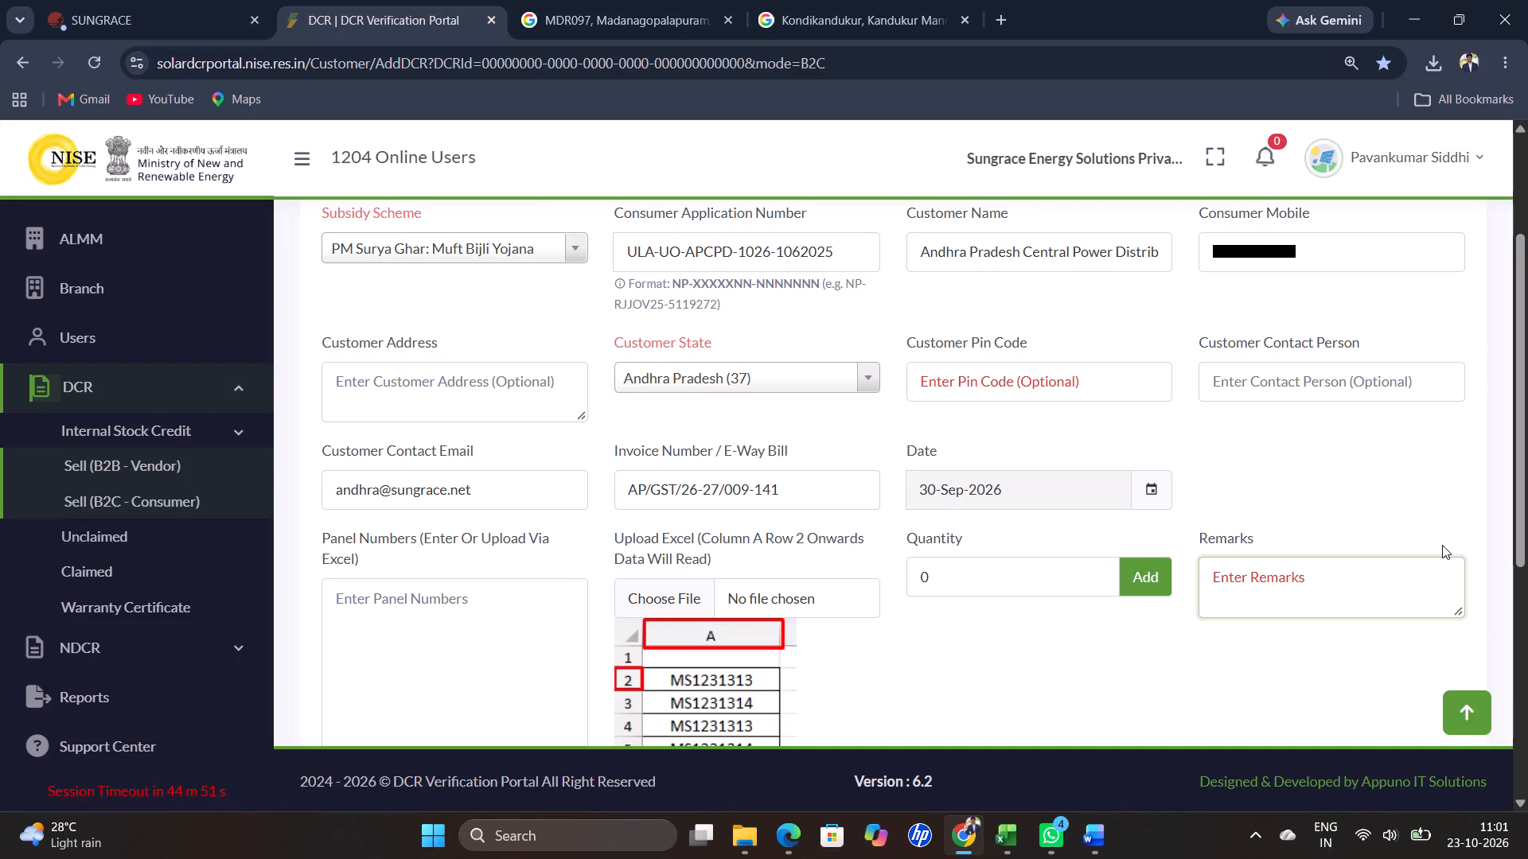
{"action": "key", "text": "ctrl+v"}
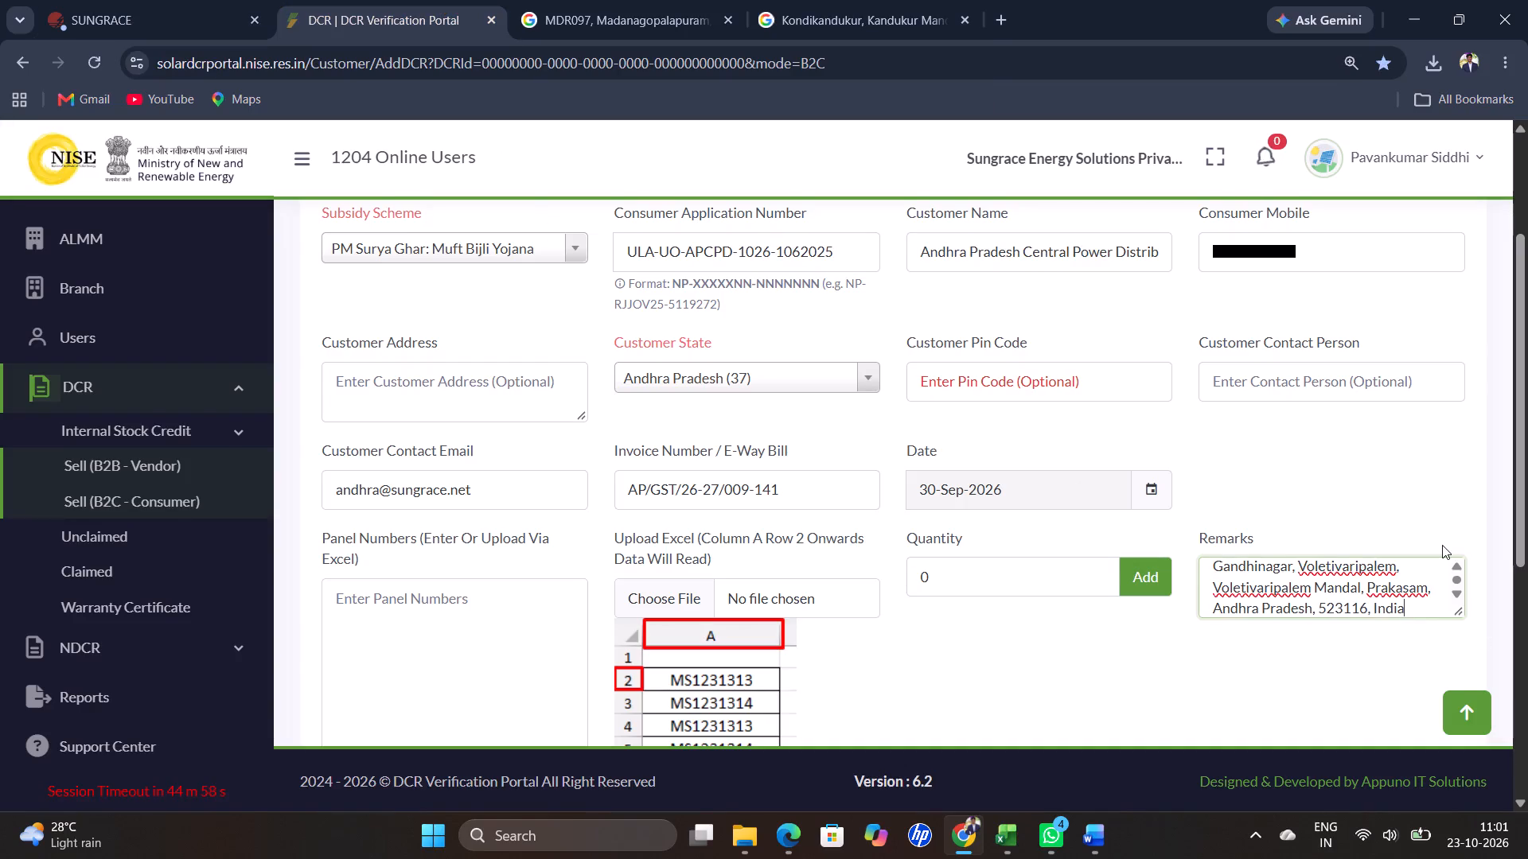
Copy the pincode from the SUNGRACE quick copy details and paste it into the Customer Pin Code field.
{"action": "left_click", "coordinate": [1008, 390]}
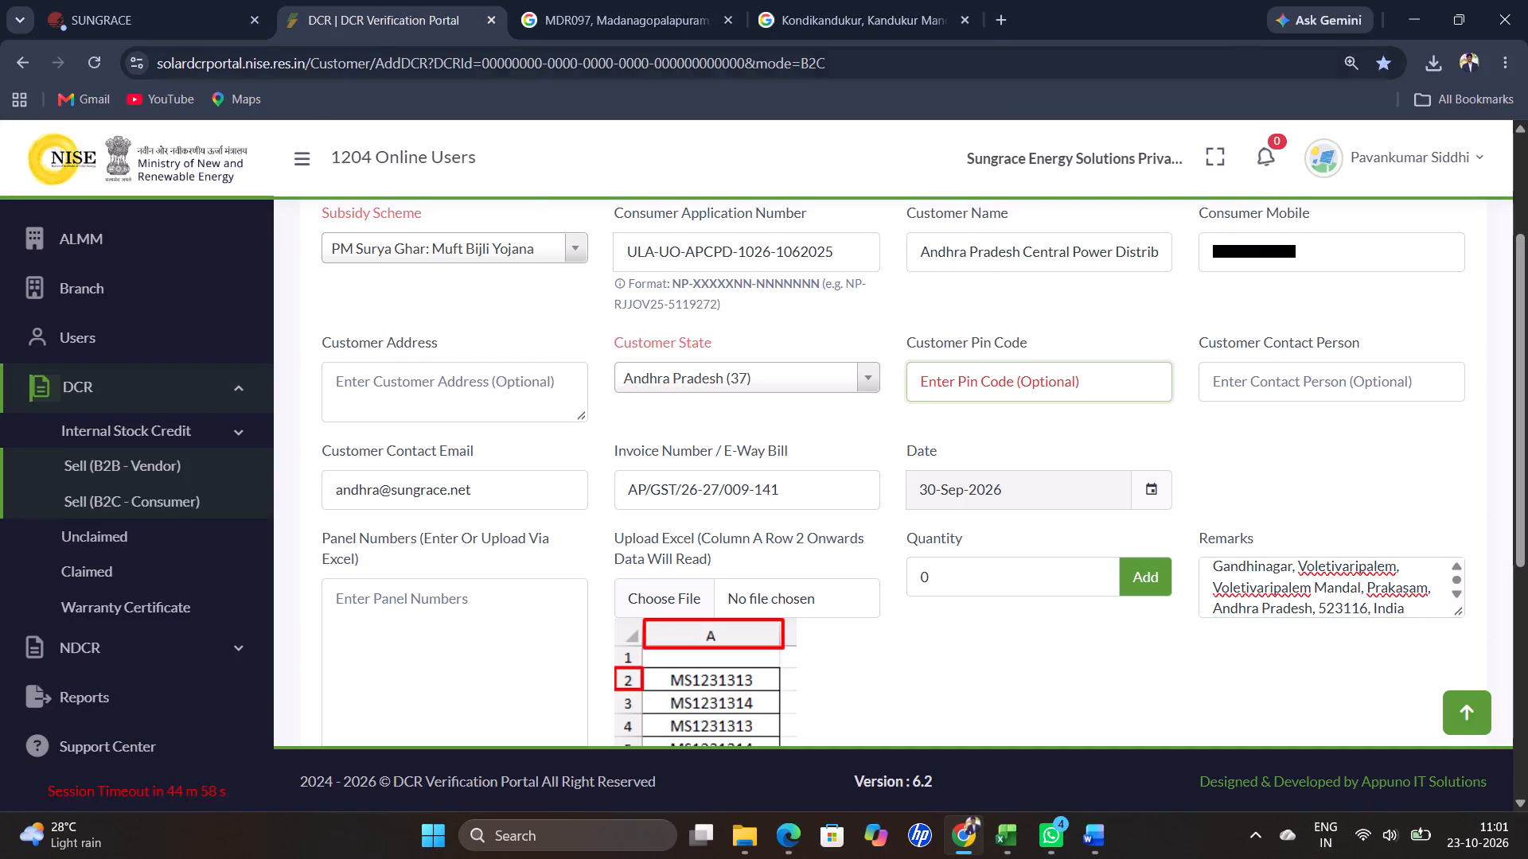
{"action": "left_click", "coordinate": [164, 0]}
{"action": "left_click", "coordinate": [922, 231]}
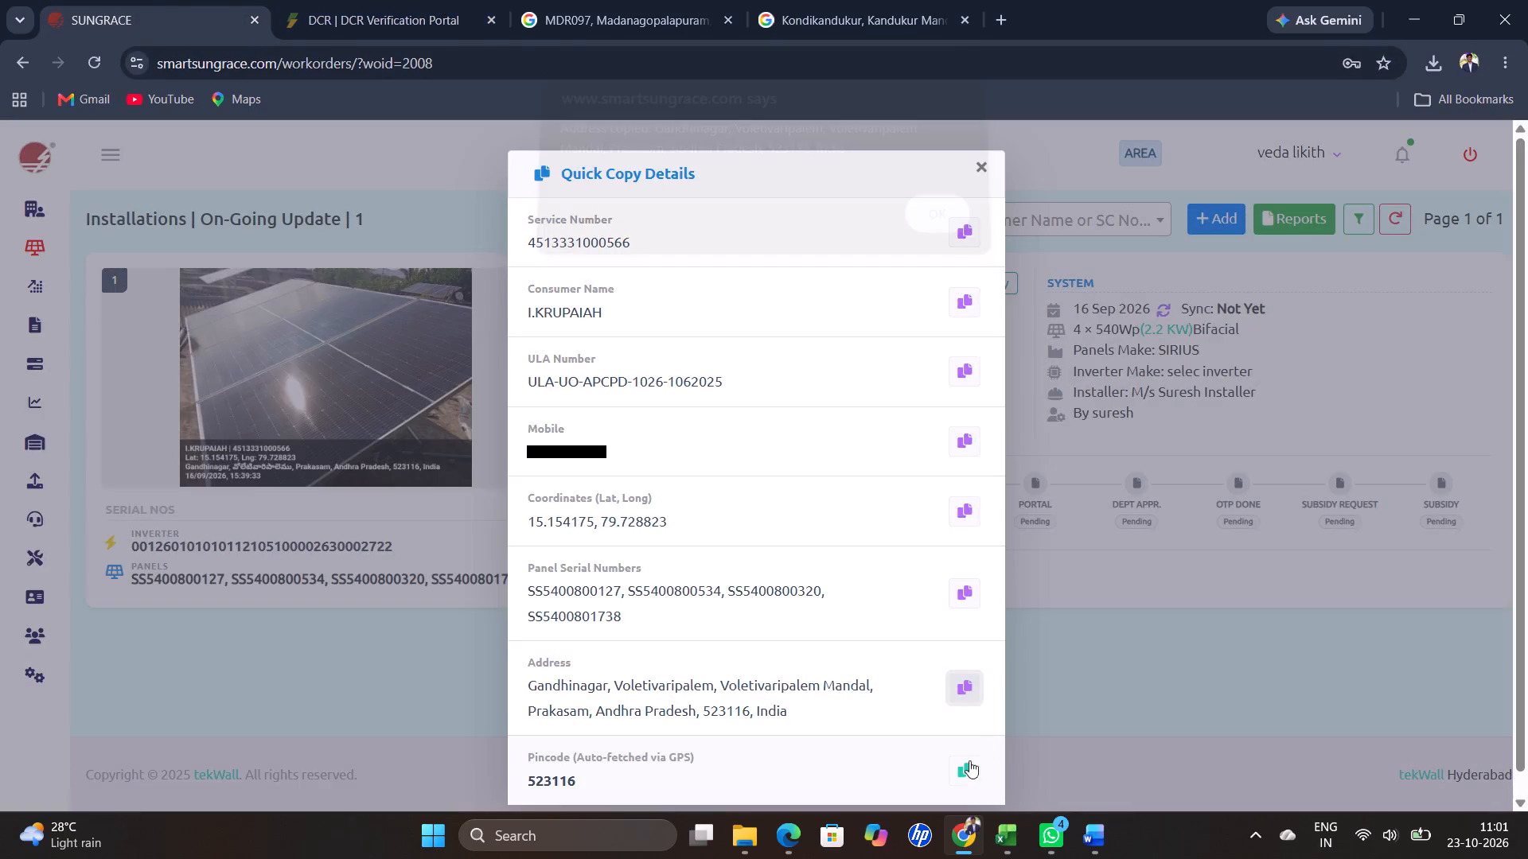
{"action": "left_click", "coordinate": [964, 762]}
{"action": "left_click_drag", "start_coordinate": [439, 0], "coordinate": [424, 41]}
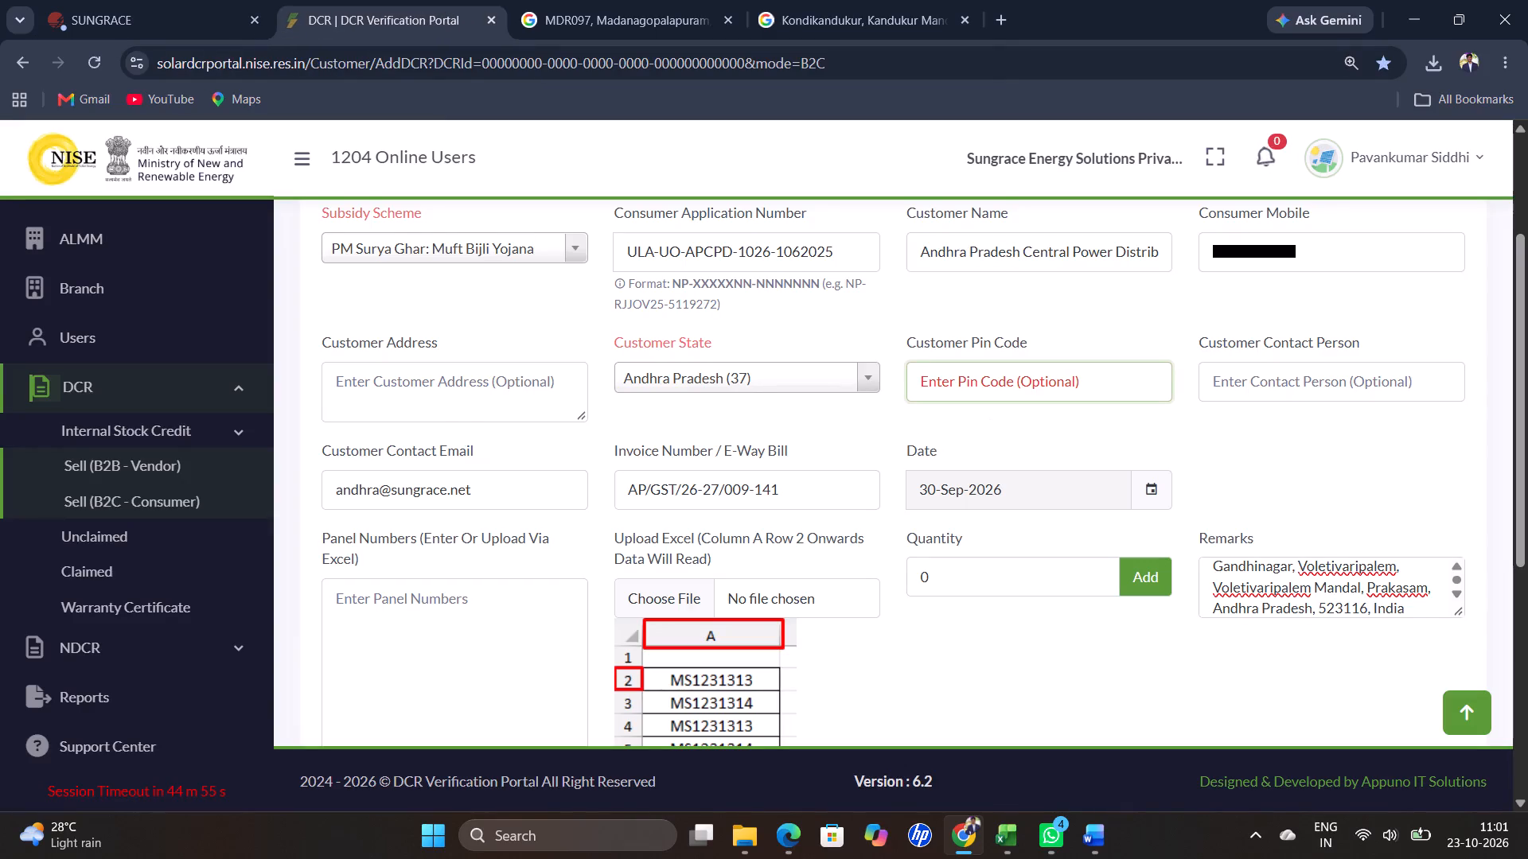
{"action": "key", "text": "ctrl+v"}
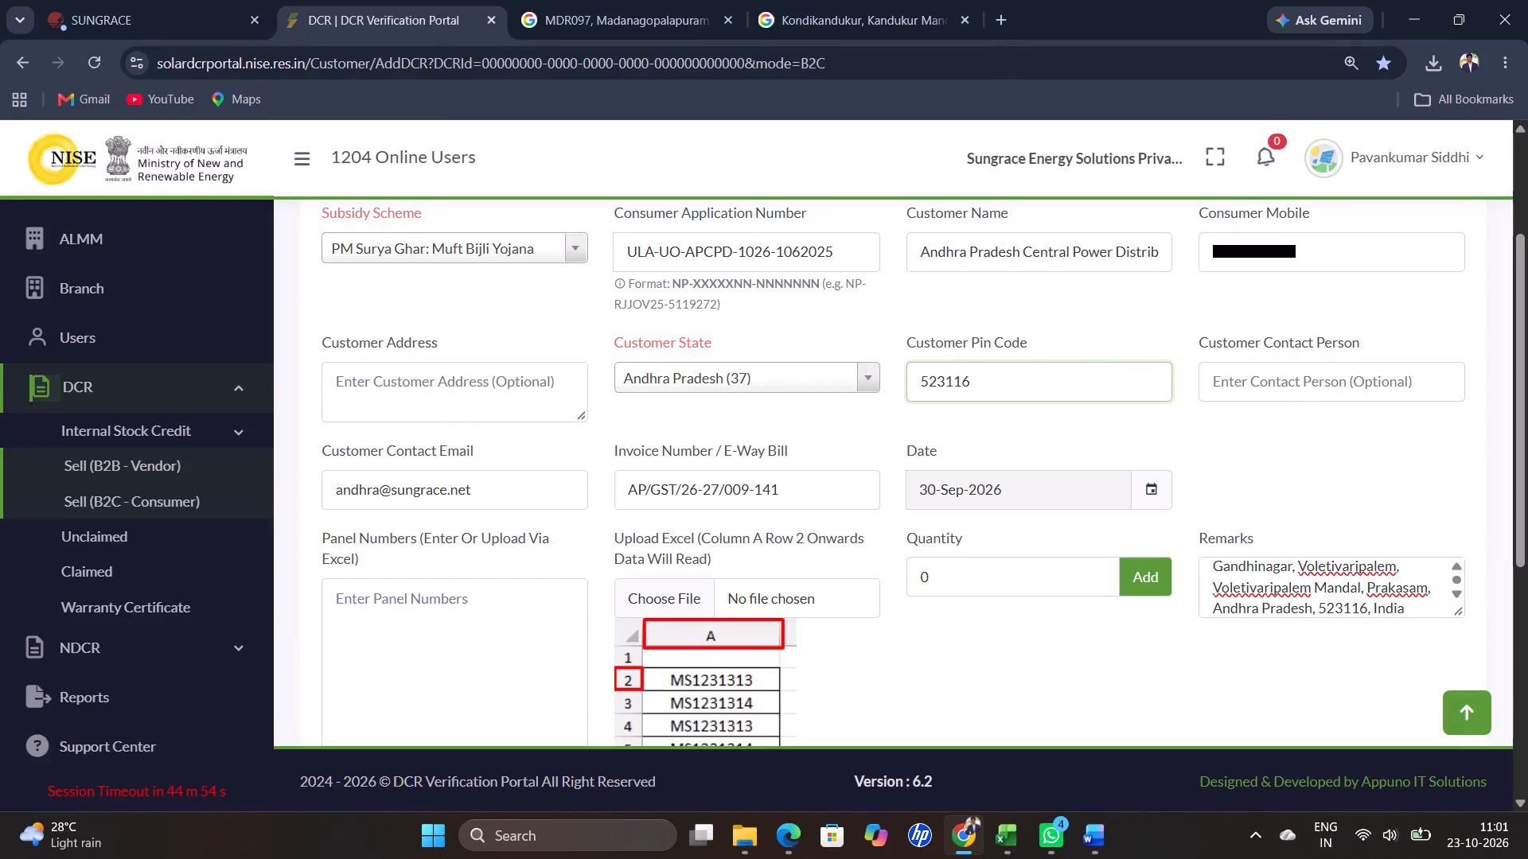
Confirm the completed B2C DCR entry and accept the confirmation.
{"action": "scroll", "coordinate": [977, 395], "scroll_direction": "down", "scroll_amount": 4}
{"action": "left_click", "coordinate": [1368, 463]}
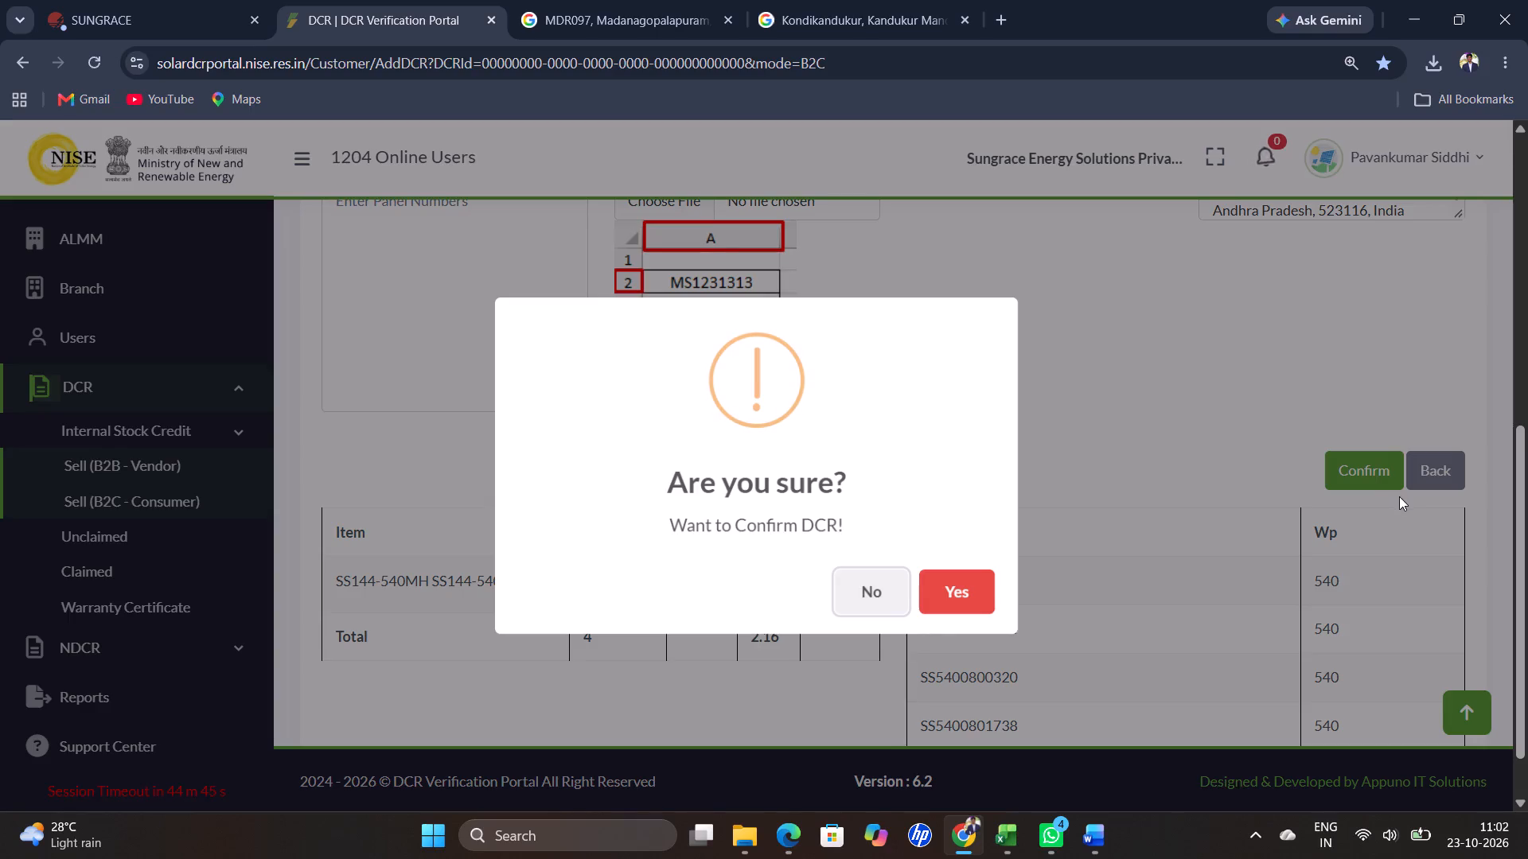
{"action": "left_click", "coordinate": [948, 599]}
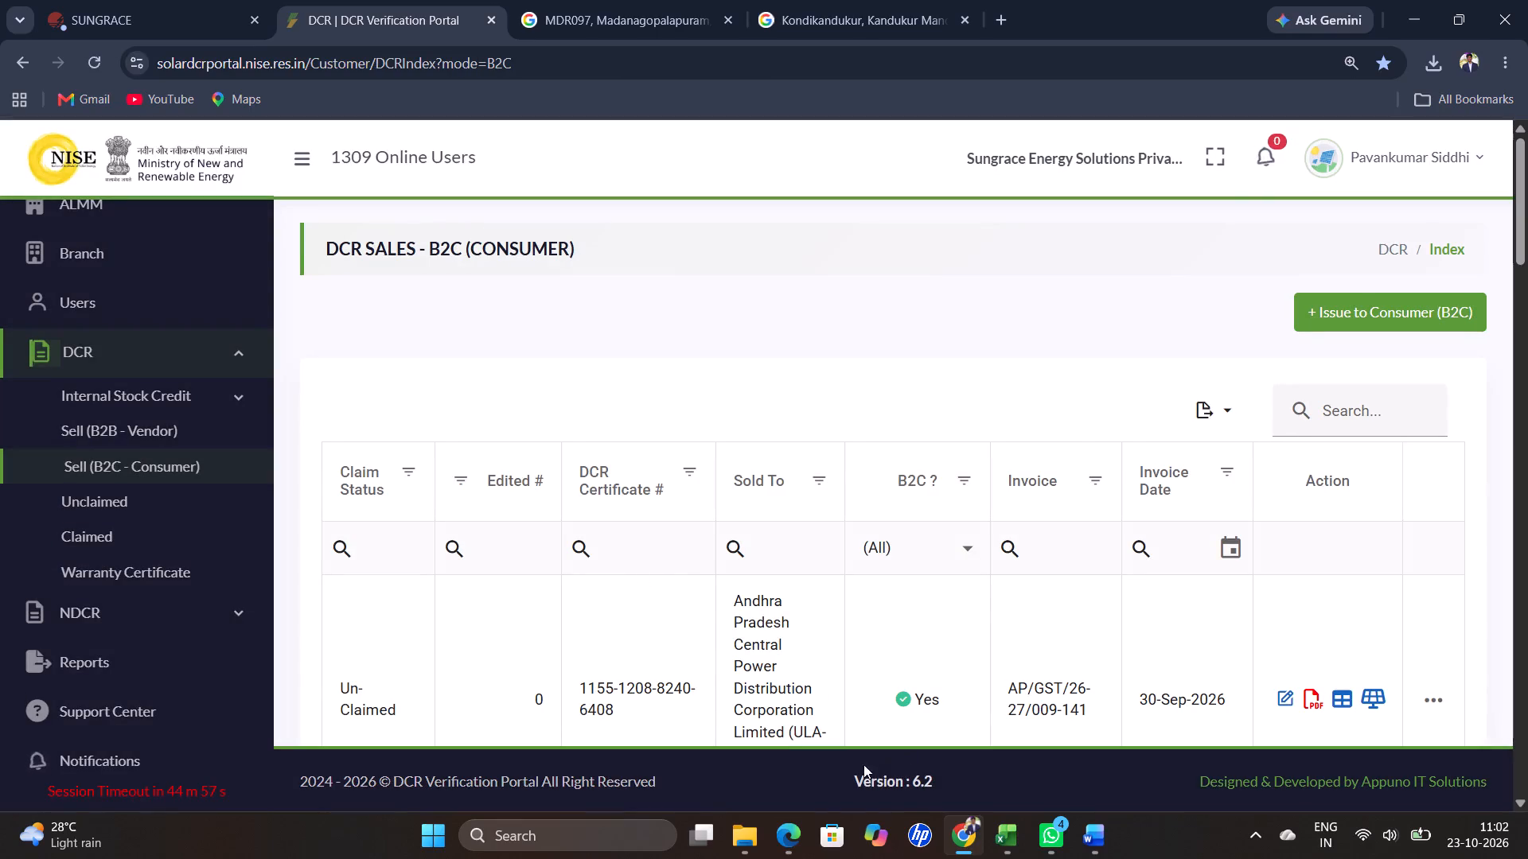
Create a new folder named 141_ inside the DCR009 folder in File Explorer.
{"action": "left_click", "coordinate": [734, 797]}
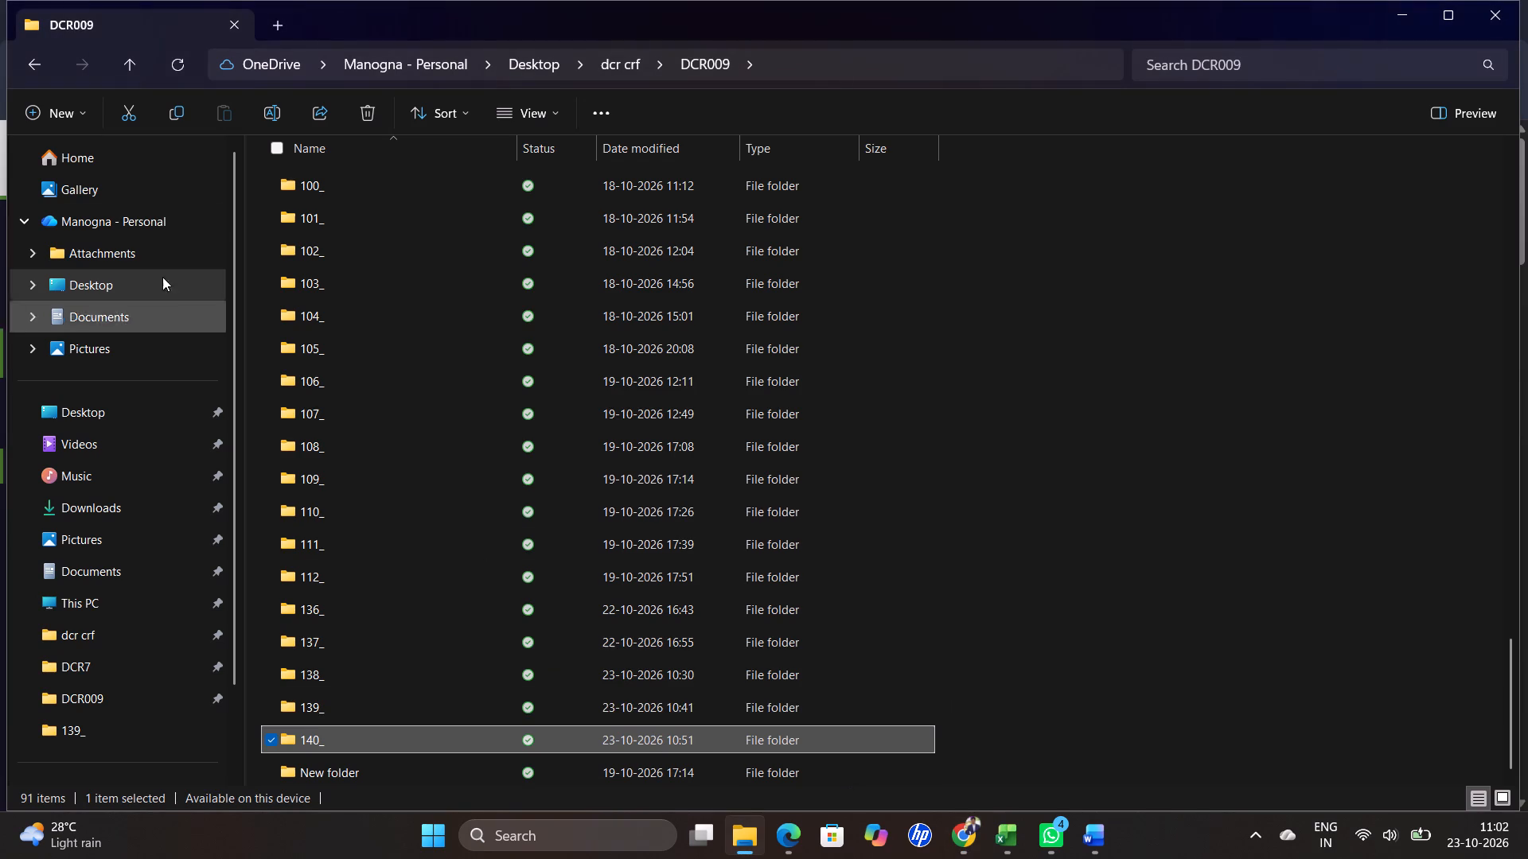
{"action": "left_click", "coordinate": [43, 108]}
{"action": "left_click", "coordinate": [74, 158]}
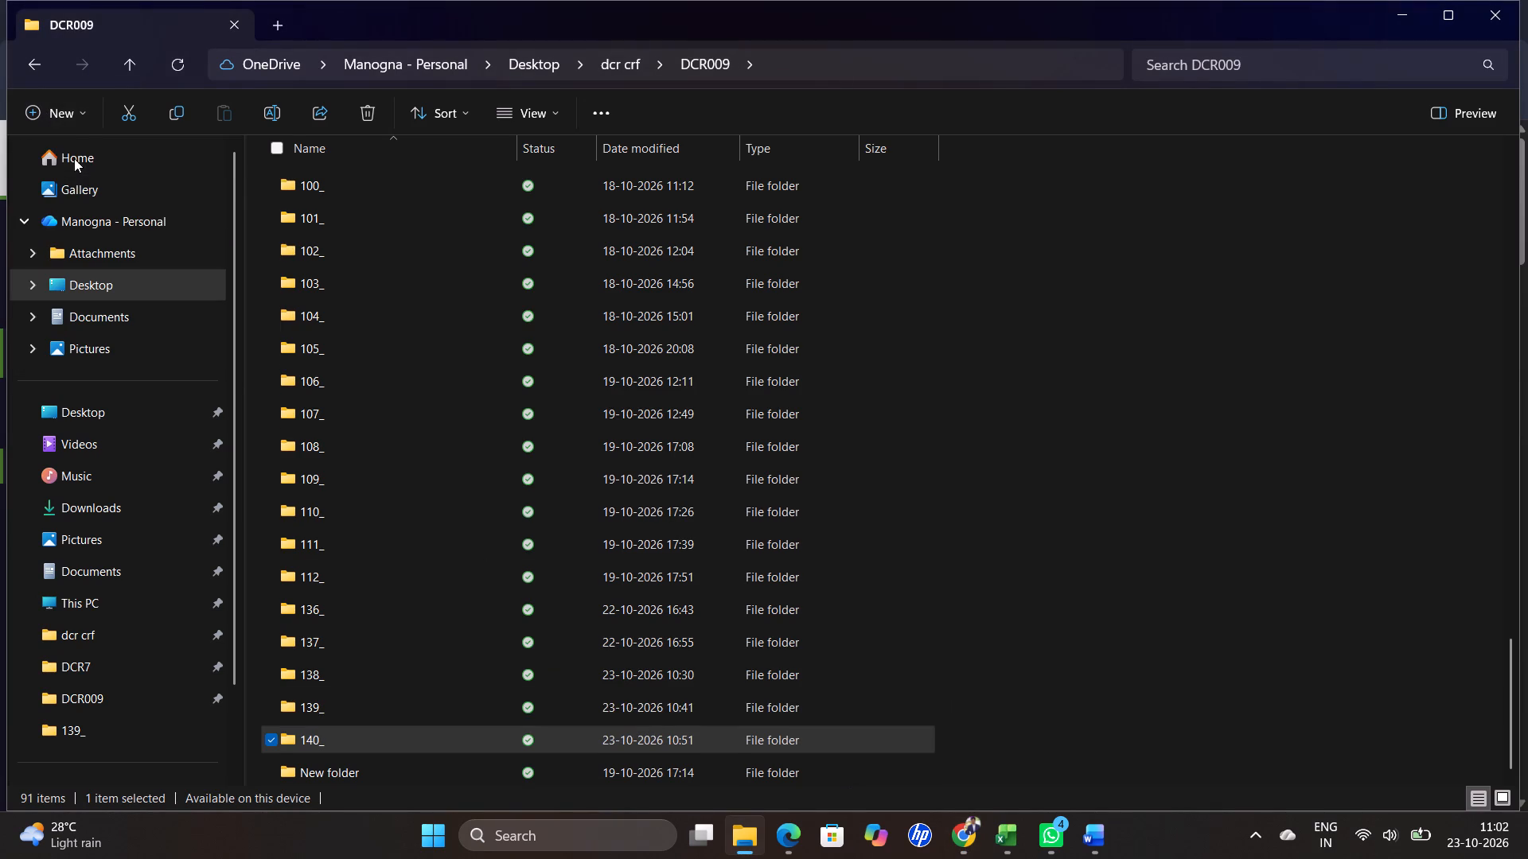
{"action": "type", "text": "141"}
{"action": "key", "text": "shift+underscore"}
{"action": "key", "text": "Return"}
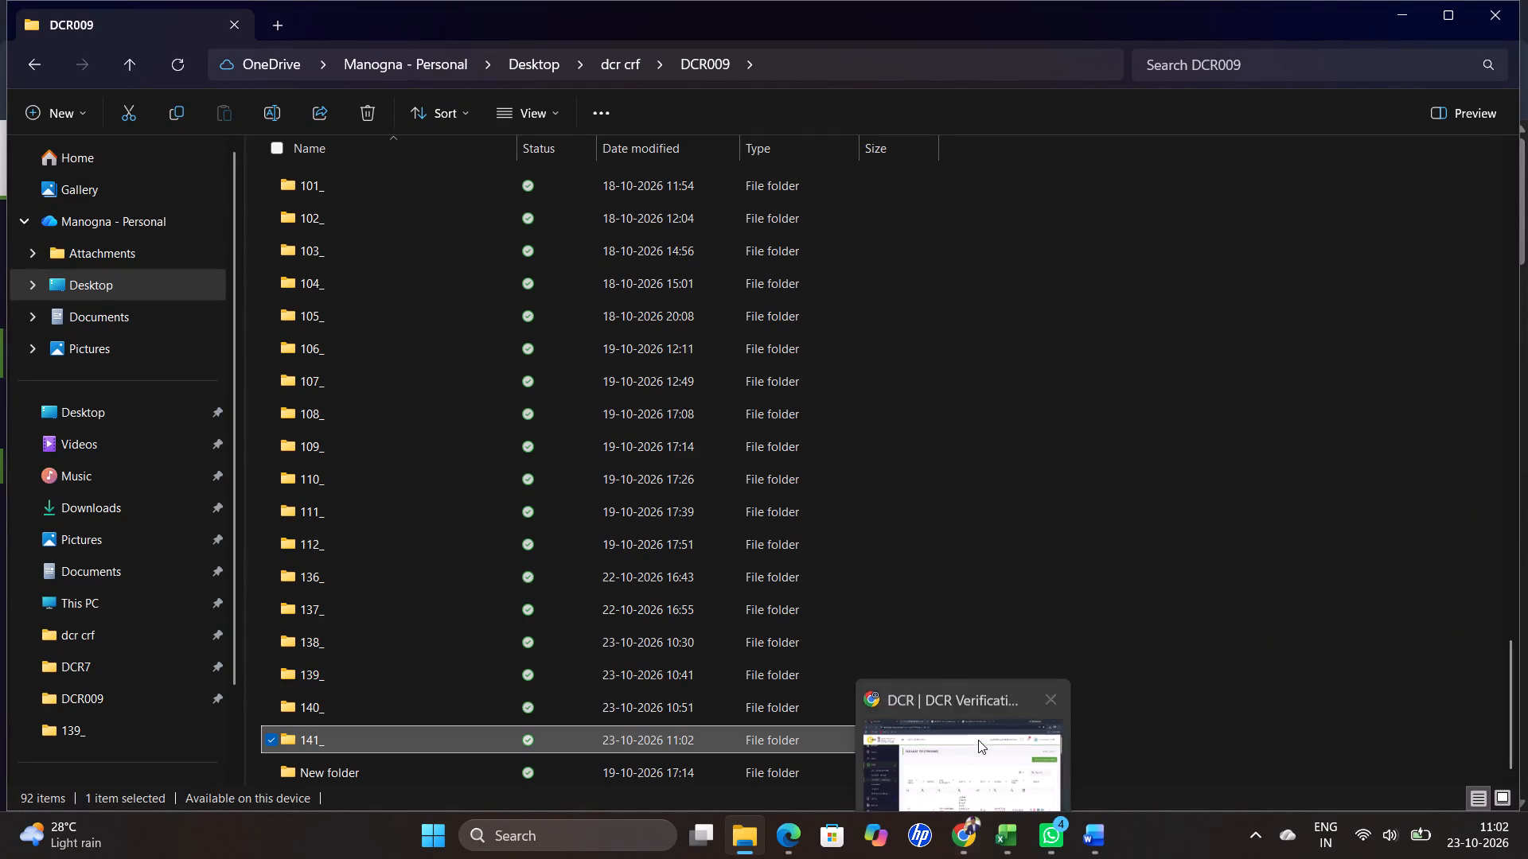
Switch back to the browser and copy the consumer's service number from the SUNGRACE quick copy details.
{"action": "left_click", "coordinate": [982, 718]}
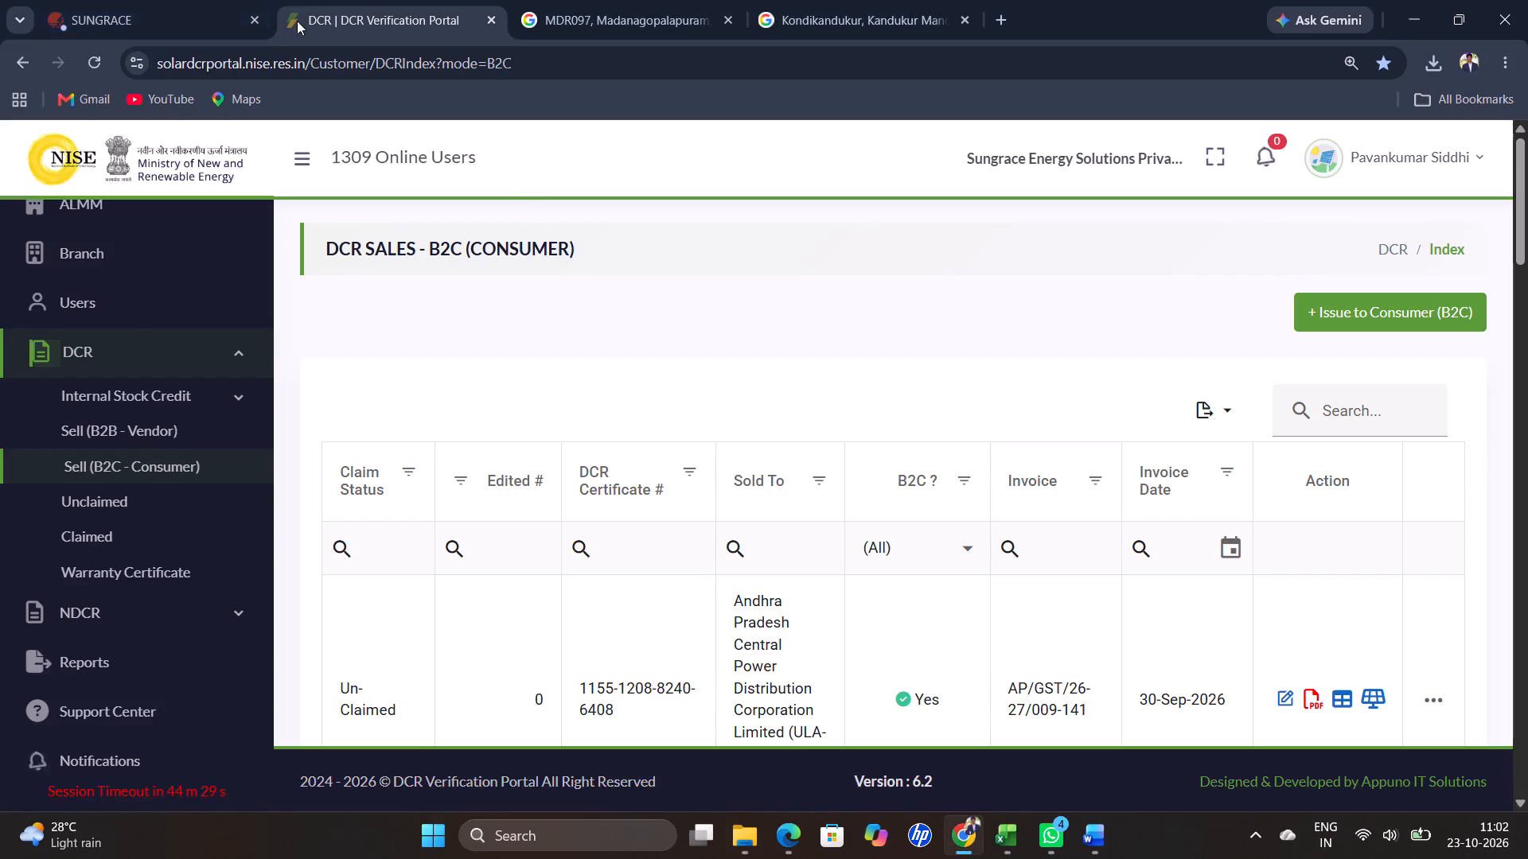
{"action": "left_click_drag", "start_coordinate": [117, 10], "coordinate": [134, 25]}
{"action": "left_click_drag", "start_coordinate": [949, 186], "coordinate": [947, 203]}
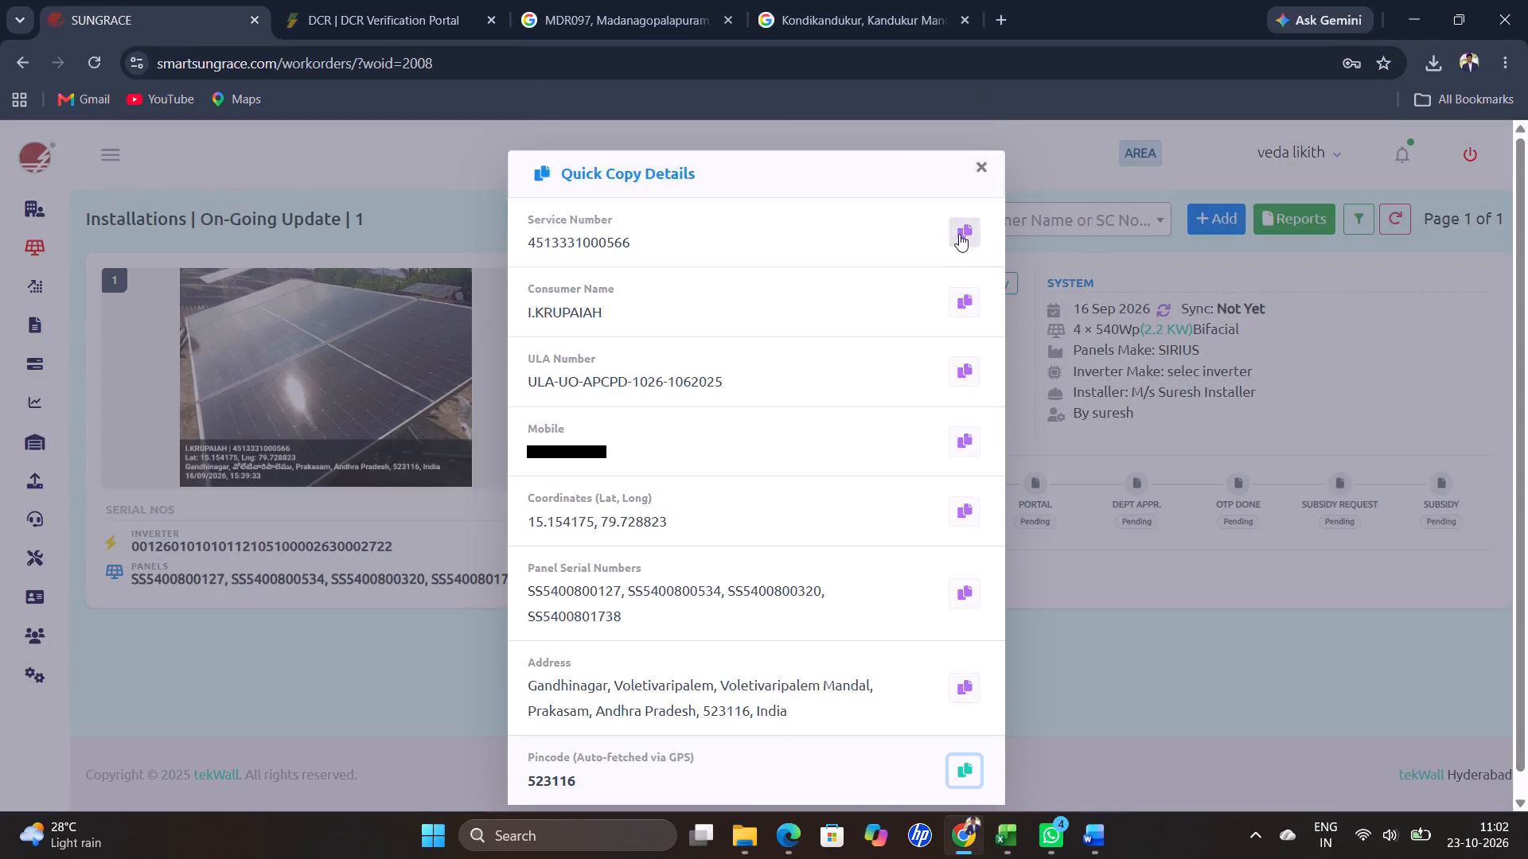
{"action": "left_click", "coordinate": [959, 234]}
Download the new B2C entry's DCR certificate PDF into DCR009's 141_ folder, named with the copied service number followed by -141.
{"action": "left_click", "coordinate": [369, 32]}
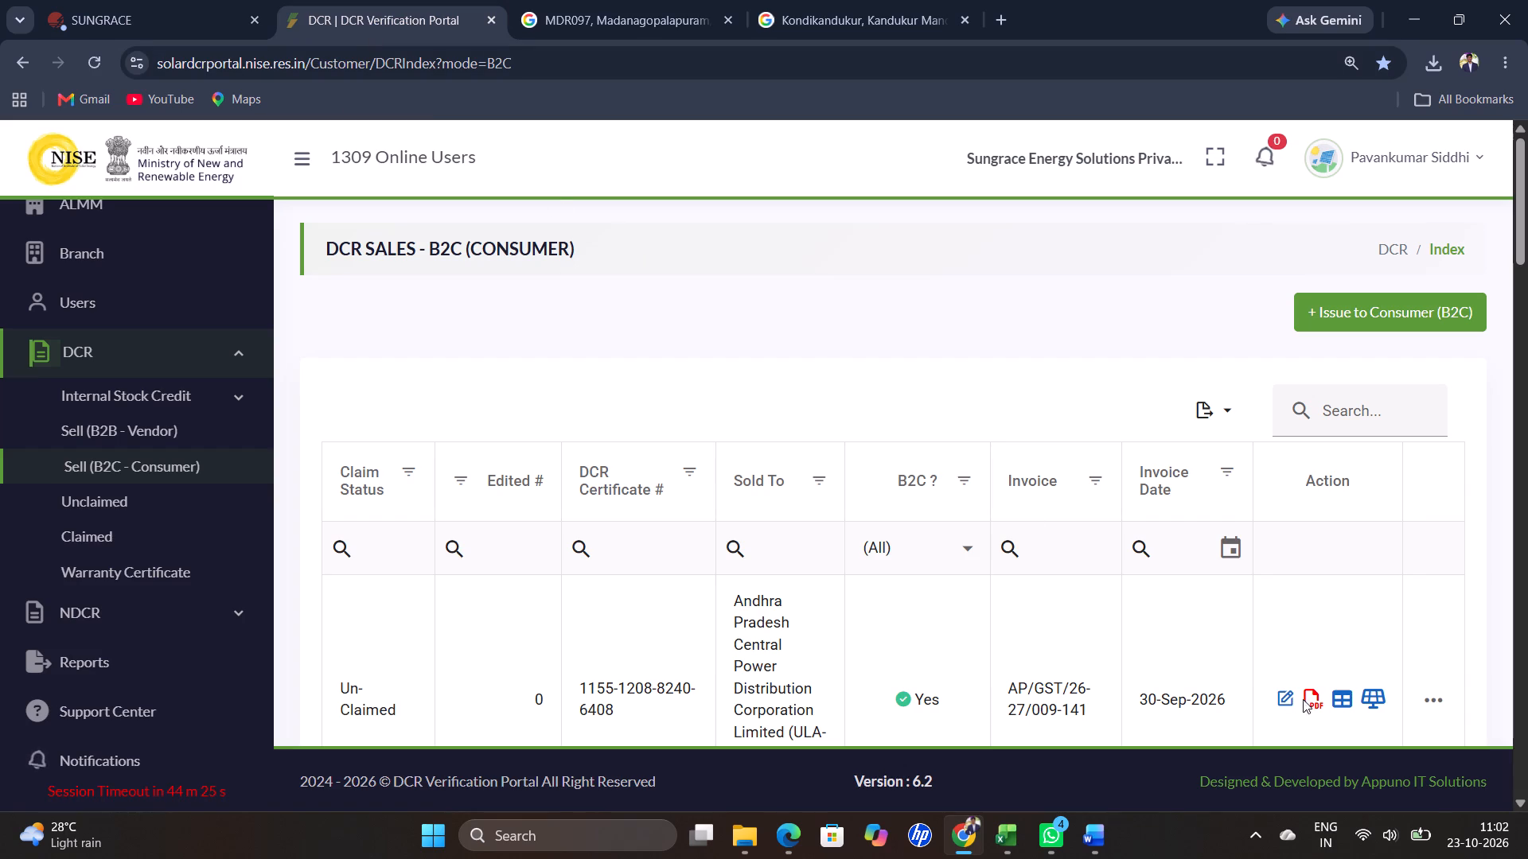
{"action": "left_click", "coordinate": [1308, 702]}
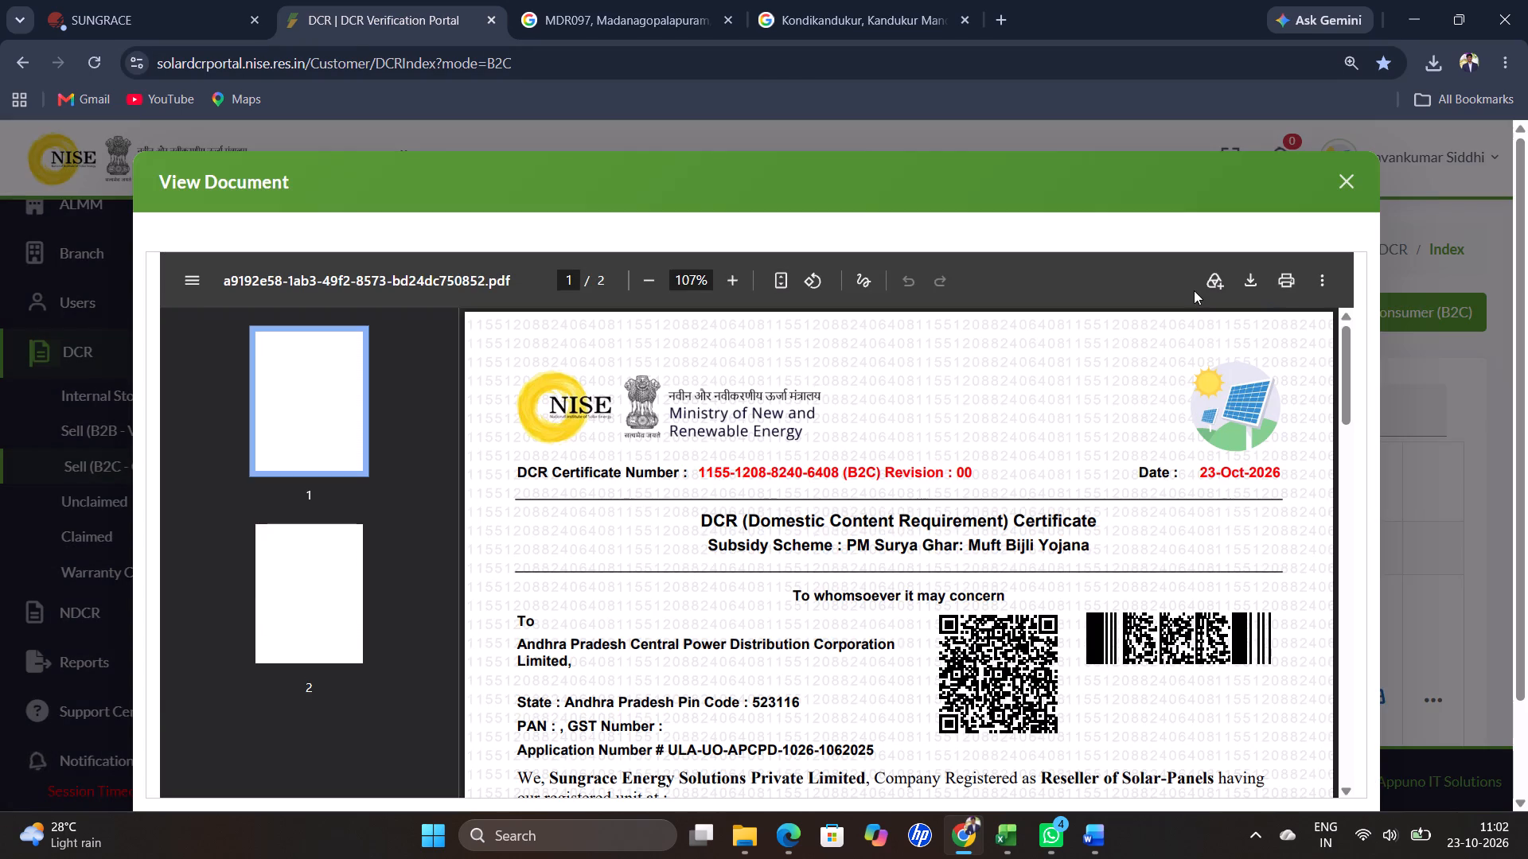
{"action": "left_click", "coordinate": [1251, 276]}
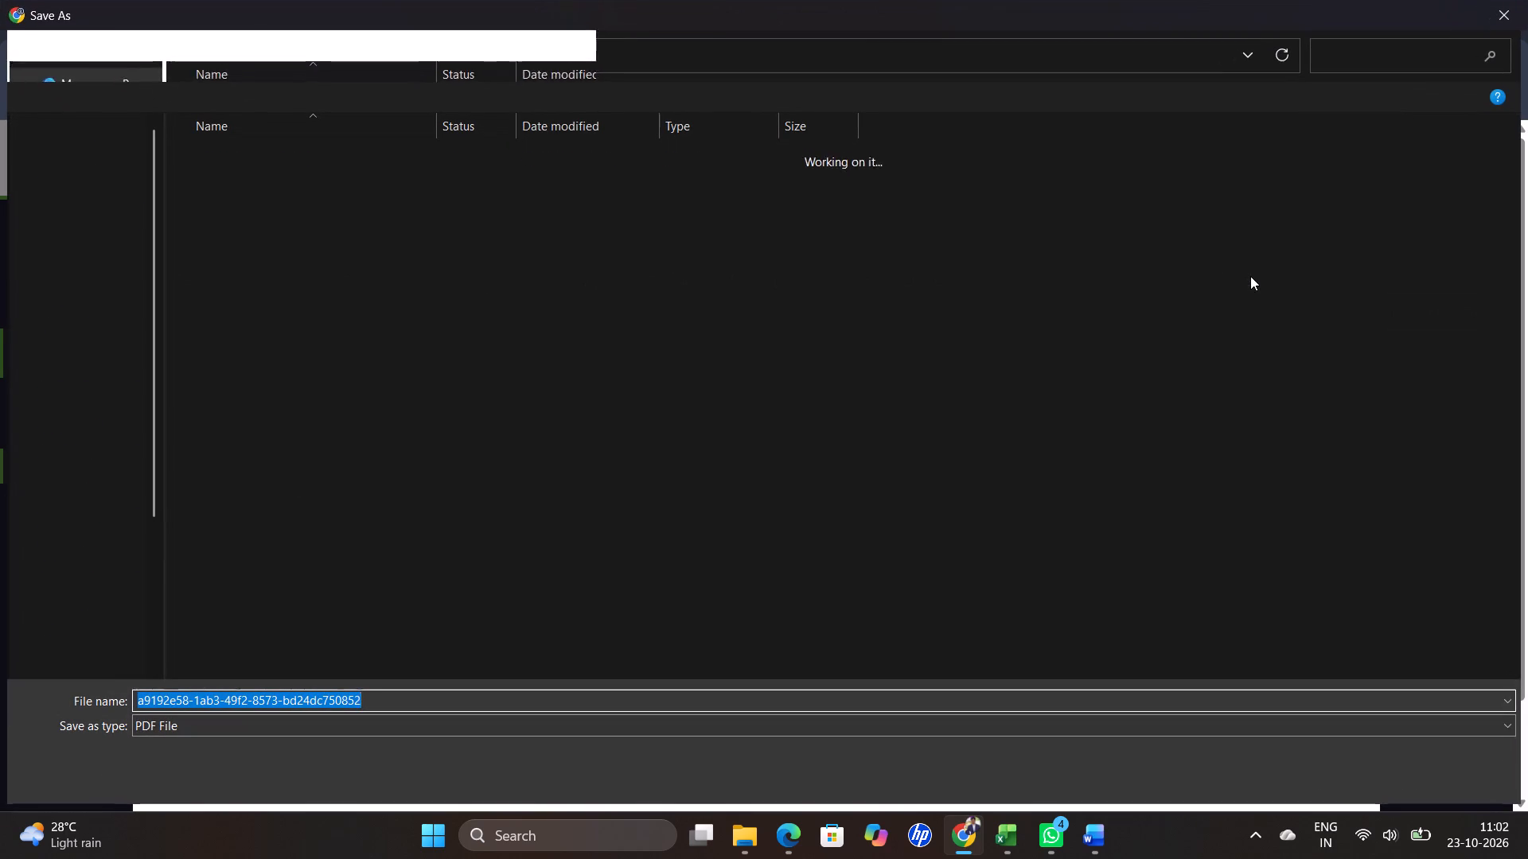
{"action": "key", "text": "ctrl+v"}
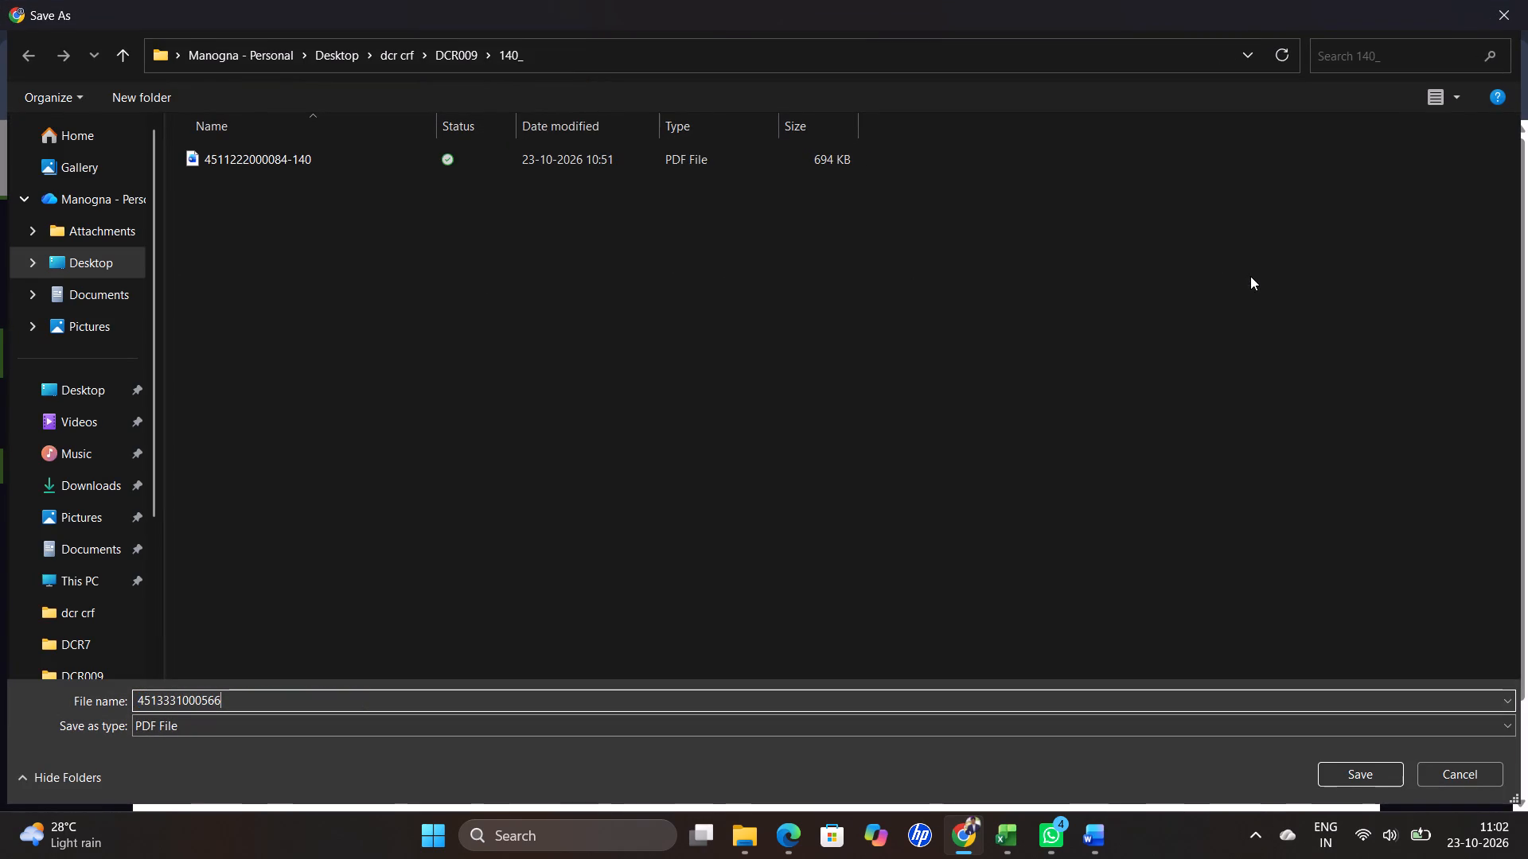
{"action": "type", "text": "-1"}
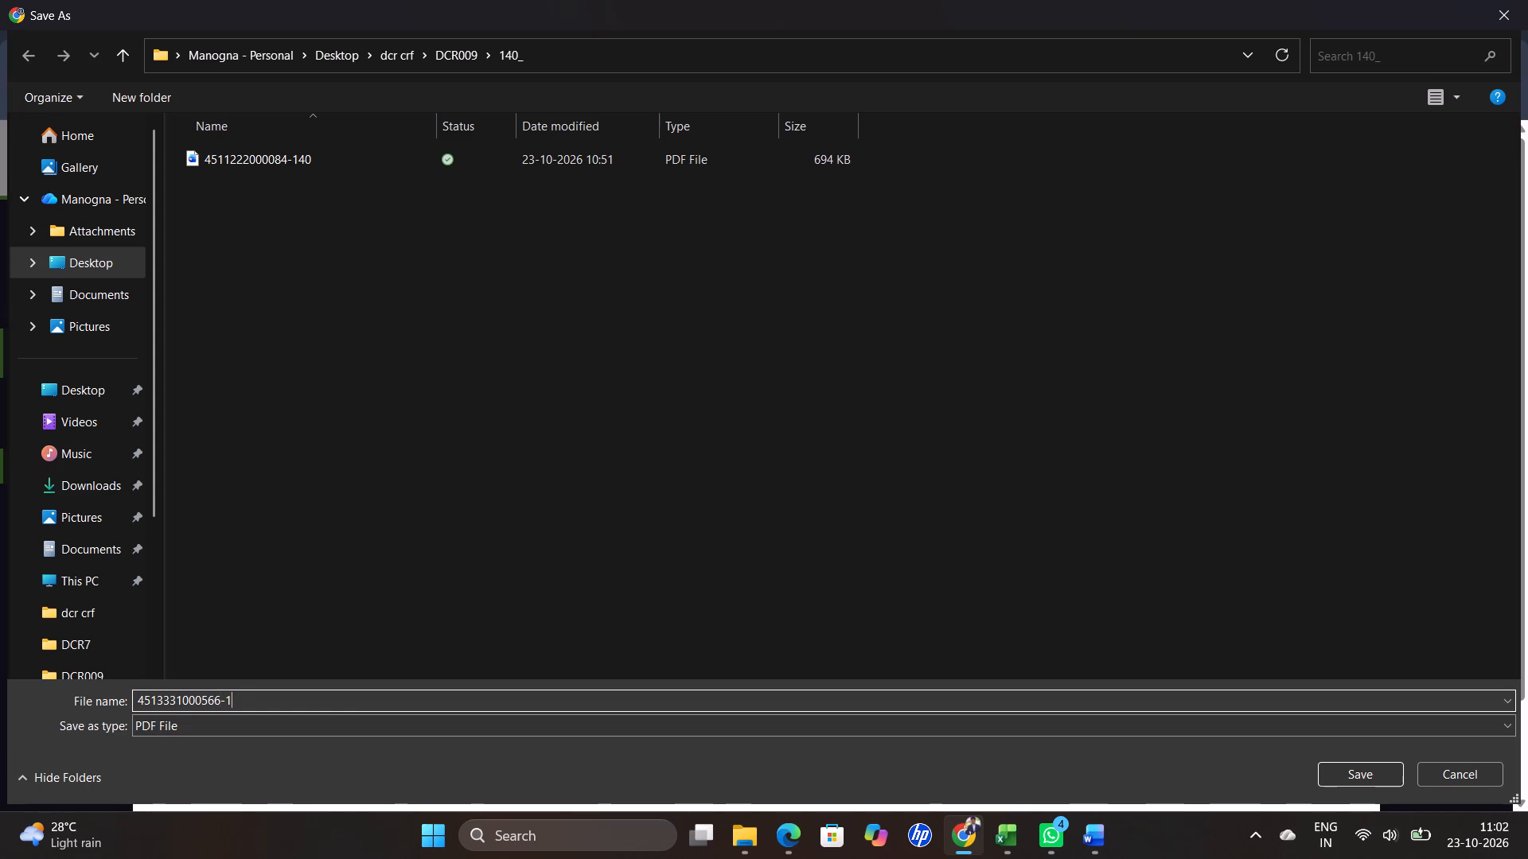
{"action": "type", "text": "41"}
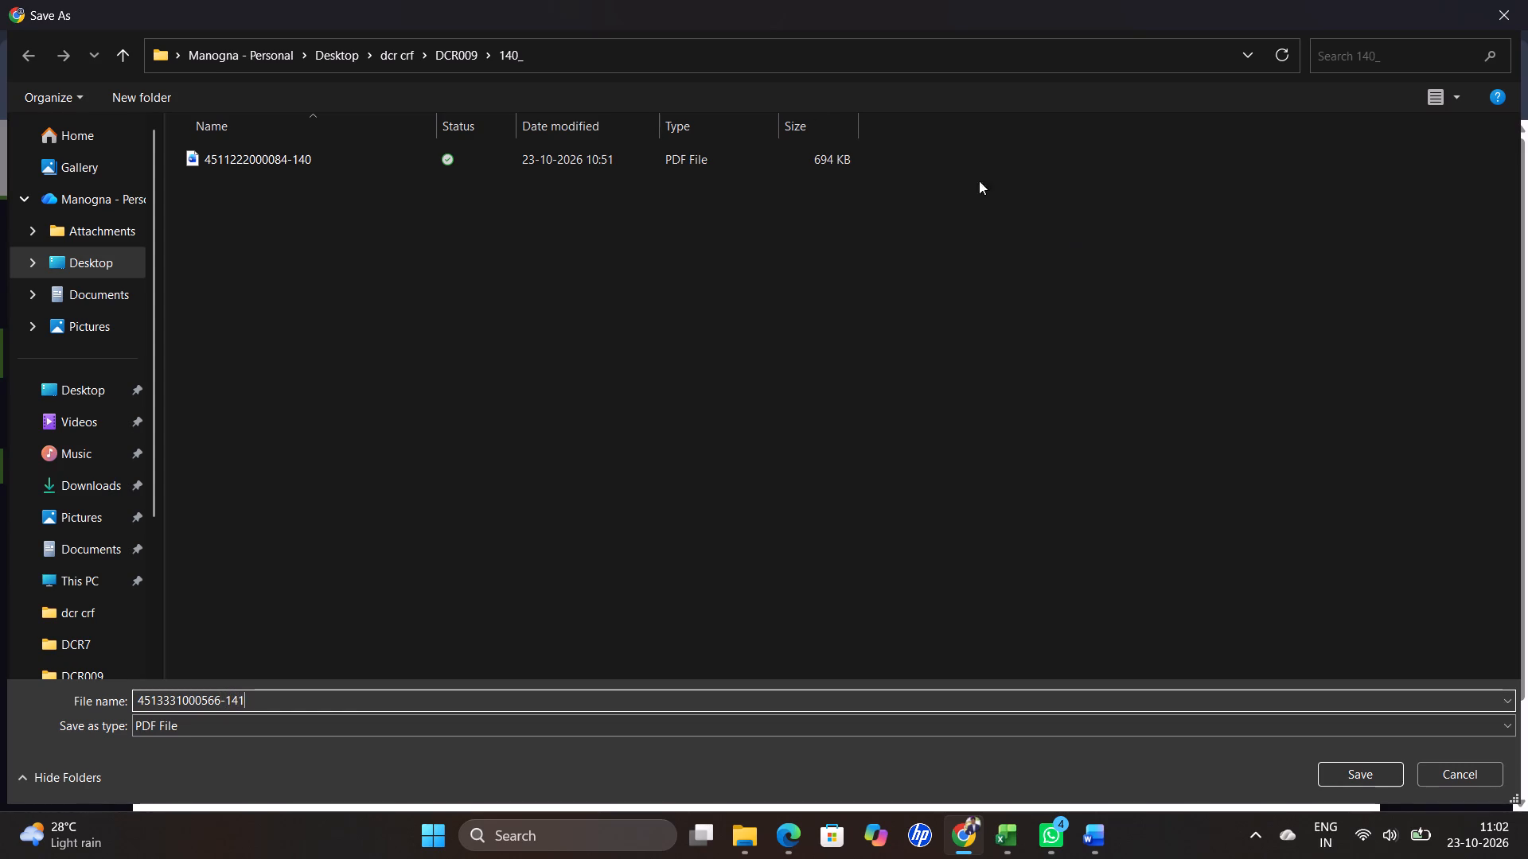
{"action": "left_click", "coordinate": [461, 55]}
{"action": "scroll", "coordinate": [435, 103], "scroll_direction": "down", "scroll_amount": 5}
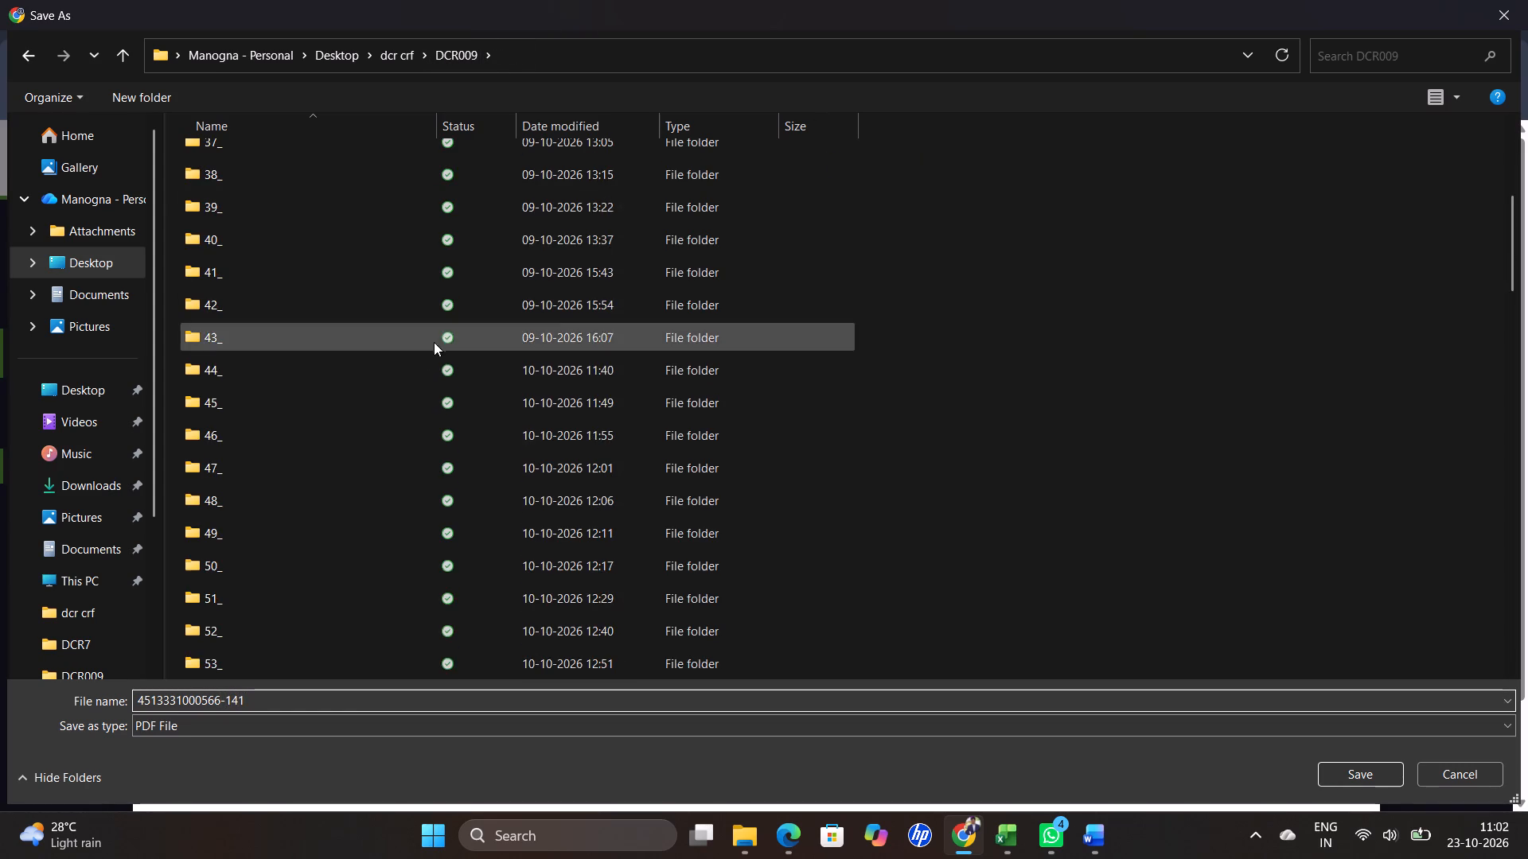
{"action": "scroll", "coordinate": [434, 341], "scroll_direction": "down", "scroll_amount": 6}
{"action": "scroll", "coordinate": [478, 439], "scroll_direction": "down", "scroll_amount": 9}
{"action": "scroll", "coordinate": [406, 427], "scroll_direction": "down", "scroll_amount": 5}
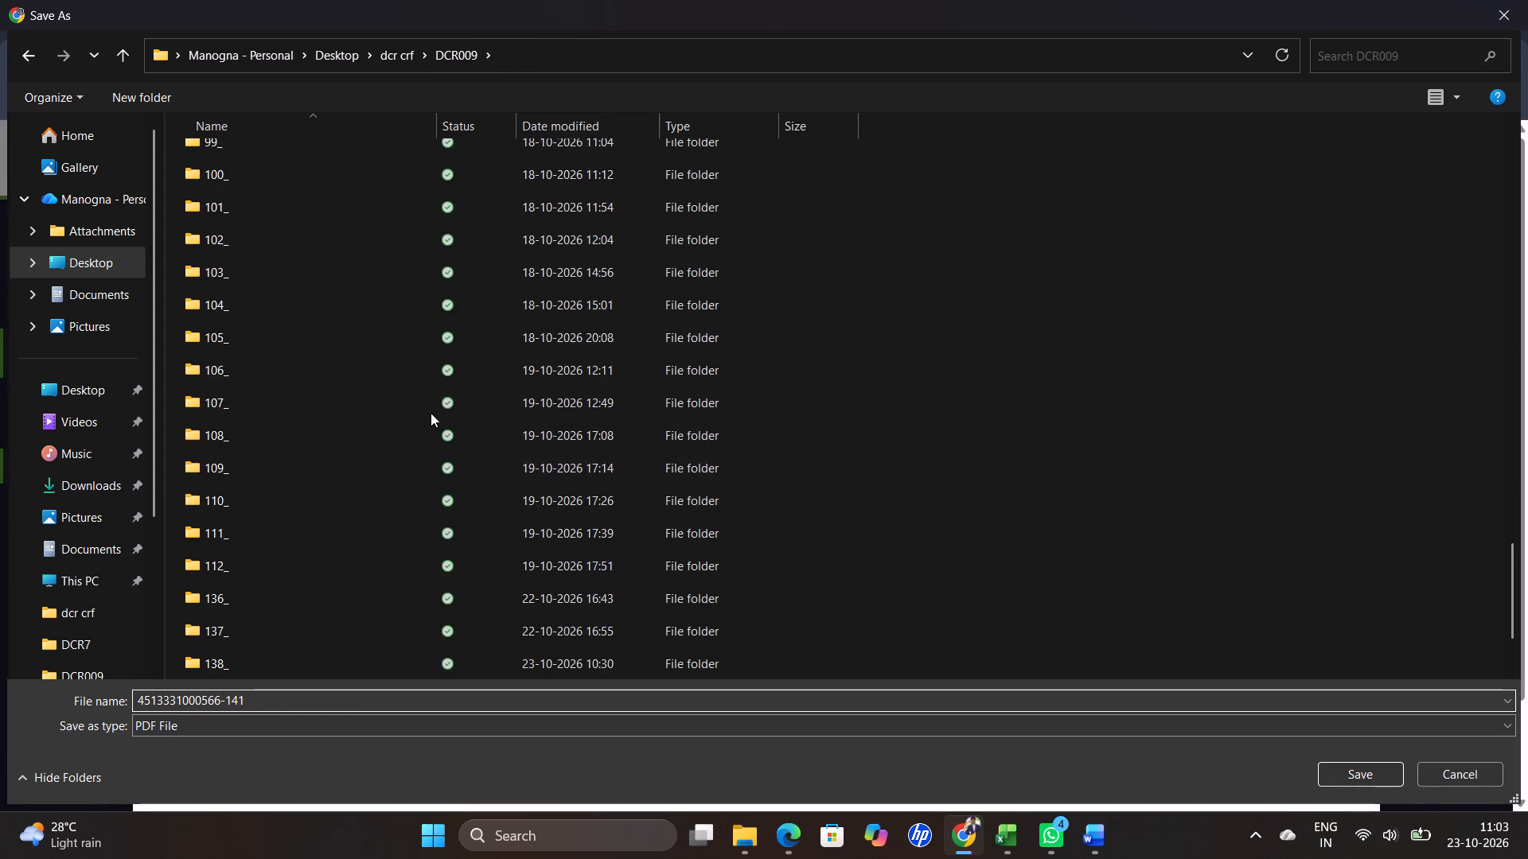
{"action": "scroll", "coordinate": [432, 412], "scroll_direction": "down", "scroll_amount": 5}
{"action": "scroll", "coordinate": [397, 500], "scroll_direction": "down", "scroll_amount": 3}
{"action": "double_click", "coordinate": [388, 628]}
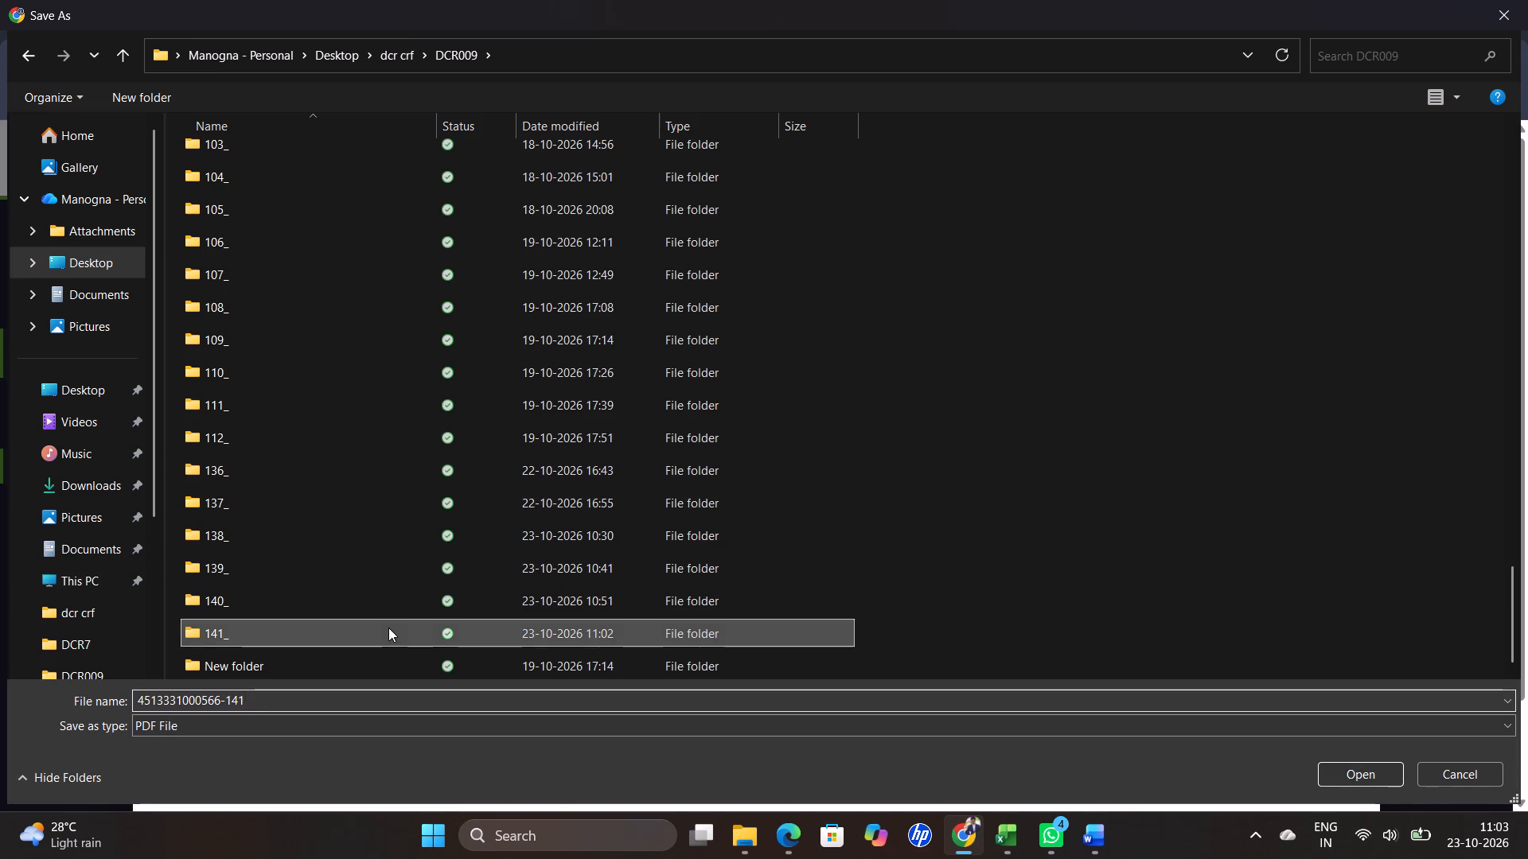
{"action": "left_click", "coordinate": [1351, 769]}
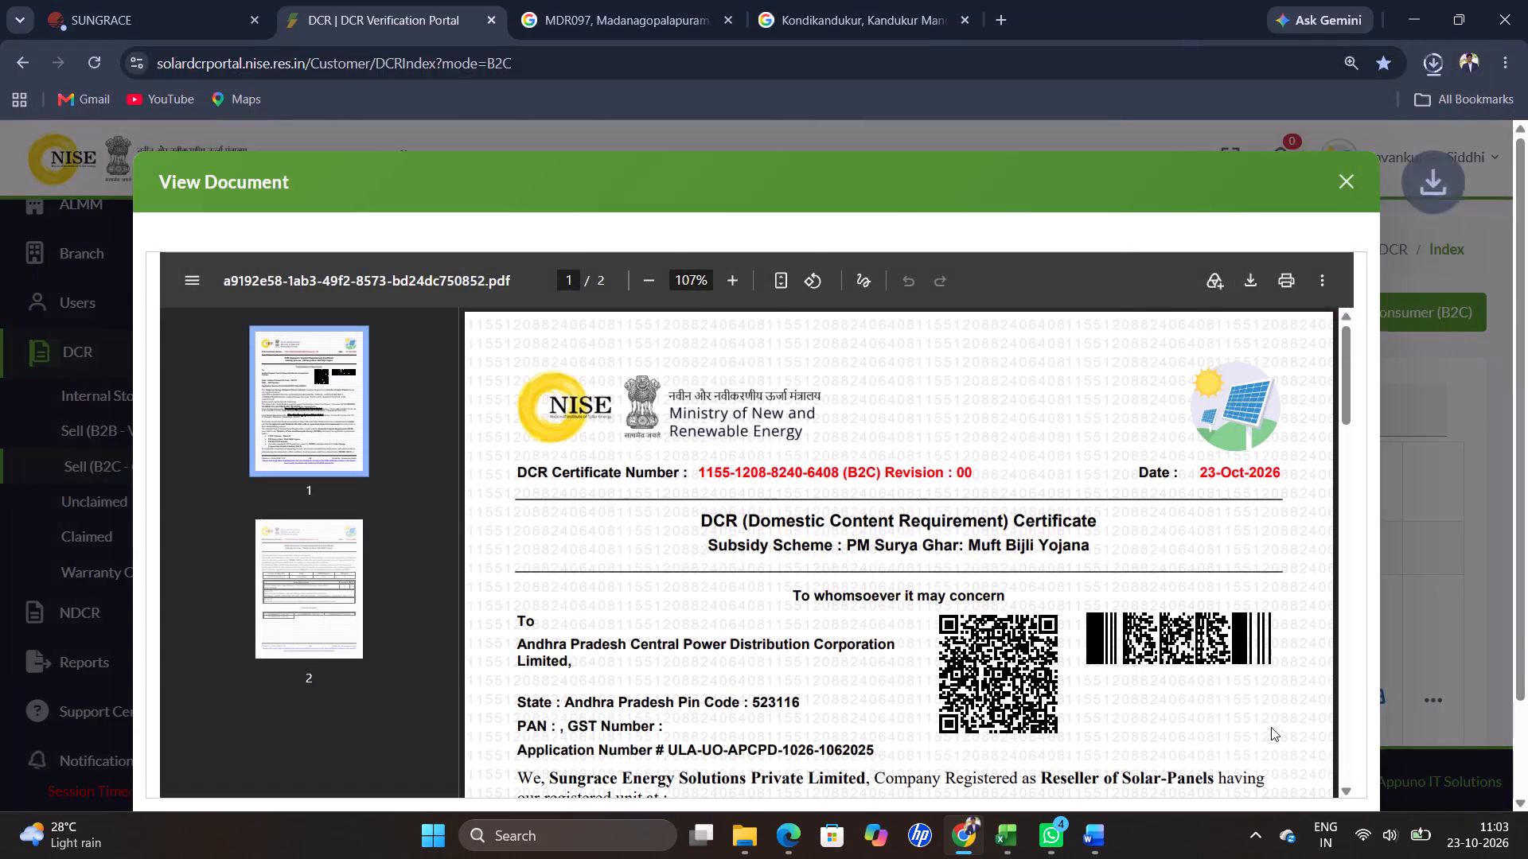
In SUNGRACE, open this installation's update form, attach the certificate PDF from folder 141_ as the DCR upload, and submit it.
{"action": "left_click_drag", "start_coordinate": [105, 0], "coordinate": [122, 8]}
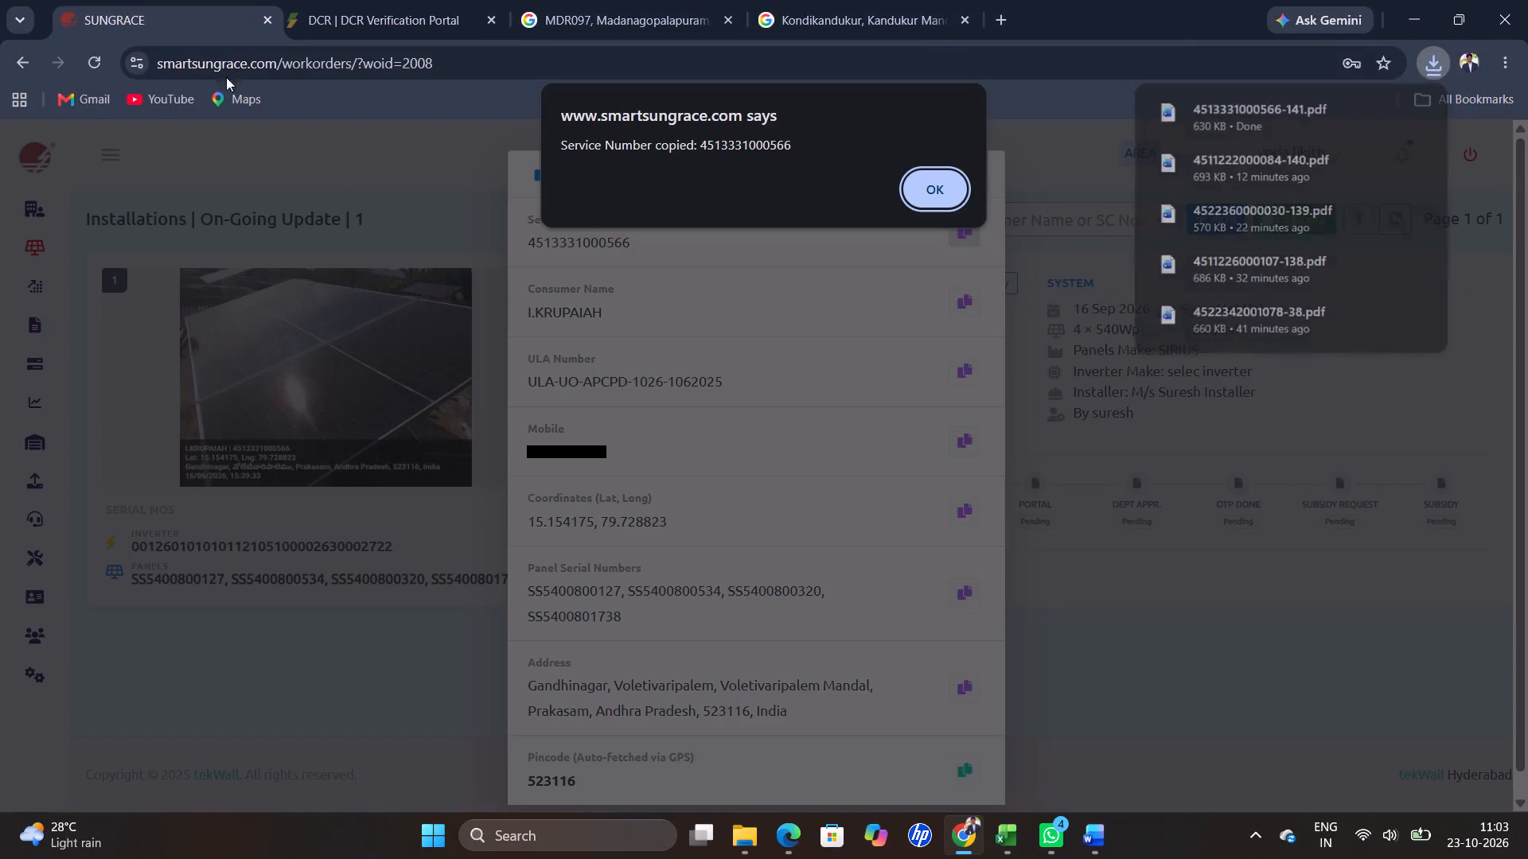
{"action": "left_click", "coordinate": [947, 194]}
{"action": "left_click", "coordinate": [978, 172]}
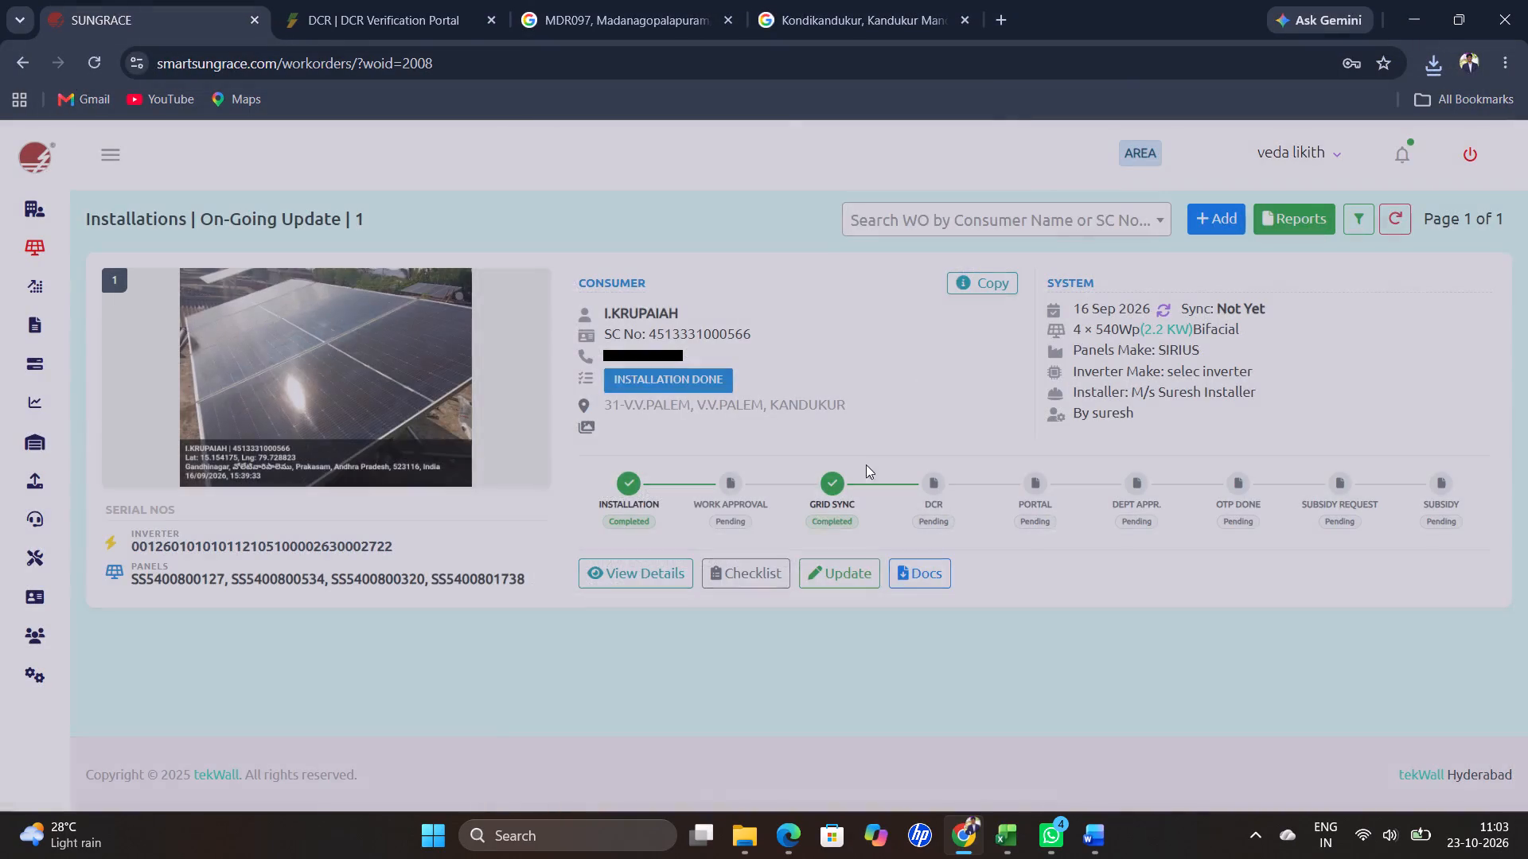
{"action": "left_click", "coordinate": [815, 567]}
{"action": "left_click", "coordinate": [683, 513]}
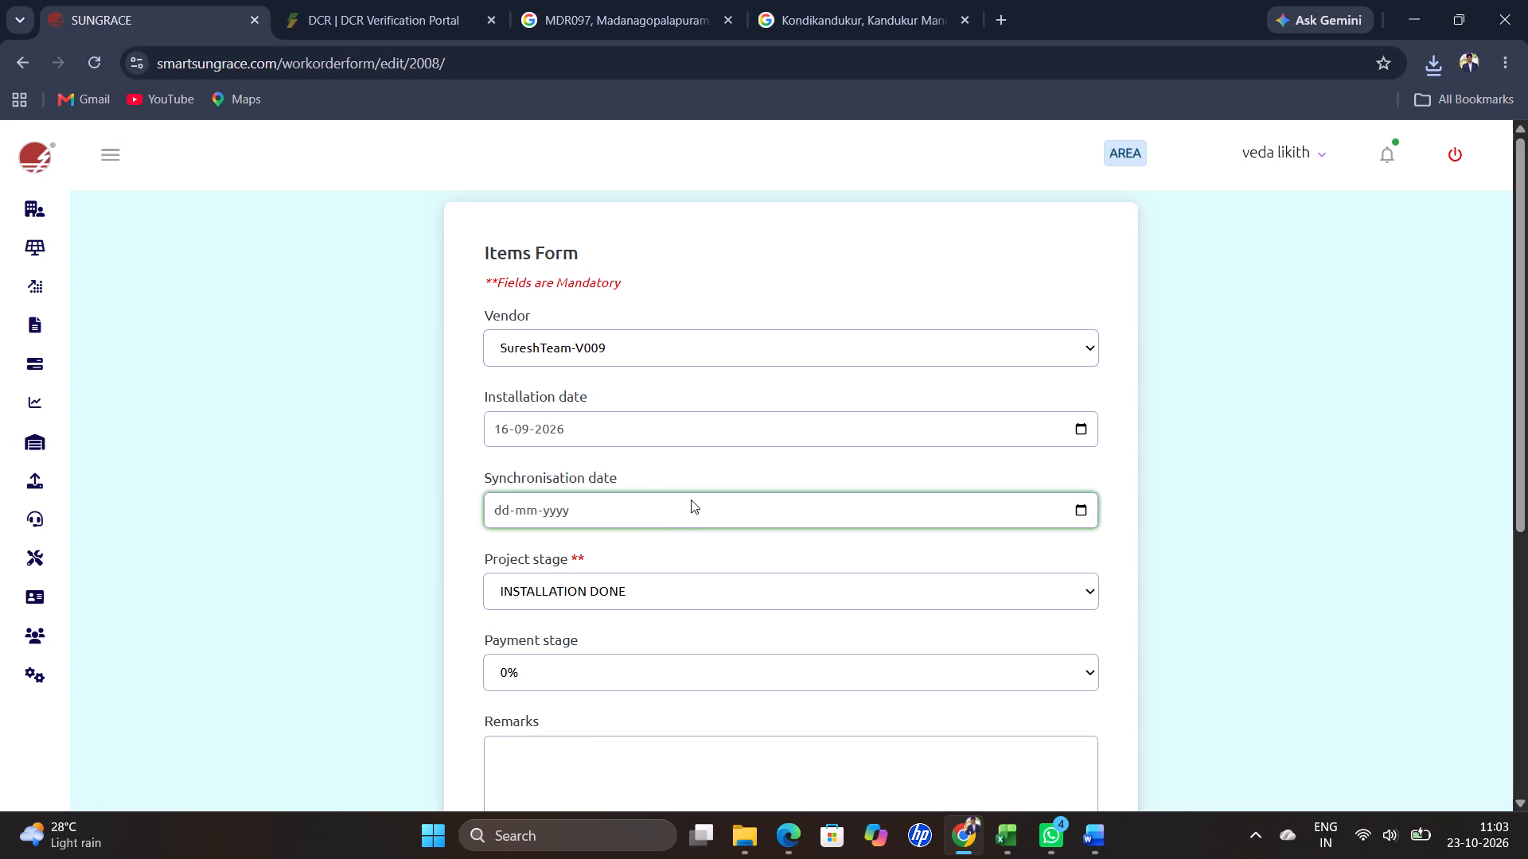
{"action": "scroll", "coordinate": [691, 499], "scroll_direction": "down", "scroll_amount": 6}
{"action": "left_click", "coordinate": [531, 496]}
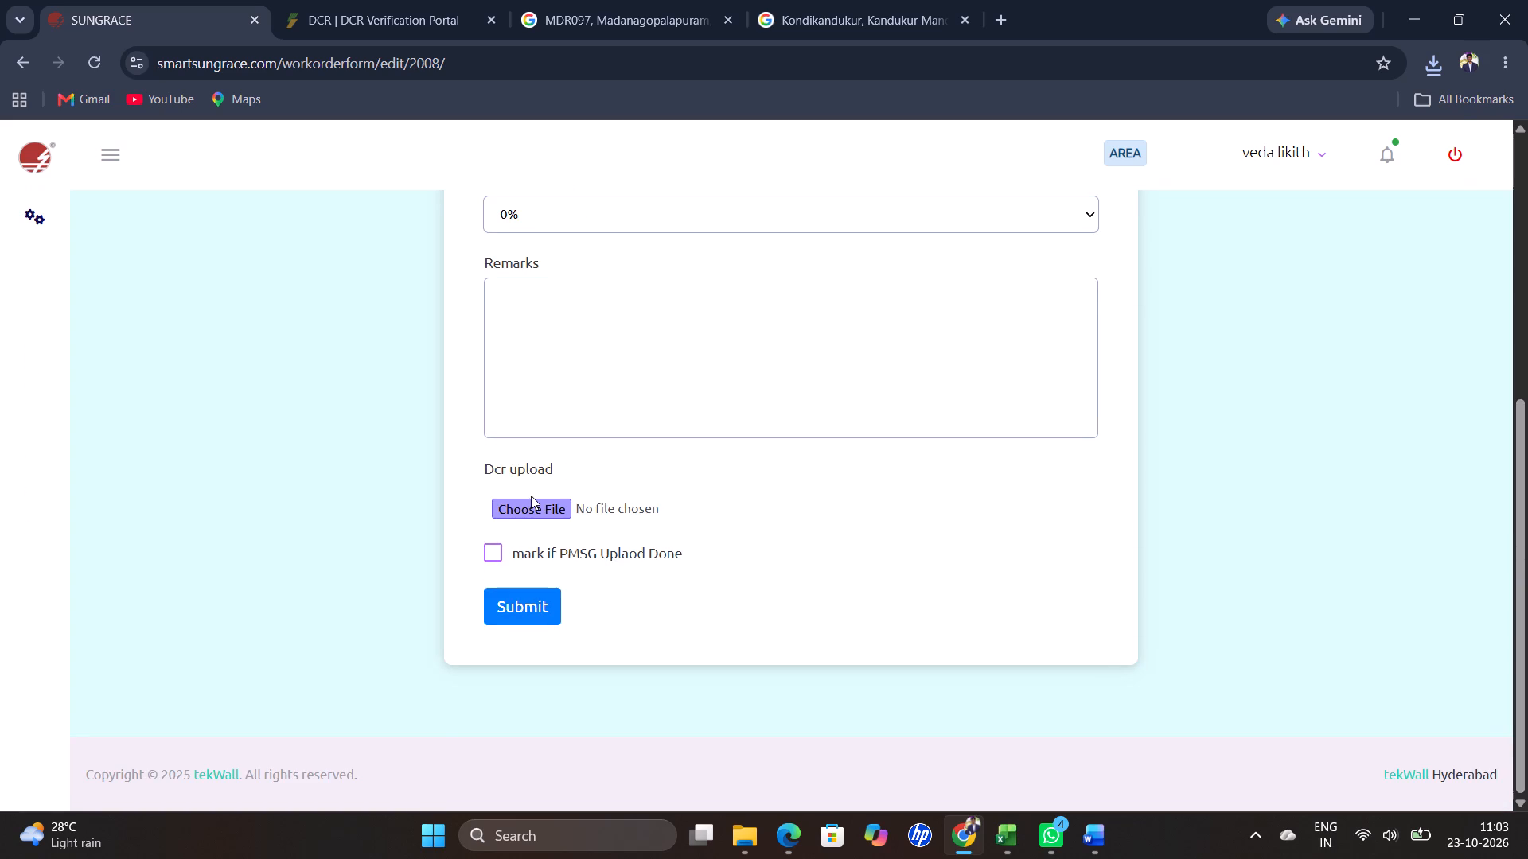
{"action": "left_click", "coordinate": [459, 53]}
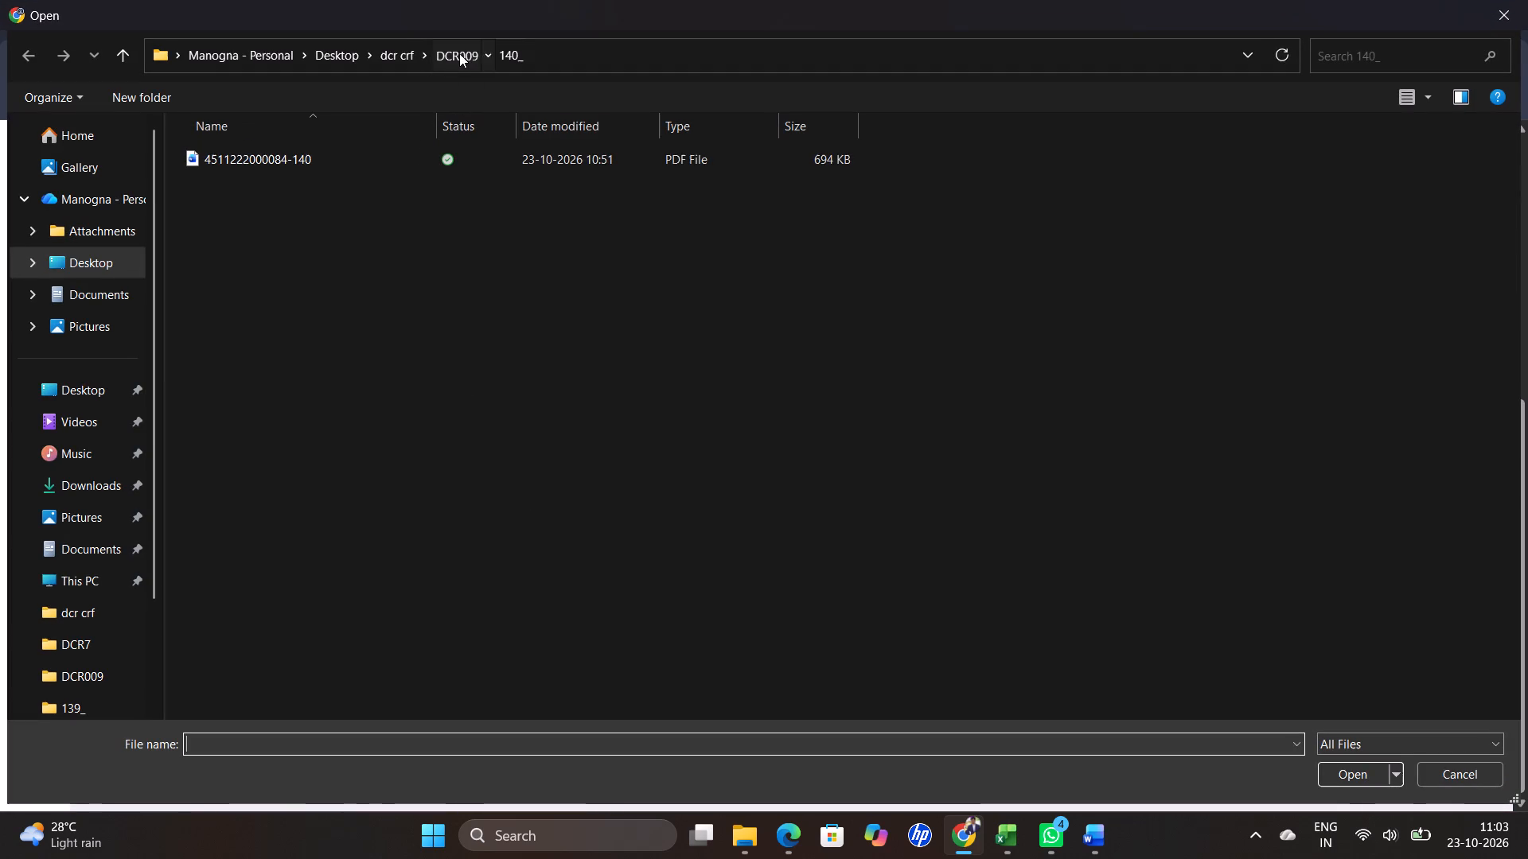
{"action": "scroll", "coordinate": [324, 475], "scroll_direction": "down", "scroll_amount": 6}
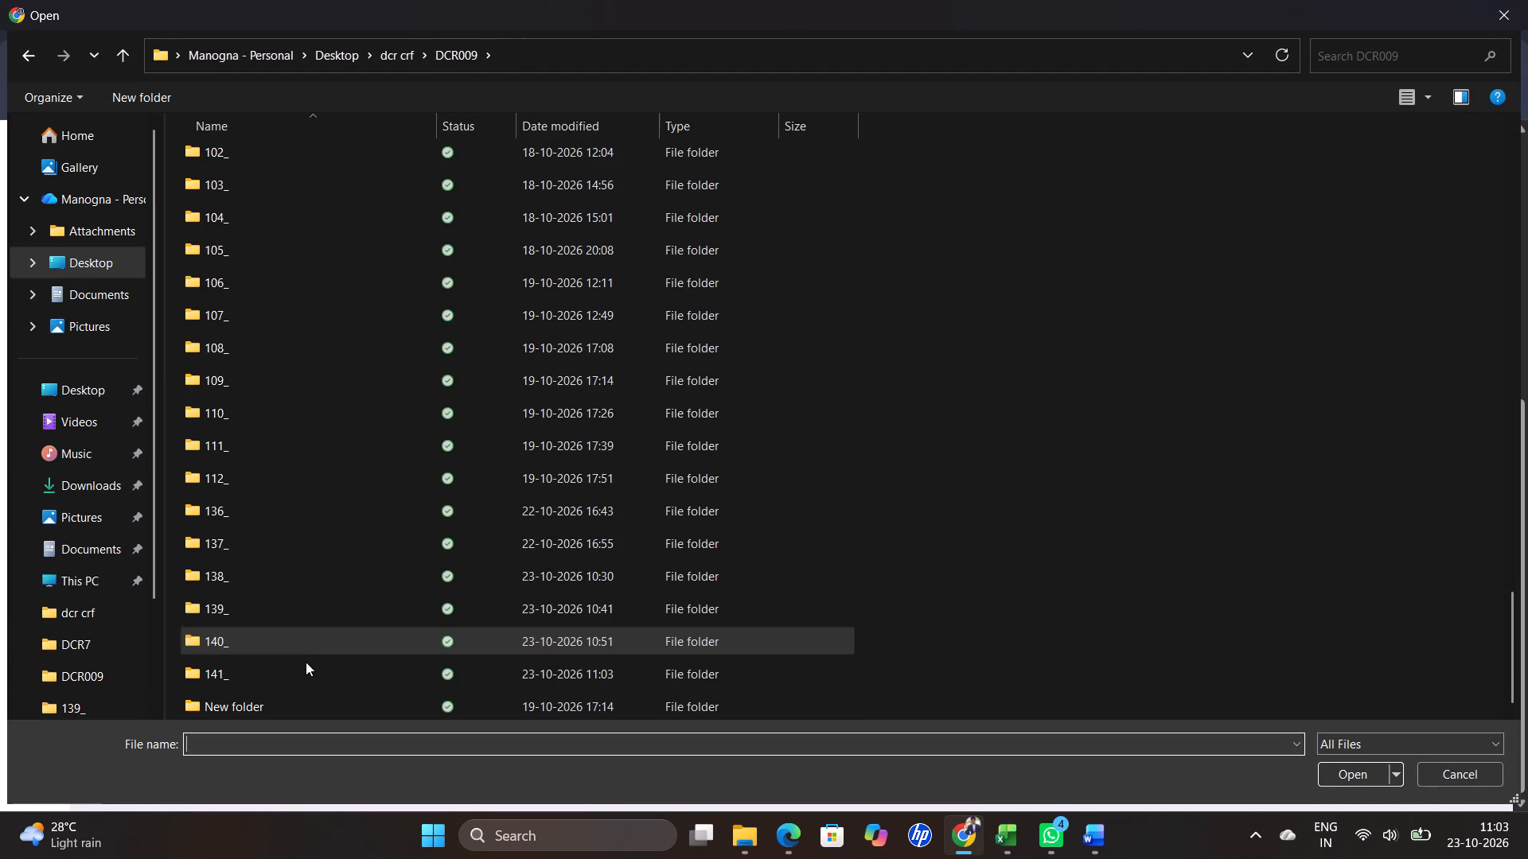
{"action": "double_click", "coordinate": [308, 670]}
{"action": "double_click", "coordinate": [391, 171]}
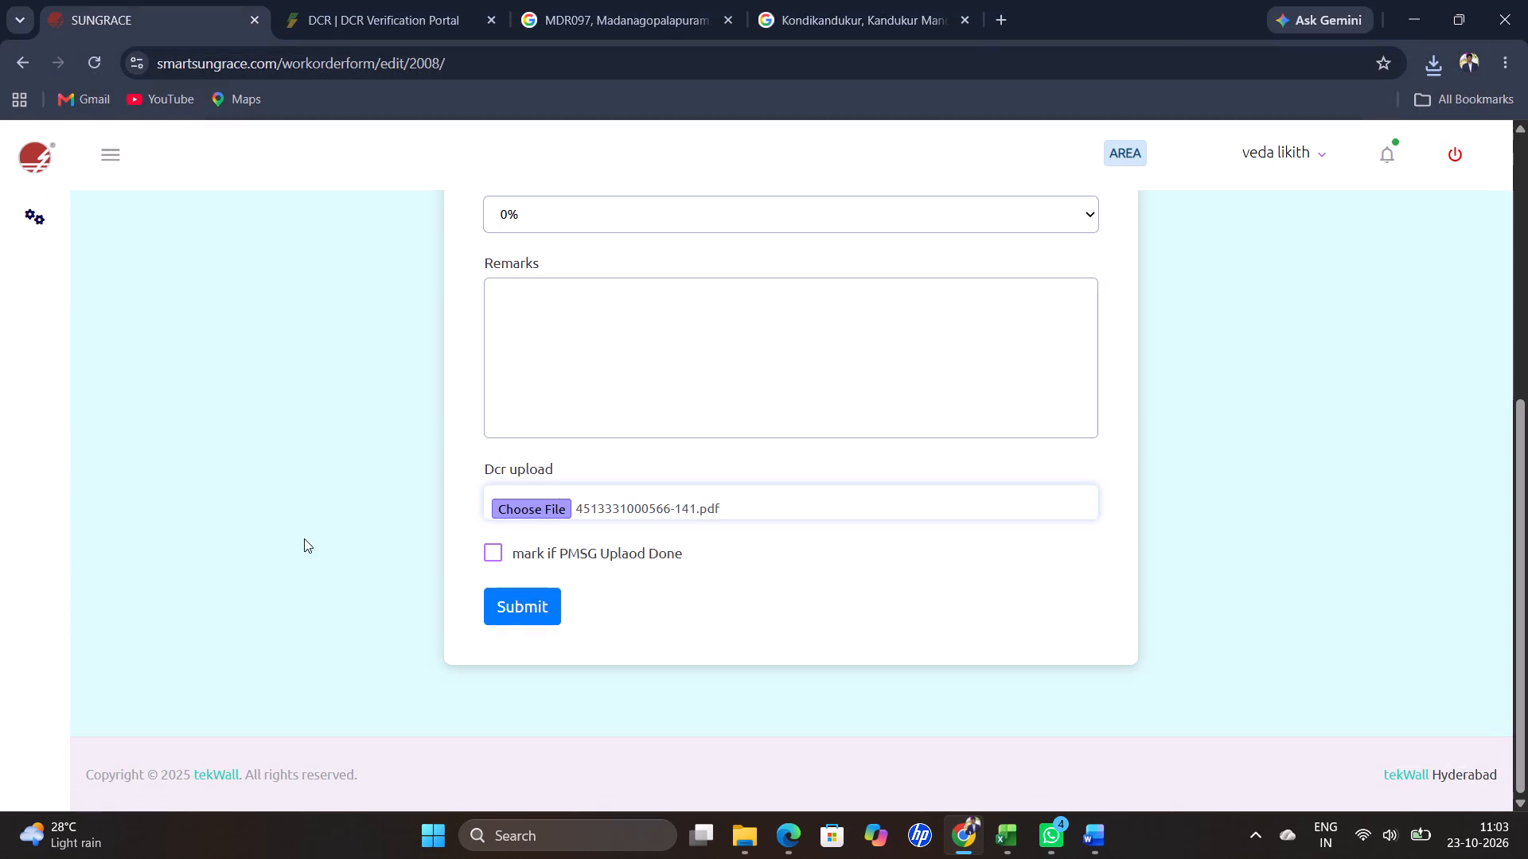
{"action": "left_click", "coordinate": [534, 605]}
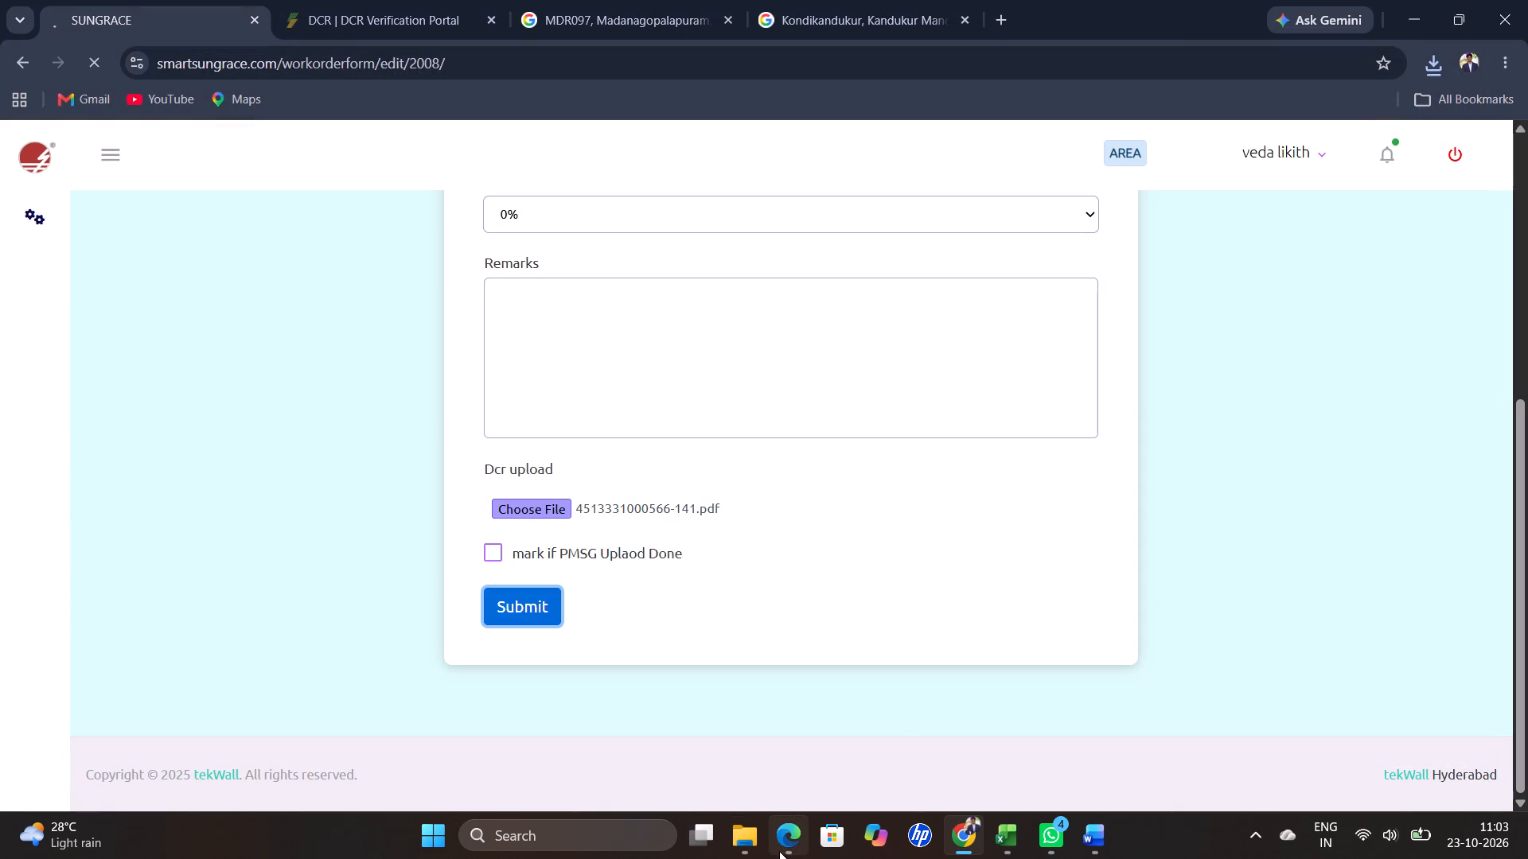
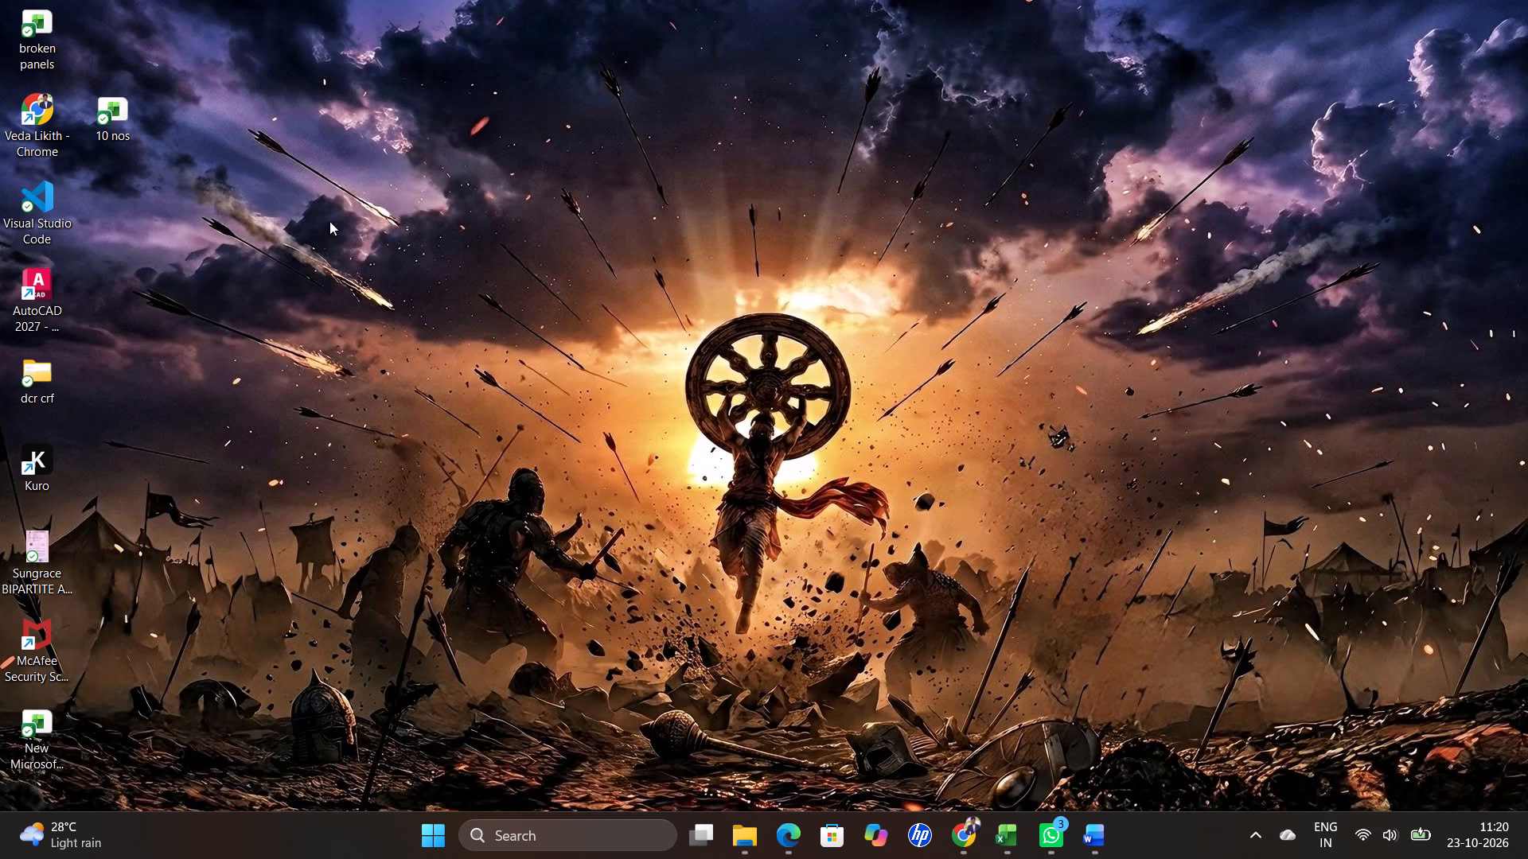
Return from the desktop to the already open browser window showing the SUNGRACE installation record.
{"action": "triple_click", "coordinate": [51, 95]}
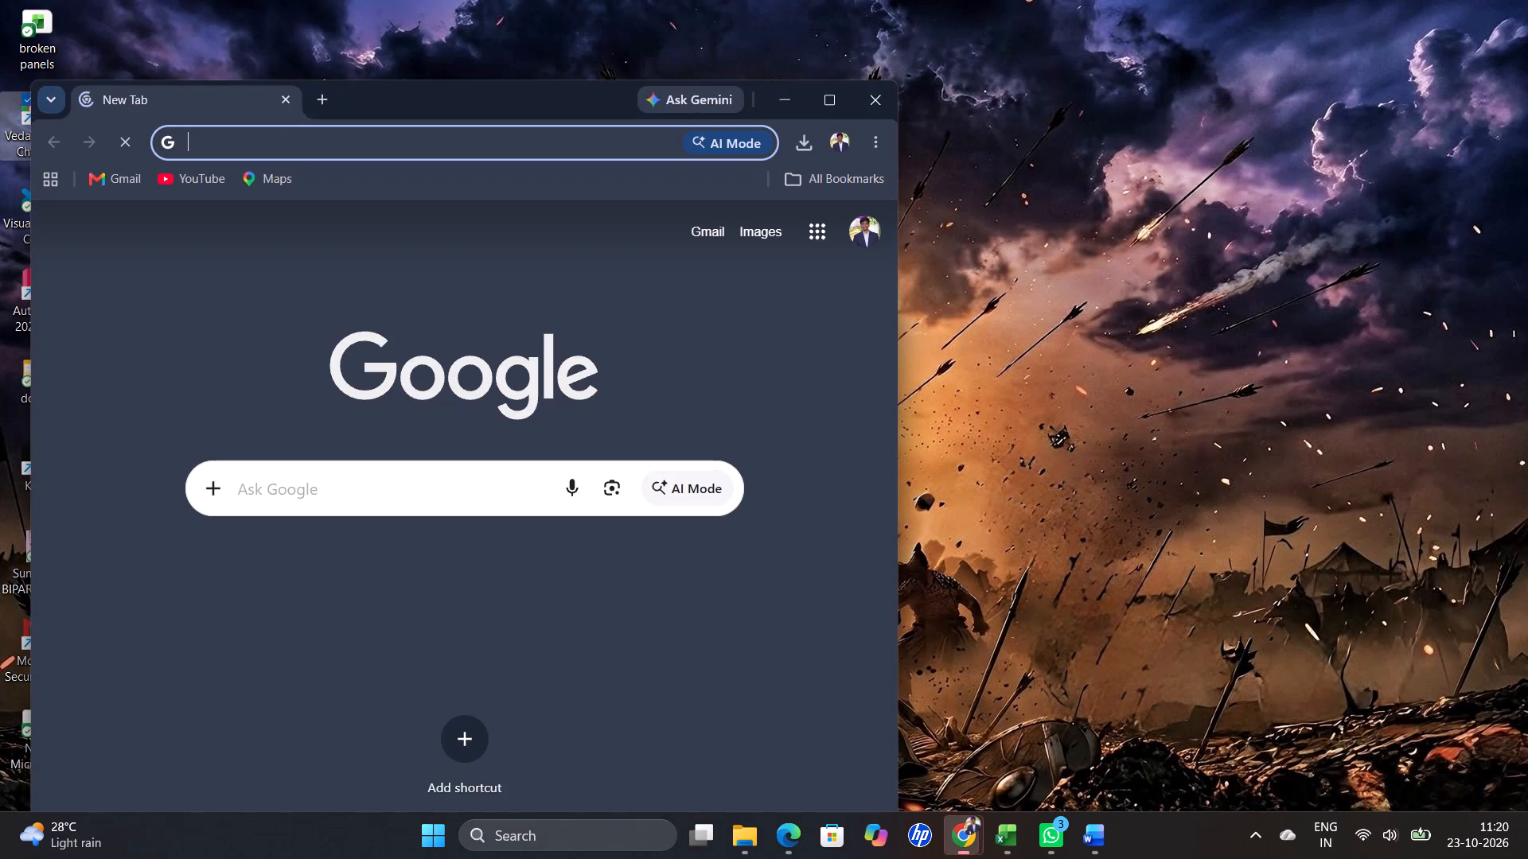
{"action": "left_click", "coordinate": [870, 94]}
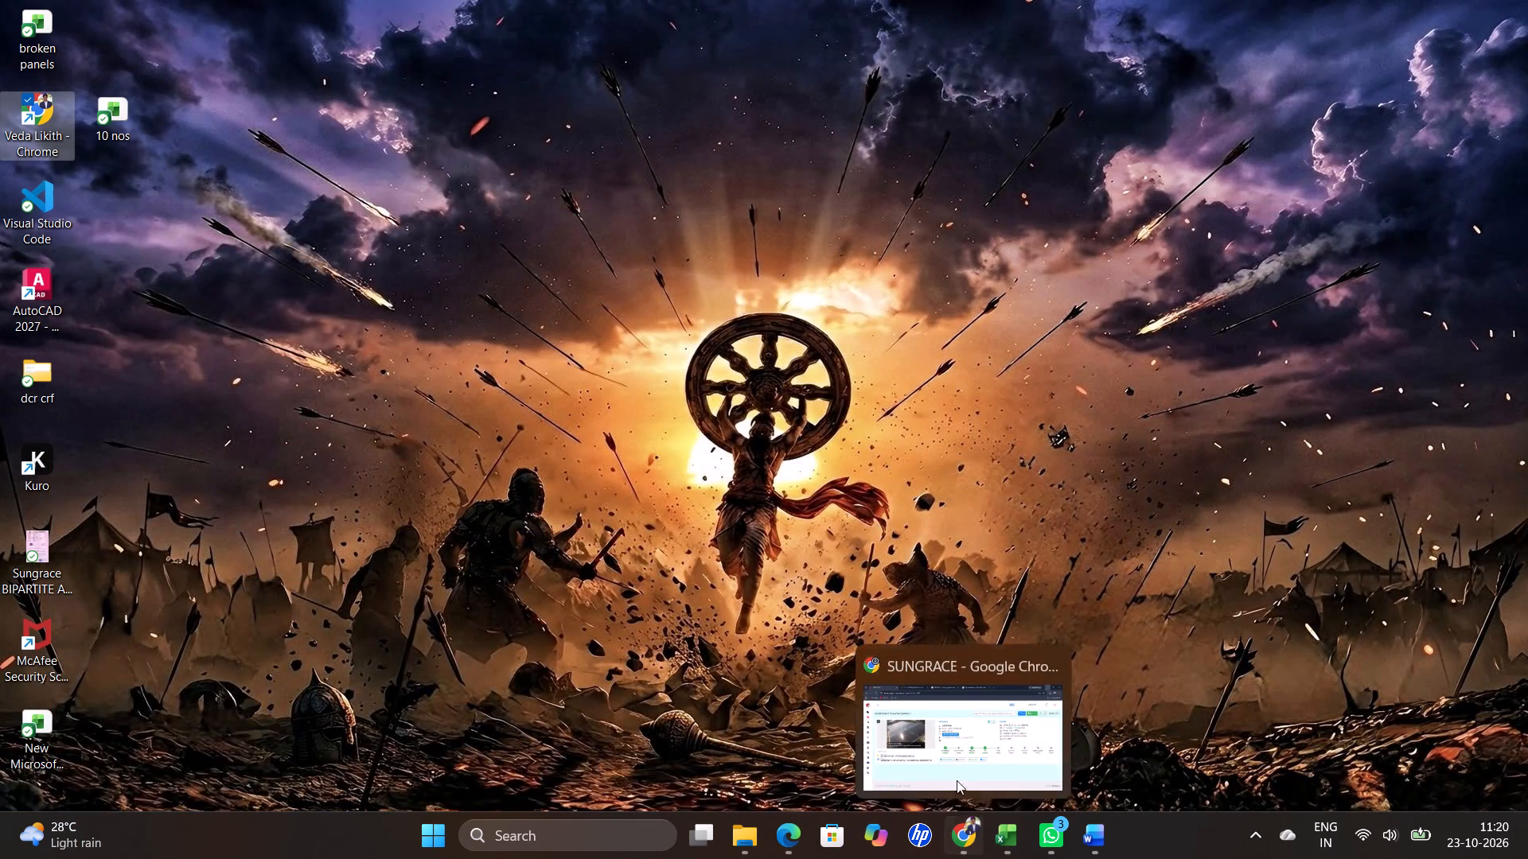
{"action": "left_click", "coordinate": [953, 760]}
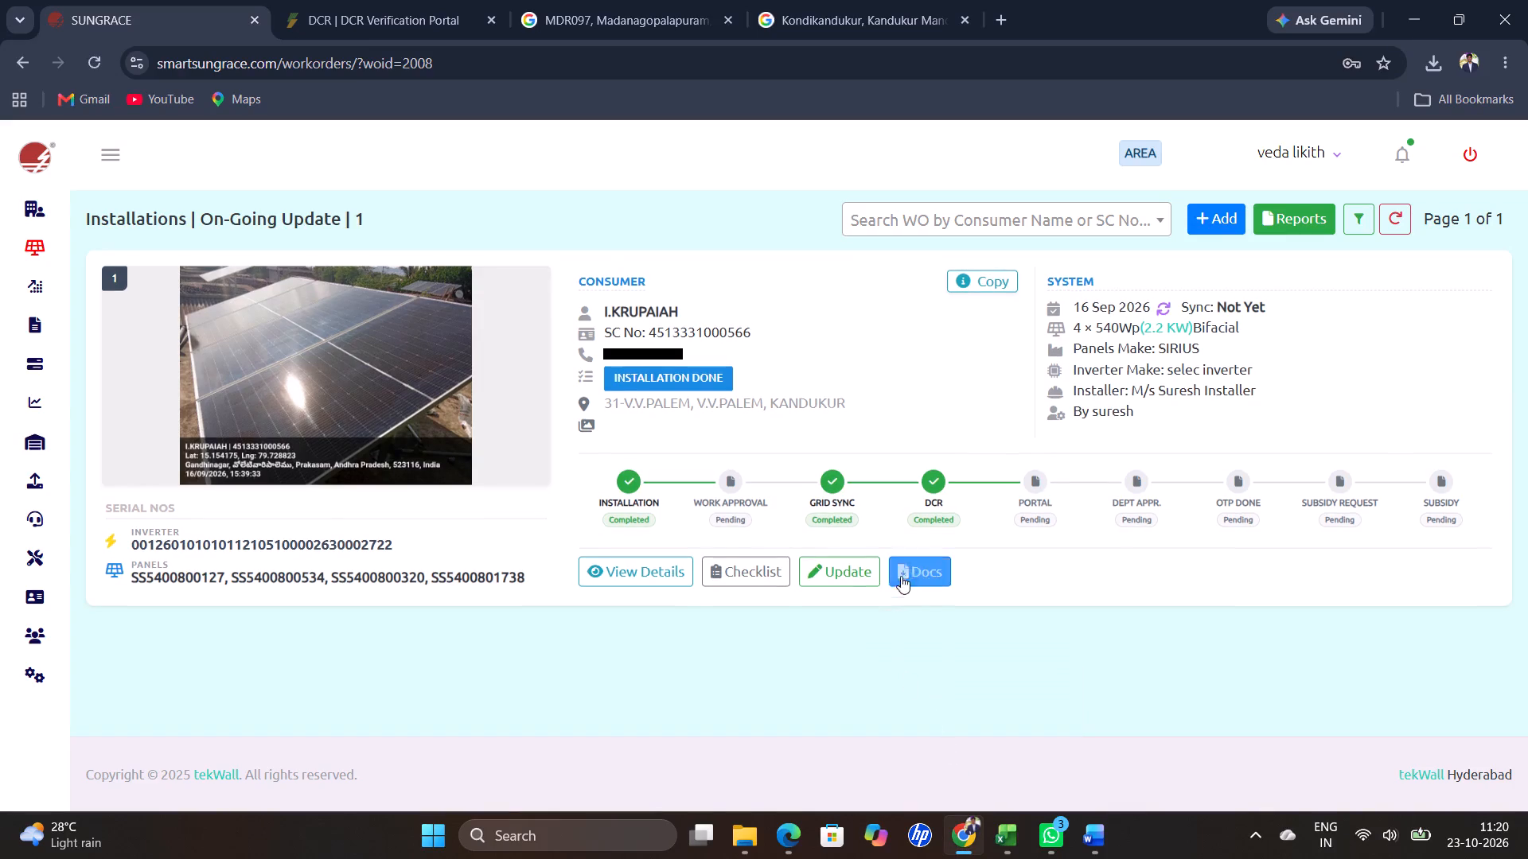